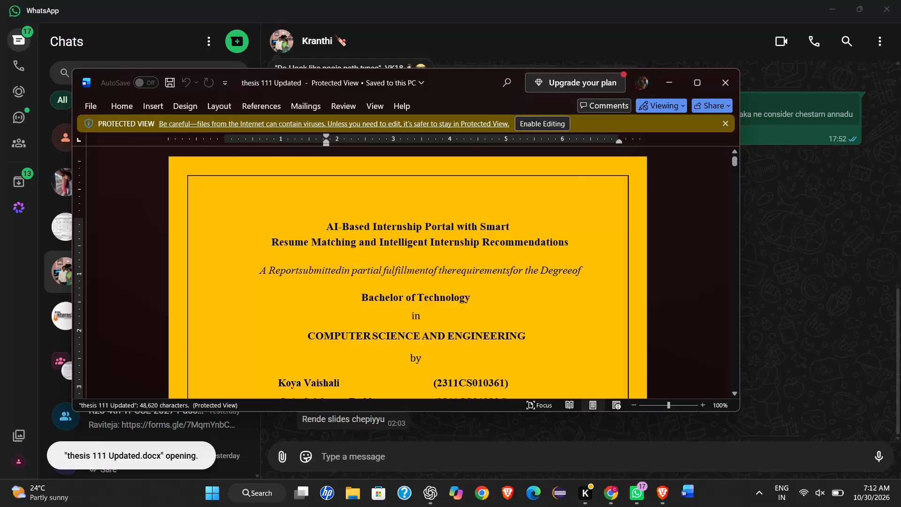
Maximize the thesis document window and review the coloured cover page and the white title page.
left_click(709, 72)
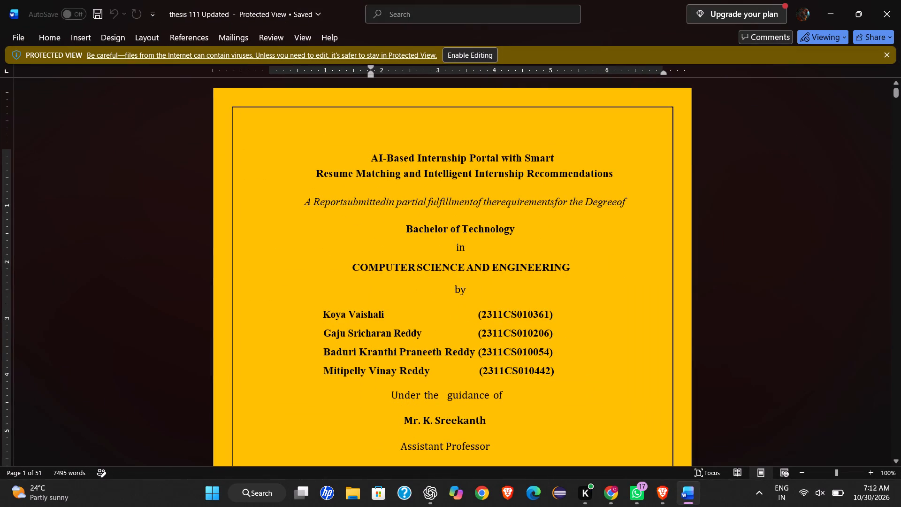
scroll(450, 267, "down", 1)
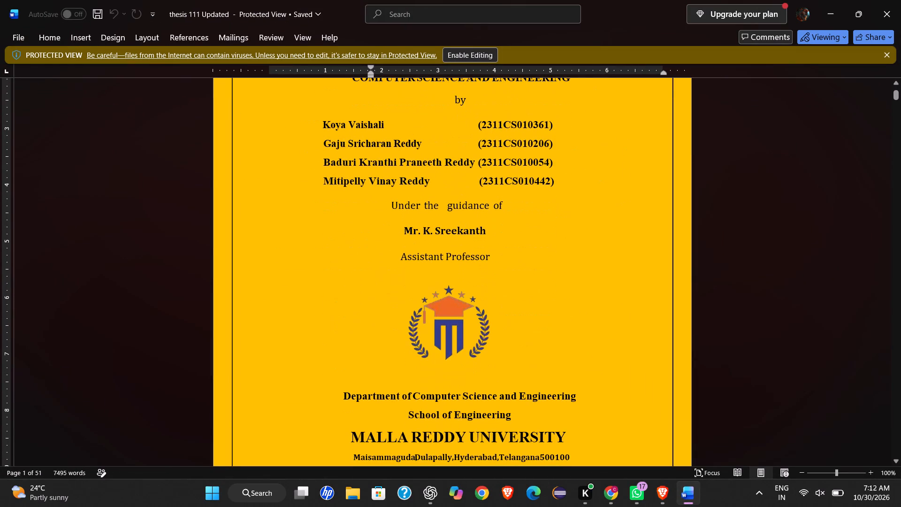
scroll(450, 267, "down", 1)
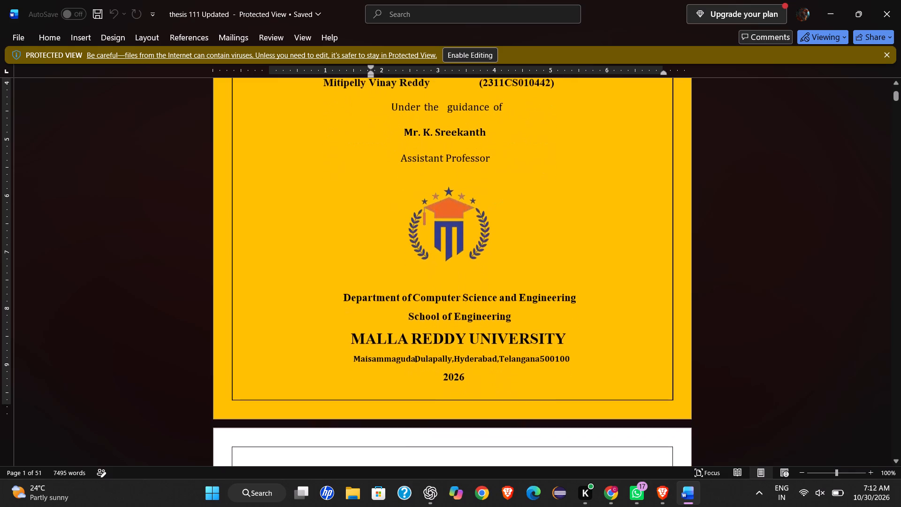
scroll(450, 267, "down", 3)
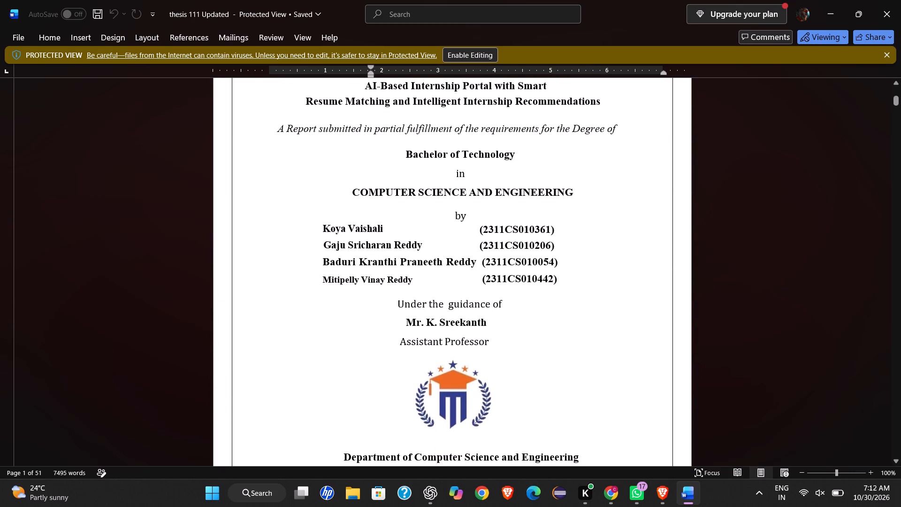
scroll(450, 267, "down", 5, "ctrl")
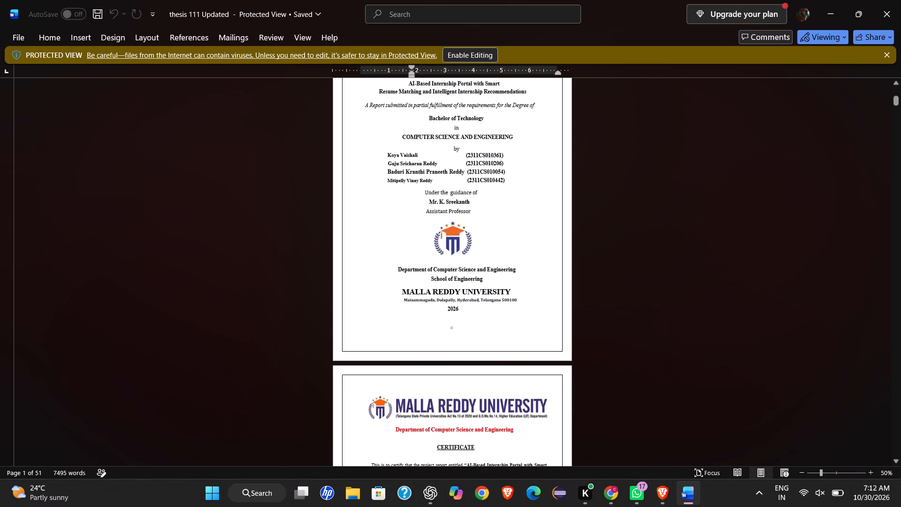
Review the certificate, declaration, acknowledgement and abstract pages of the thesis.
scroll(450, 267, "up", 1)
scroll(450, 267, "down", 4)
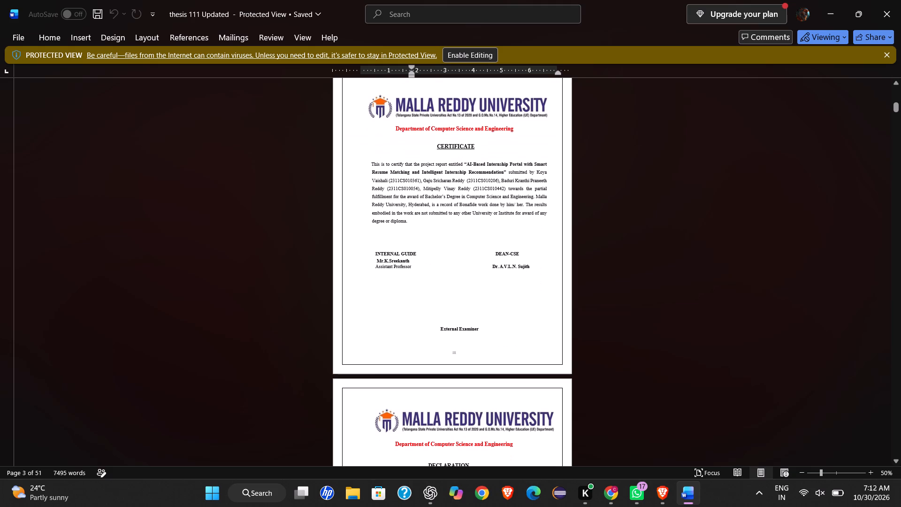
scroll(450, 267, "down", 5)
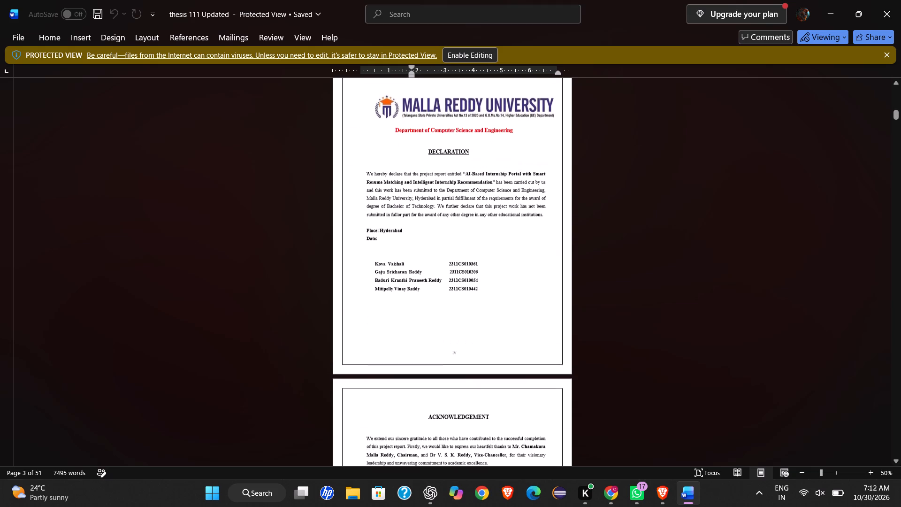
scroll(450, 267, "down", 5)
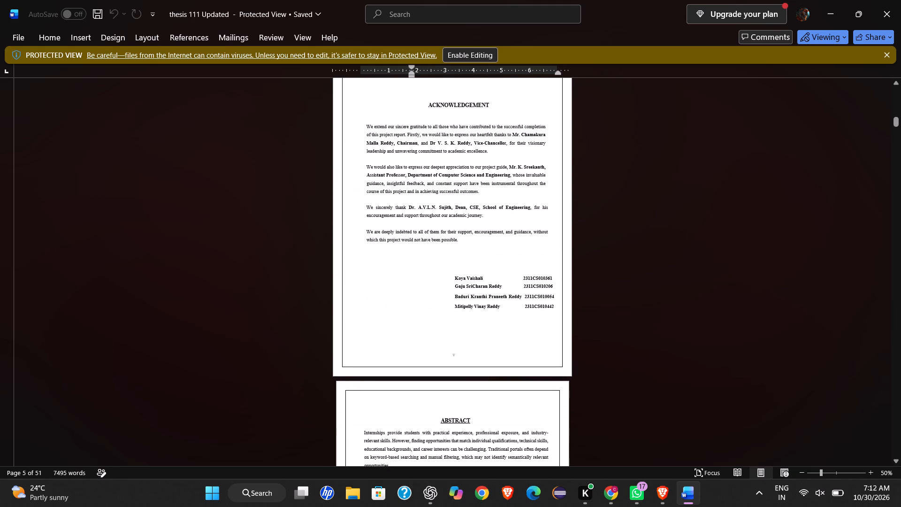
scroll(450, 267, "up", 3, "ctrl")
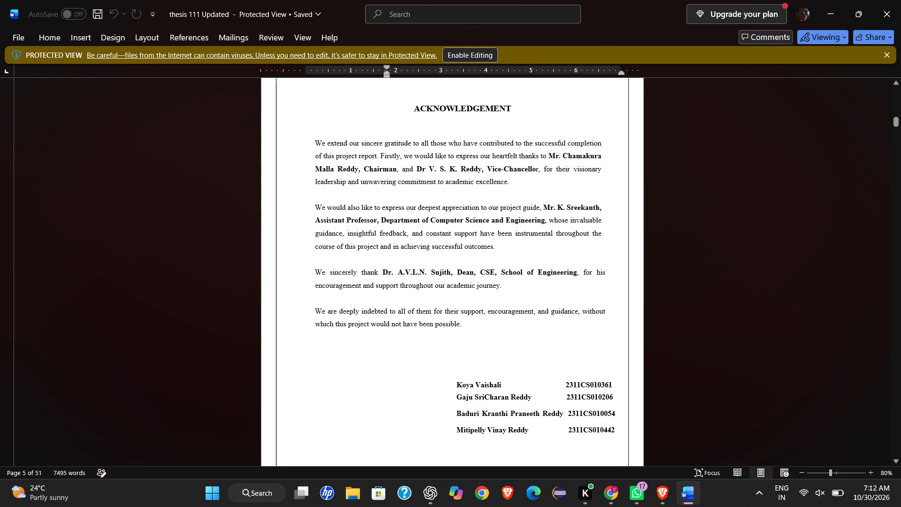
scroll(436, 280, "down", 2, "ctrl")
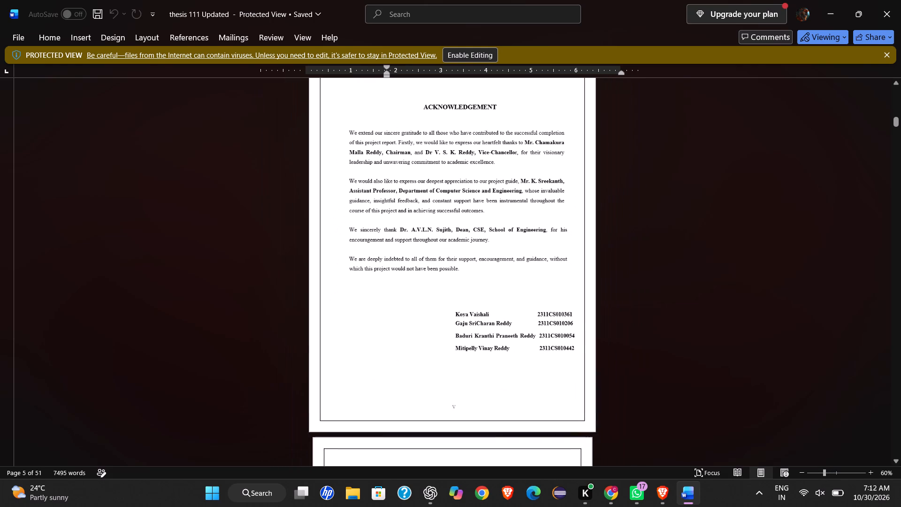
scroll(451, 302, "down", 1)
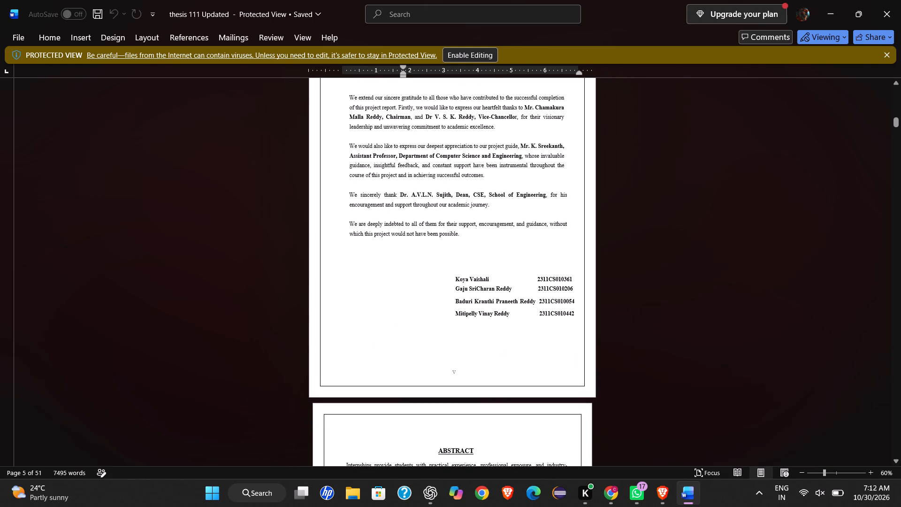
scroll(451, 302, "down", 2)
scroll(451, 302, "up", 1)
scroll(451, 302, "down", 3)
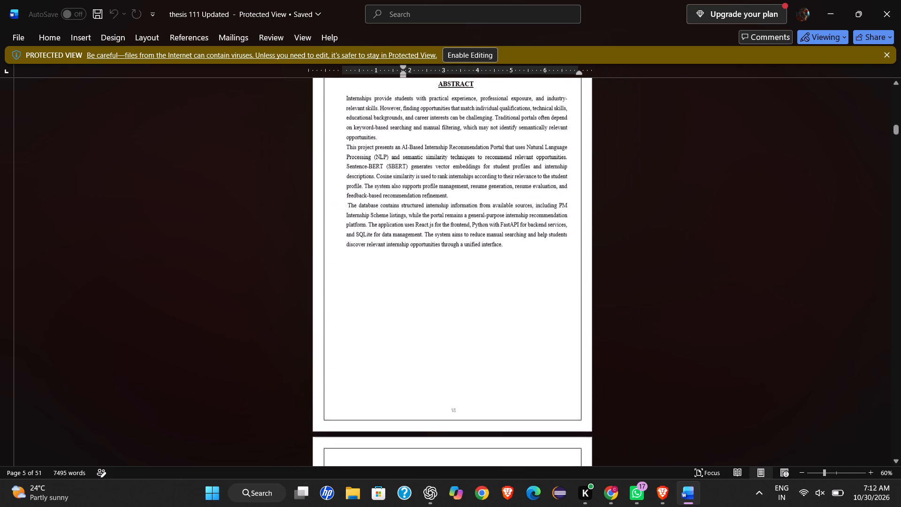
Examine the table of contents across its pages, from the Abstract entry through Future Scope and Reference.
right_click(451, 302)
scroll(451, 302, "down", 10)
left_click(414, 263)
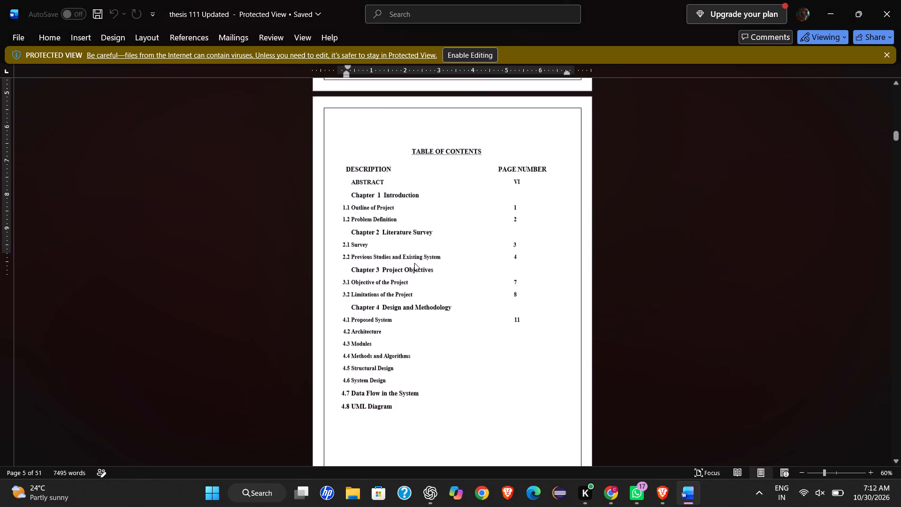
scroll(462, 299, "down", 3)
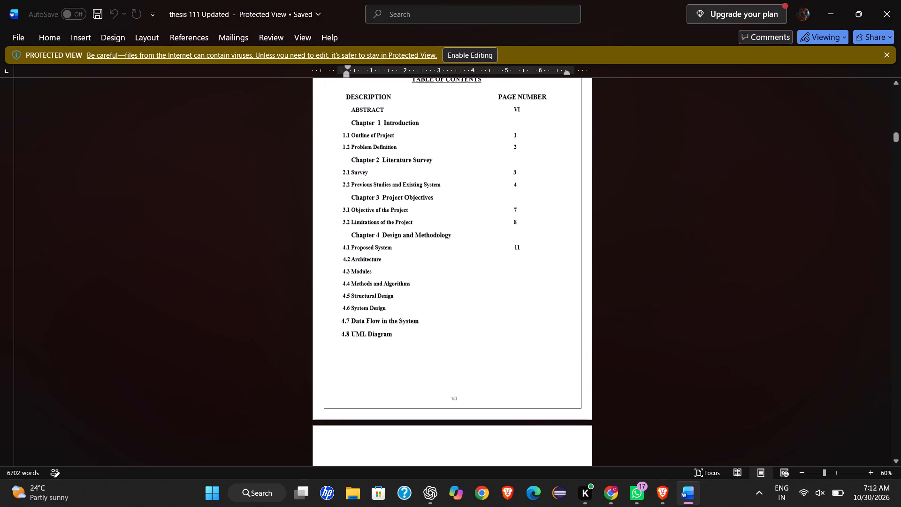
left_click(444, 300)
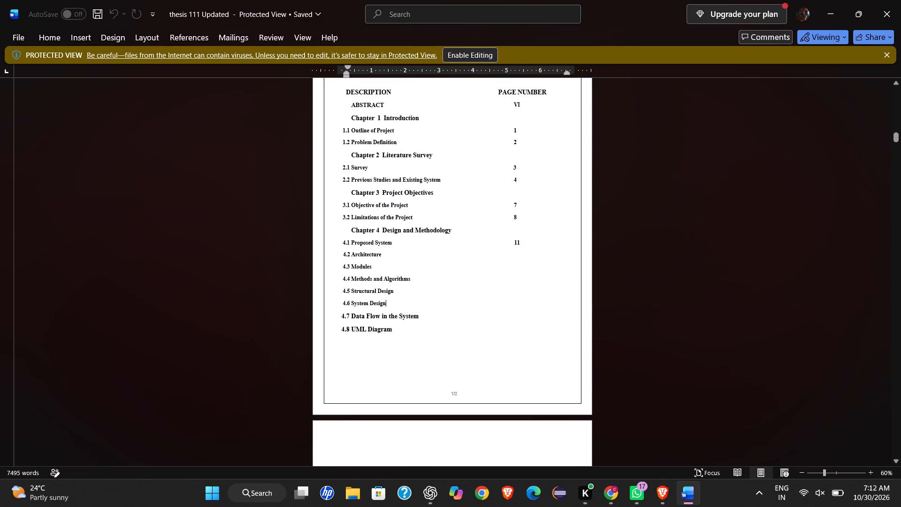
scroll(444, 300, "up", 1)
scroll(444, 300, "down", 3)
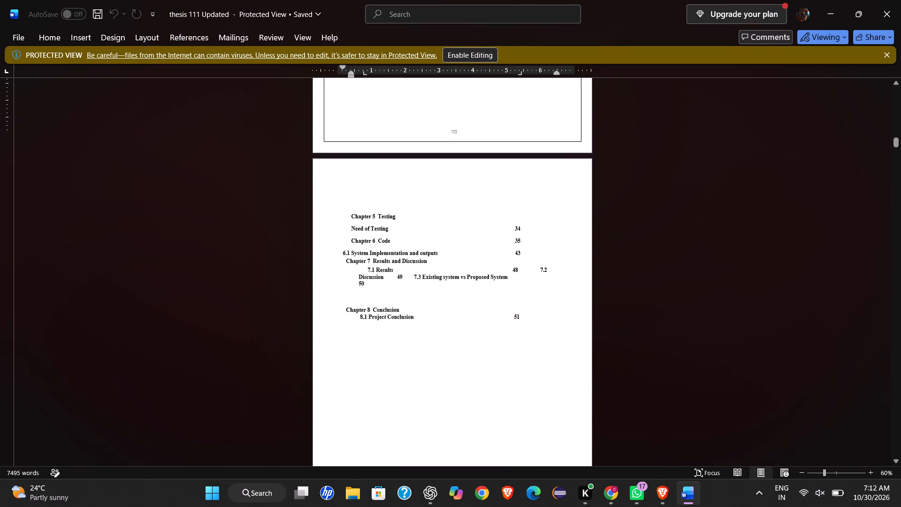
scroll(444, 300, "down", 4)
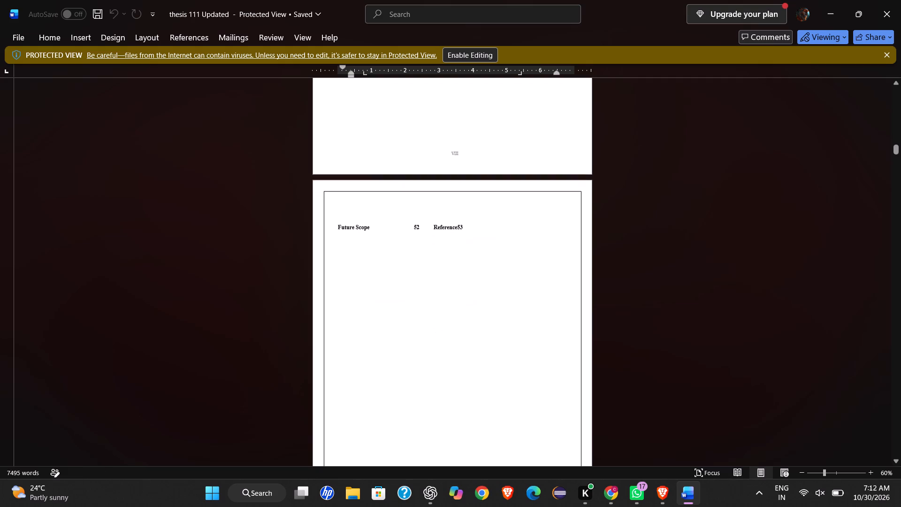
Review the List of Figures page and the Chapter 1 Introduction page with section 1.1 Outline of the Project.
scroll(444, 300, "down", 4)
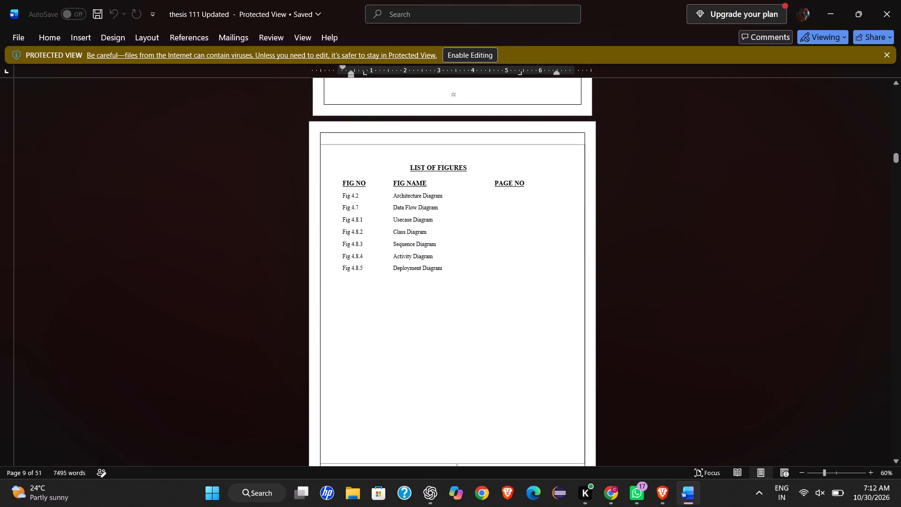
scroll(444, 300, "down", 3)
scroll(444, 300, "up", 2)
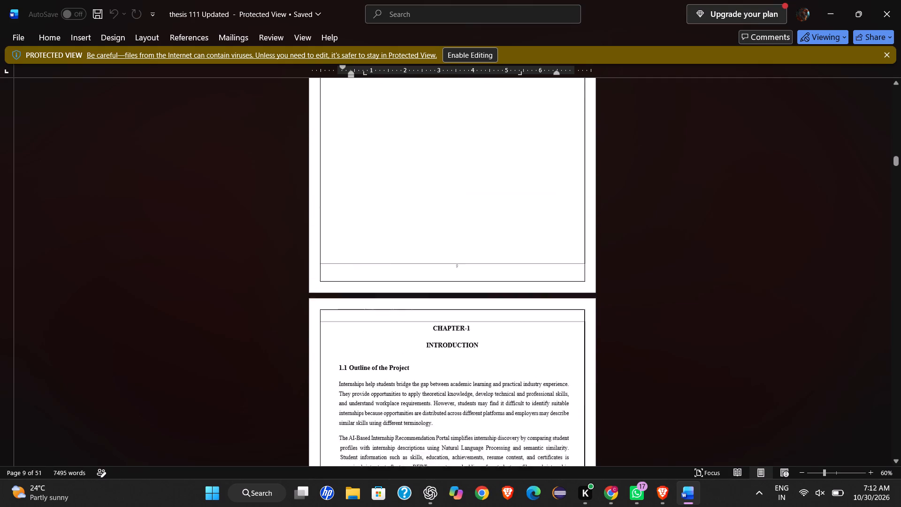
scroll(444, 300, "up", 3)
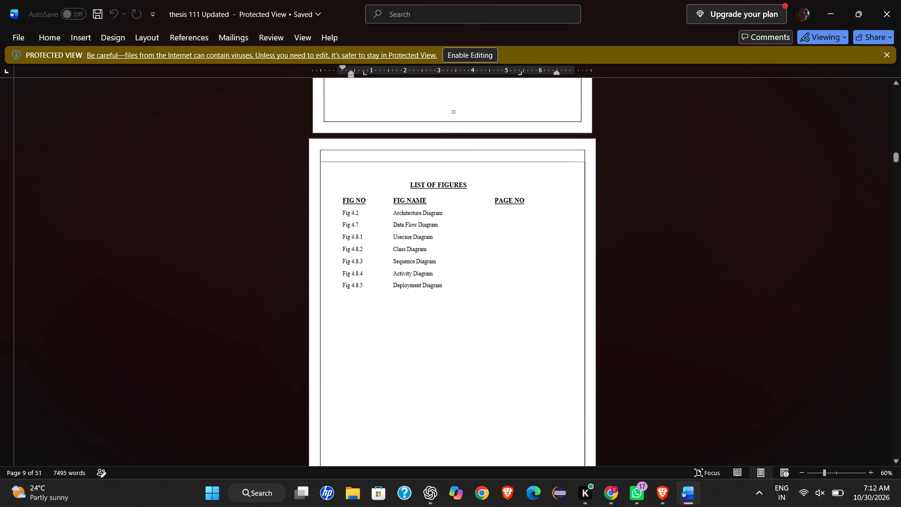
scroll(475, 300, "up", 2)
scroll(475, 300, "down", 6)
scroll(475, 300, "up", 2)
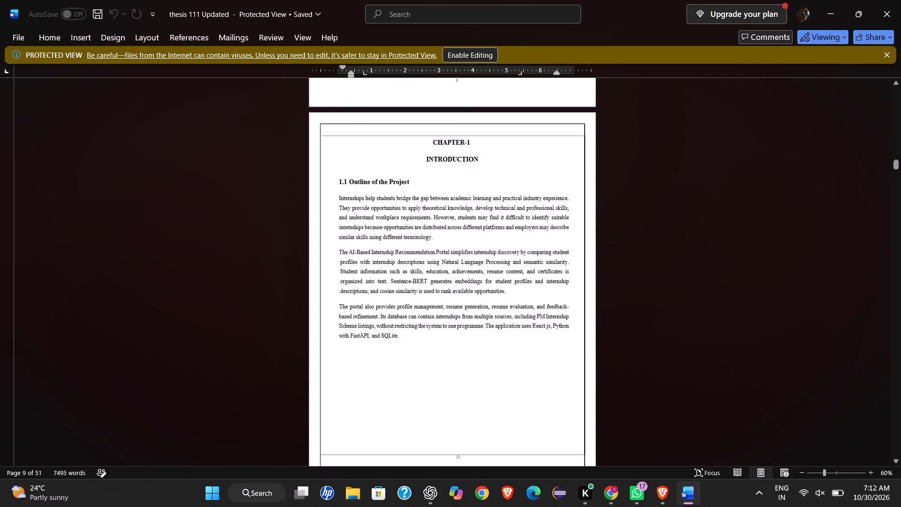
Re-examine the table of contents pages, from the Future Scope and Reference entries back to the Chapter 2 Literature Survey entries.
scroll(475, 300, "up", 4)
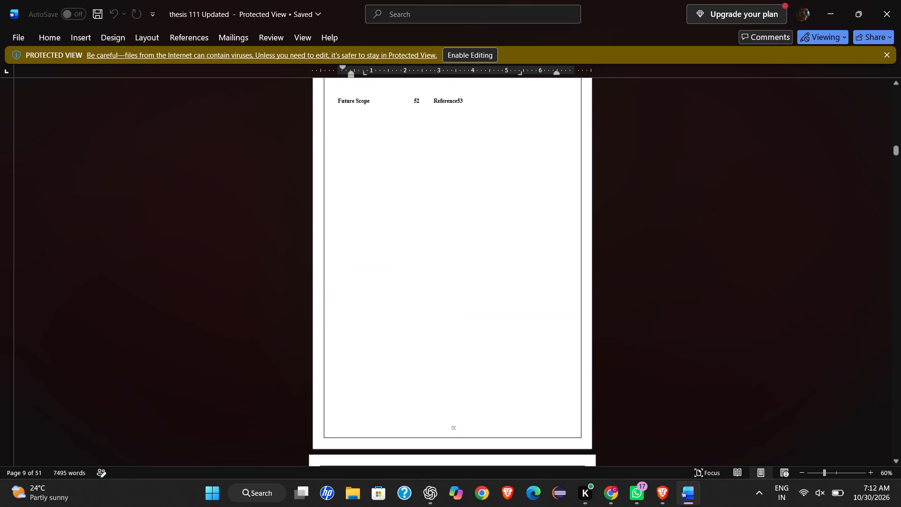
scroll(475, 300, "up", 3)
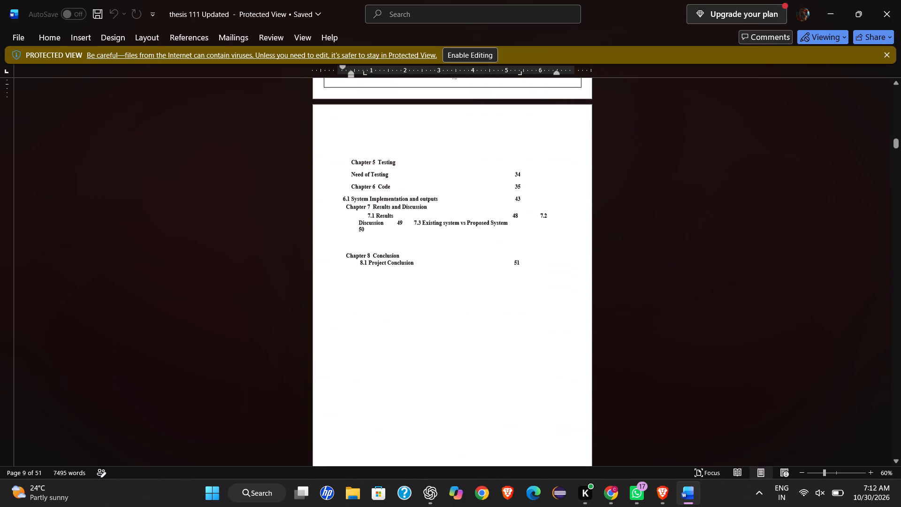
scroll(483, 298, "up", 2)
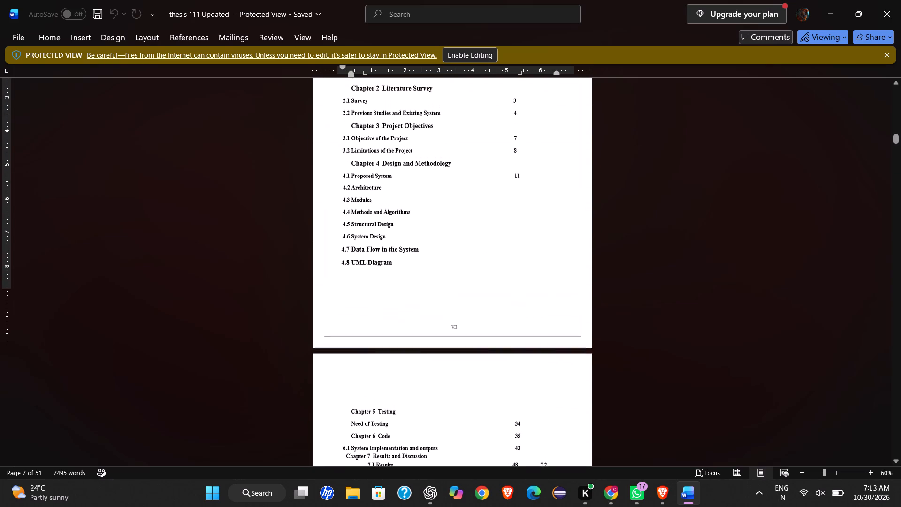
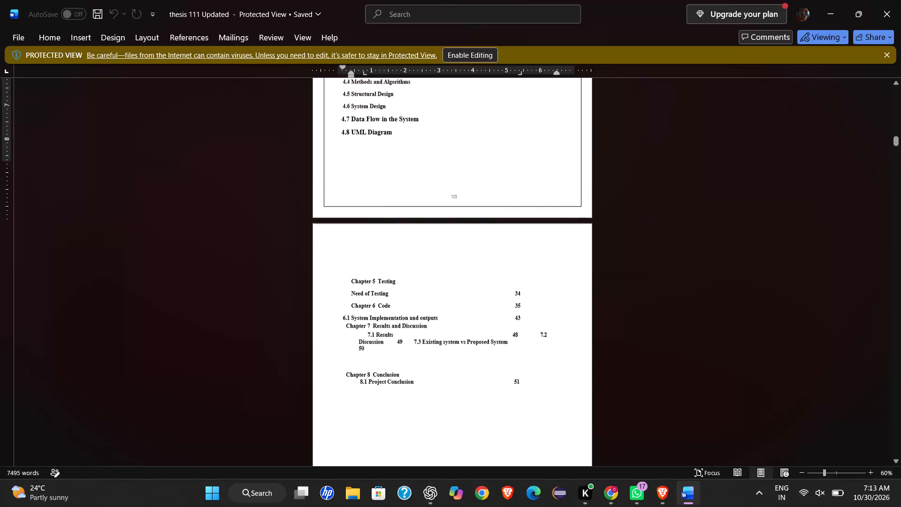
Recheck the table of contents from its first page and review the List of Figures up to the opening of Chapter 1 Introduction.
scroll(484, 276, "up", 3)
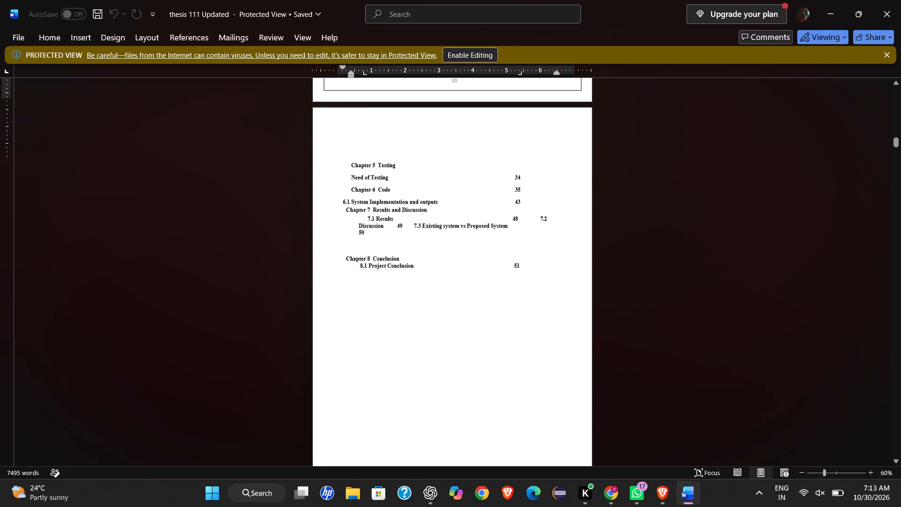
scroll(484, 276, "up", 2)
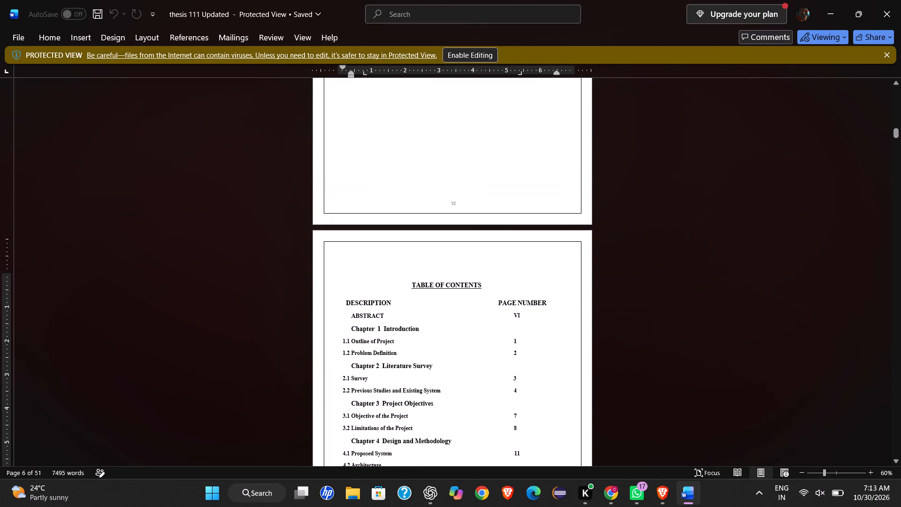
scroll(484, 276, "down", 2)
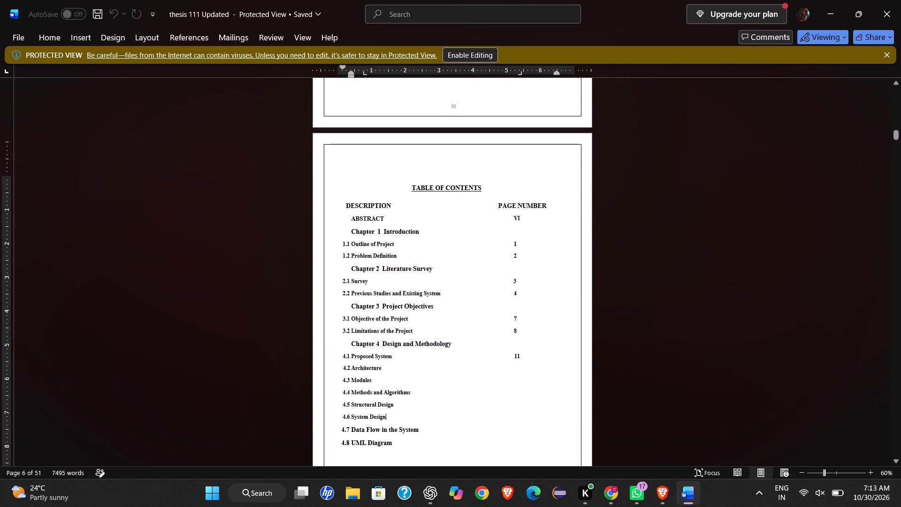
scroll(484, 276, "down", 7)
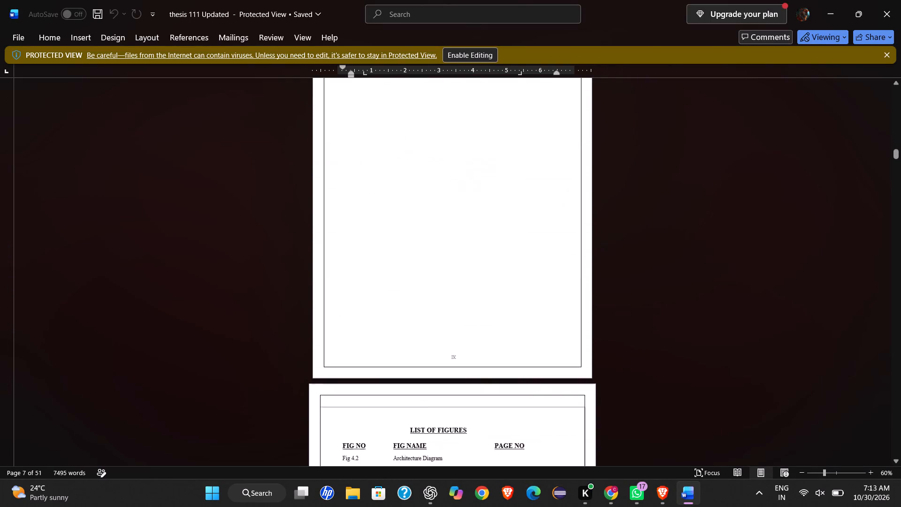
scroll(484, 276, "down", 3)
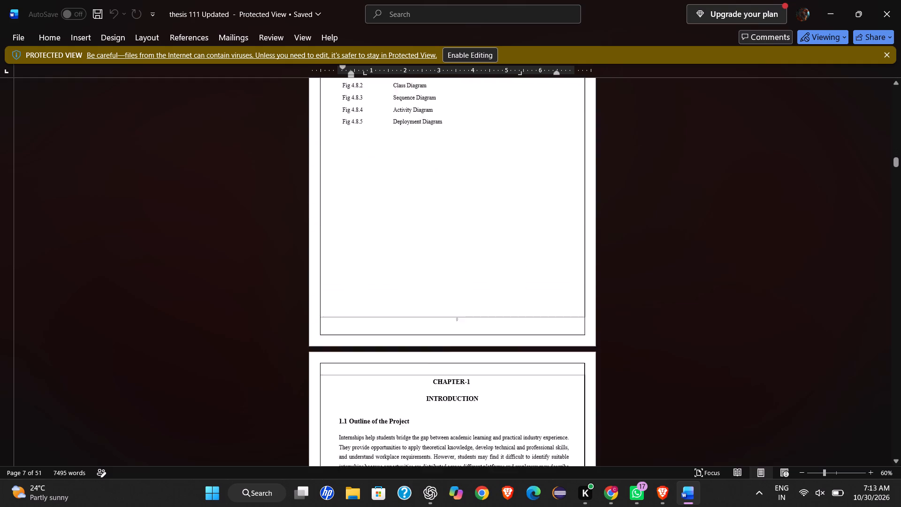
scroll(484, 276, "down", 1)
scroll(484, 276, "up", 2)
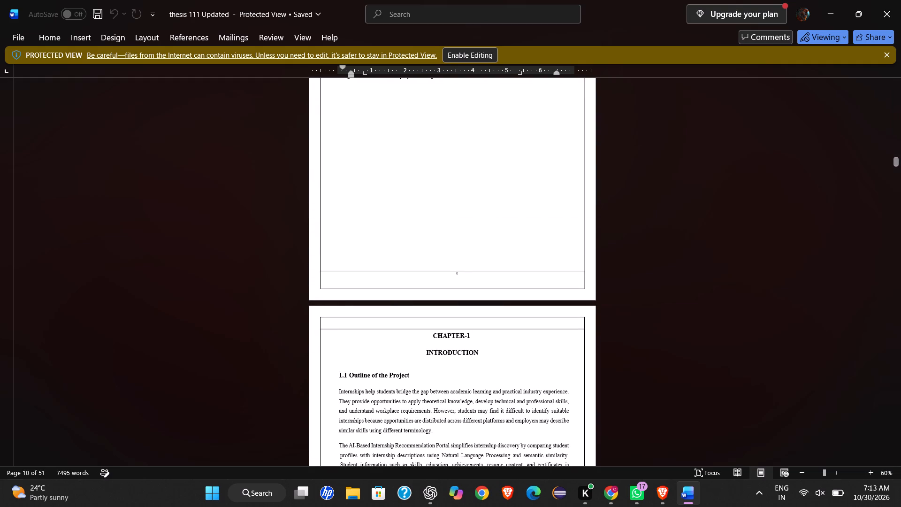
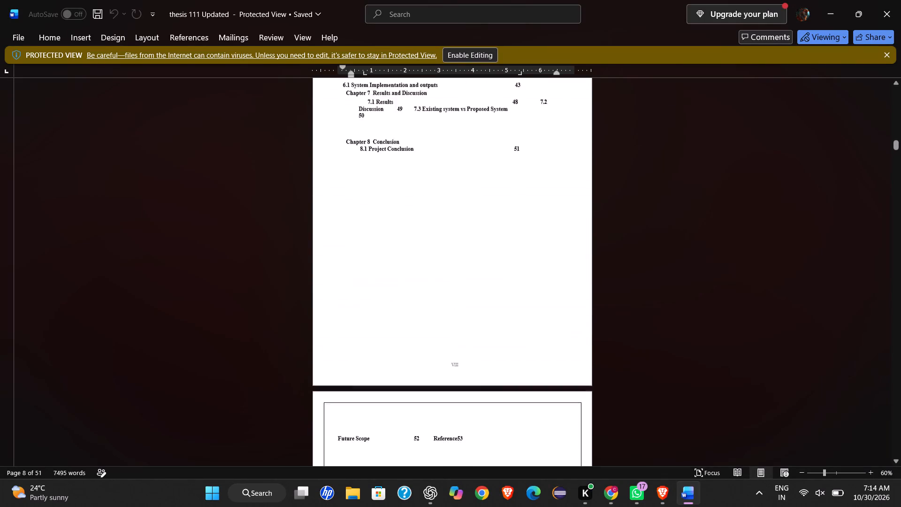
Select the table of contents text from the TABLE OF CONTENTS heading down past the Chapter 4 entries to Chapter 5 Testing.
scroll(455, 257, "up", 3)
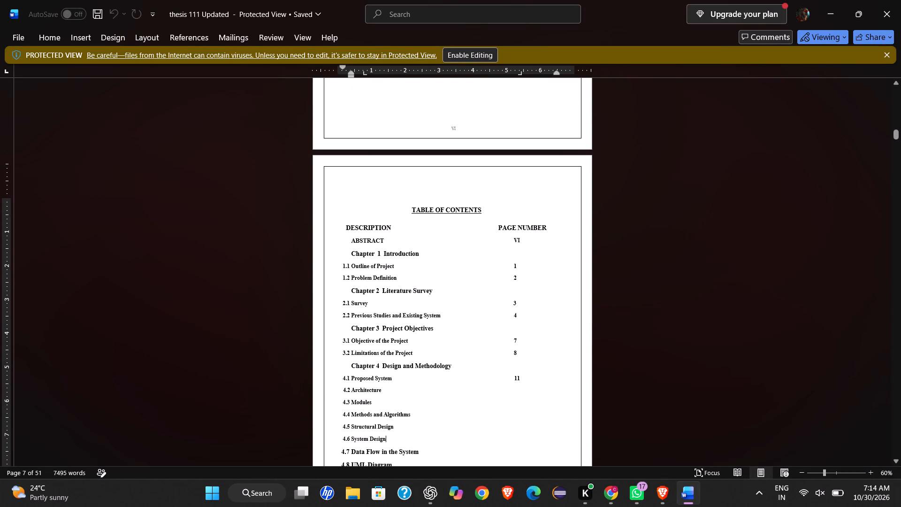
left_click_drag(408, 204, 482, 326)
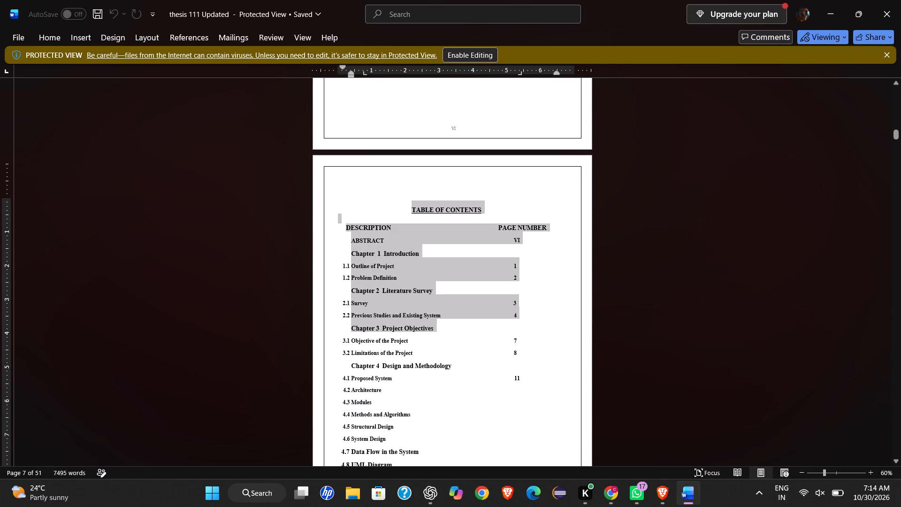
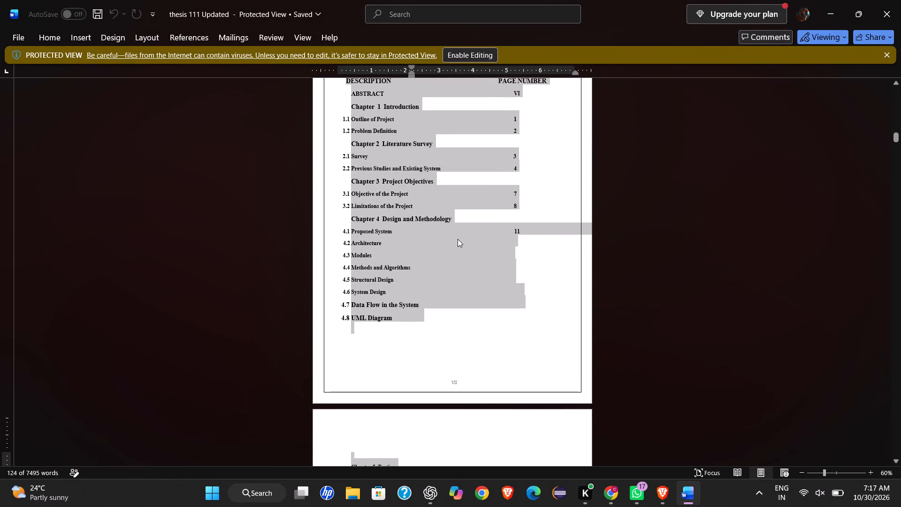
Clear the selection of the table of contents text and review its first page from the TABLE OF CONTENTS heading.
left_click(458, 239)
scroll(458, 239, "up", 1)
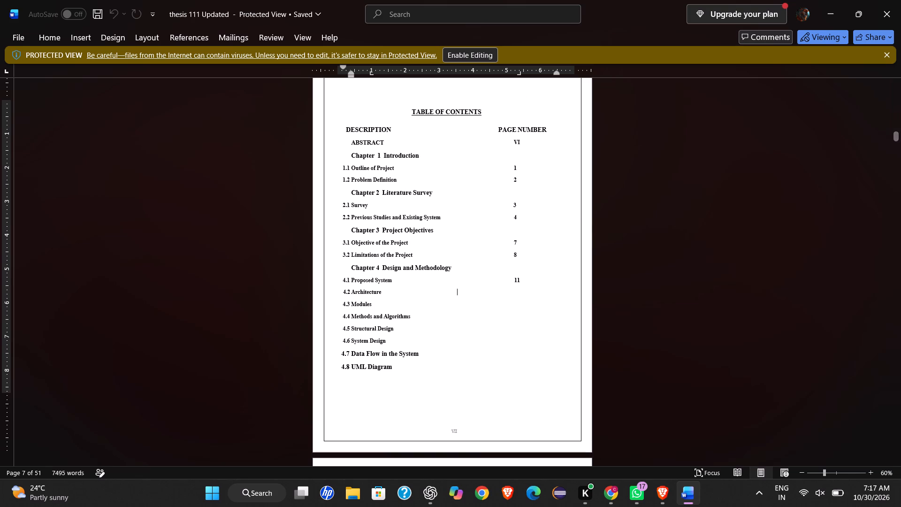
scroll(458, 239, "up", 1)
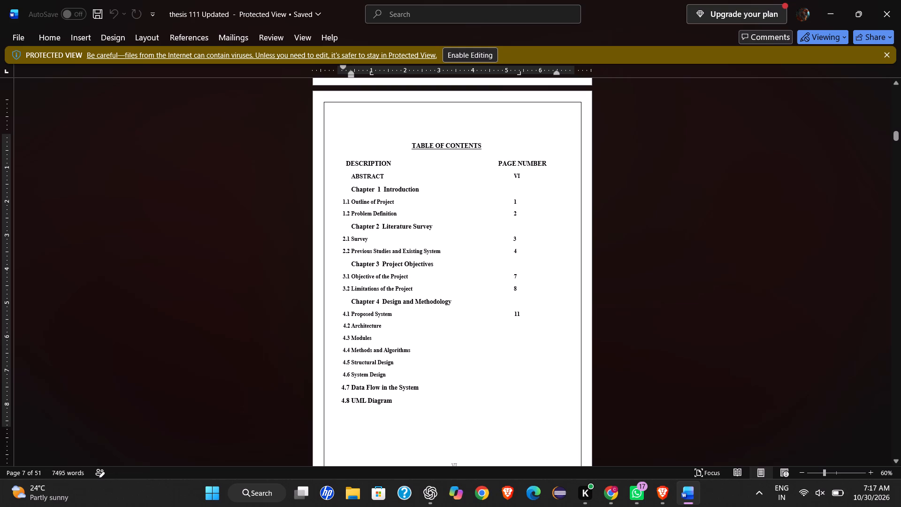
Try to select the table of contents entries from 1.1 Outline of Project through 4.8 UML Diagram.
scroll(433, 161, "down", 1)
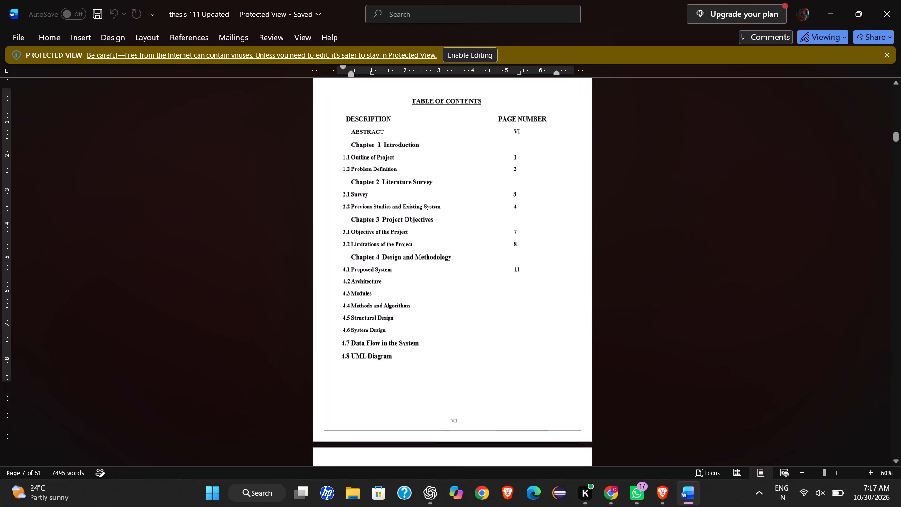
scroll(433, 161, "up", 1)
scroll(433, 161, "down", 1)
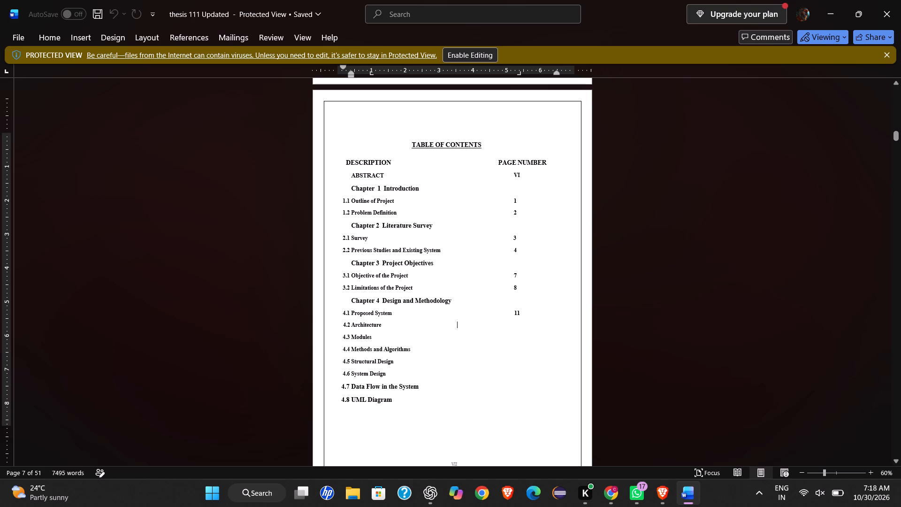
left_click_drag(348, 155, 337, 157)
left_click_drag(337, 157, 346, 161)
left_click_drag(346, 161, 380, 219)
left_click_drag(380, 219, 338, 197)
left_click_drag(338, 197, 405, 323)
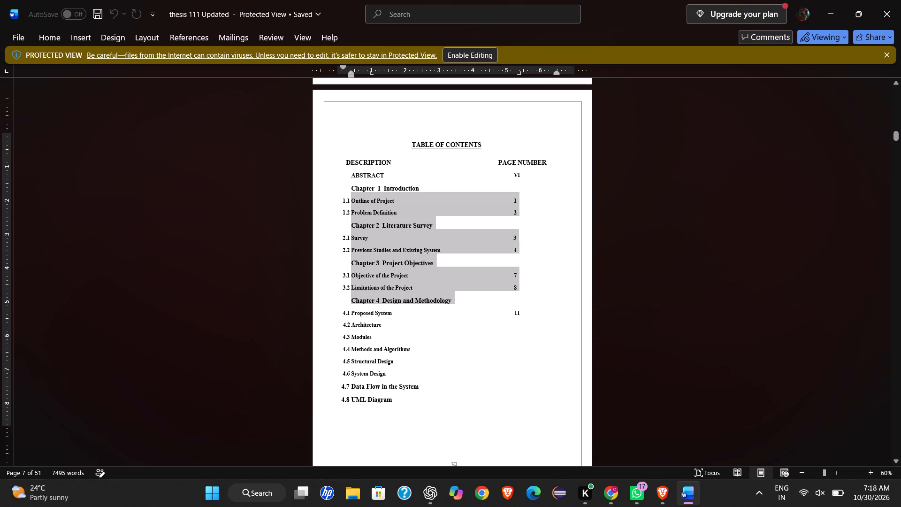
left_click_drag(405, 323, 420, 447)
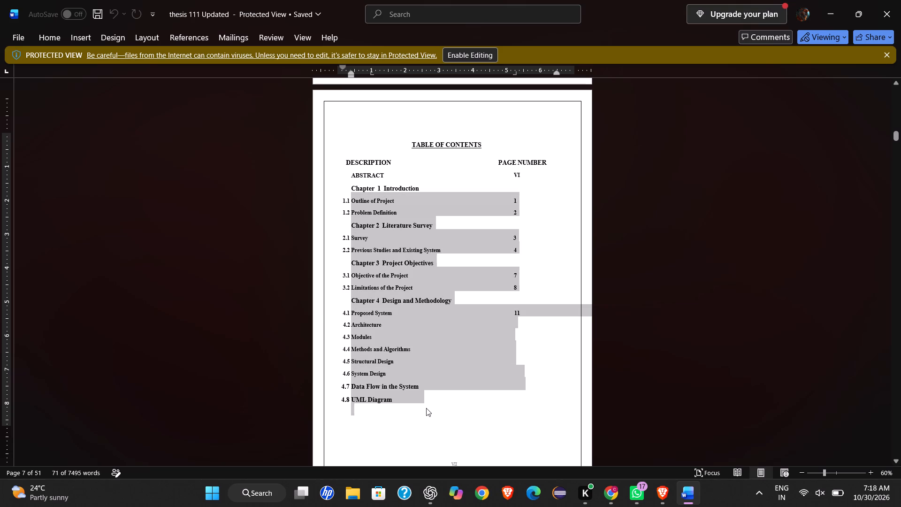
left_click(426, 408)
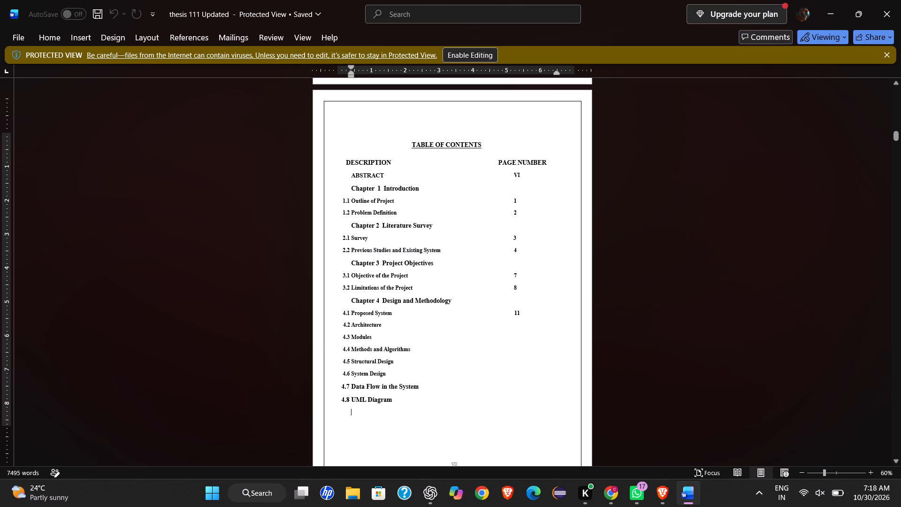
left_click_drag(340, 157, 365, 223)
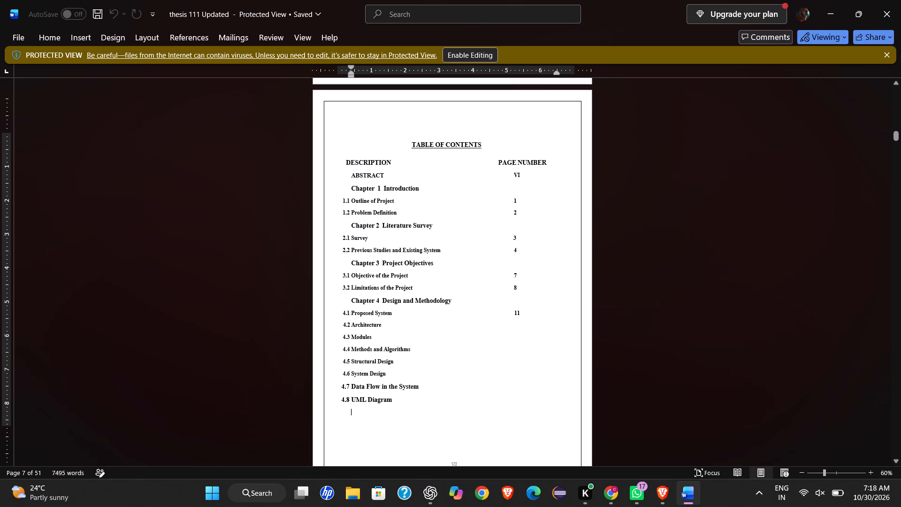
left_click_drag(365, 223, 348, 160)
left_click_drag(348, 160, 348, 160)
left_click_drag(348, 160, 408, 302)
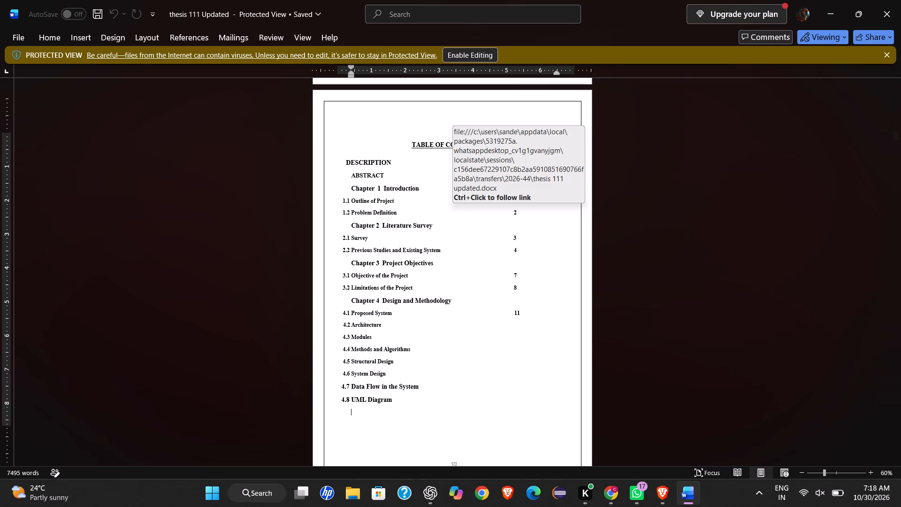
Enable editing for the protected thesis document.
left_click(468, 58)
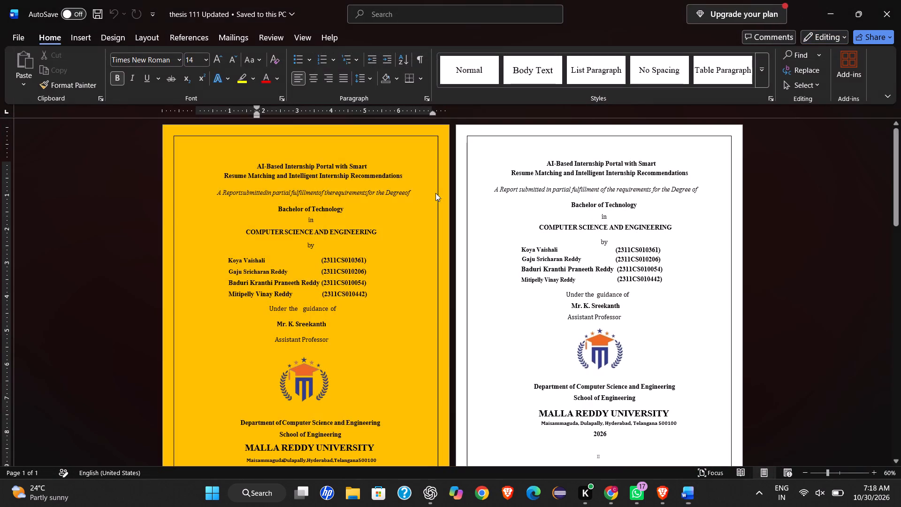
Examine the front matter and the table of contents pages at several zoom levels, from the cover through the chapter entries.
scroll(458, 233, "down", 3)
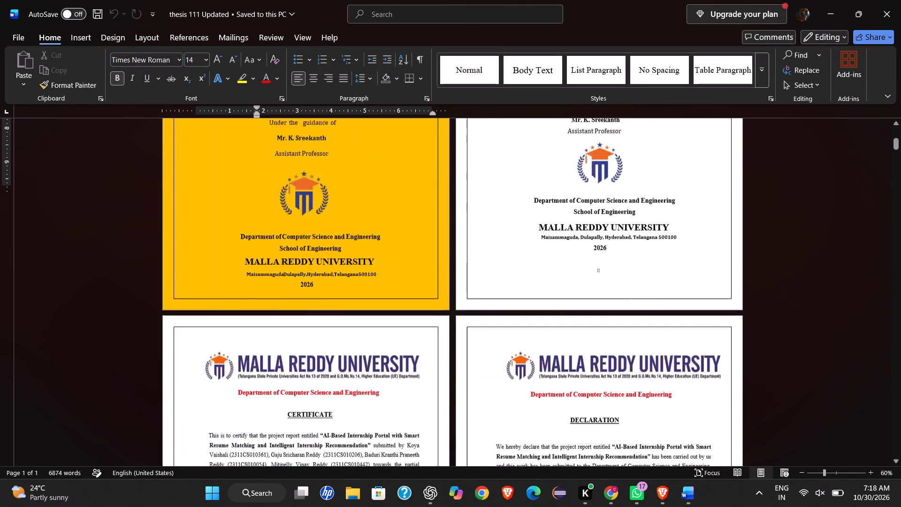
scroll(458, 233, "down", 3)
scroll(458, 233, "up", 2, "ctrl")
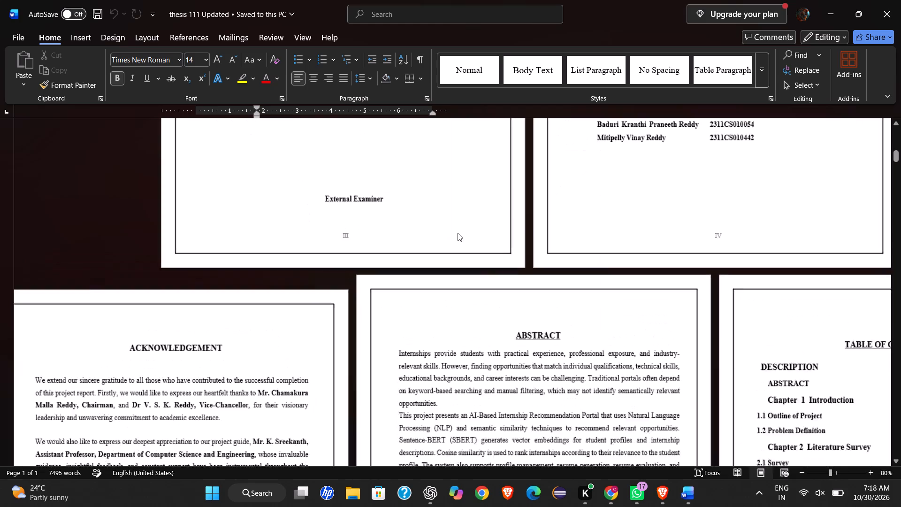
scroll(556, 308, "down", 5)
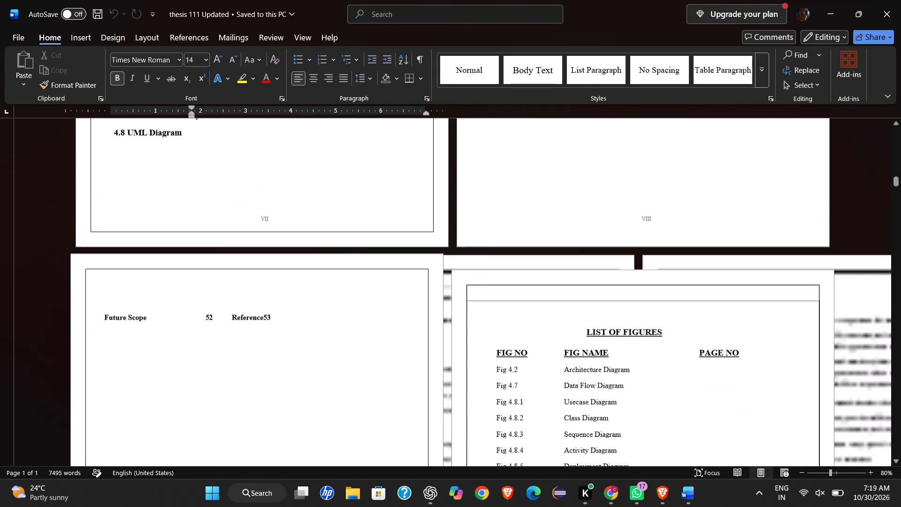
scroll(476, 264, "up", 2)
scroll(397, 268, "up", 2, "ctrl")
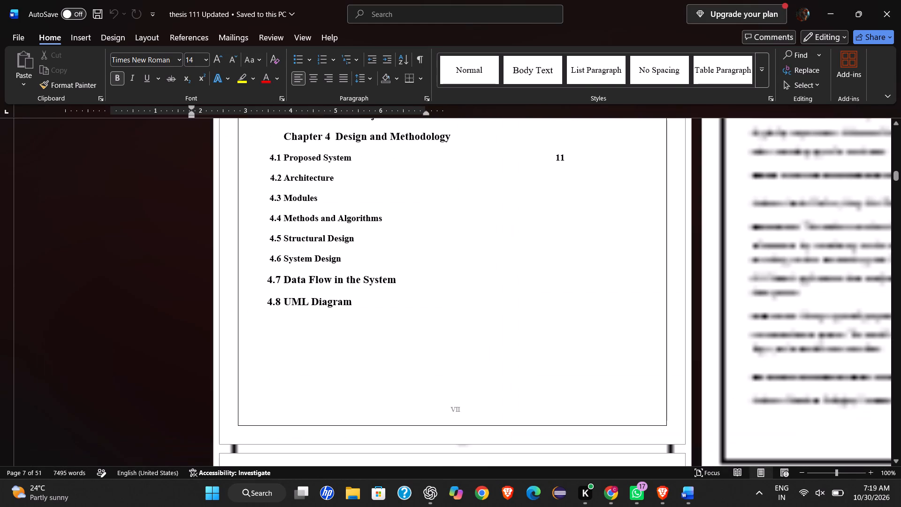
scroll(429, 268, "up", 2)
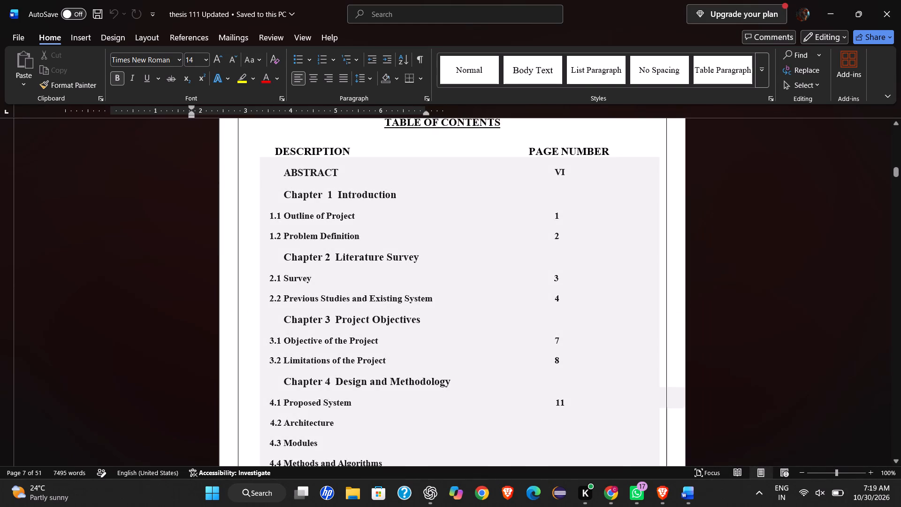
scroll(461, 293, "down", 6, "ctrl")
scroll(461, 293, "up", 1)
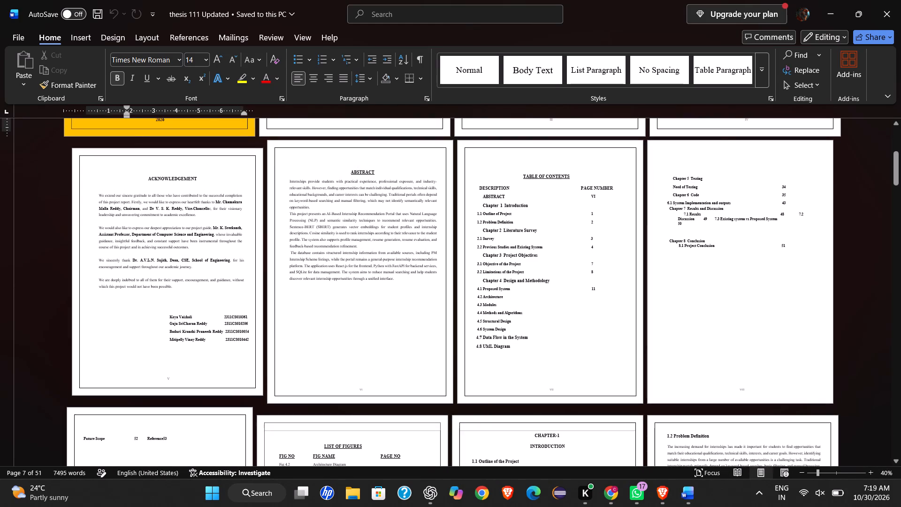
scroll(449, 275, "up", 3, "ctrl")
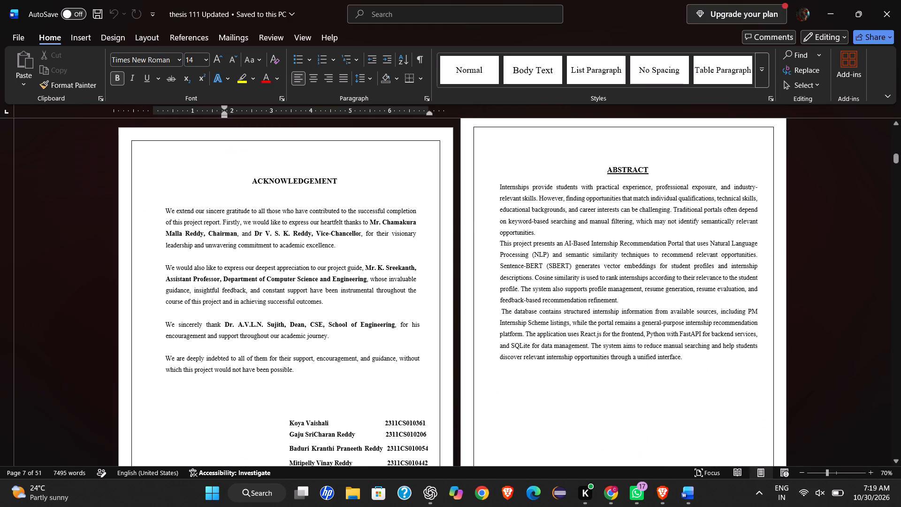
scroll(449, 275, "down", 8)
scroll(391, 258, "up", 3, "ctrl")
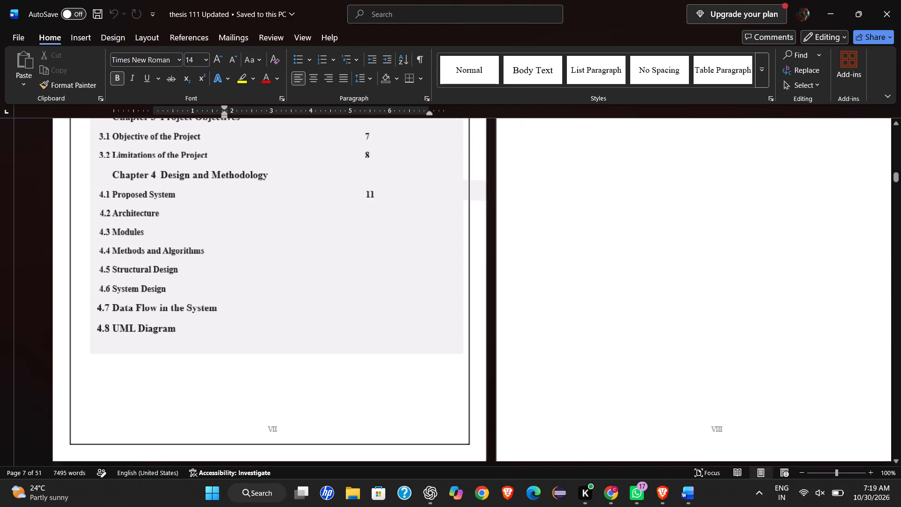
scroll(422, 278, "up", 1)
scroll(422, 278, "down", 1, "ctrl")
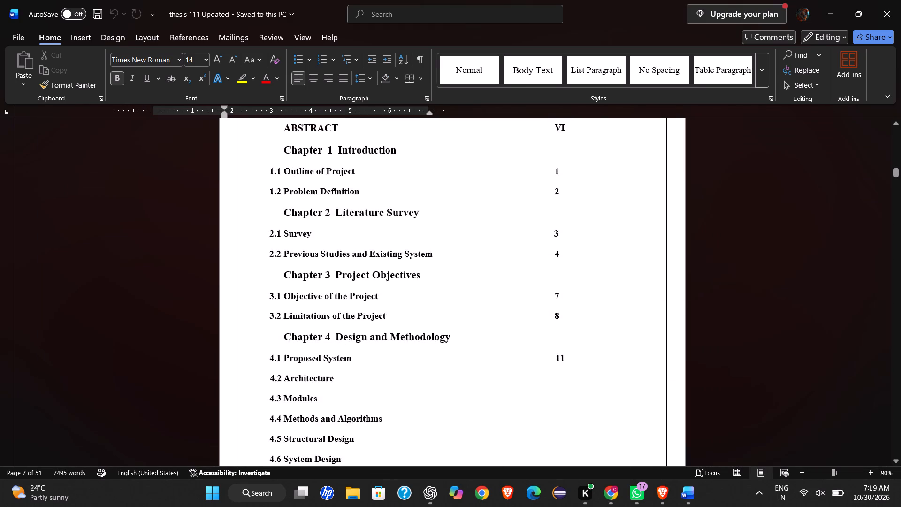
scroll(422, 278, "down", 4, "ctrl")
scroll(422, 278, "up", 2, "ctrl")
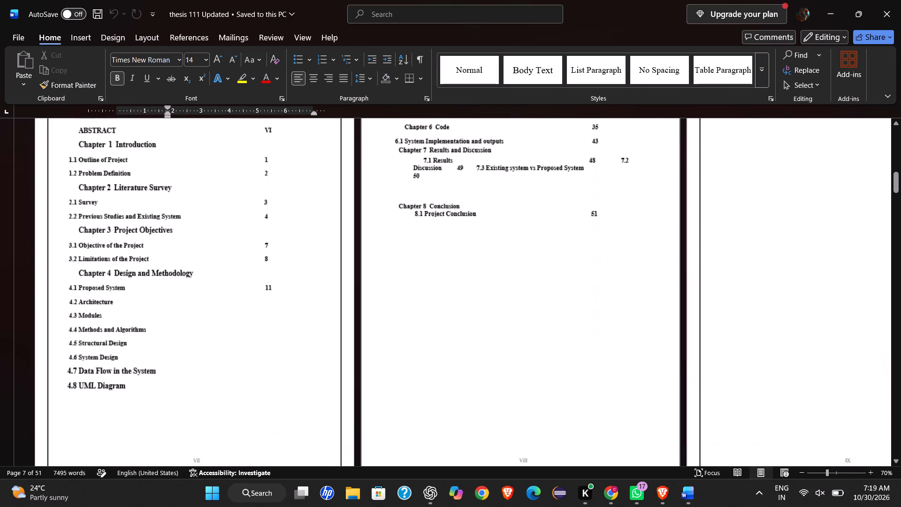
scroll(422, 278, "up", 3, "ctrl")
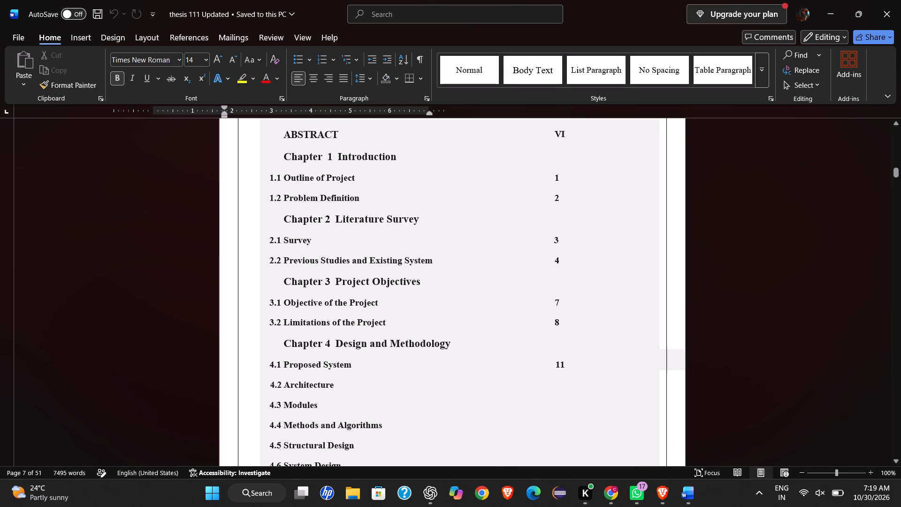
scroll(422, 278, "down", 2, "ctrl")
scroll(422, 278, "up", 3, "ctrl")
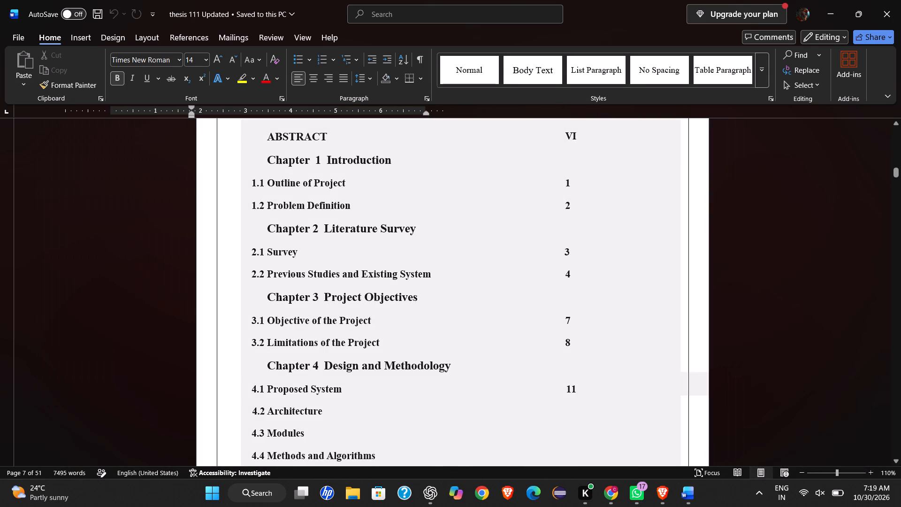
key("ctrl+minus")
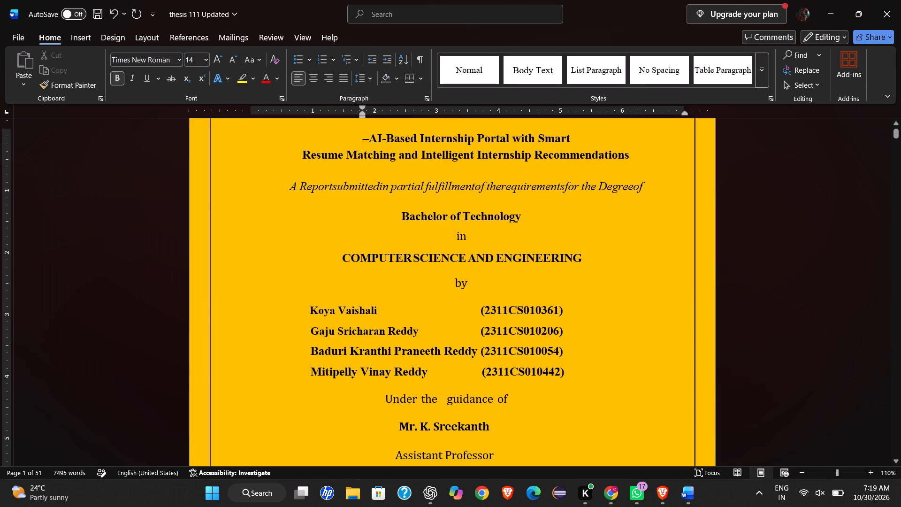
Place the text cursor right after the page number of 3.1 Objective of the Project in the table of contents.
scroll(435, 259, "down", 9)
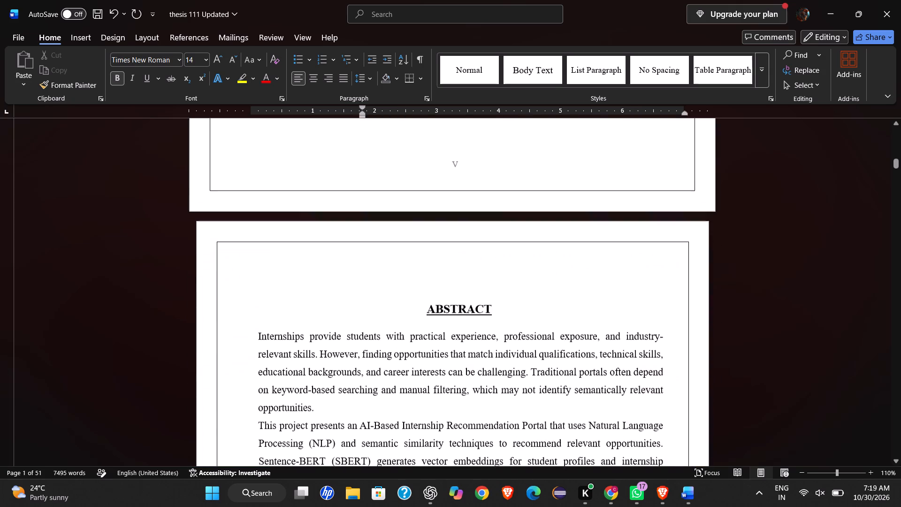
scroll(503, 256, "down", 4)
scroll(503, 256, "down", 6, "ctrl")
scroll(503, 256, "down", 4)
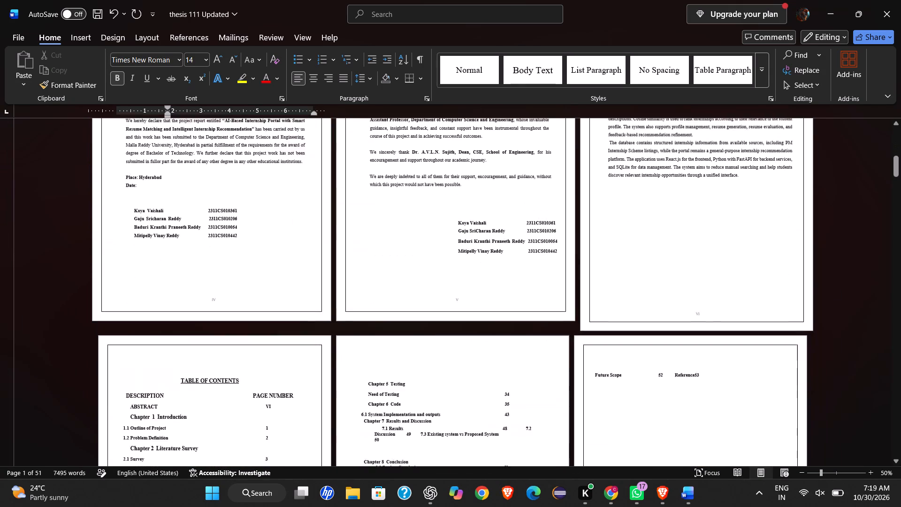
scroll(503, 256, "down", 2)
scroll(311, 283, "down", 1)
left_click(252, 228)
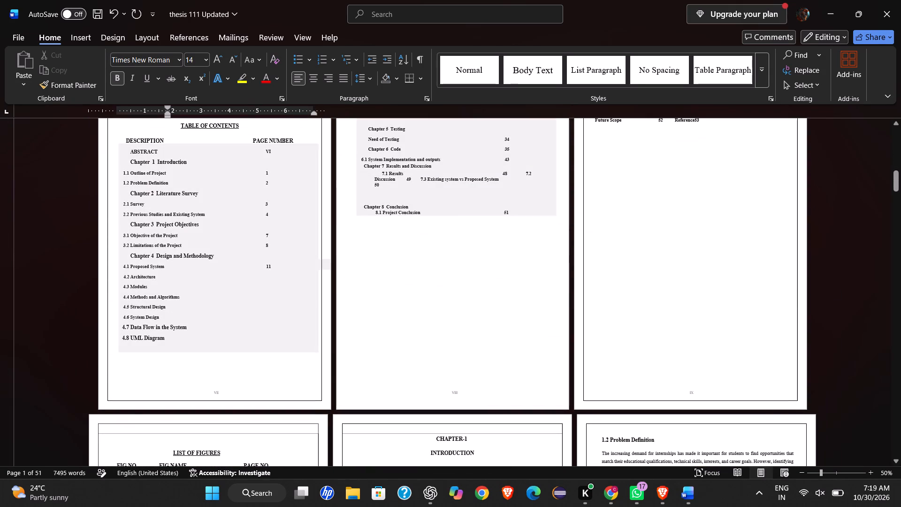
left_click(252, 228)
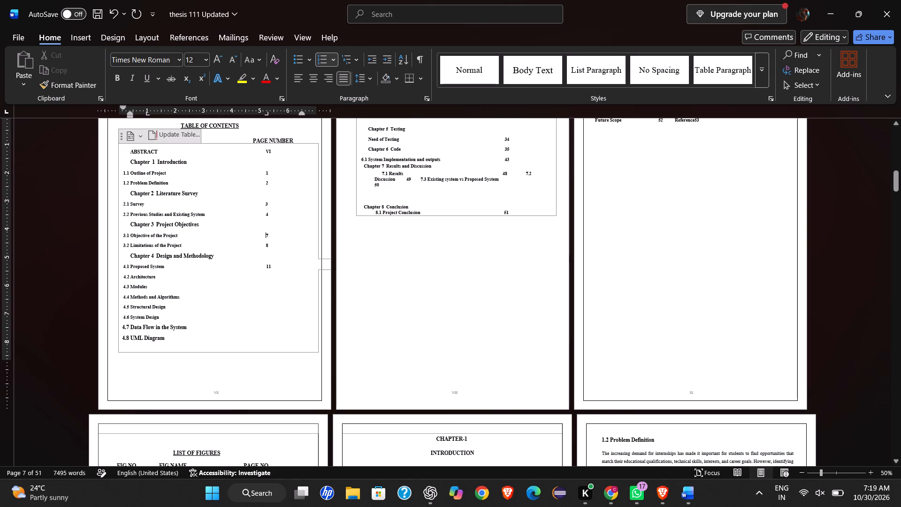
left_click(269, 228)
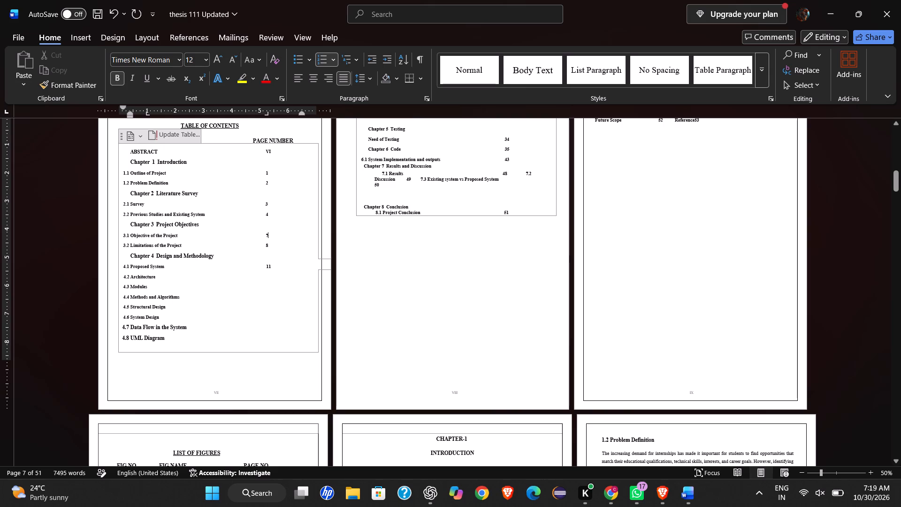
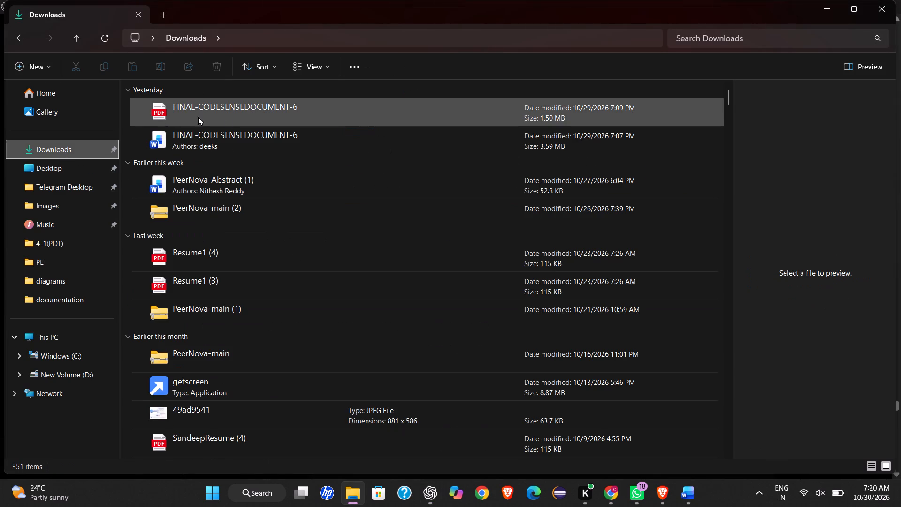
double_click(248, 145)
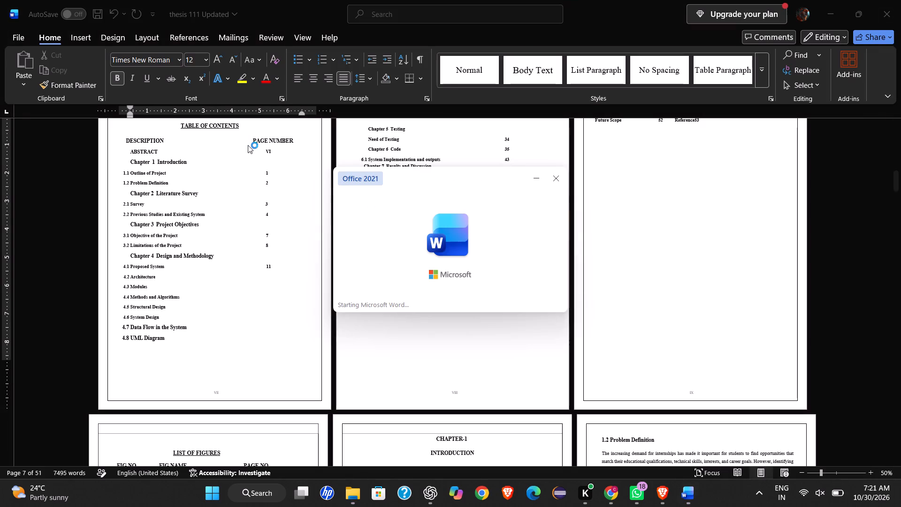
Enable editing for the protected FINAL-CODESENSEDOCUMENT-6 document.
scroll(424, 286, "down", 2)
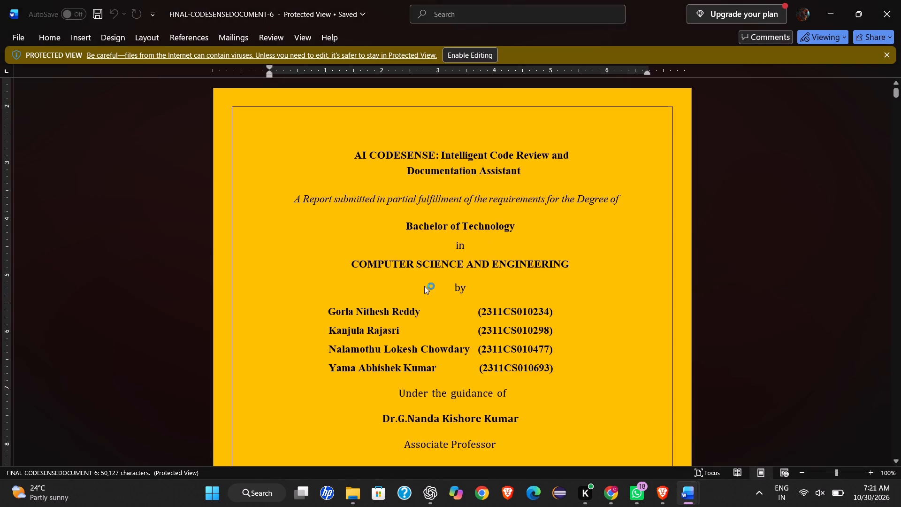
scroll(424, 286, "down", 3)
left_click(472, 57)
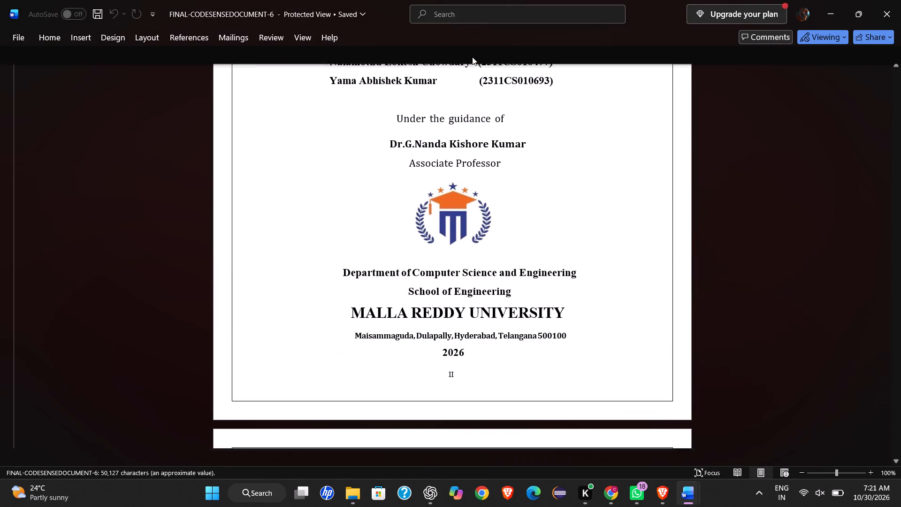
Examine the table of contents of the CodeSense document and the abstract and introduction pages around it.
scroll(471, 187, "down", 20)
scroll(471, 187, "down", 3)
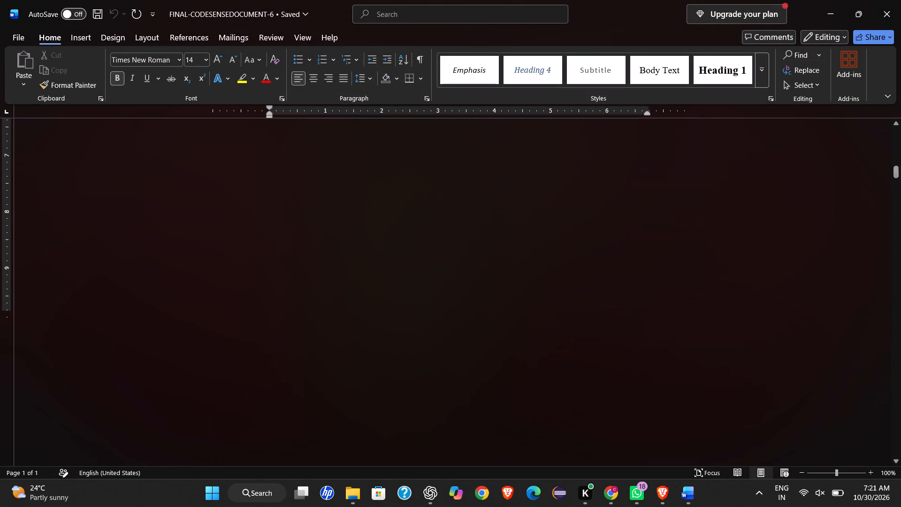
scroll(471, 187, "down", 2)
scroll(462, 252, "down", 8)
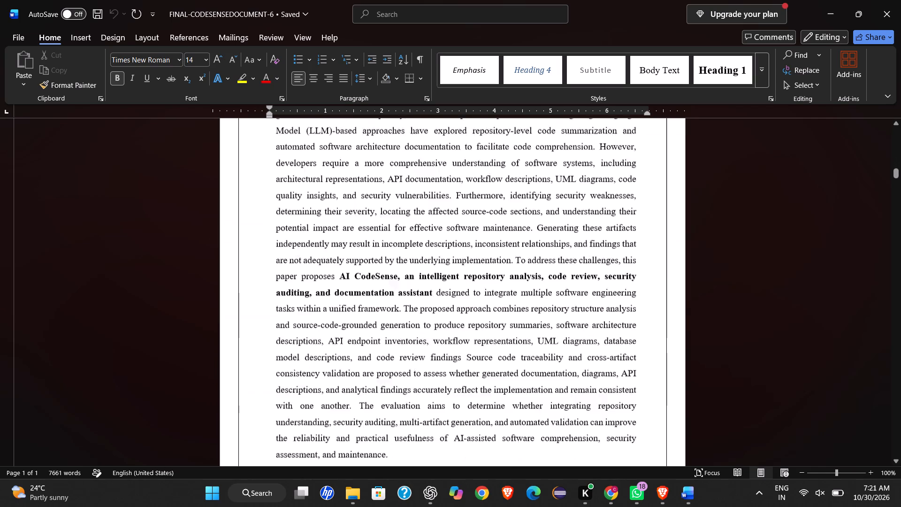
scroll(462, 252, "down", 3)
scroll(462, 252, "up", 3)
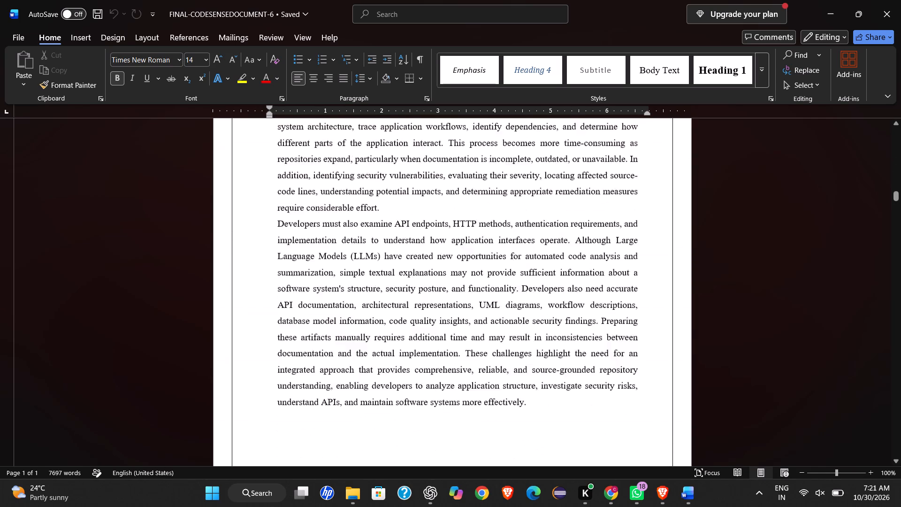
scroll(462, 252, "up", 3)
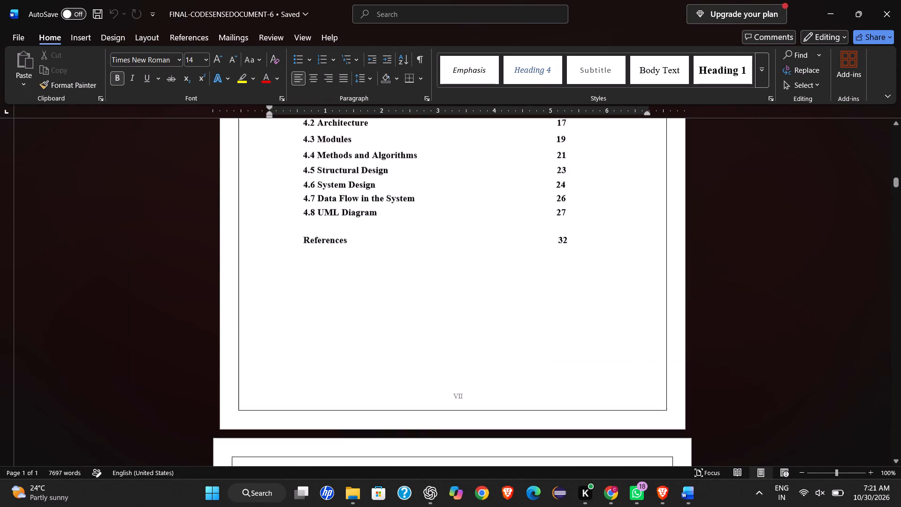
scroll(462, 252, "up", 2)
scroll(462, 252, "down", 1)
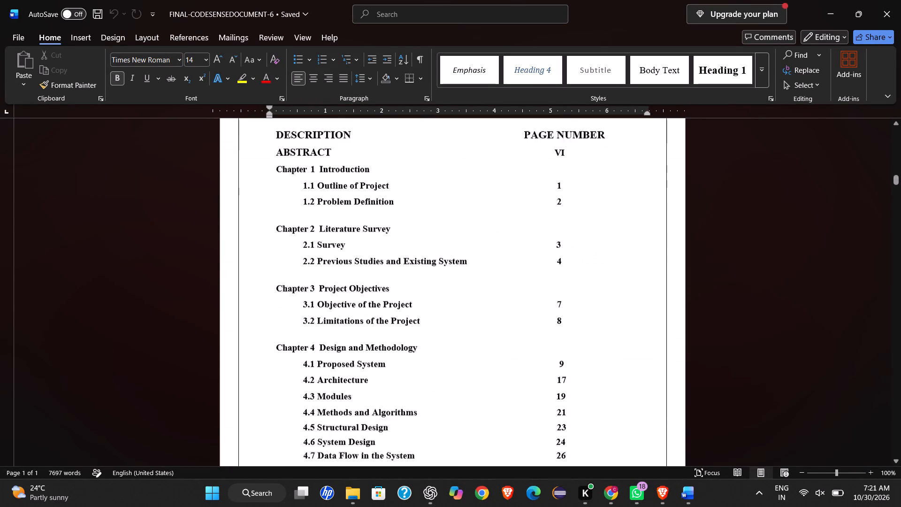
scroll(462, 252, "down", 1)
scroll(462, 252, "down", 2, "ctrl")
scroll(462, 252, "up", 1)
scroll(462, 252, "up", 4, "ctrl")
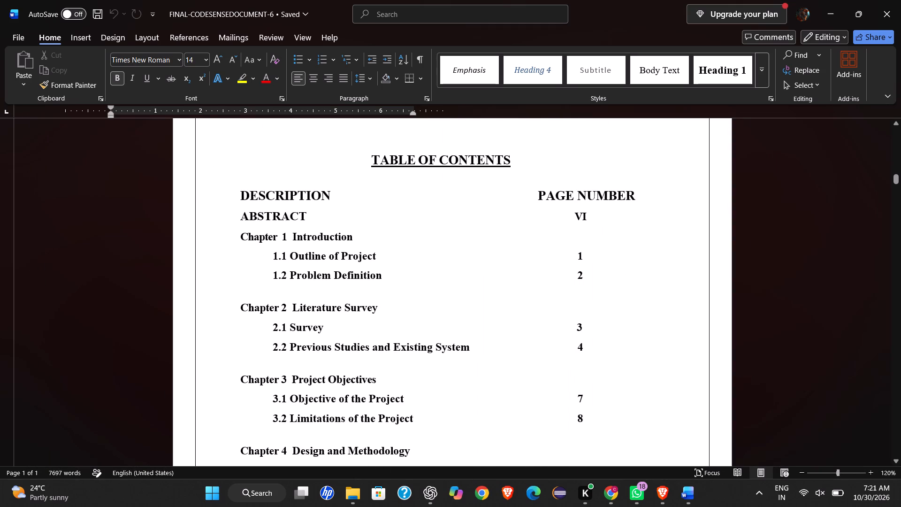
Copy the CodeSense document's table of contents entries from ABSTRACT through 4.8 UML Diagram, including their page numbers.
left_click_drag(242, 210, 392, 462)
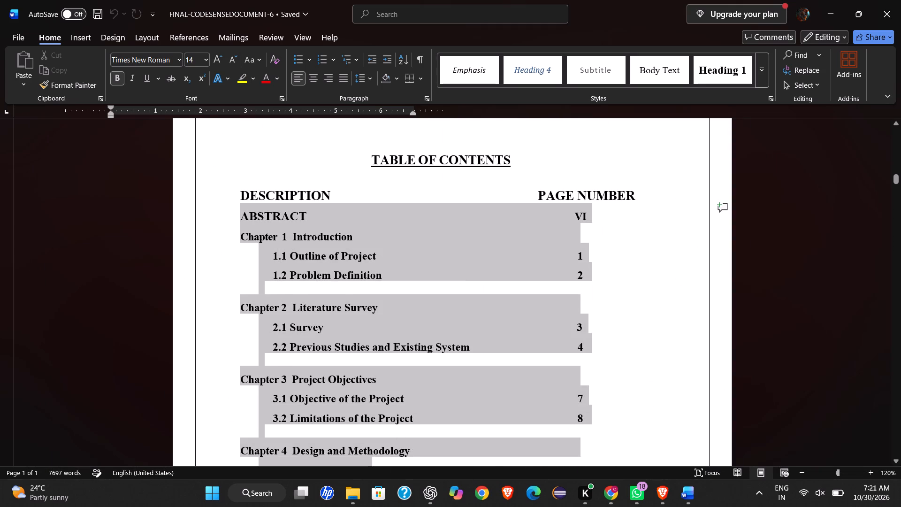
left_click_drag(392, 462, 598, 258)
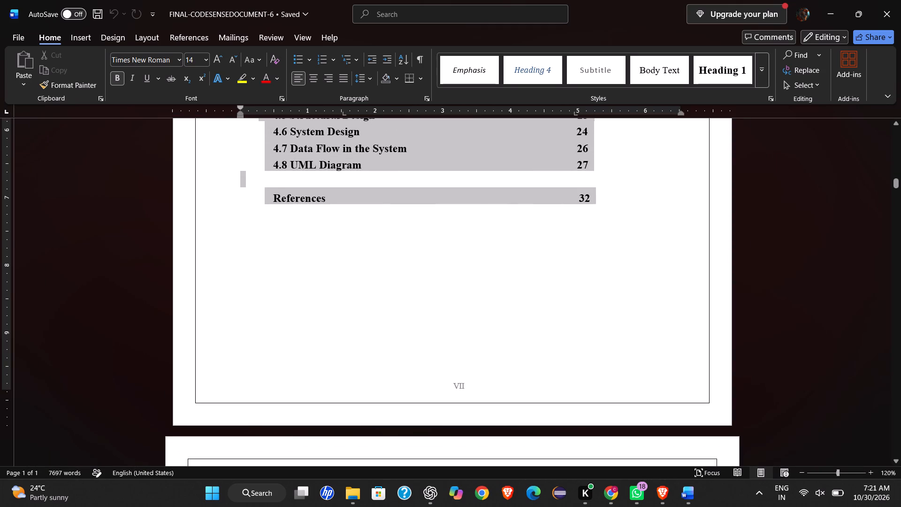
left_click_drag(598, 258, 600, 151)
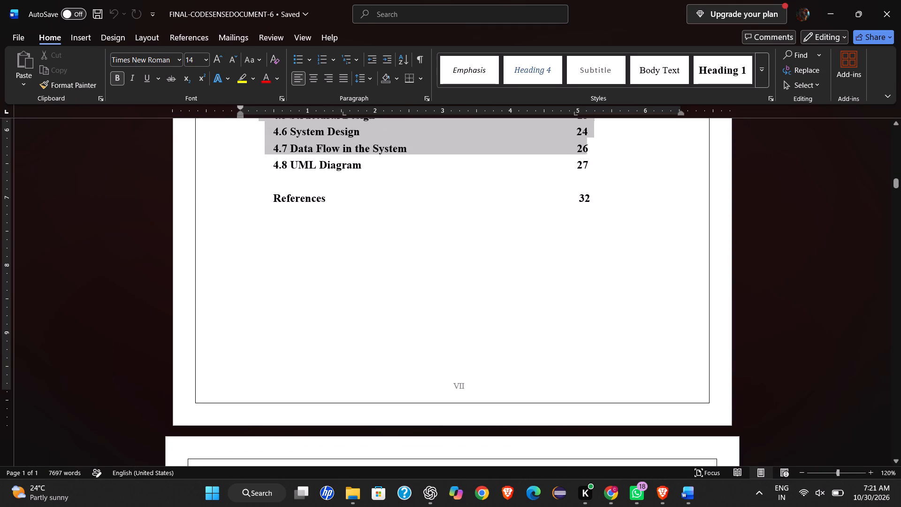
left_click_drag(600, 151, 620, 167)
key("ctrl+c")
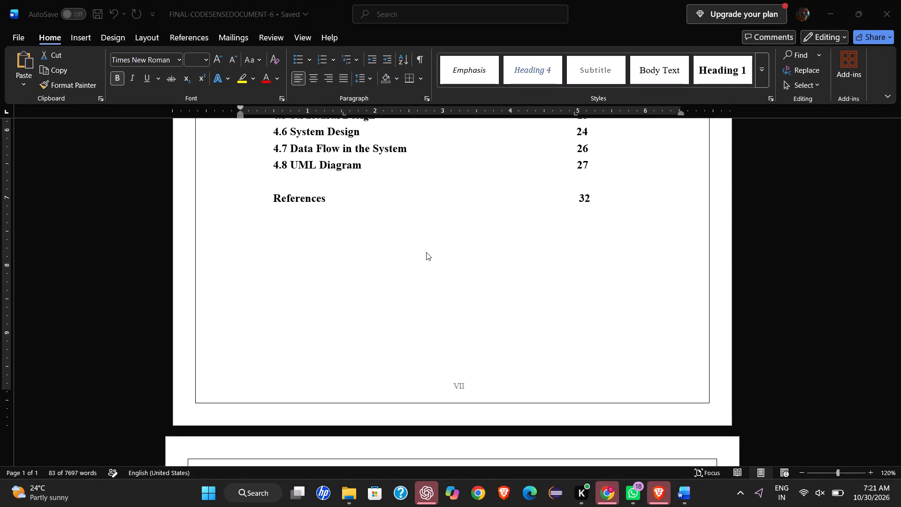
In the thesis 111 Updated document, replace the table of contents entries from ABSTRACT through 4.8 UML Diagram with the copied CodeSense entries.
scroll(426, 252, "up", 2)
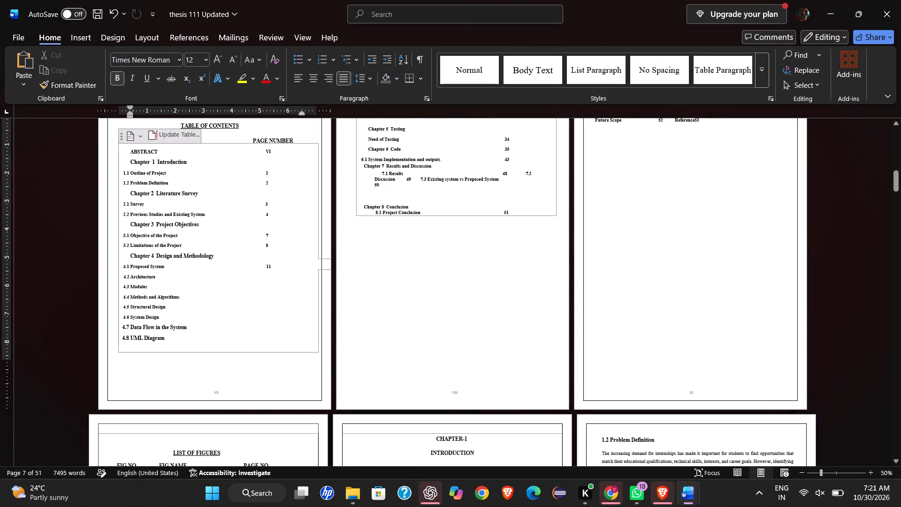
scroll(287, 193, "up", 2, "ctrl")
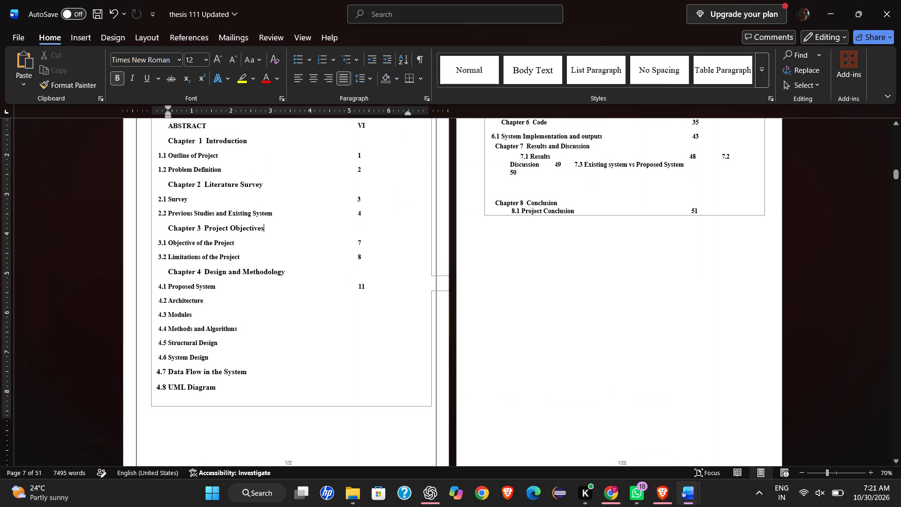
scroll(350, 218, "up", 2)
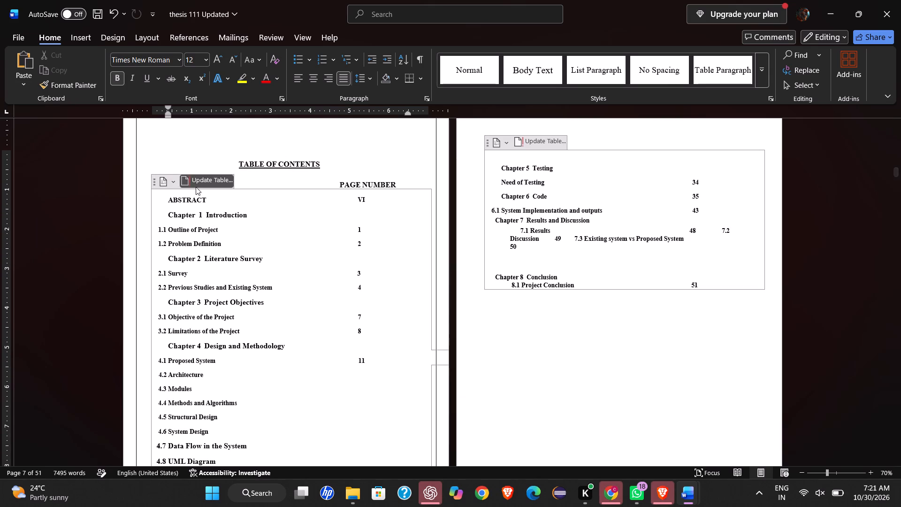
left_click_drag(164, 200, 302, 366)
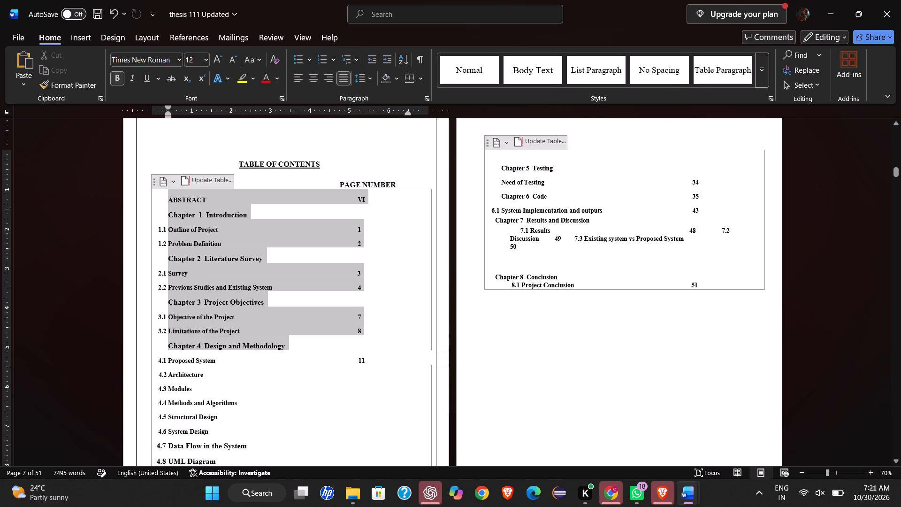
left_click_drag(302, 366, 290, 352)
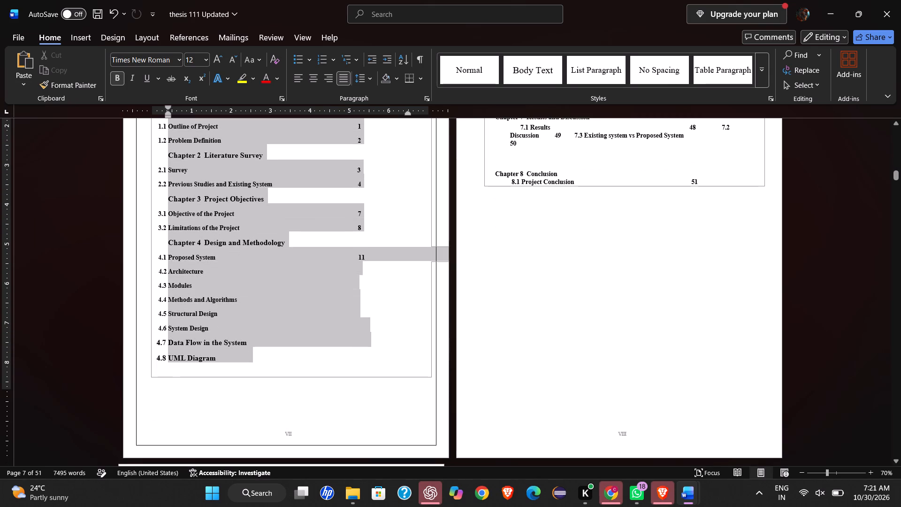
left_click_drag(290, 352, 272, 355)
key("ctrl+v")
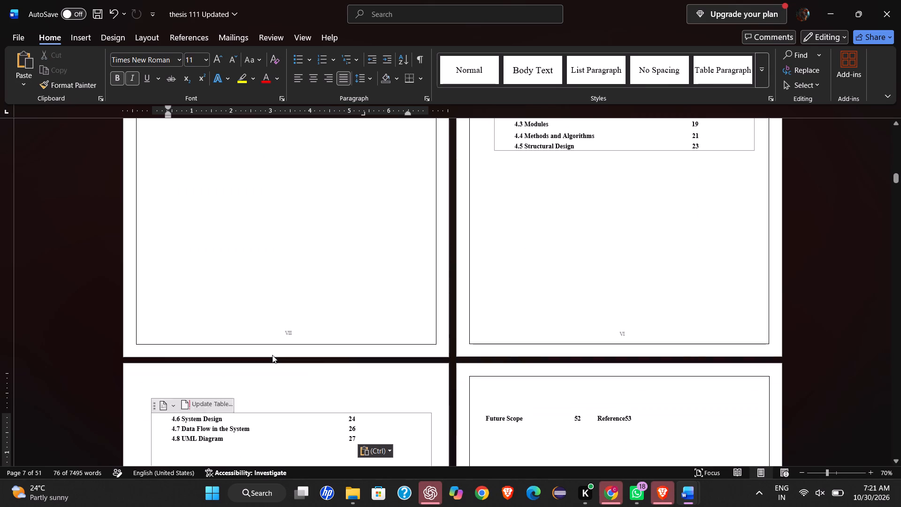
In the thesis 111 Updated contents, delete the entries from 4.6 System Design through the Chapter 8 Conclusion heading.
scroll(346, 307, "up", 1)
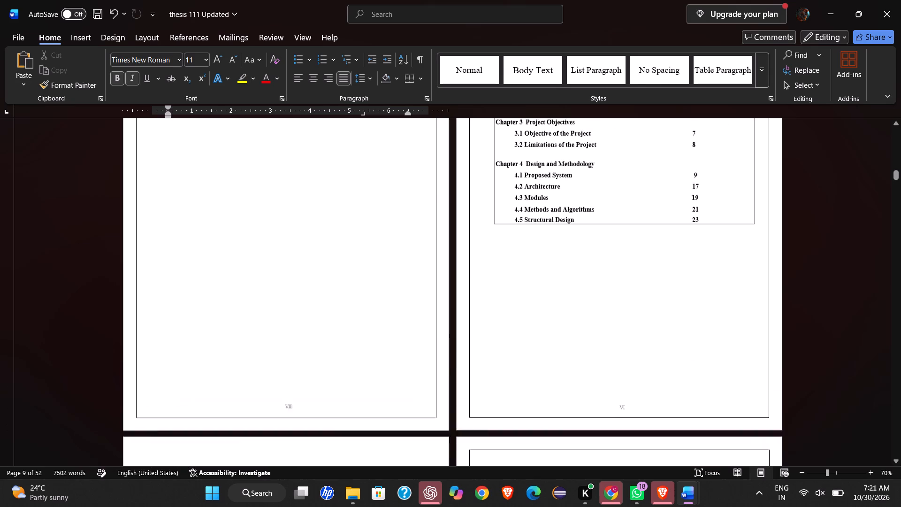
scroll(402, 299, "up", 2)
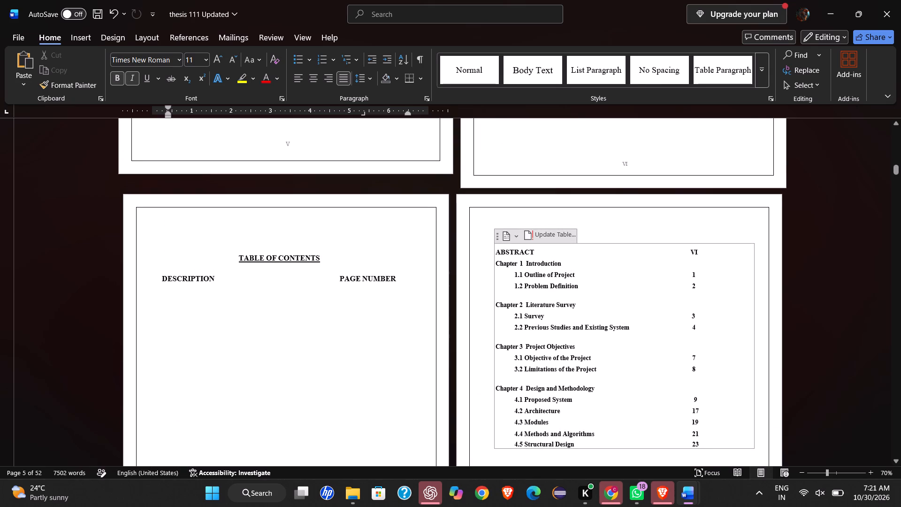
left_click(625, 251)
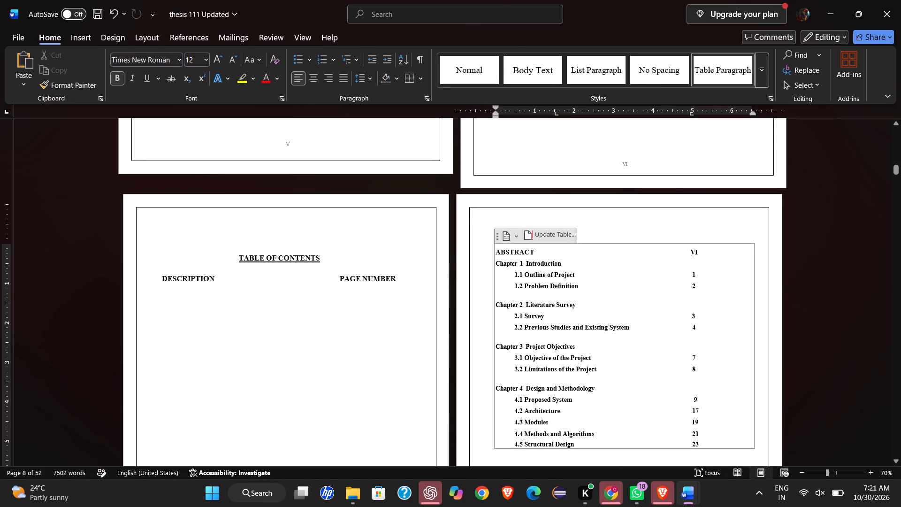
scroll(606, 277, "down", 2)
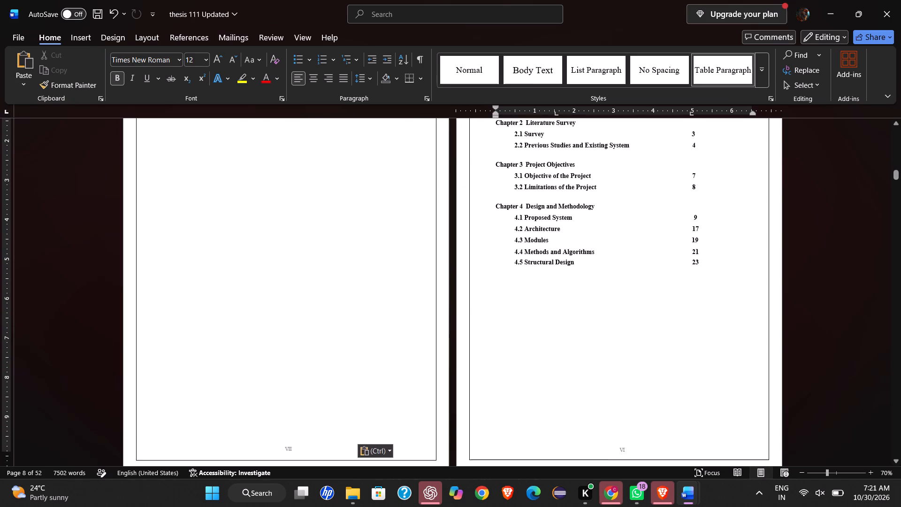
scroll(606, 277, "down", 2)
scroll(432, 306, "down", 1)
scroll(394, 306, "down", 1)
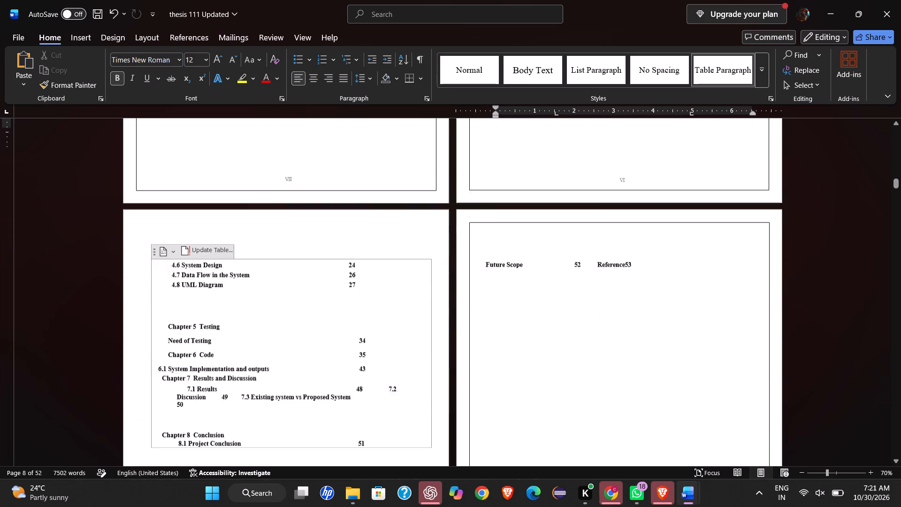
scroll(394, 306, "down", 1)
left_click_drag(372, 365, 167, 190)
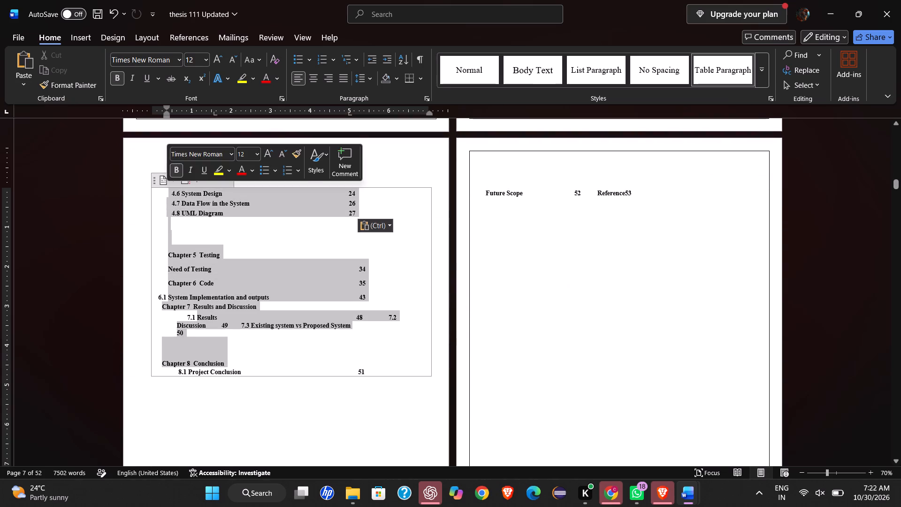
key("BackSpace")
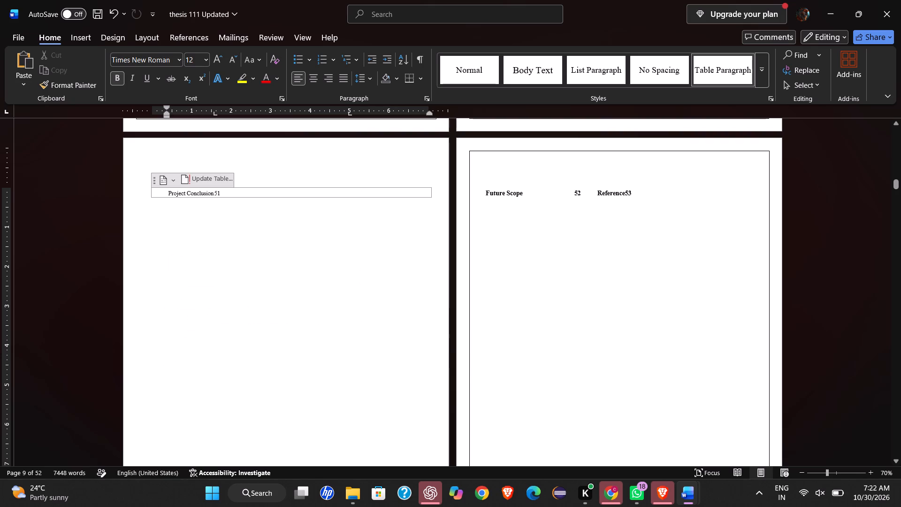
Delete the line with the Future Scope and Reference entries from the last table of contents page.
scroll(413, 238, "up", 1)
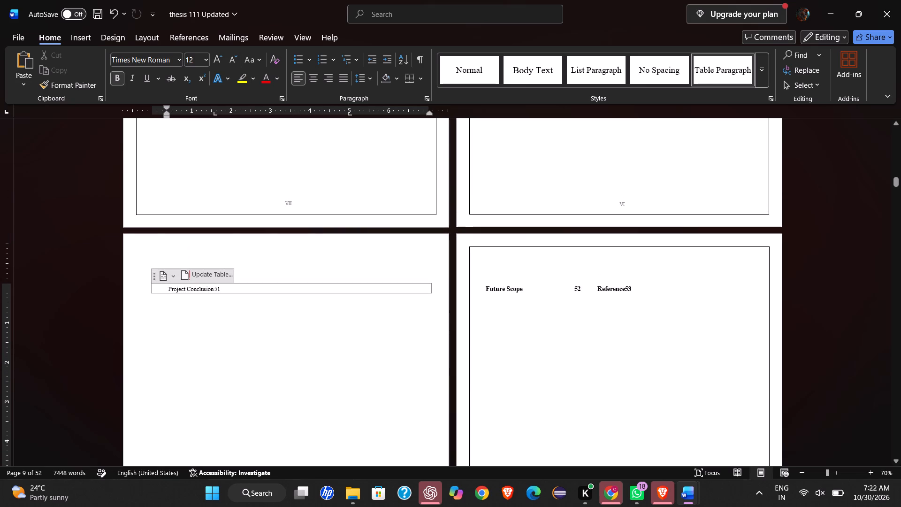
left_click_drag(639, 283, 474, 288)
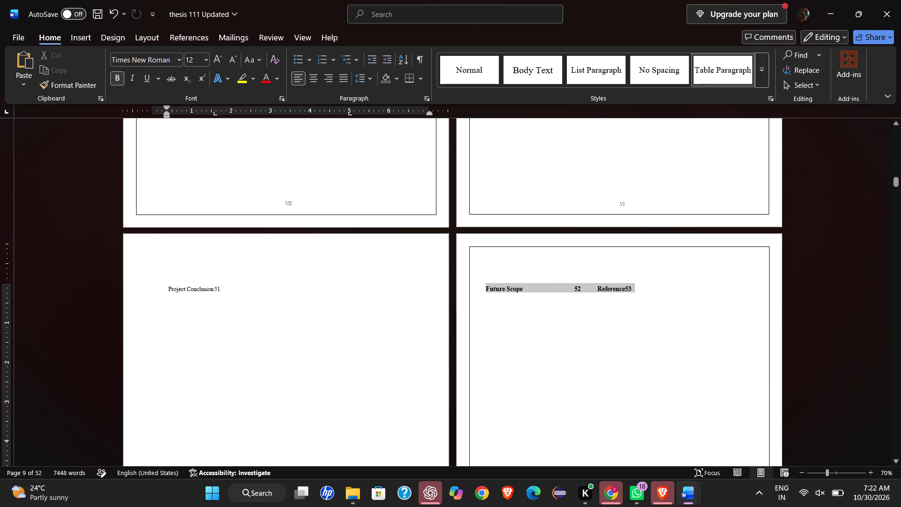
left_click_drag(474, 288, 473, 288)
key("BackSpace")
Cut the contents entries from ABSTRACT through 4.5 Structural Design off the page following the TABLE OF CONTENTS title page.
scroll(418, 292, "up", 1)
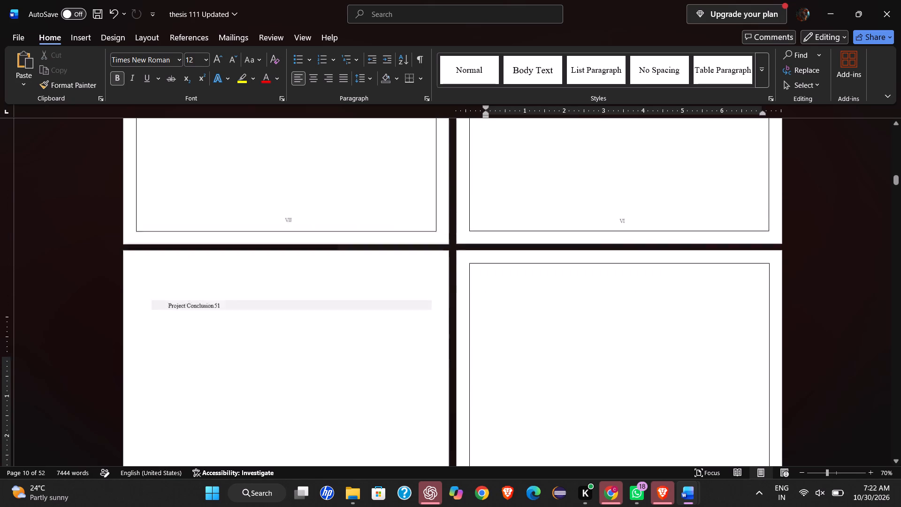
scroll(418, 292, "up", 1)
scroll(578, 314, "up", 2)
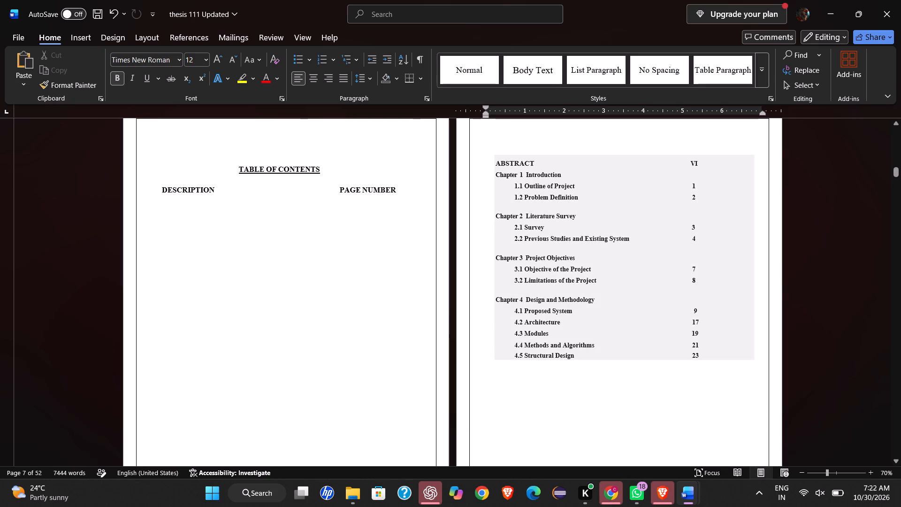
left_click(498, 161)
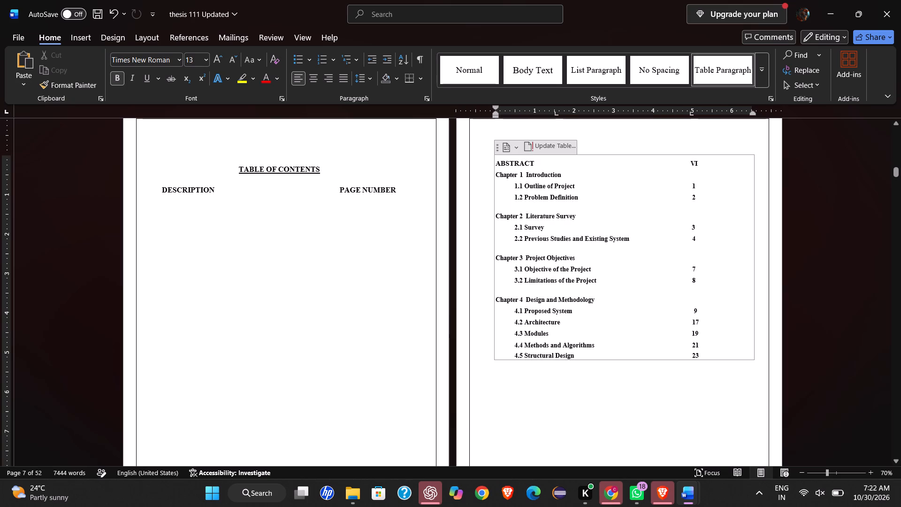
left_click(496, 163)
left_click_drag(496, 163, 703, 364)
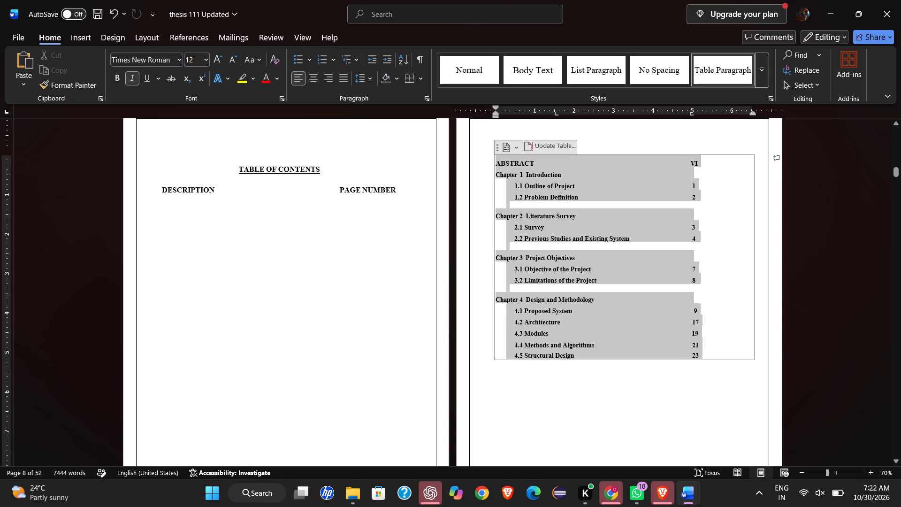
left_click_drag(703, 364, 704, 363)
key("ctrl+c")
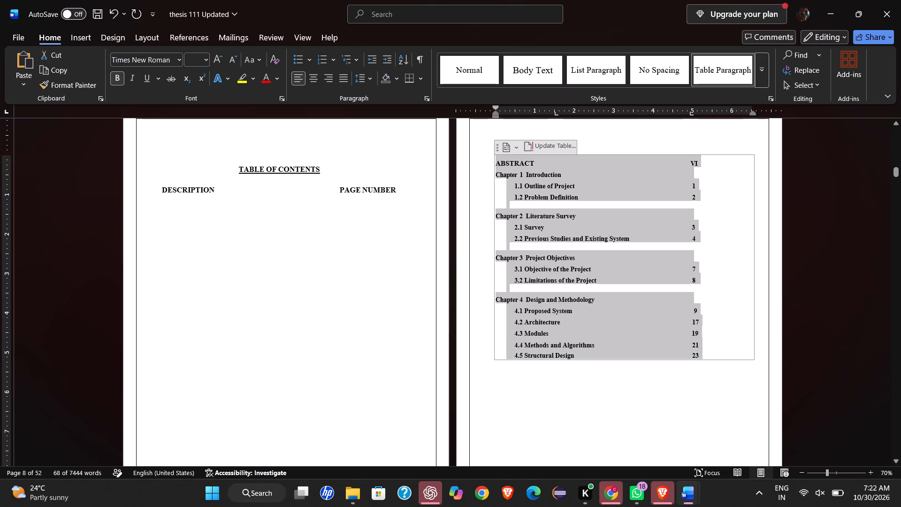
key("ctrl+c")
key("ctrl+x")
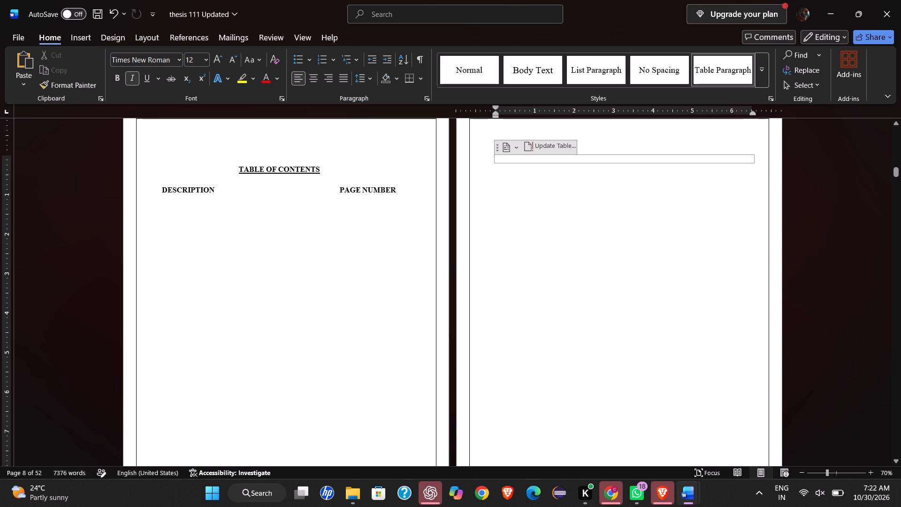
Paste the cut contents entries beneath the DESCRIPTION and PAGE NUMBER row on the TABLE OF CONTENTS page.
left_click(179, 207)
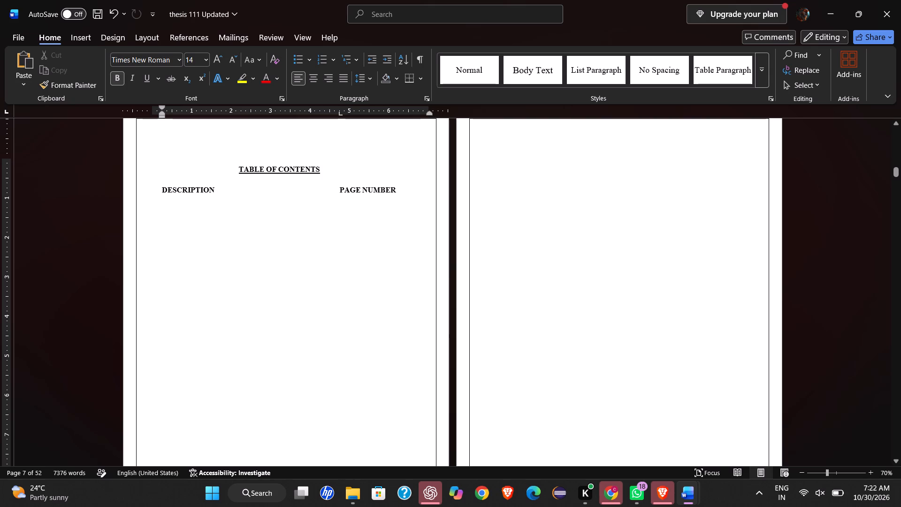
left_click(181, 218)
left_click(412, 189)
key("Return")
key("Return")
key("Return")
key("Return")
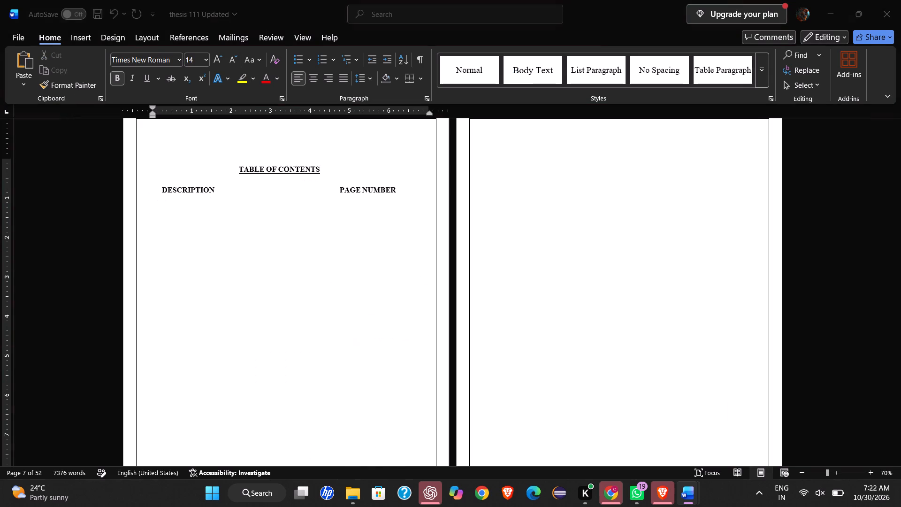
key("BackSpace")
key("BackSpace")
key("BackSpace")
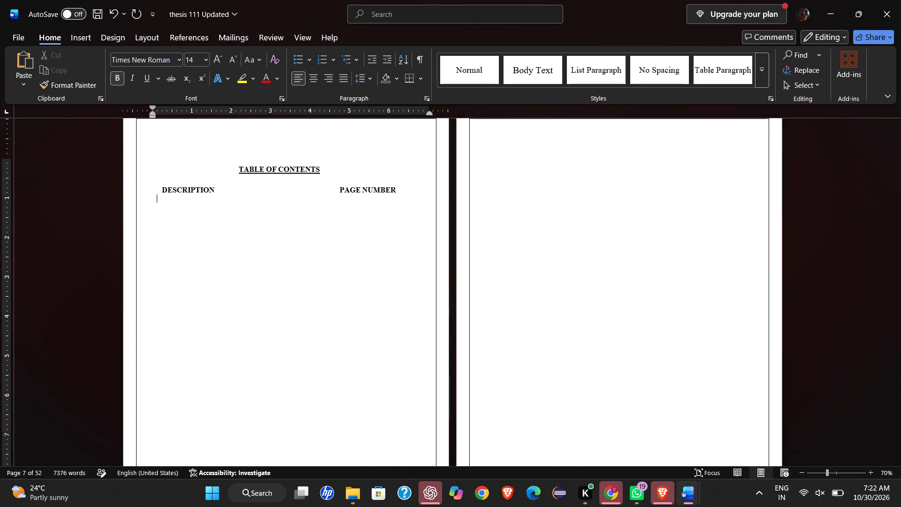
key("space")
key("space")
key("space")
key("space")
key("space")
key("space")
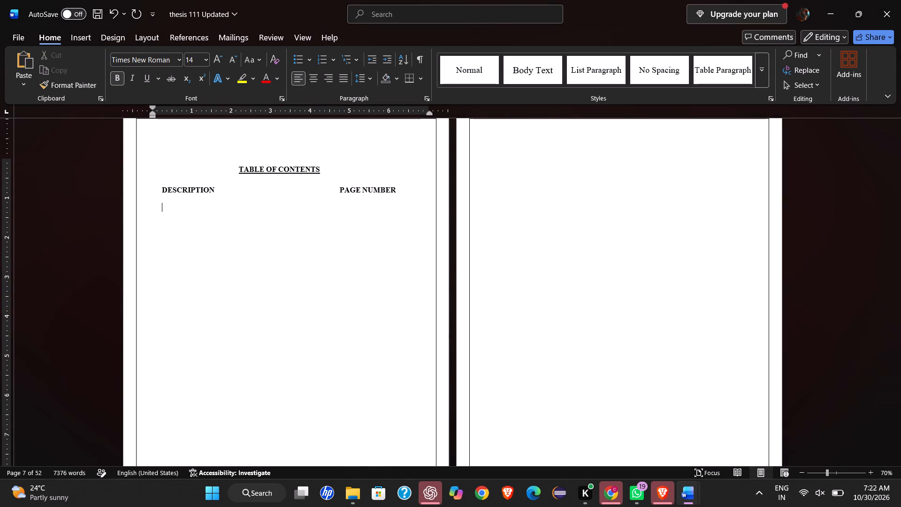
key("BackSpace")
key("ctrl+v")
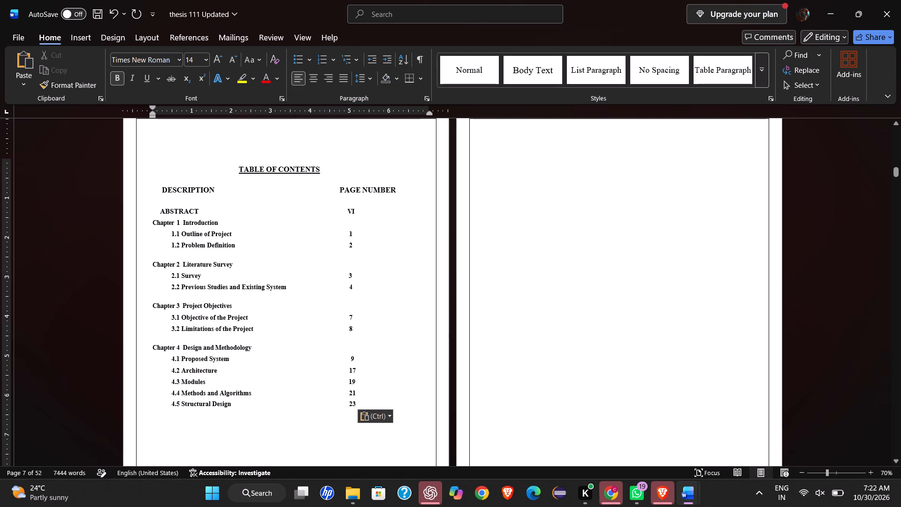
Indent the Chapter 1 Introduction and Chapter 2 Literature Survey lines by four spaces each to bring them near the ABSTRACT entry.
left_click(160, 210)
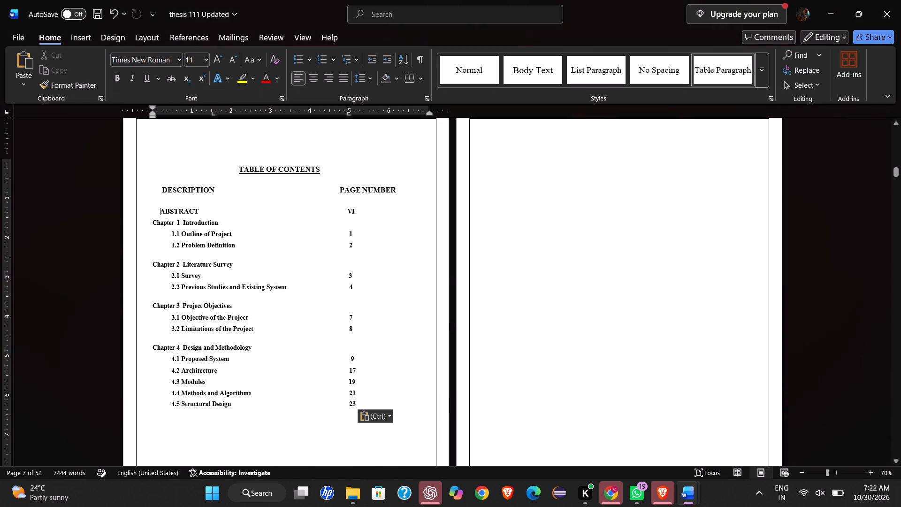
left_click(151, 222)
key("space")
key("space")
key("space")
key("space")
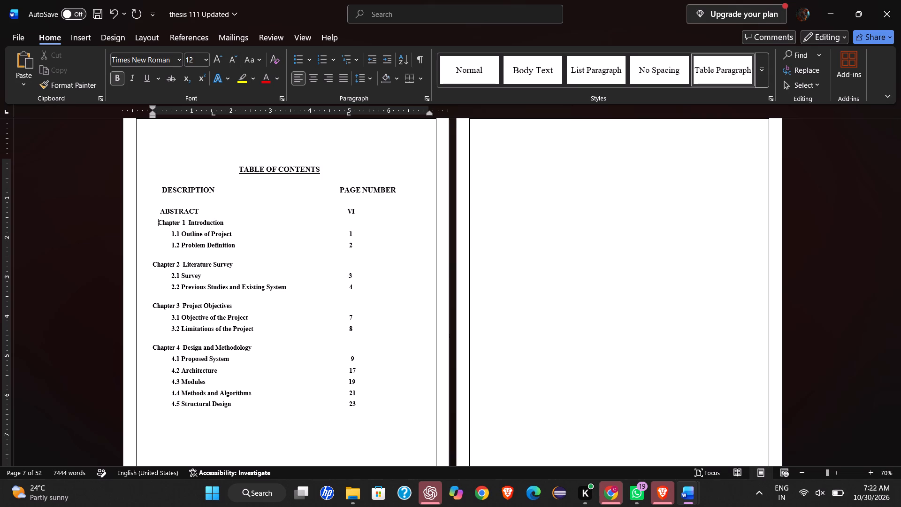
left_click(153, 265)
key("space")
key("space")
key("space")
key("space")
Indent the Chapter 3 Project Objectives and Chapter 4 Design and Methodology lines with leading spaces to match the other chapter lines.
left_click(152, 307)
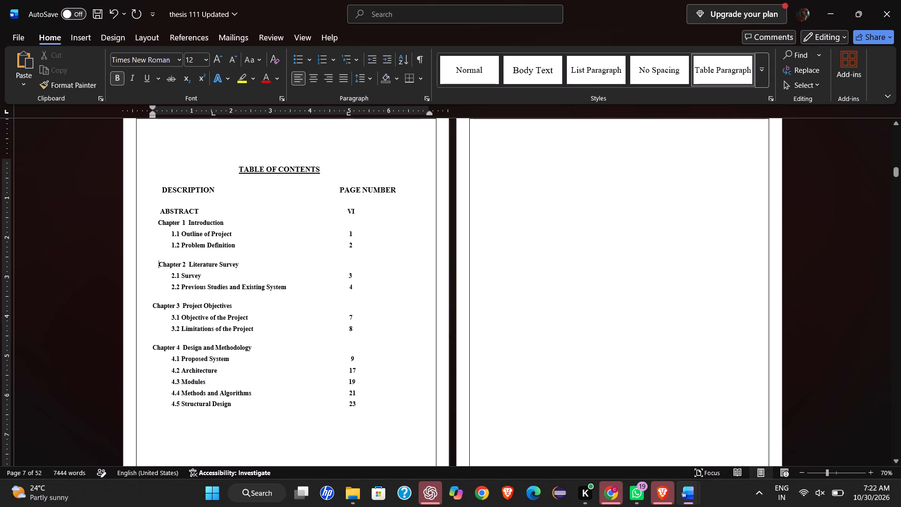
key("space")
key("space")
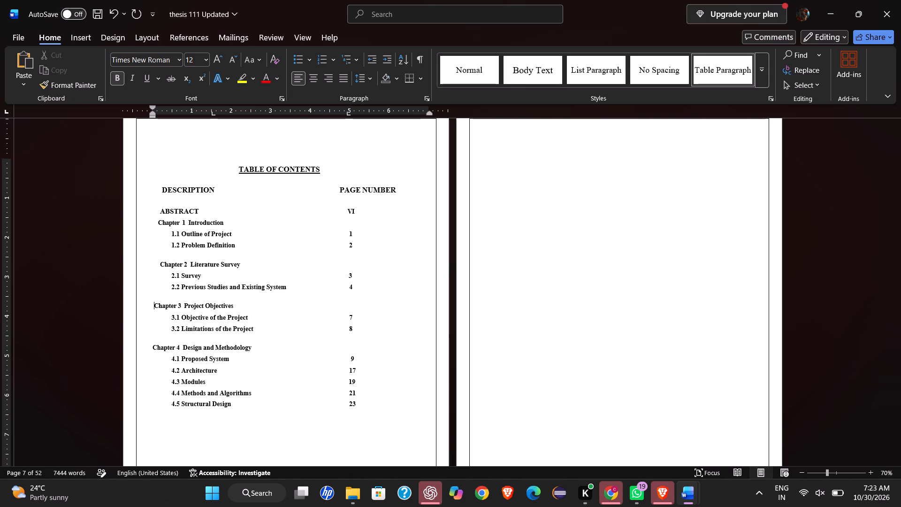
key("ctrl+z")
key("space")
key("space")
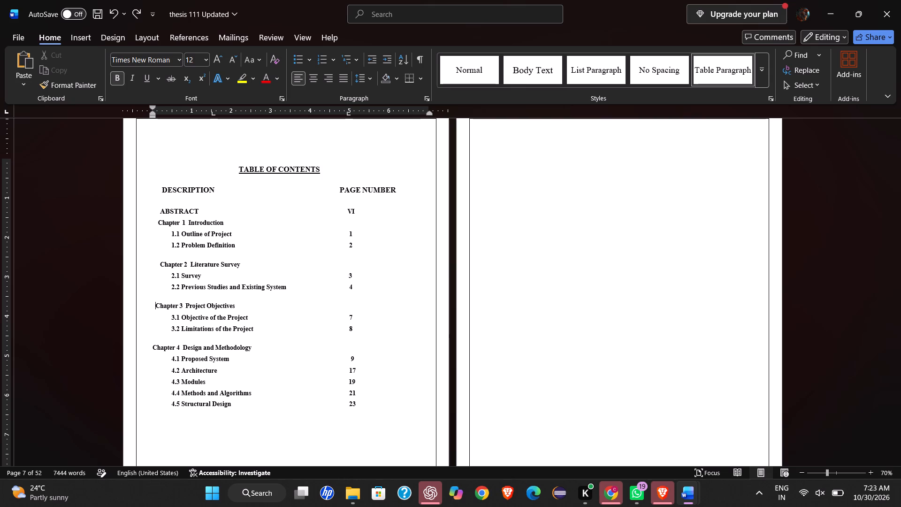
key("space")
key("space")
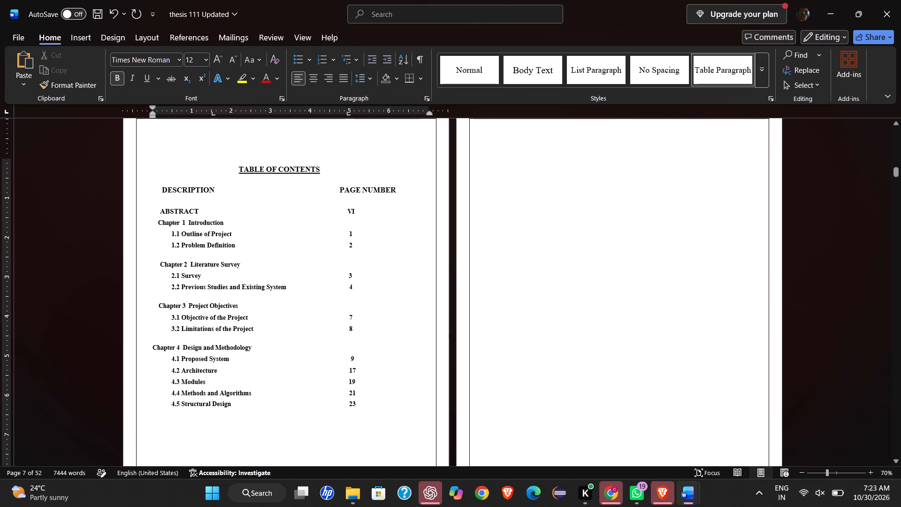
left_click(150, 346)
key("space")
key("space")
key("space")
key("space")
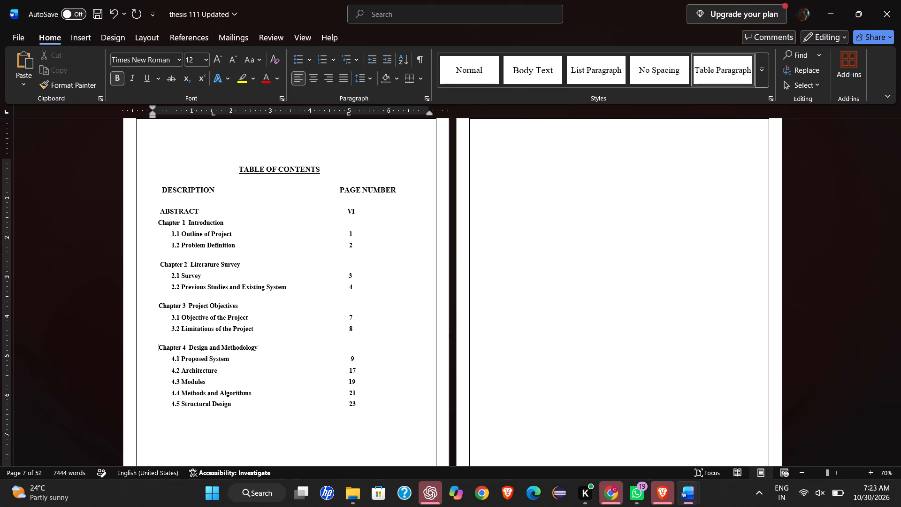
key("space")
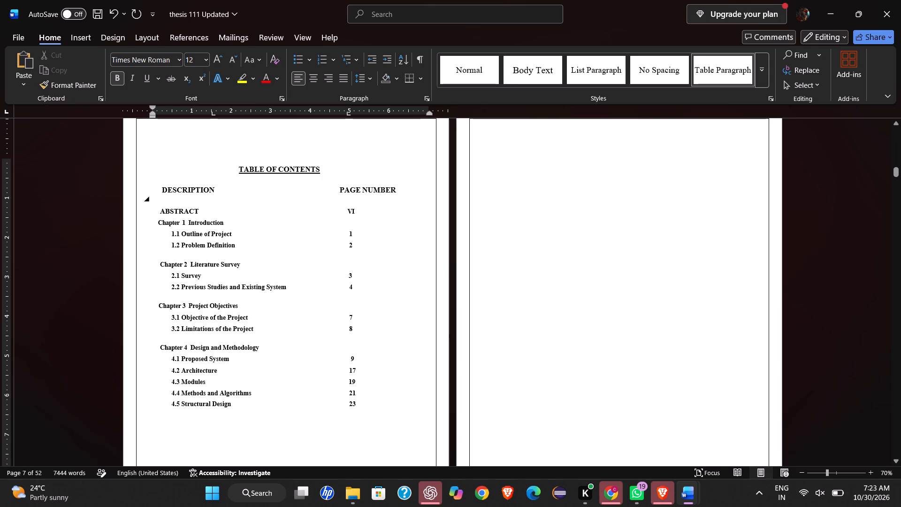
Remove the blank line between the DESCRIPTION row and the ABSTRACT entry.
left_click(168, 201)
key("BackSpace")
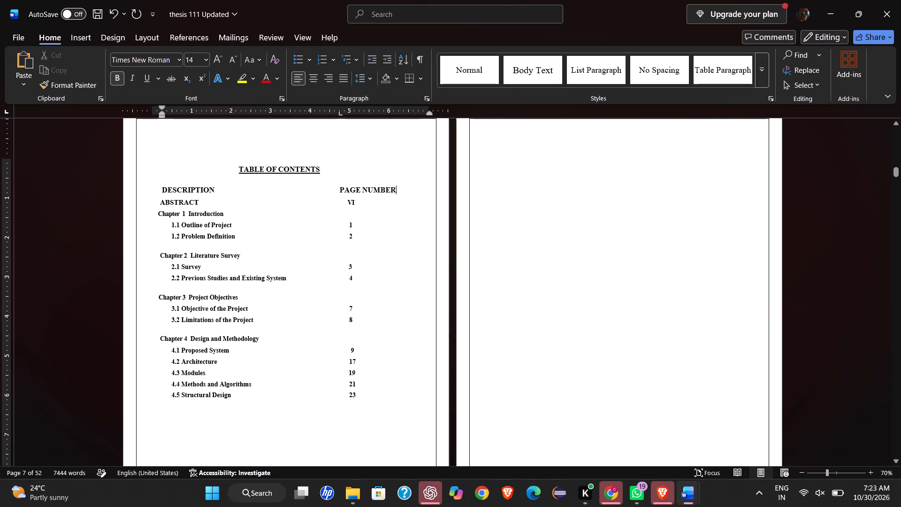
Fine-tune the alignment with DESCRIPTION by adding two spaces before Chapter 1 and one before ABSTRACT, Chapter 2, Chapter 3 and Chapter 4.
left_click(159, 210)
key("space")
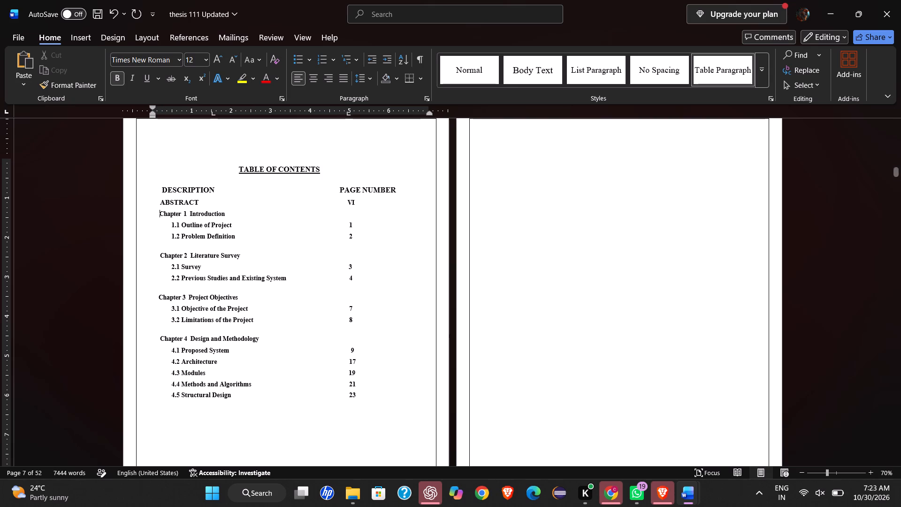
key("space")
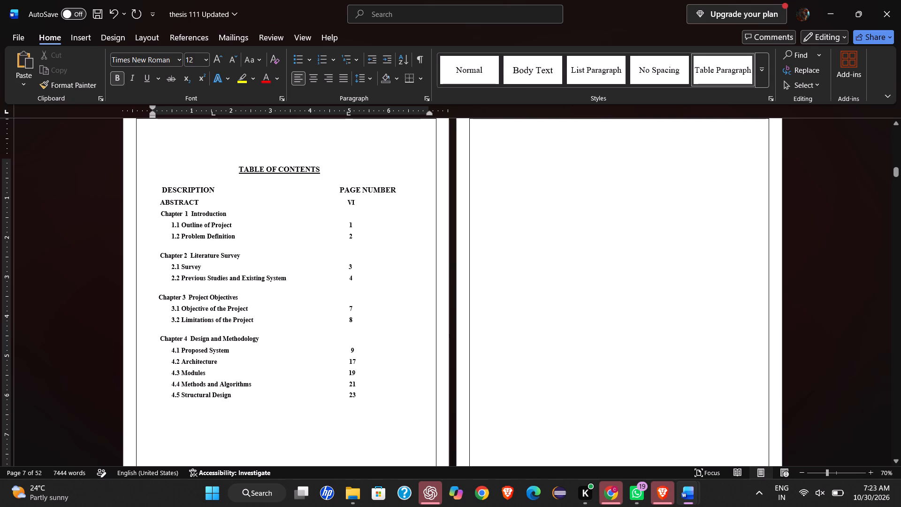
left_click(160, 204)
key("space")
left_click(160, 255)
key("space")
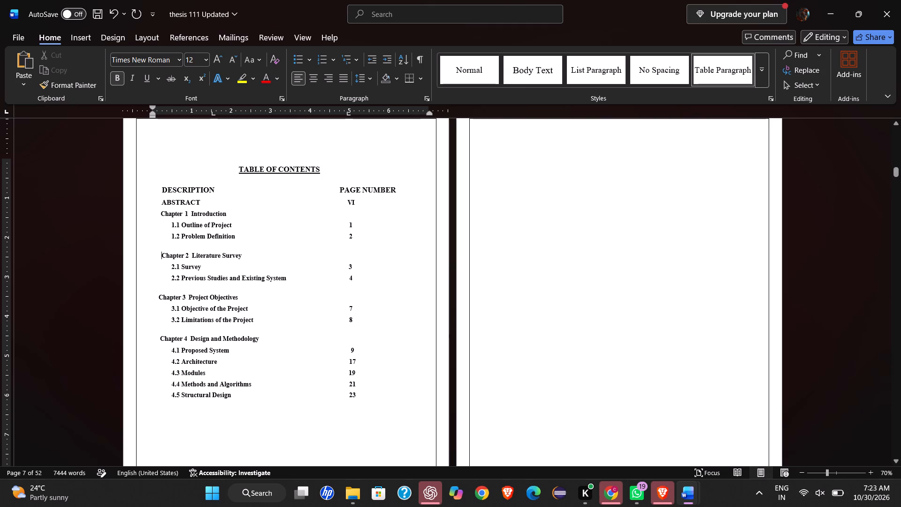
left_click(155, 297)
key("space")
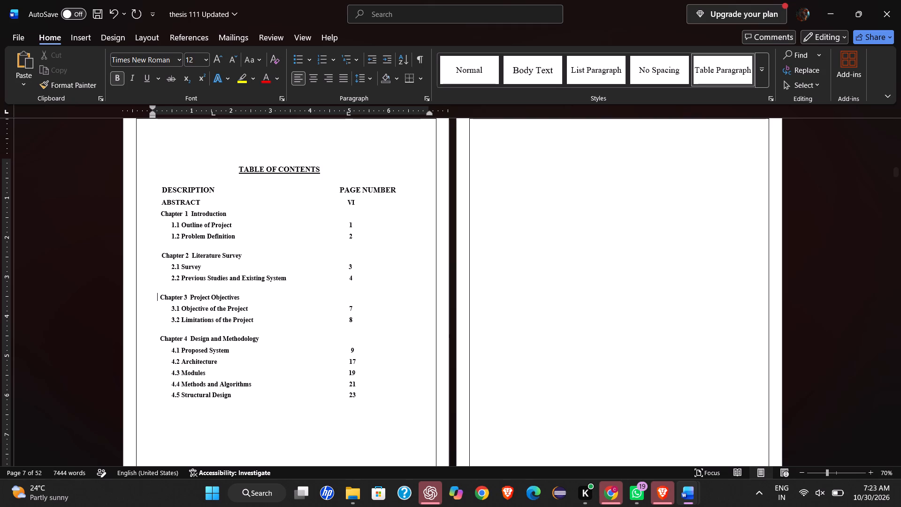
left_click(161, 336)
key("space")
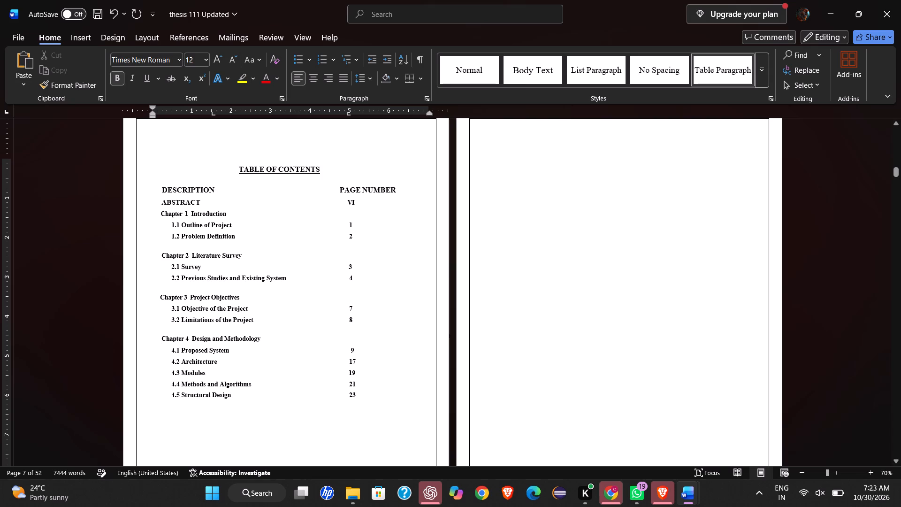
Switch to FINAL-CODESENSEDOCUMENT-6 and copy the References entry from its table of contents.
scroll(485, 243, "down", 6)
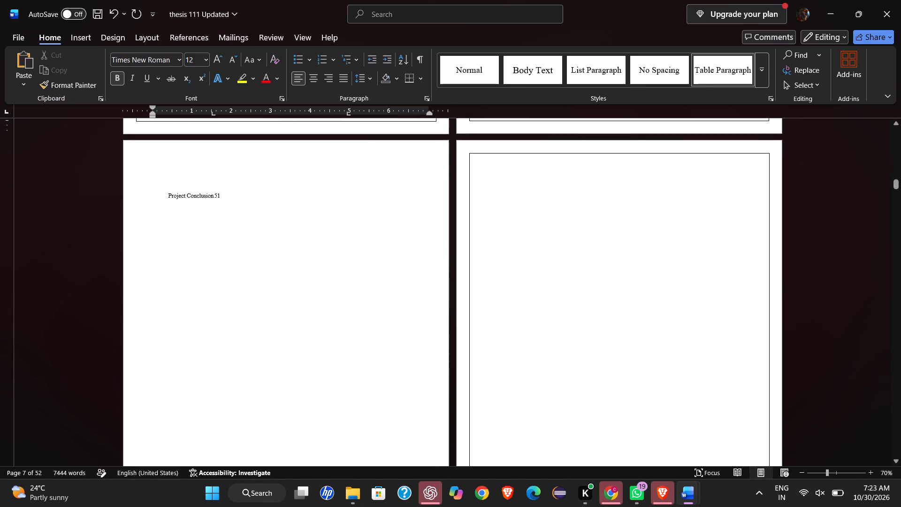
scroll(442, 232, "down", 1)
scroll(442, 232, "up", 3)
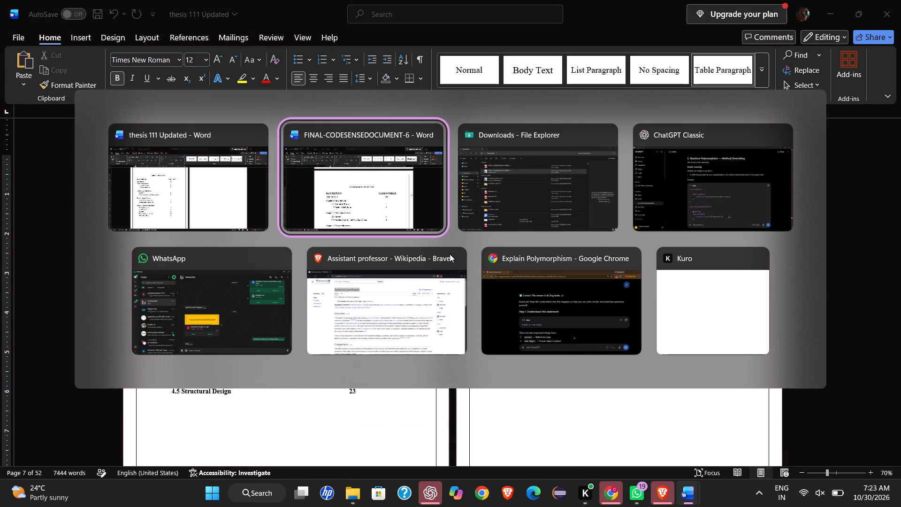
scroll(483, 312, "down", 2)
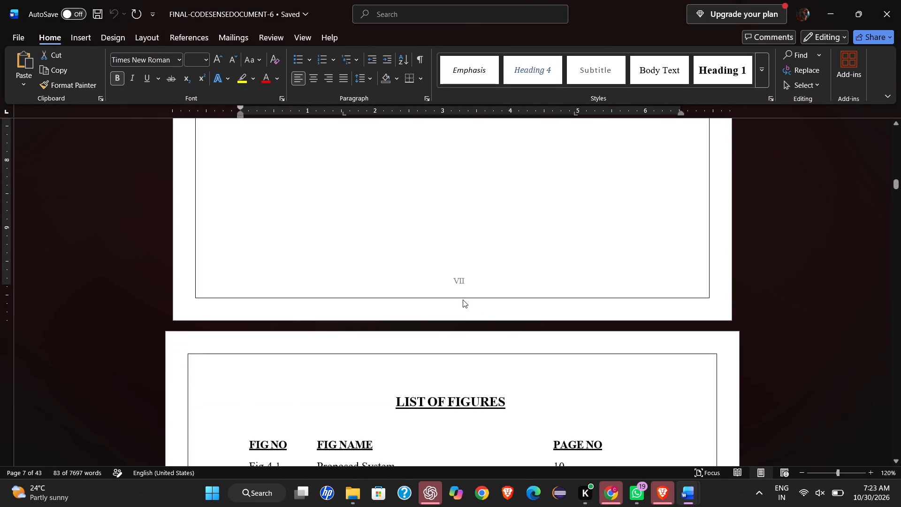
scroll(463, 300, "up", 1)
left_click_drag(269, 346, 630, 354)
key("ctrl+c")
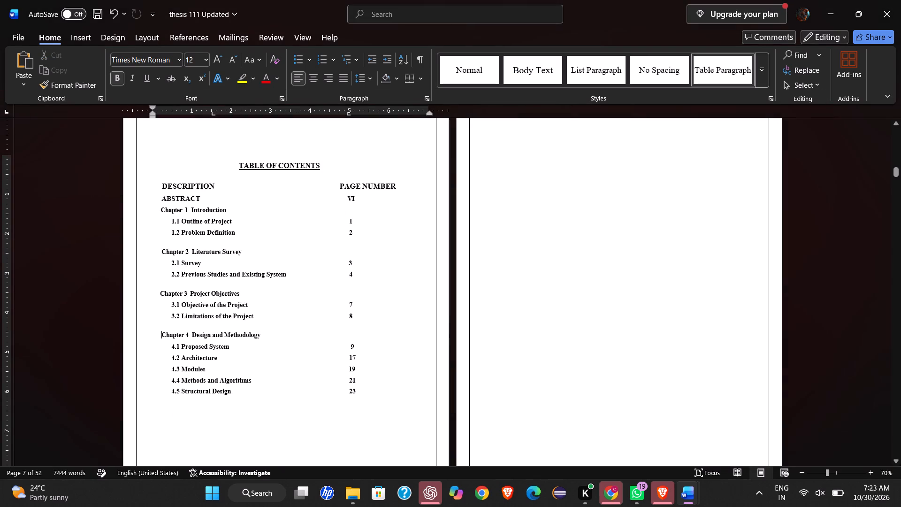
In FINAL-CODESENSEDOCUMENT-6, copy the contents entries 4.6 System Design, 4.7 Data Flow in the System and 4.8 UML Diagram with their page numbers.
scroll(400, 309, "up", 1)
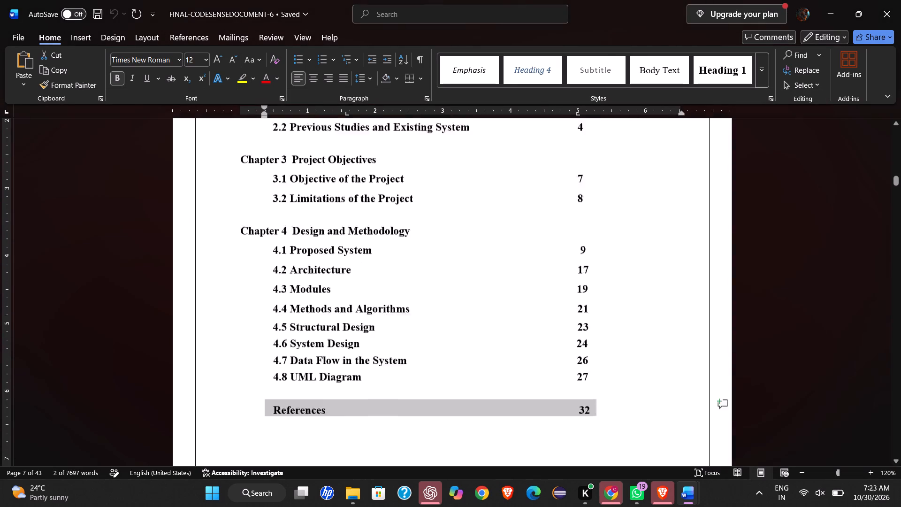
scroll(400, 309, "up", 1)
scroll(400, 309, "down", 1)
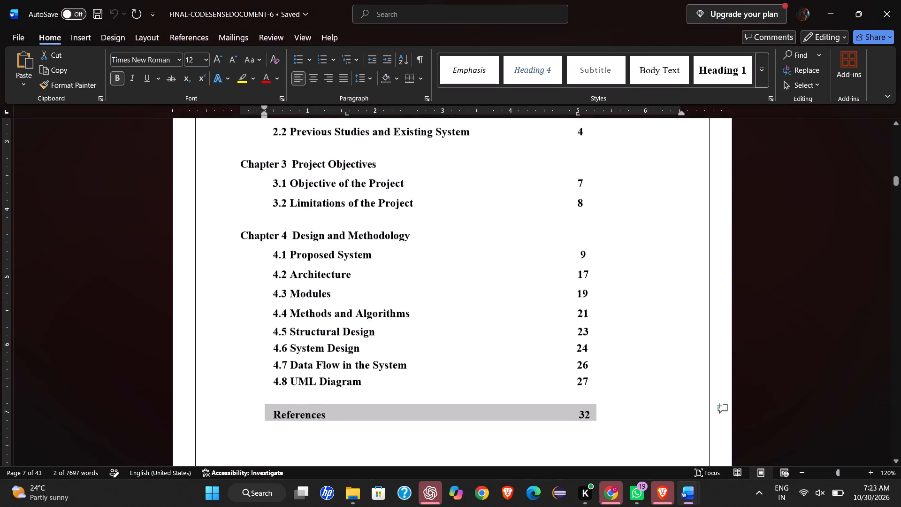
left_click_drag(589, 380, 558, 381)
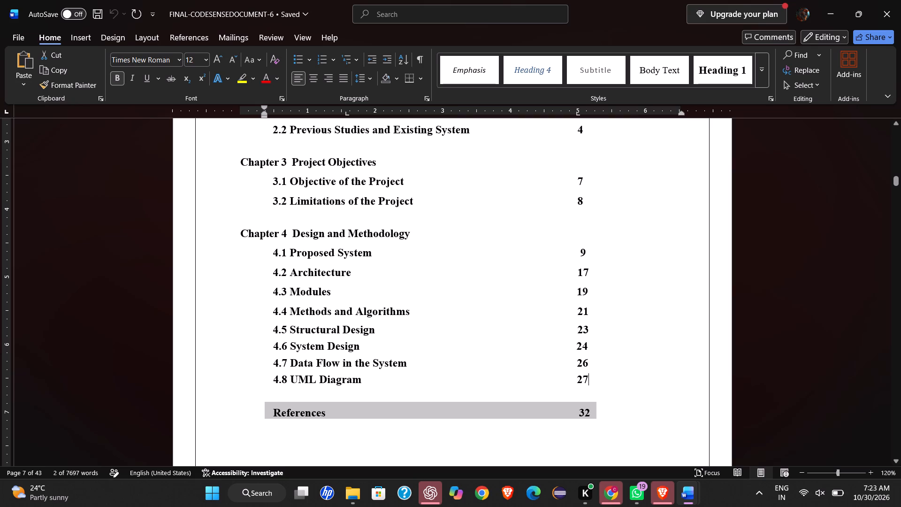
left_click_drag(558, 381, 253, 342)
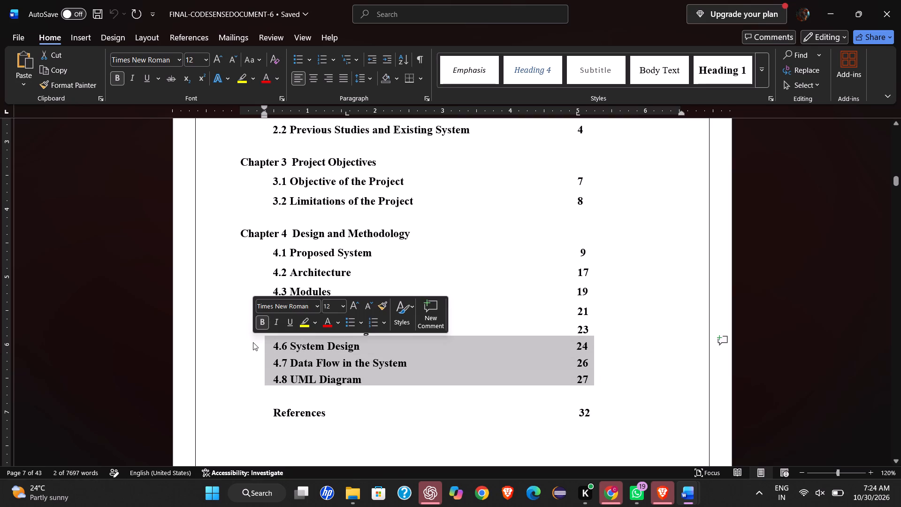
key("ctrl+c")
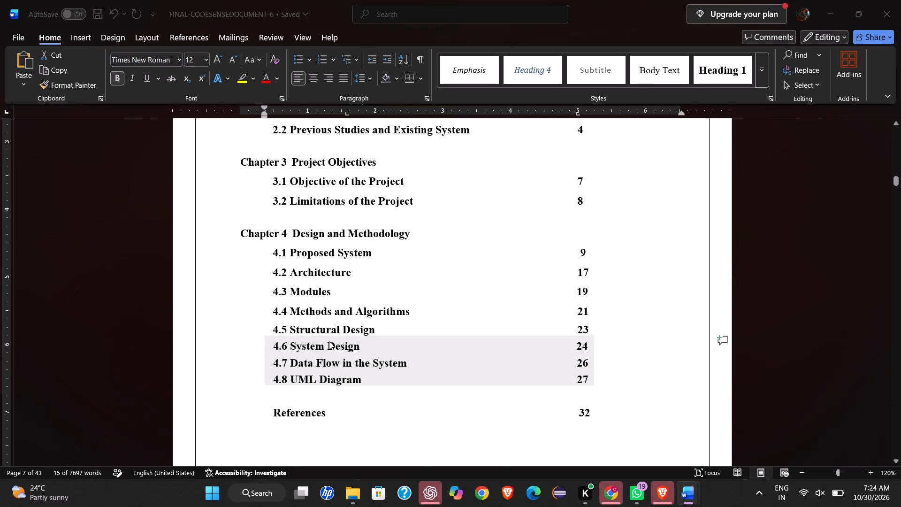
In the thesis document, paste the copied 4.6–4.8 entries on an indented new line below 4.5 Structural Design.
left_click(366, 392)
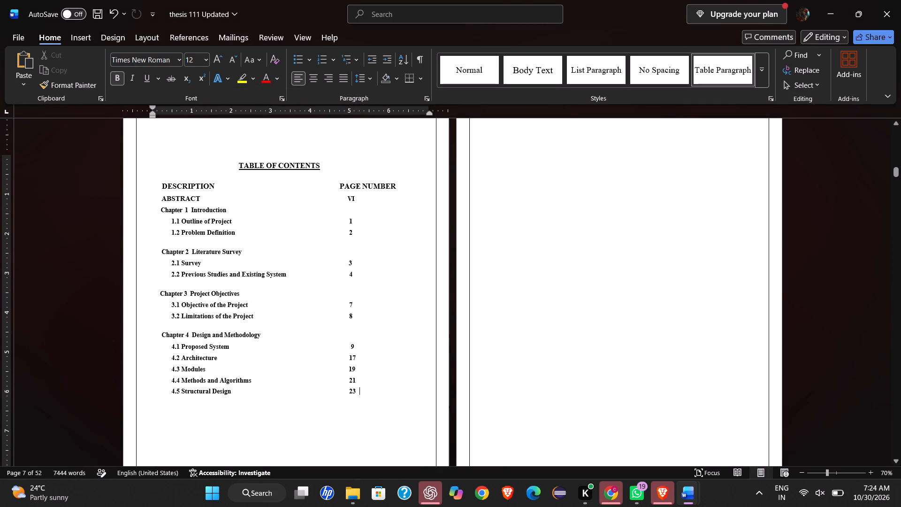
key("Return")
key("space")
key("space")
key("space")
key("space")
key("space")
key("space")
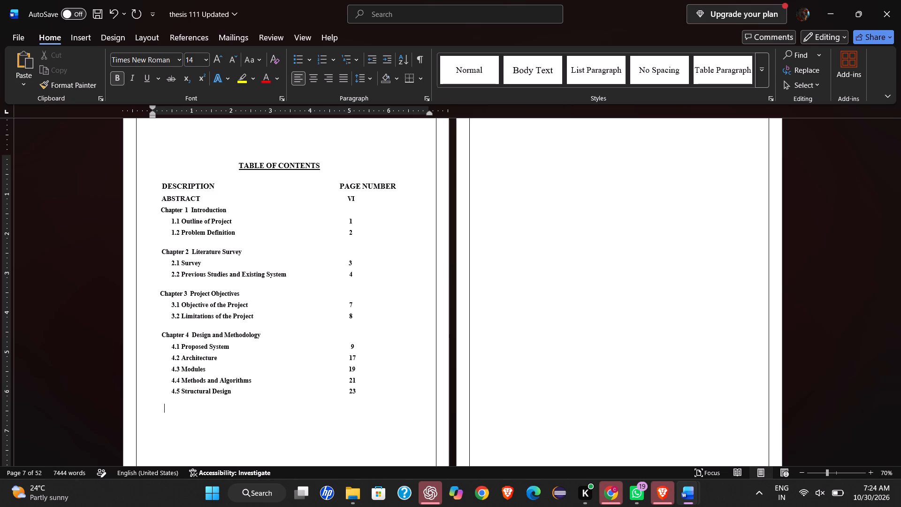
key("space")
key("space")
key("space")
key("ctrl+v")
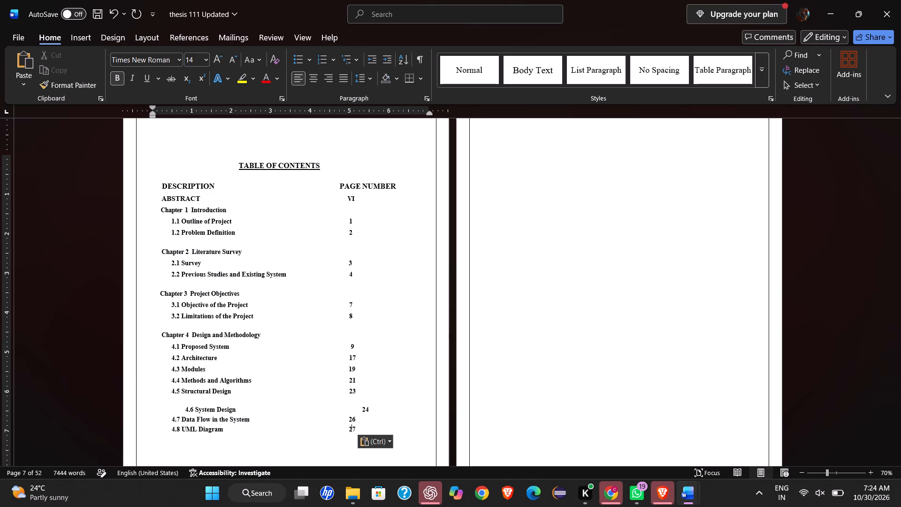
Delete eight spaces before 4.6 System Design to bring it in line with the other Chapter 4 subsections.
left_click(185, 407)
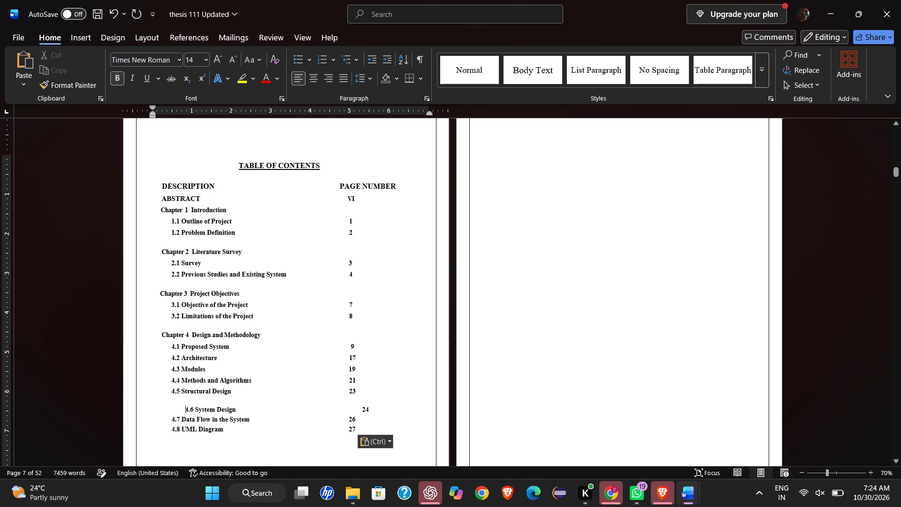
key("BackSpace")
key("BackSpace")
key("BackSpace")
key("BackSpace")
key("BackSpace")
key("BackSpace")
key("BackSpace")
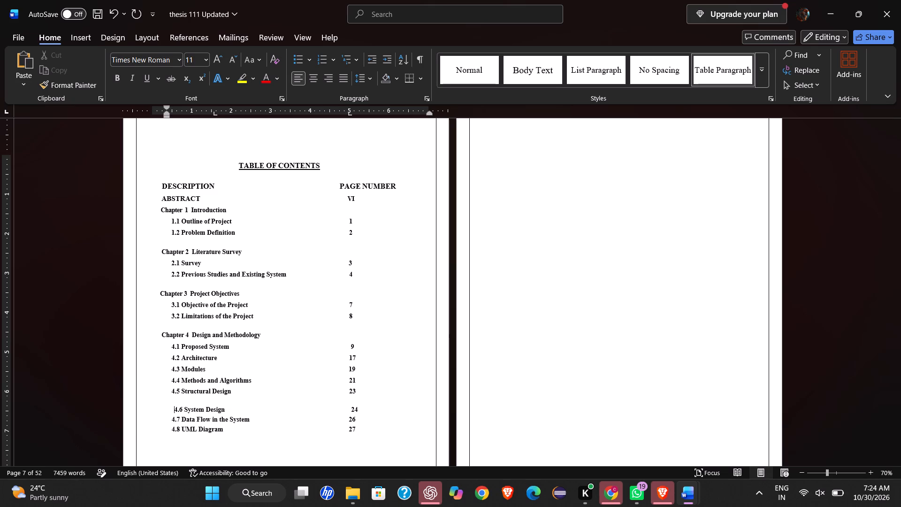
key("BackSpace")
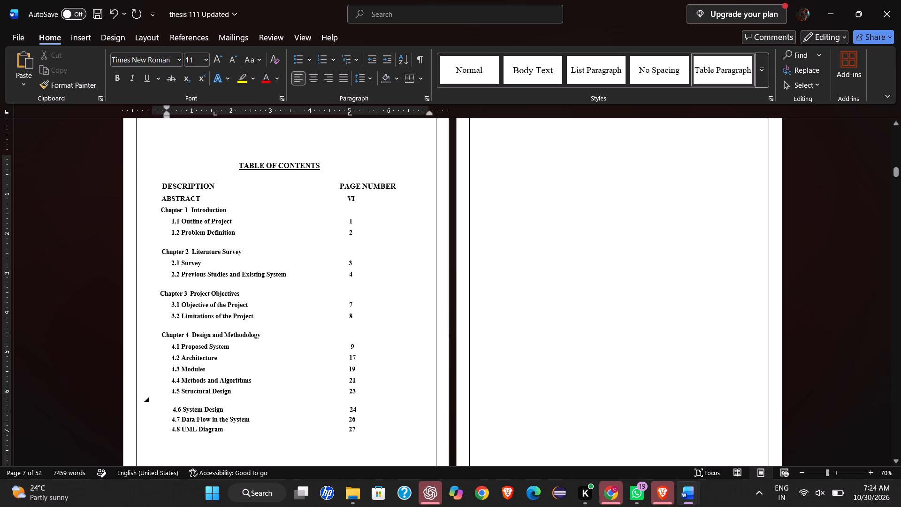
Remove the blank line between the 4.5 Structural Design and 4.6 System Design entries.
left_click(170, 402)
key("BackSpace")
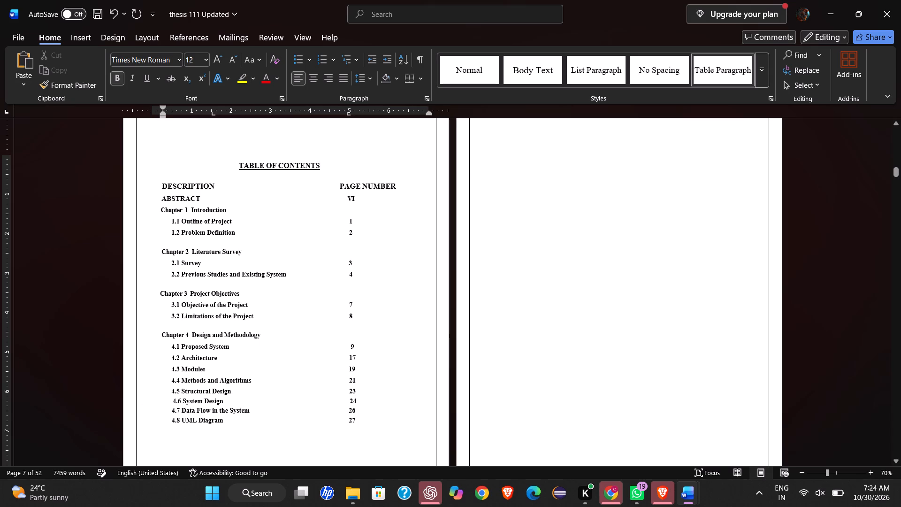
Indent the chapter headings slightly, adding two spaces before Chapter 1 and Chapter 3 and one before Chapter 2 and Chapter 4.
scroll(273, 311, "up", 1)
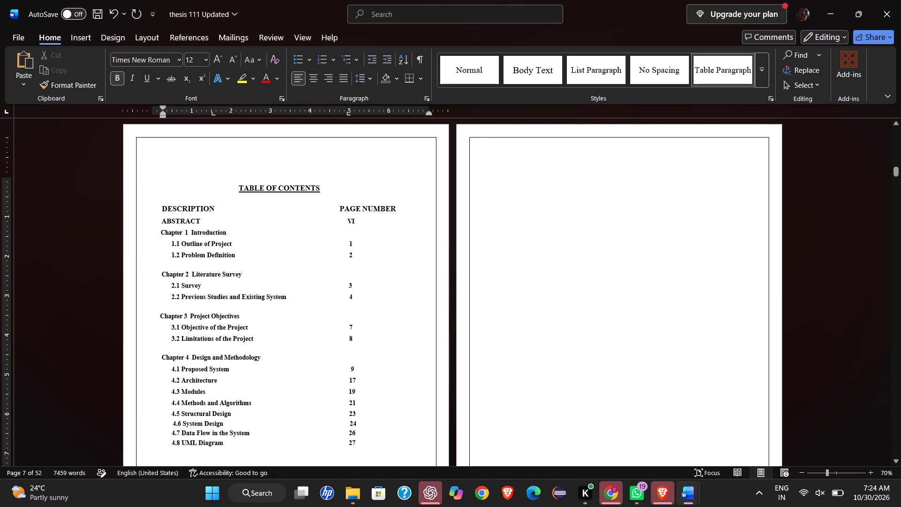
left_click(159, 230)
key("space")
left_click(156, 275)
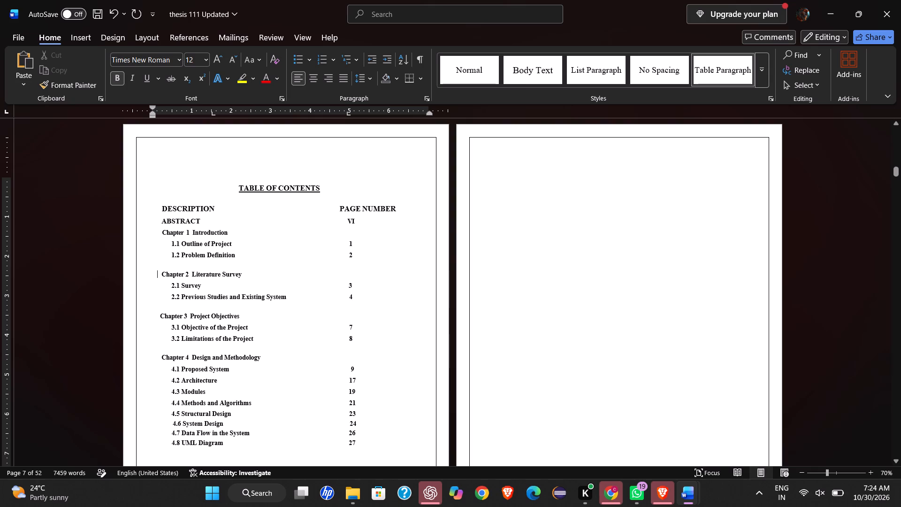
key("space")
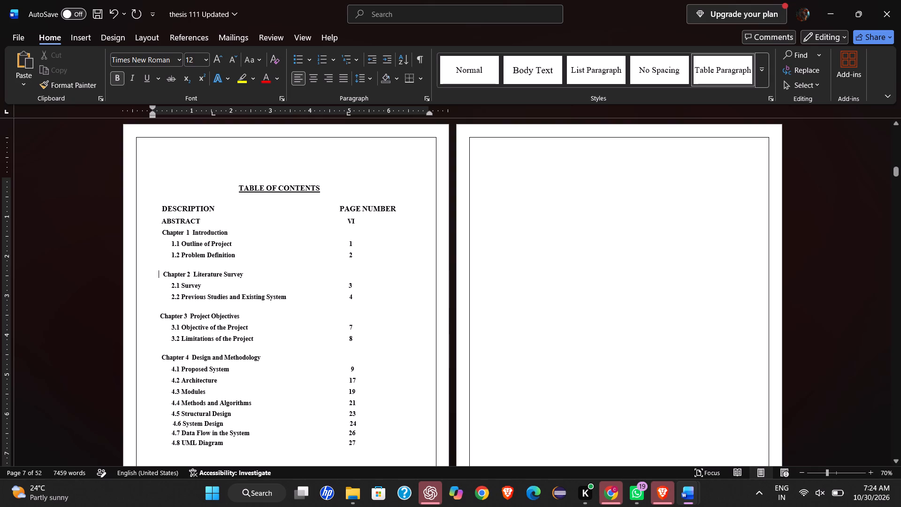
left_click(161, 230)
key("space")
left_click(160, 312)
key("space")
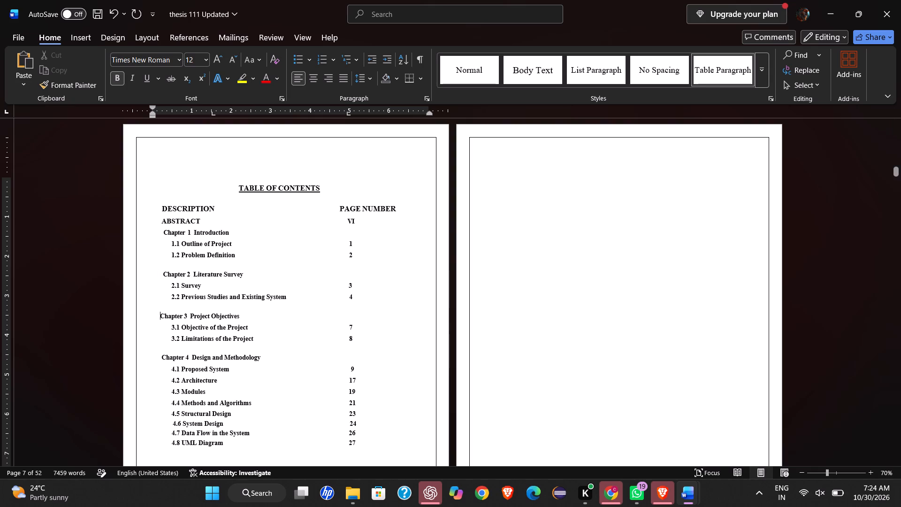
key("space")
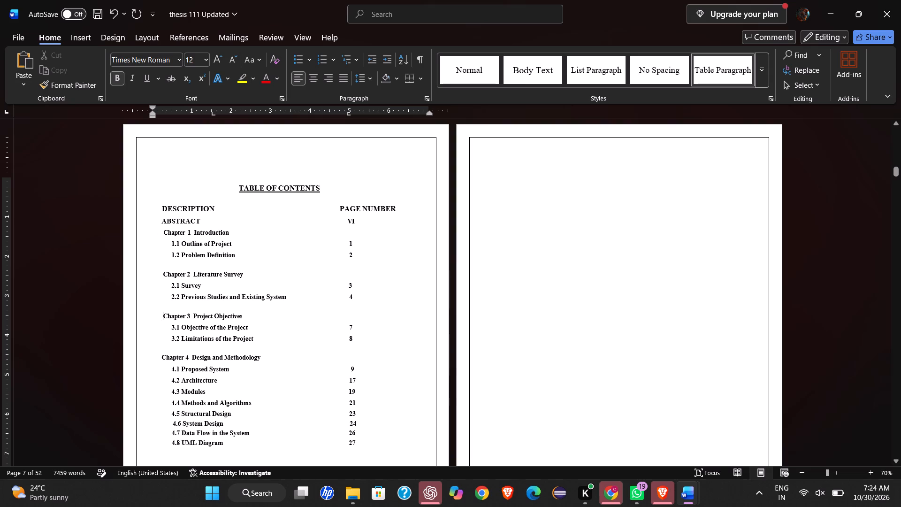
left_click(160, 356)
key("space")
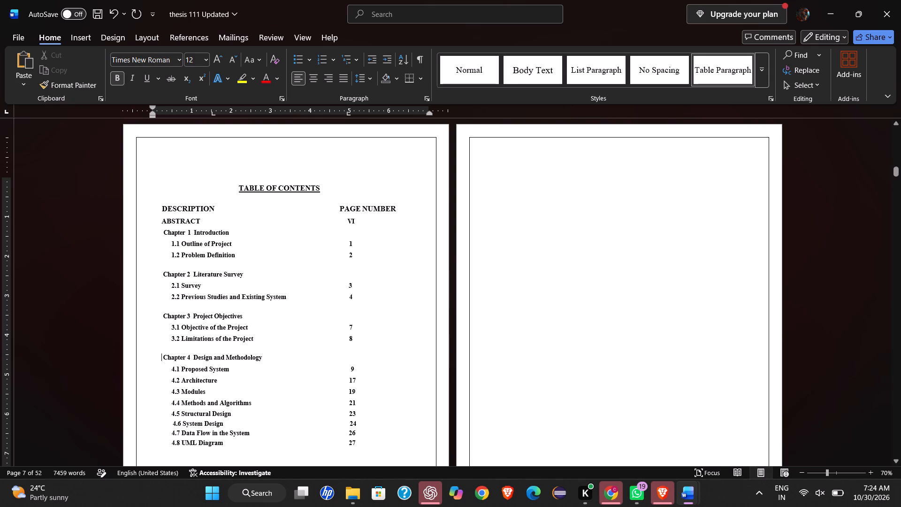
Switch to FINAL-CODESENSEDOCUMENT-6 and copy the References entry with page number 32 from its table of contents.
scroll(344, 300, "down", 4)
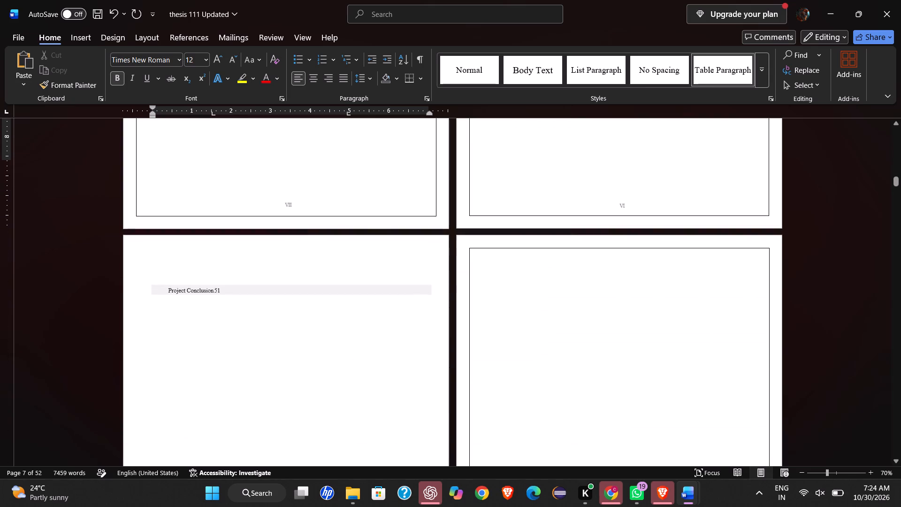
scroll(319, 292, "up", 2)
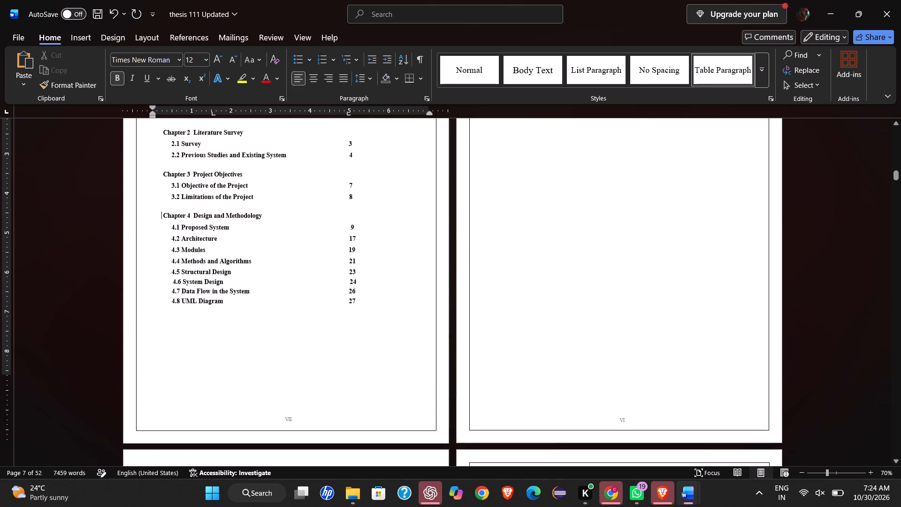
scroll(319, 292, "up", 2)
scroll(387, 293, "up", 1)
scroll(341, 281, "up", 1)
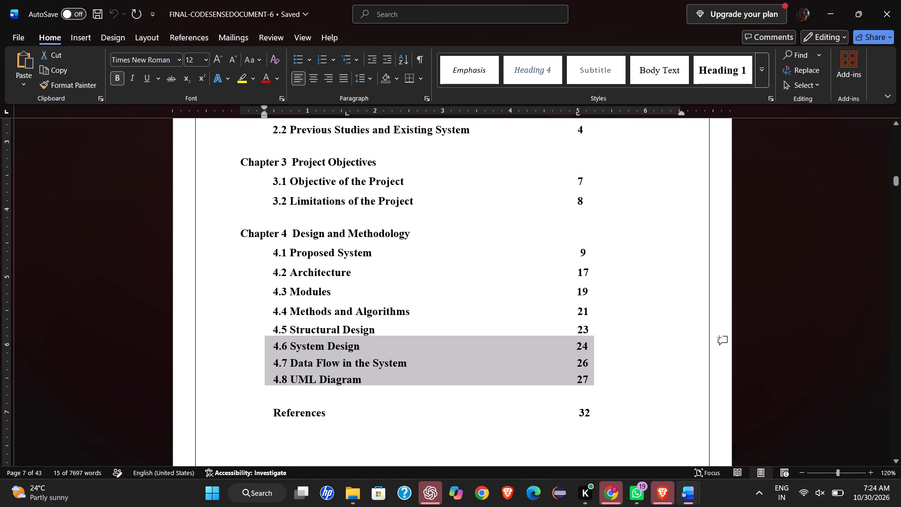
scroll(467, 326, "down", 1)
left_click_drag(271, 261, 630, 263)
key("ctrl+c")
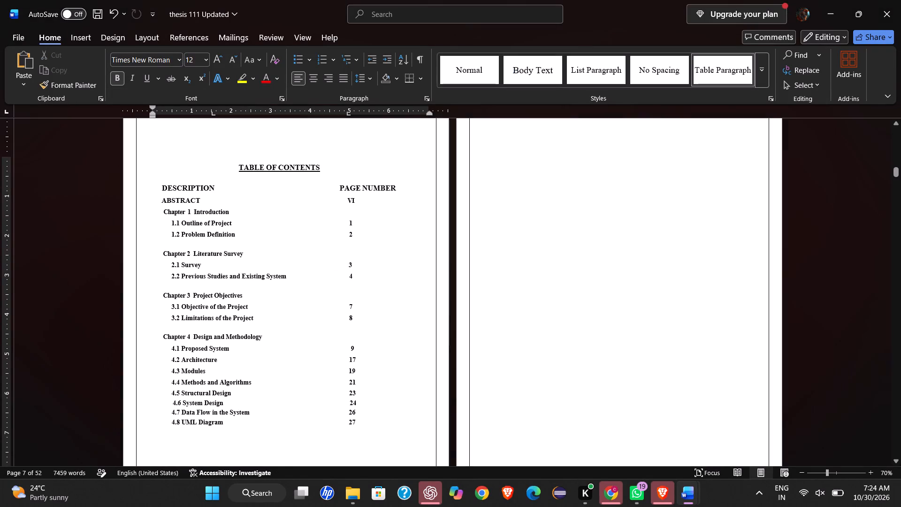
Paste the References entry into the thesis contents, indented with seven spaces and set apart below 4.8 UML Diagram.
left_click(360, 425)
key("Return")
key("Return")
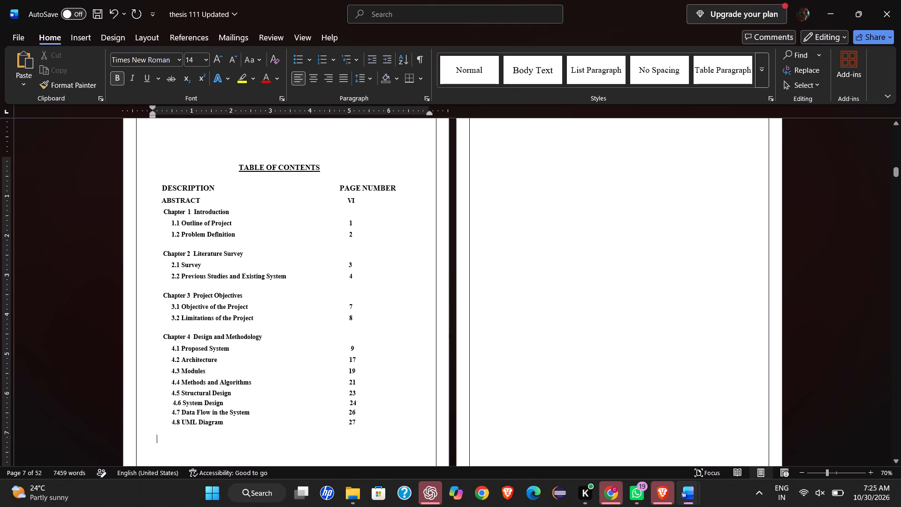
key("space")
key("space")
key("space")
key("space")
key("space")
key("space")
key("space")
key("ctrl+v")
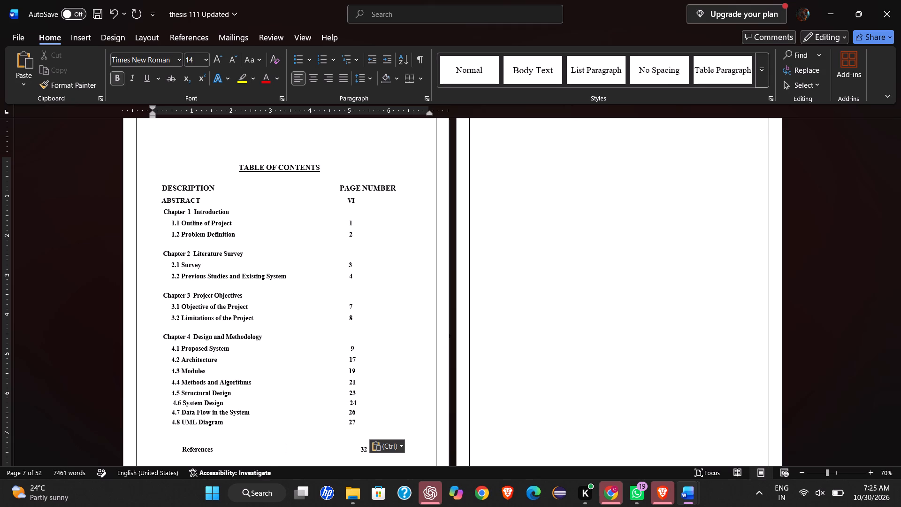
Delete eight spaces before References to align it and its page number with the entries above.
left_click(180, 450)
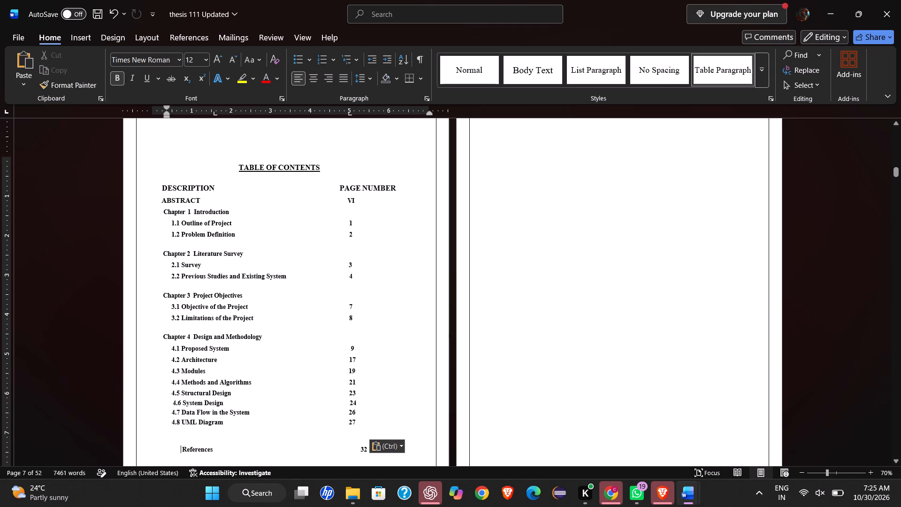
key("BackSpace")
key("BackSpace")
key("BackSpace")
key("BackSpace")
key("BackSpace")
key("BackSpace")
key("BackSpace")
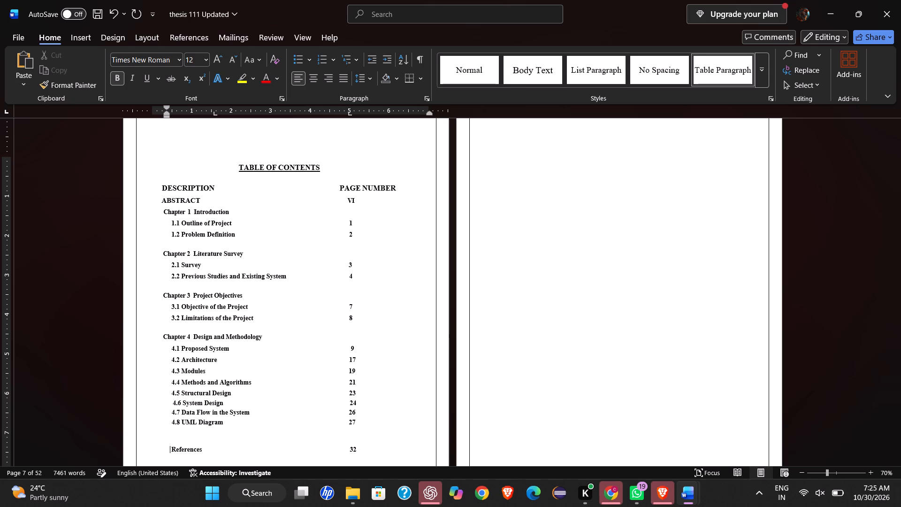
key("BackSpace")
Remove the extra blank line above the References entry.
key("Up")
key("BackSpace")
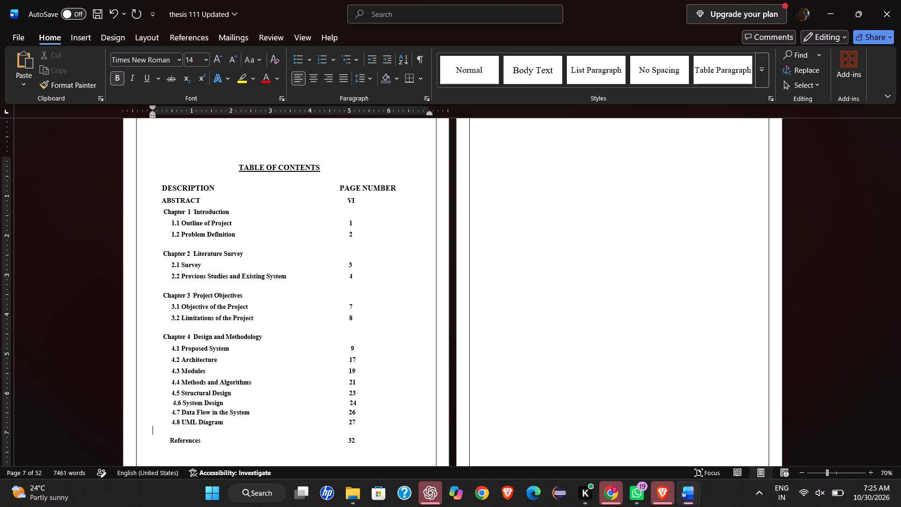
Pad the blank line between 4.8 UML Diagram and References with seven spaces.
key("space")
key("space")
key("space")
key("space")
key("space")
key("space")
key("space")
Reduce the indent before References by one more space.
left_click(169, 443)
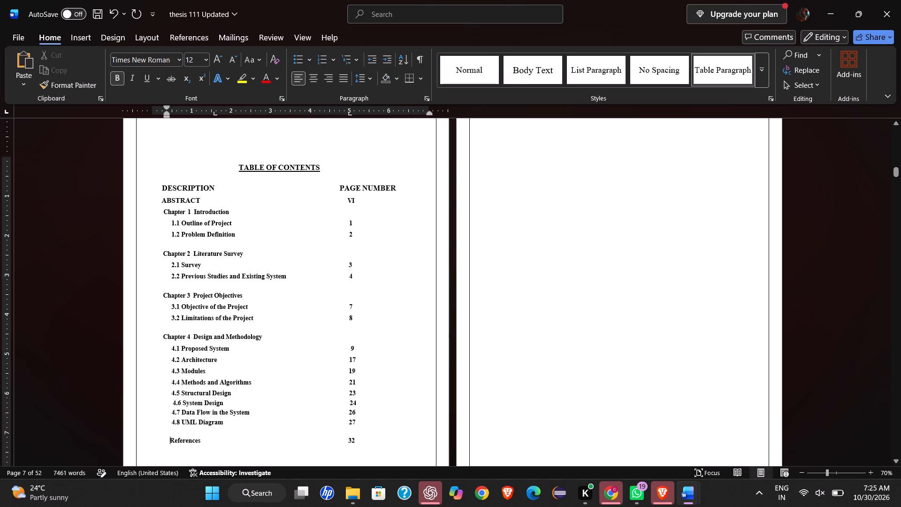
key("space")
key("BackSpace")
key("BackSpace")
Clear the space-filled line above References and leave a fresh empty line below 4.8 UML Diagram.
left_click(166, 430)
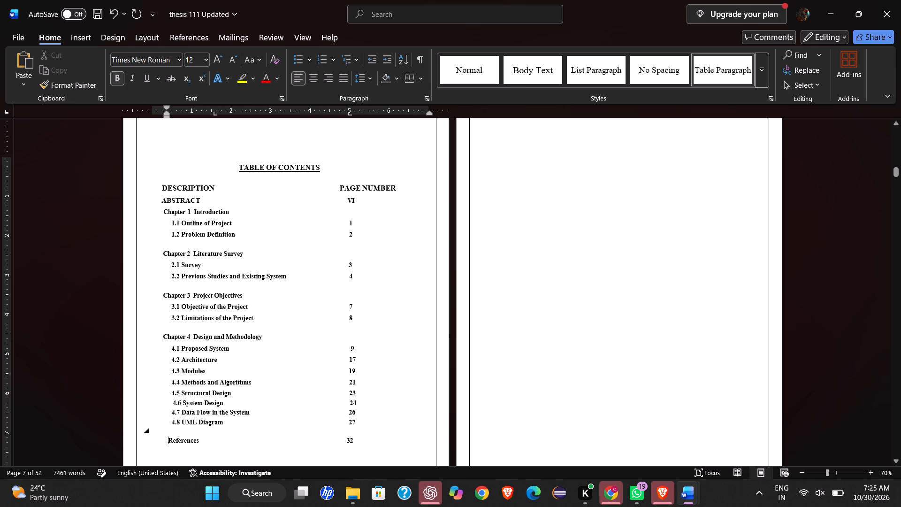
key("BackSpace")
key("BackSpace")
key("BackSpace")
key("BackSpace")
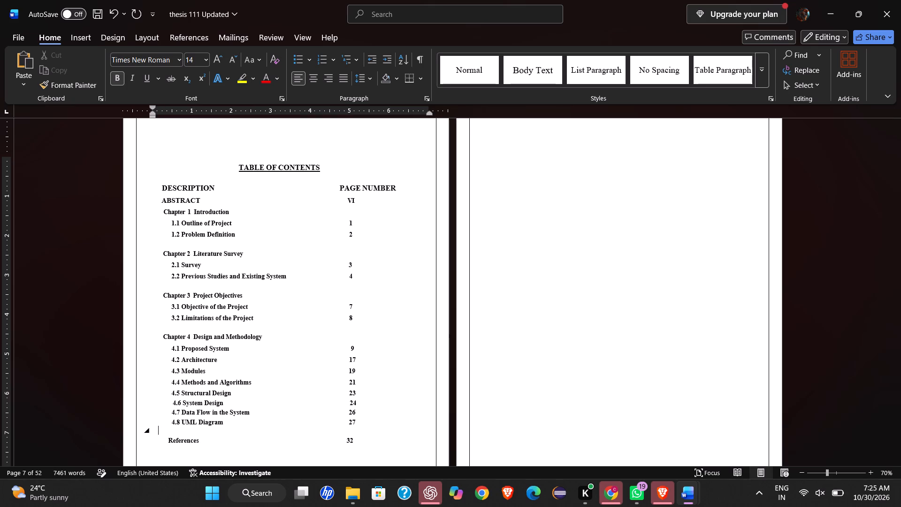
key("BackSpace")
key("BackSpace")
key("BackSpace")
key("BackSpace")
key("Return")
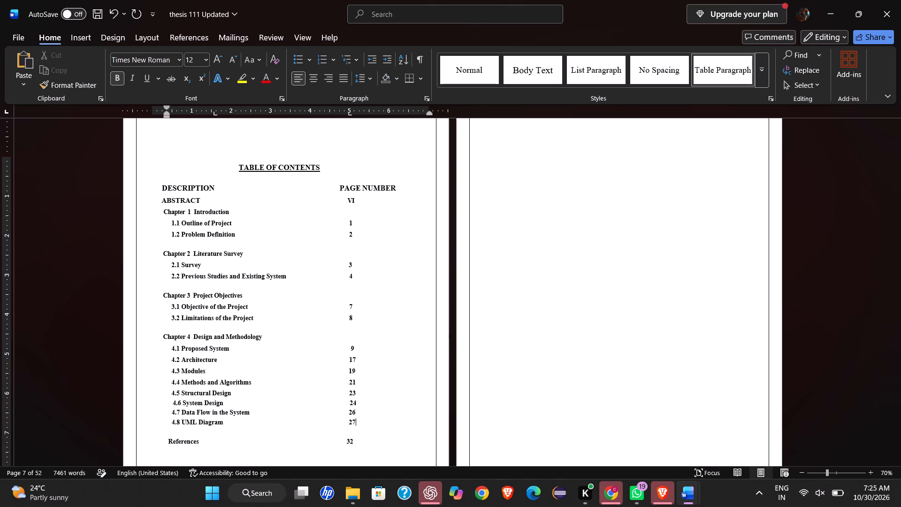
key("Down")
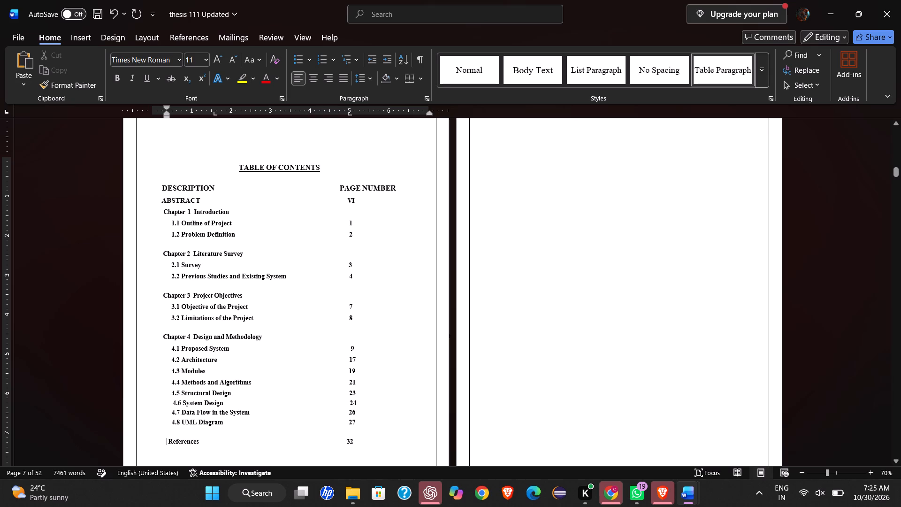
Add one space before the References entry to shift it slightly further in.
key("Down")
key("Up")
key("Up")
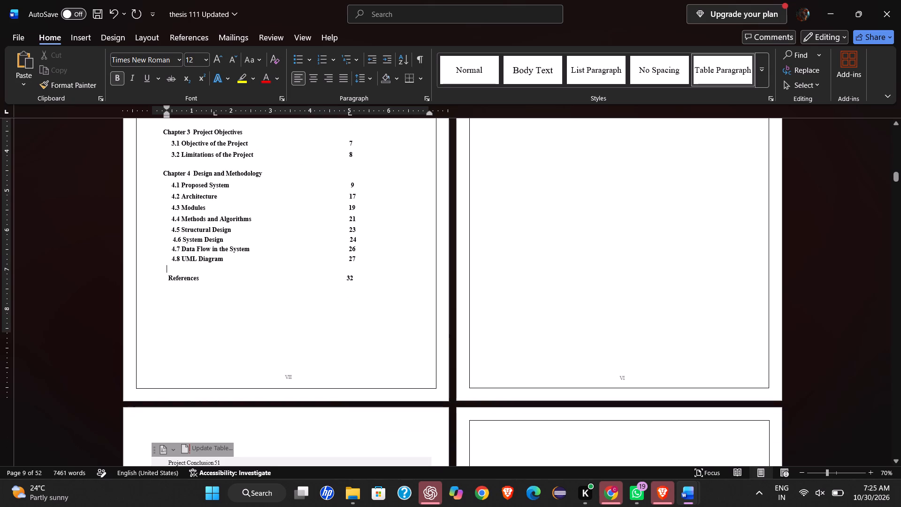
key("Down")
key("space")
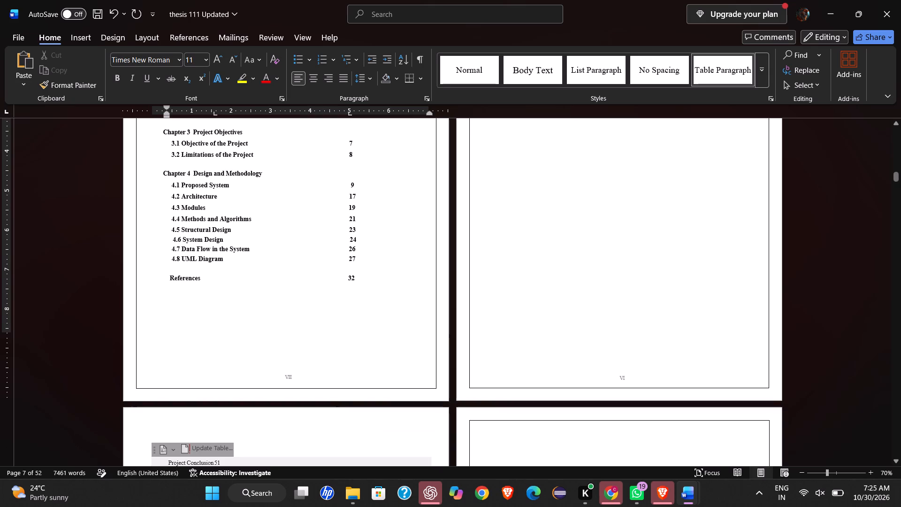
Review the thesis's front matter from the table of contents back to the certificate and declaration pages.
scroll(286, 319, "up", 1)
scroll(349, 298, "up", 2)
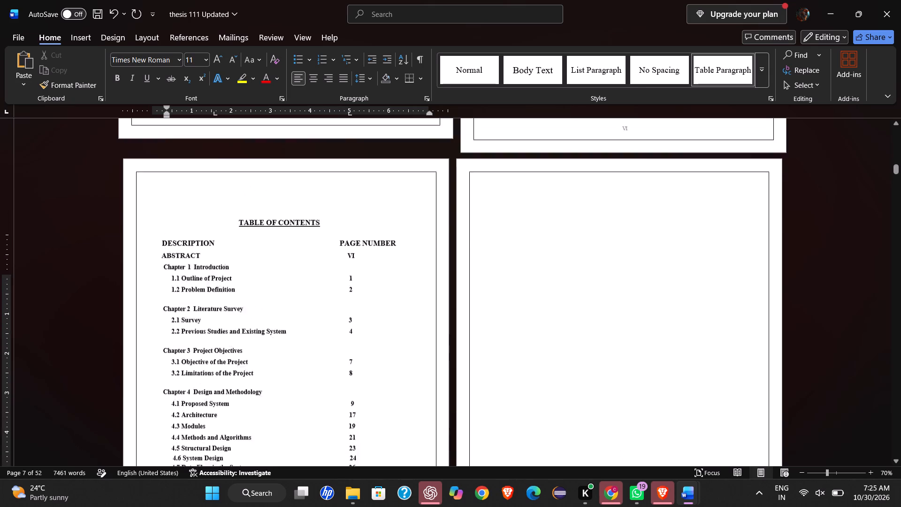
left_click_drag(397, 270, 360, 302)
scroll(360, 302, "up", 2)
scroll(422, 300, "up", 1)
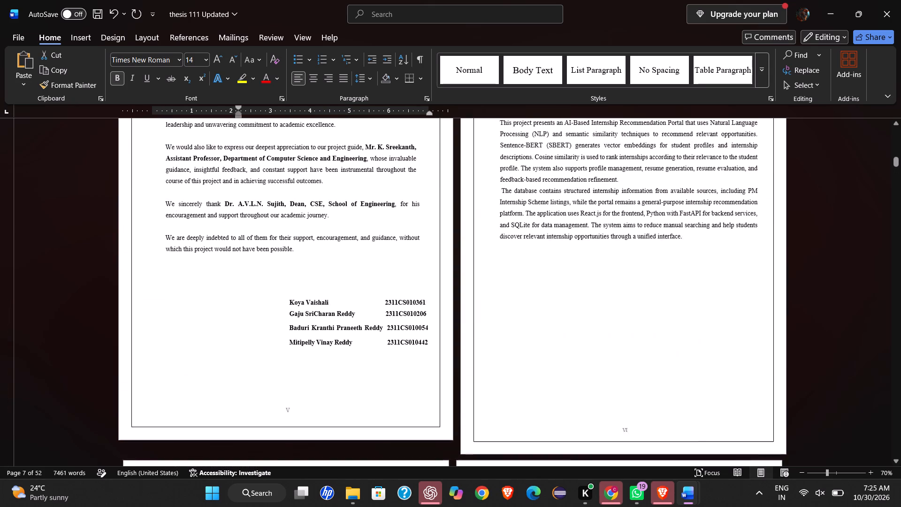
scroll(422, 300, "up", 8)
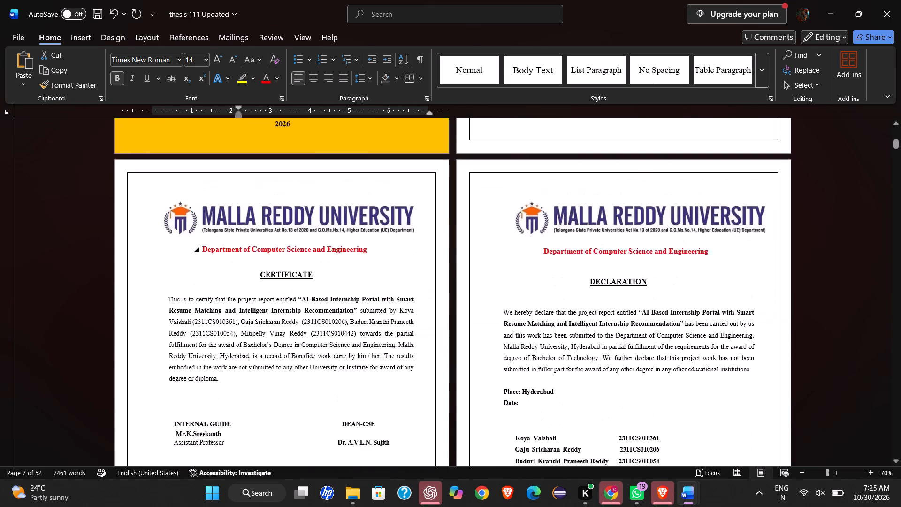
scroll(422, 300, "up", 2)
scroll(422, 300, "down", 10)
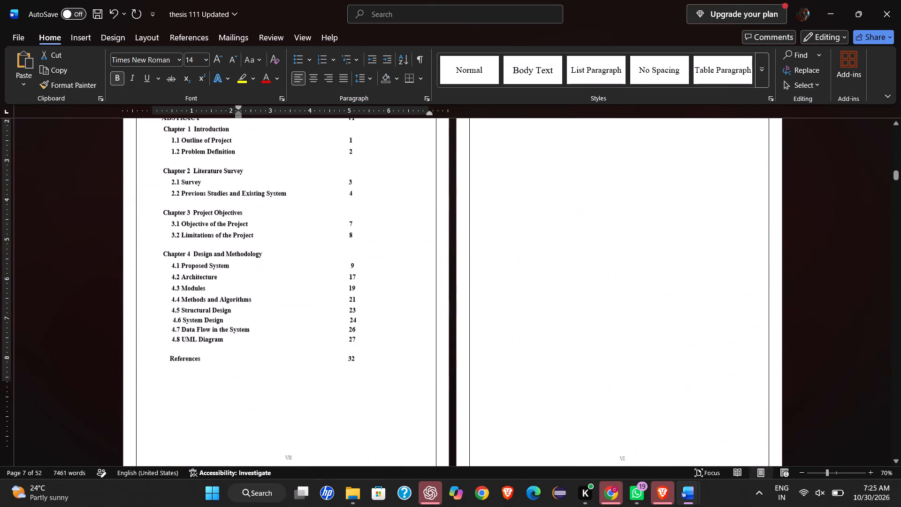
scroll(413, 299, "up", 2)
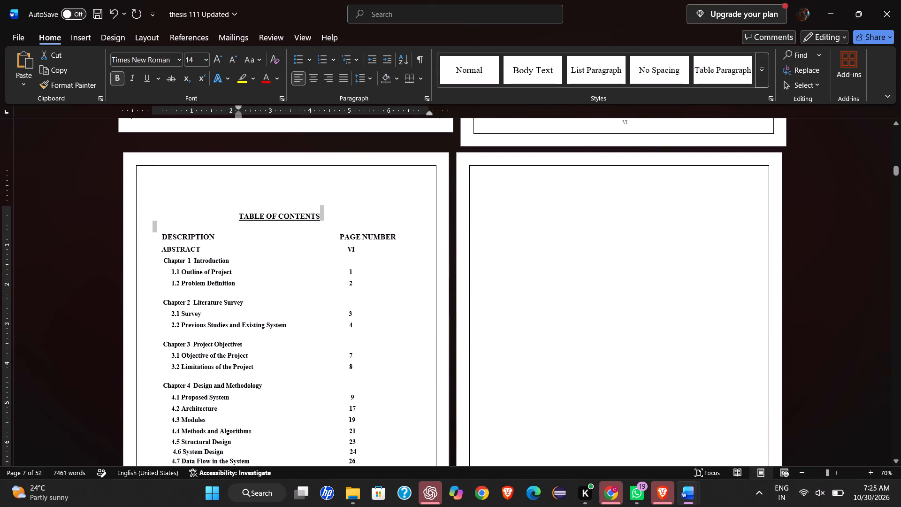
left_click(422, 274)
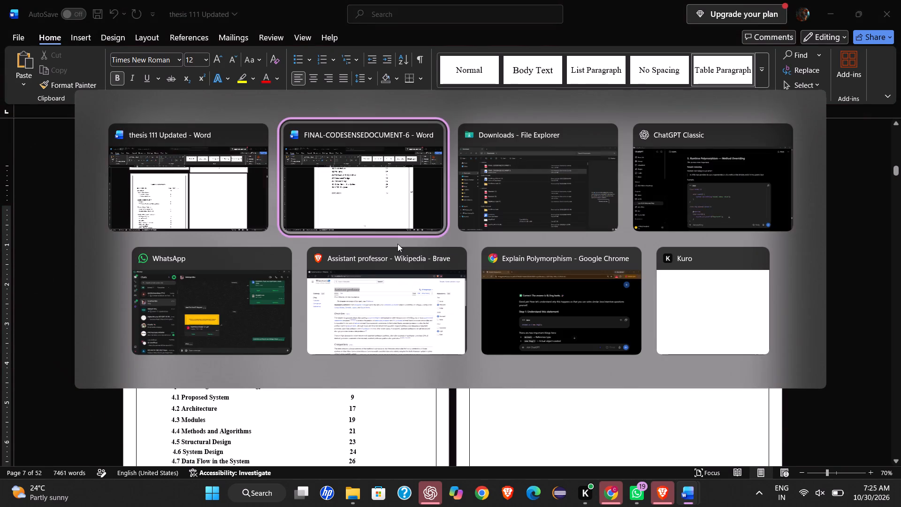
Compare the CodeSense document's List of Figures with the thesis's own list and the pages around its table of contents.
scroll(428, 270, "down", 4)
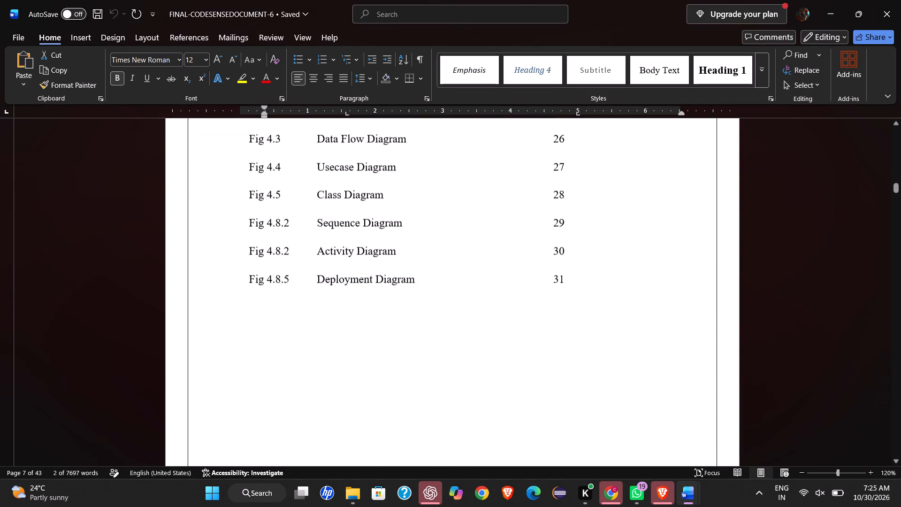
scroll(427, 307, "up", 1)
scroll(463, 299, "down", 1)
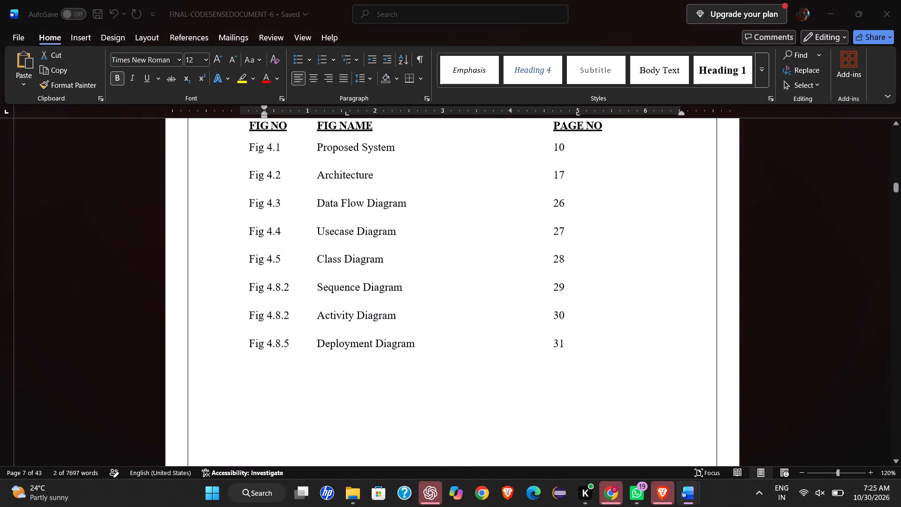
scroll(573, 300, "down", 5)
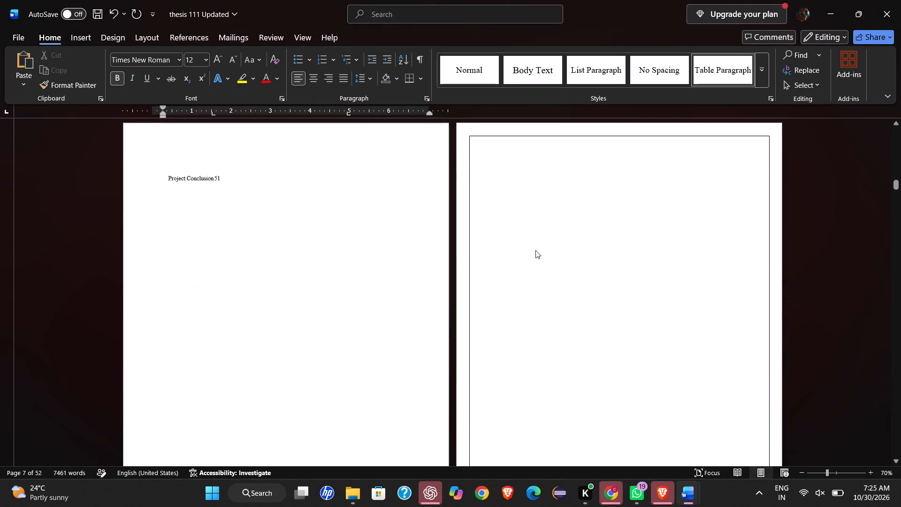
scroll(534, 248, "down", 4)
scroll(473, 245, "up", 3)
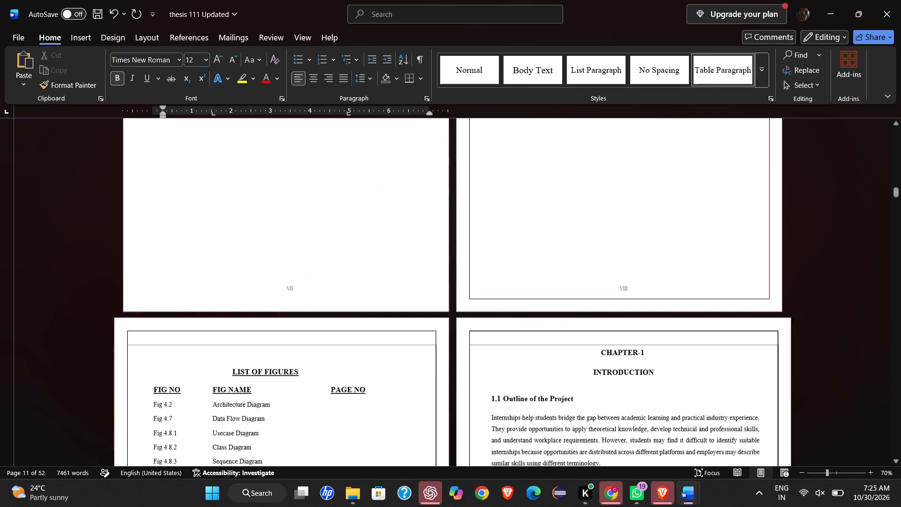
scroll(473, 245, "up", 3)
scroll(567, 255, "down", 1)
scroll(484, 284, "down", 2)
scroll(570, 269, "down", 2)
scroll(316, 424, "down", 1)
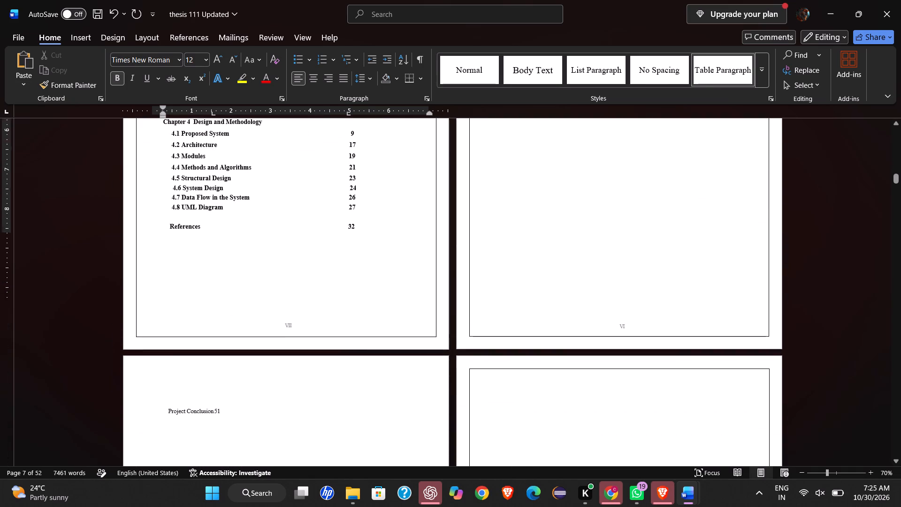
Delete the leftover "Project Conclusion 51" line on the page after the table of contents.
scroll(316, 424, "down", 2)
scroll(311, 323, "up", 2)
left_click(261, 265)
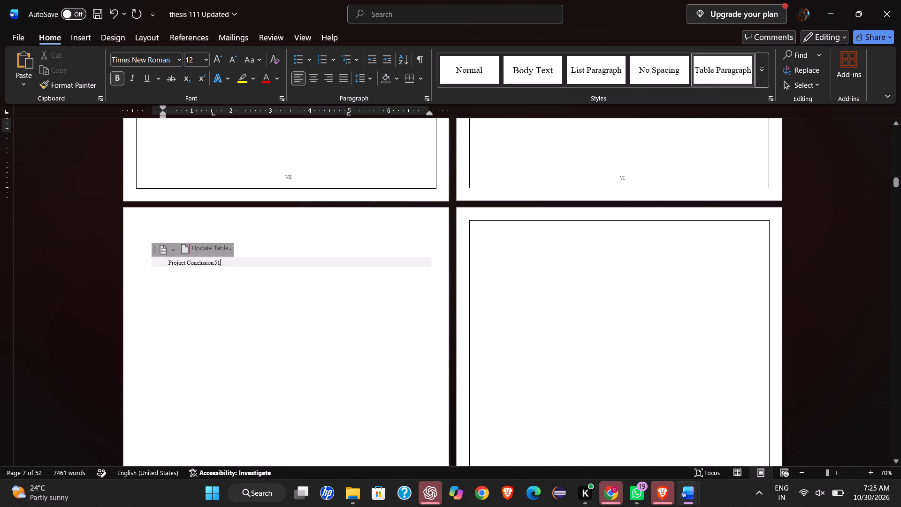
key("BackSpace")
key("BackSpace")
key("BackSpace")
key("BackSpace")
key("BackSpace")
key("BackSpace")
key("BackSpace")
key("BackSpace")
key("BackSpace")
key("BackSpace")
key("BackSpace")
key("BackSpace")
key("BackSpace")
key("BackSpace")
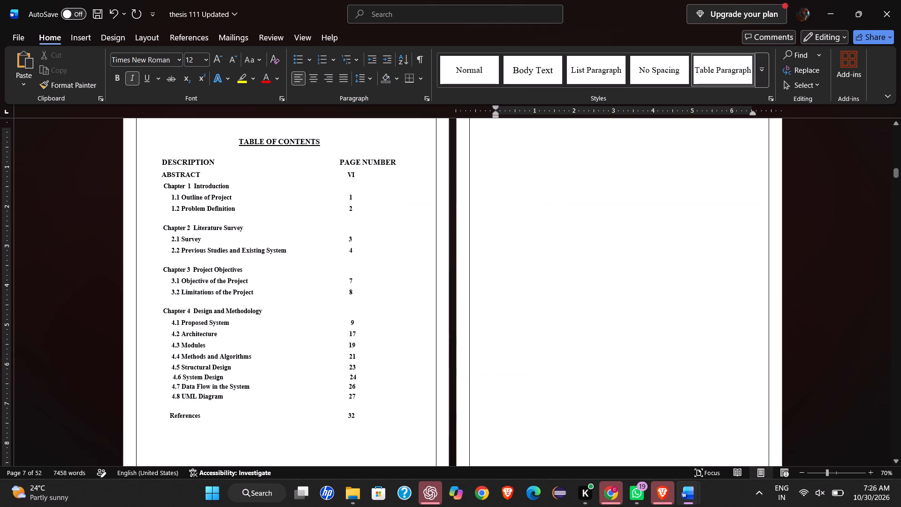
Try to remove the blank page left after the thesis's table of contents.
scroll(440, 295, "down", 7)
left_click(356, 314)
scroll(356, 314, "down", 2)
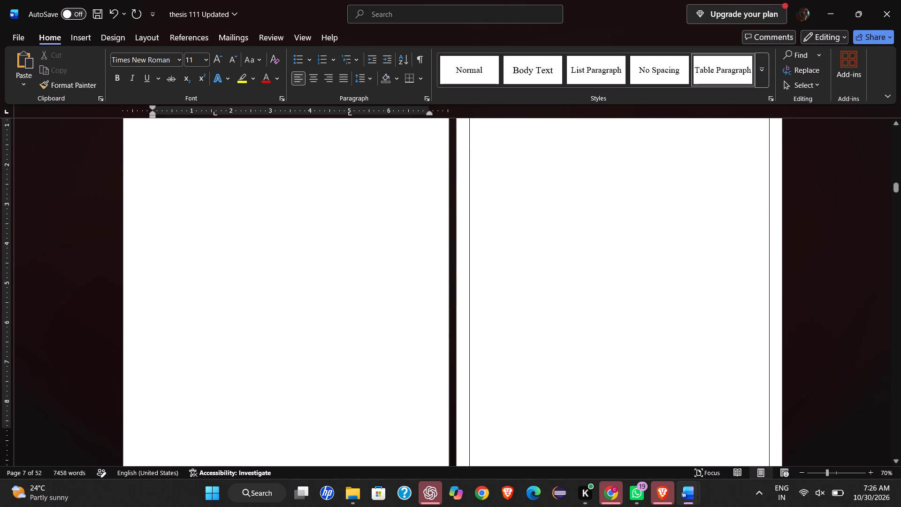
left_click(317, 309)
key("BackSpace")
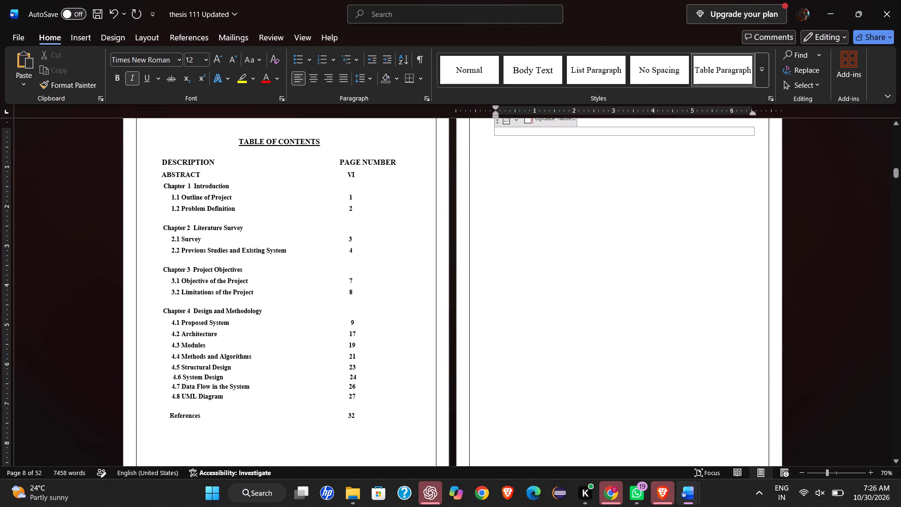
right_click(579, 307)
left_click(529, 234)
Examine the thesis pages from the acknowledgement through Chapter 1, including the blank pages before the List of Figures.
scroll(529, 234, "down", 3)
scroll(443, 231, "up", 2)
scroll(512, 268, "up", 1)
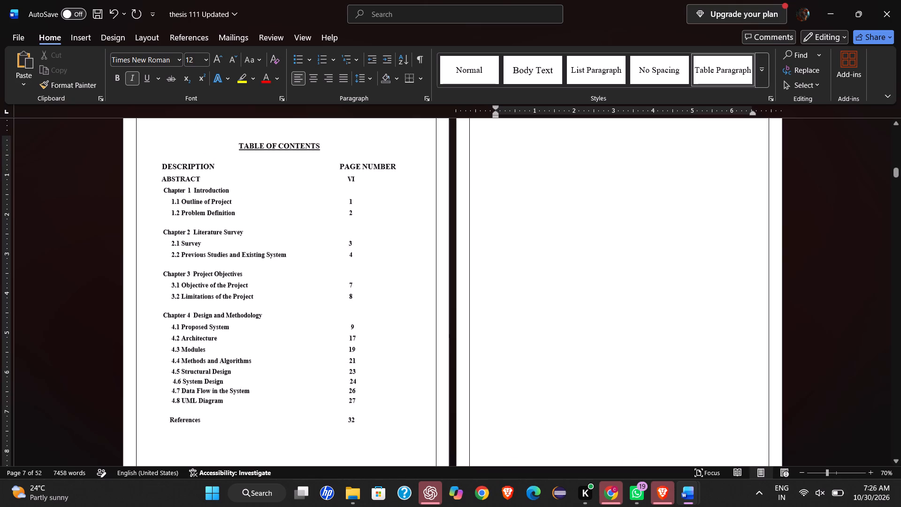
scroll(512, 268, "up", 1)
scroll(512, 268, "down", 1)
scroll(512, 268, "up", 3)
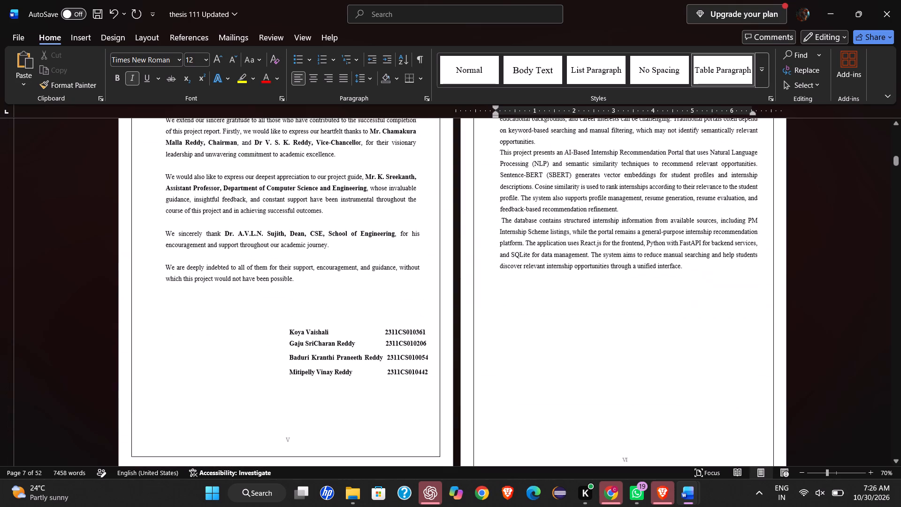
scroll(512, 268, "down", 7)
scroll(512, 268, "up", 1)
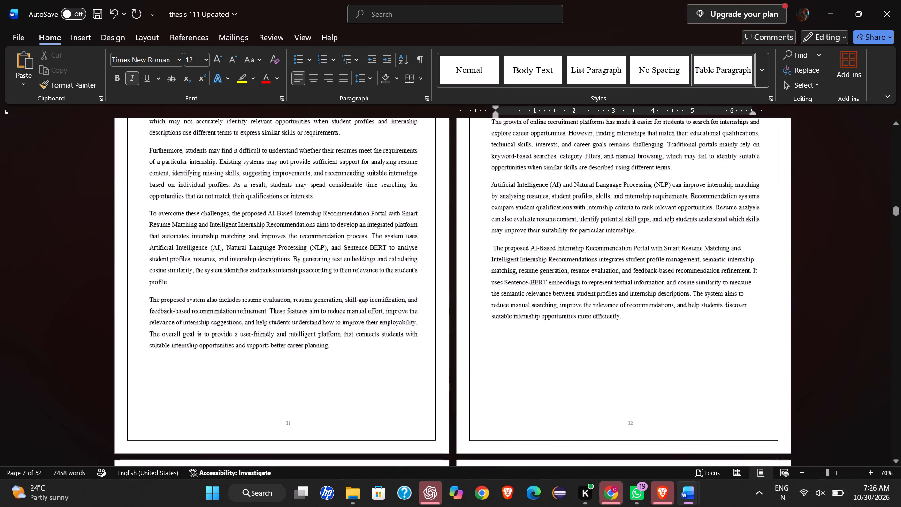
scroll(512, 268, "up", 1)
scroll(450, 282, "up", 3)
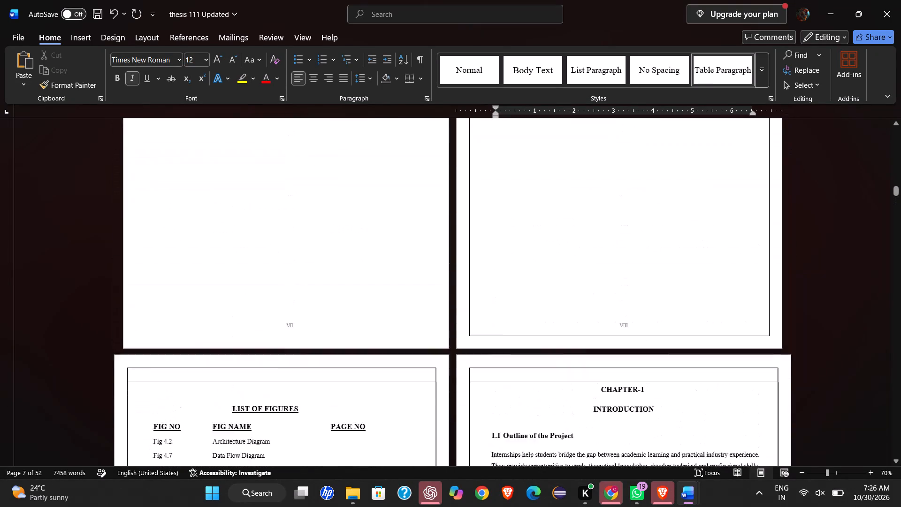
scroll(486, 309, "up", 1)
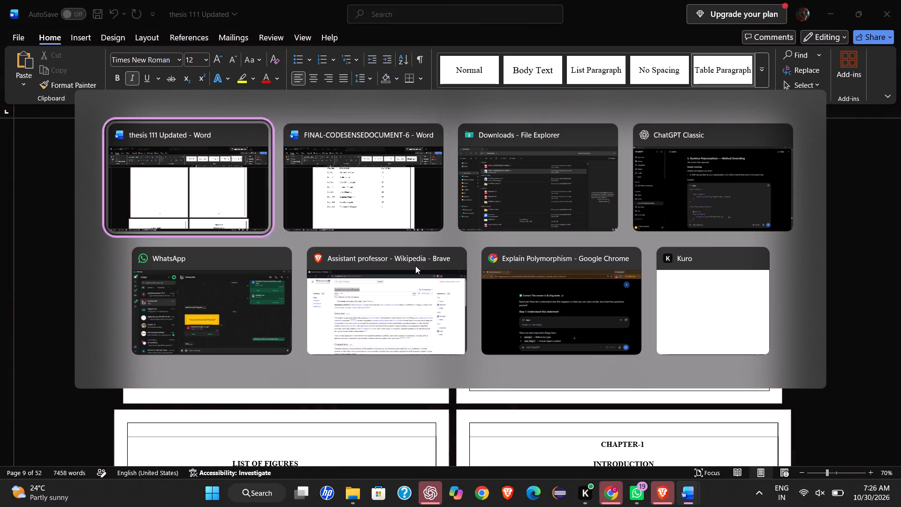
scroll(458, 340, "down", 3)
scroll(450, 318, "up", 2)
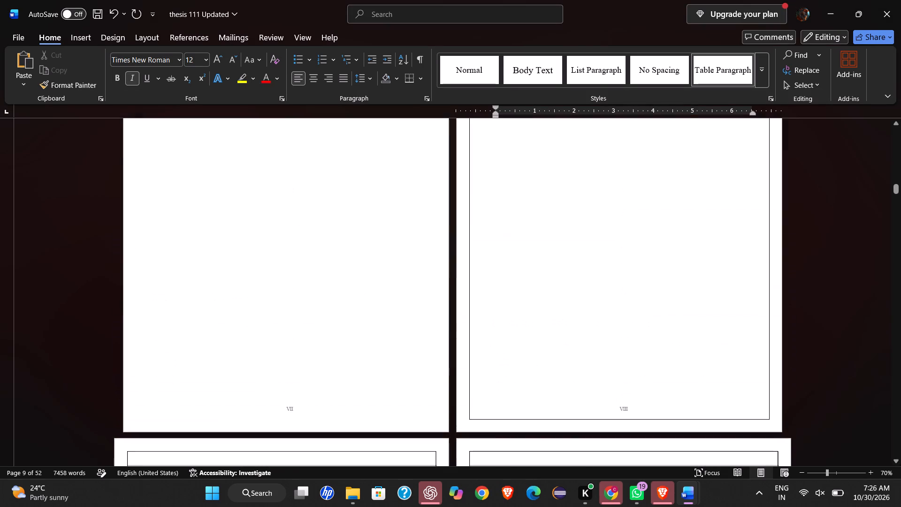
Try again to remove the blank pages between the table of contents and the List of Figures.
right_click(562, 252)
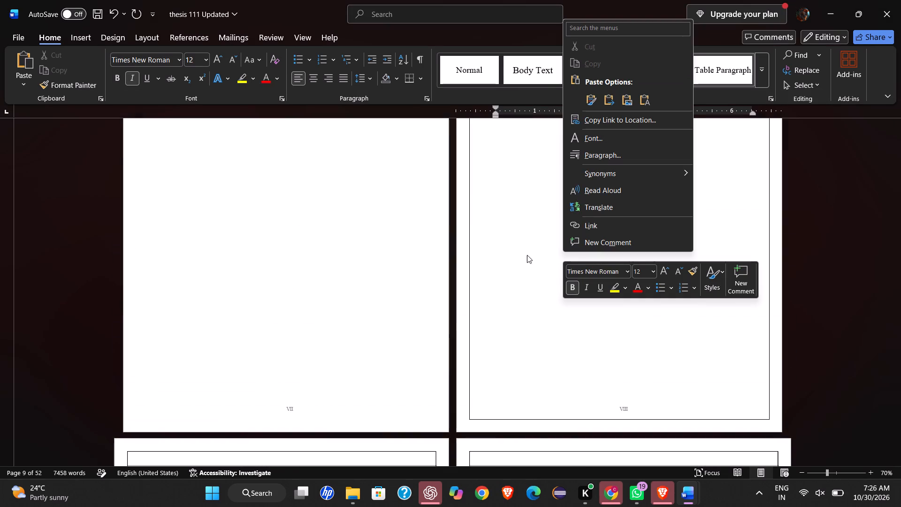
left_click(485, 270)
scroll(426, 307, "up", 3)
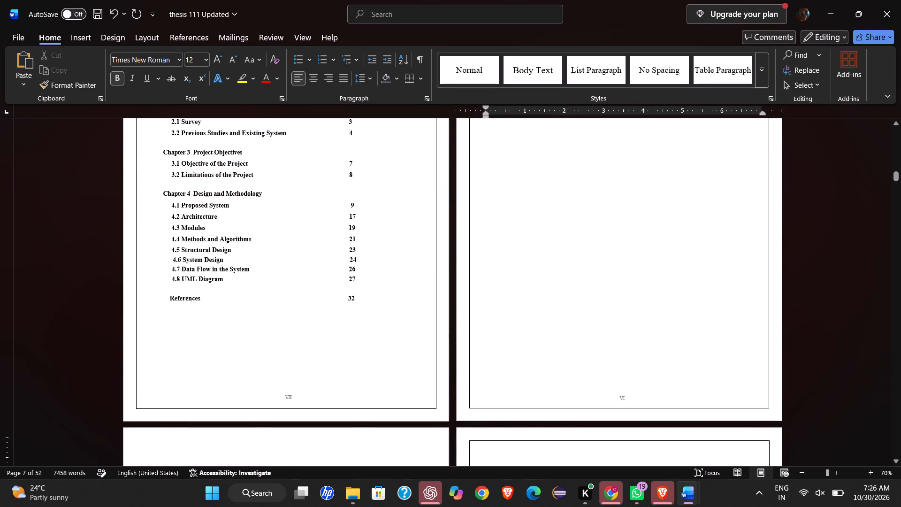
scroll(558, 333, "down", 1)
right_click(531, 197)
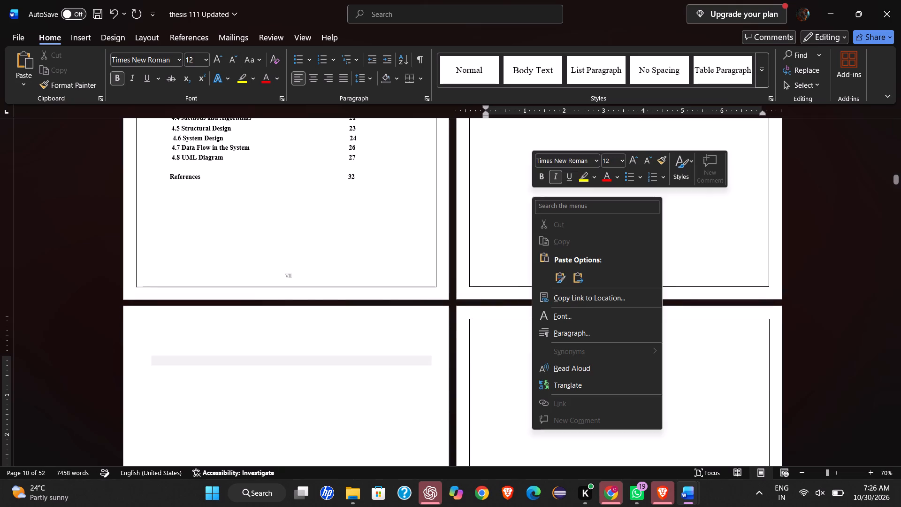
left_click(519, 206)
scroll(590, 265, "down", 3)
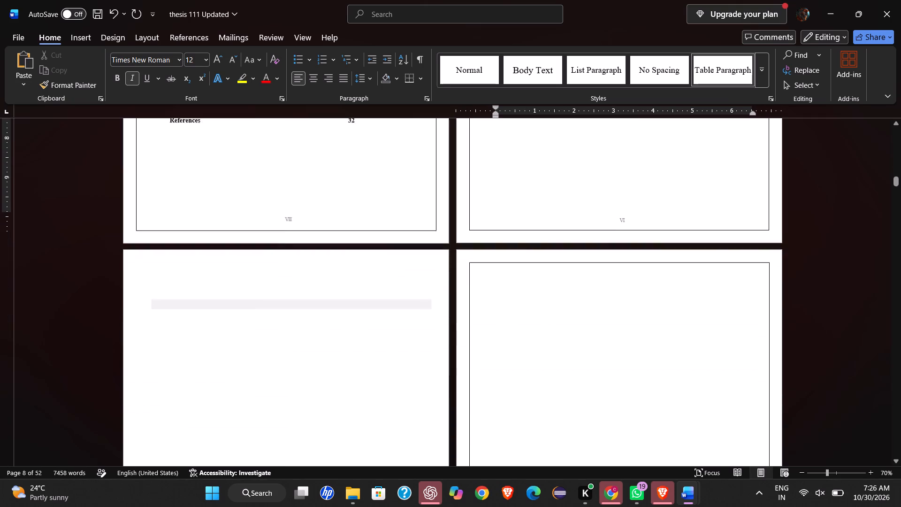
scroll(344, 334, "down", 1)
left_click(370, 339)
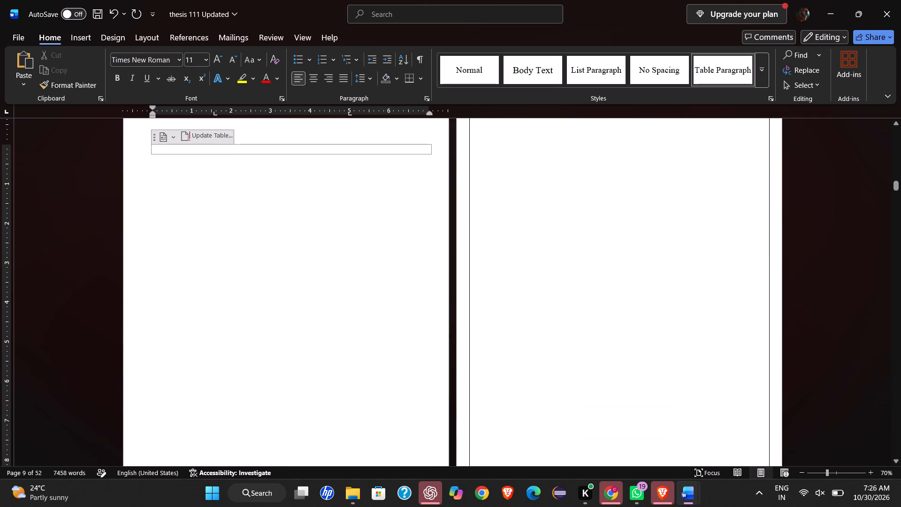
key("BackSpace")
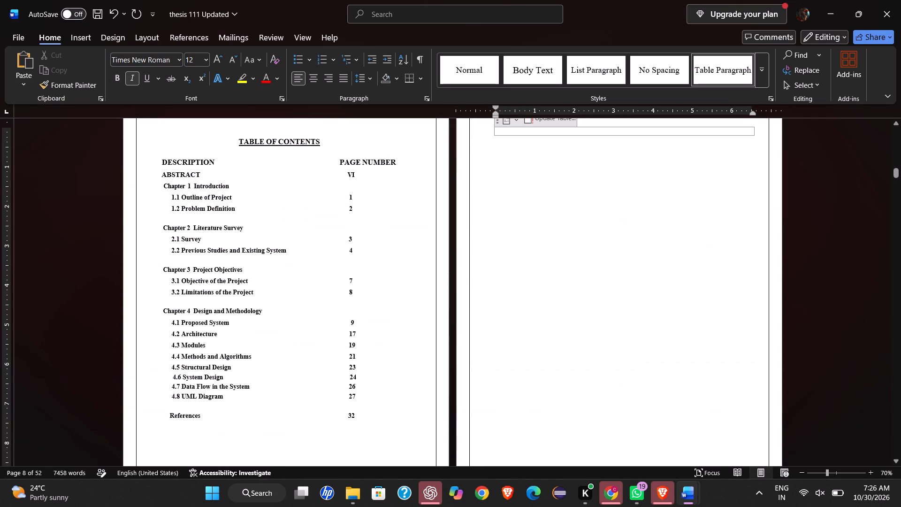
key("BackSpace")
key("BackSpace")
Copy the Fig 4.1 Proposed System through Fig 4.8.5 Deployment Diagram rows, with page numbers, from the CodeSense document's List of Figures.
scroll(332, 228, "down", 4)
scroll(438, 256, "down", 4)
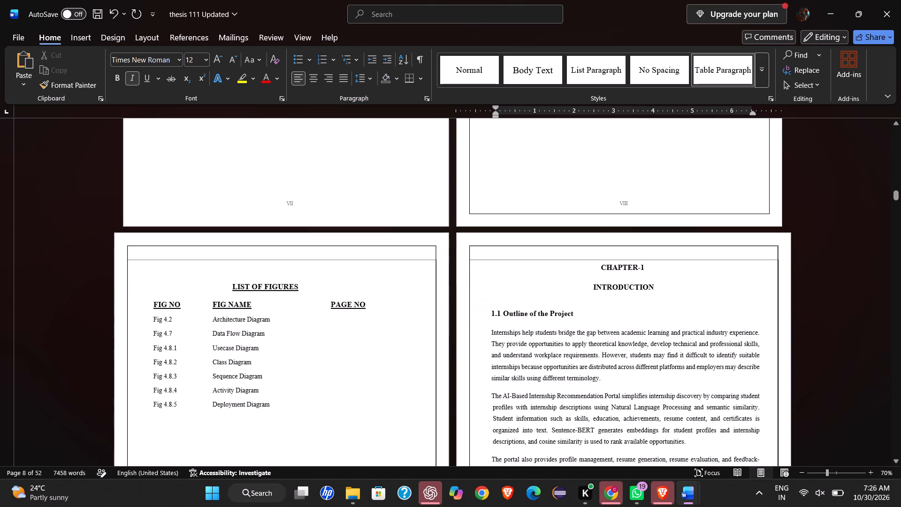
scroll(438, 256, "down", 2)
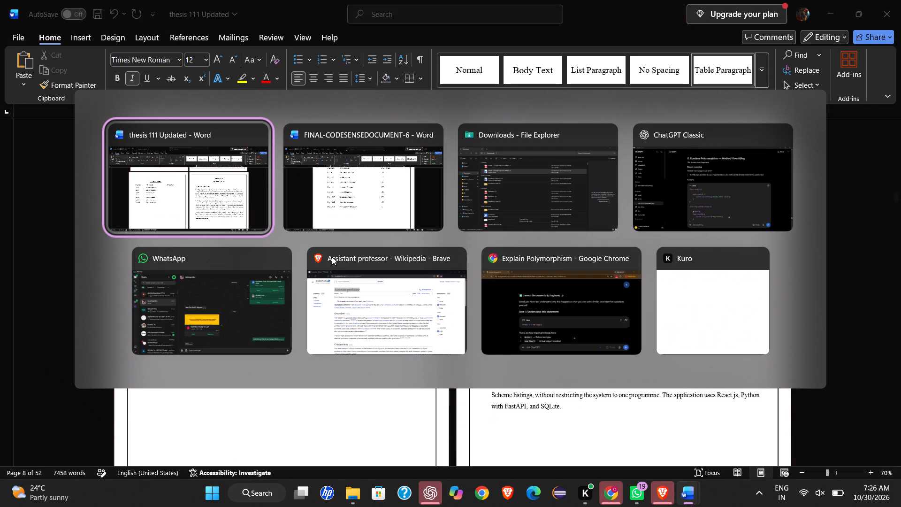
scroll(288, 279, "up", 1)
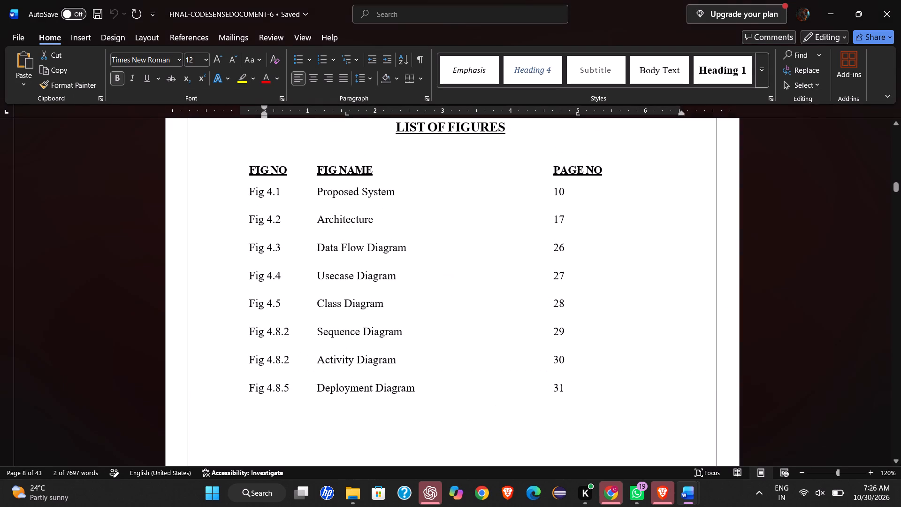
left_click_drag(248, 189, 589, 388)
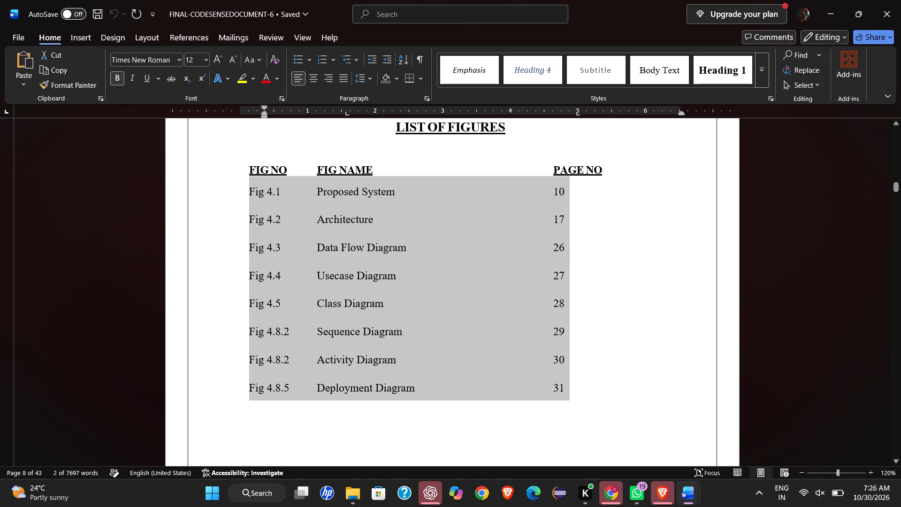
left_click_drag(589, 388, 590, 386)
key("ctrl+c")
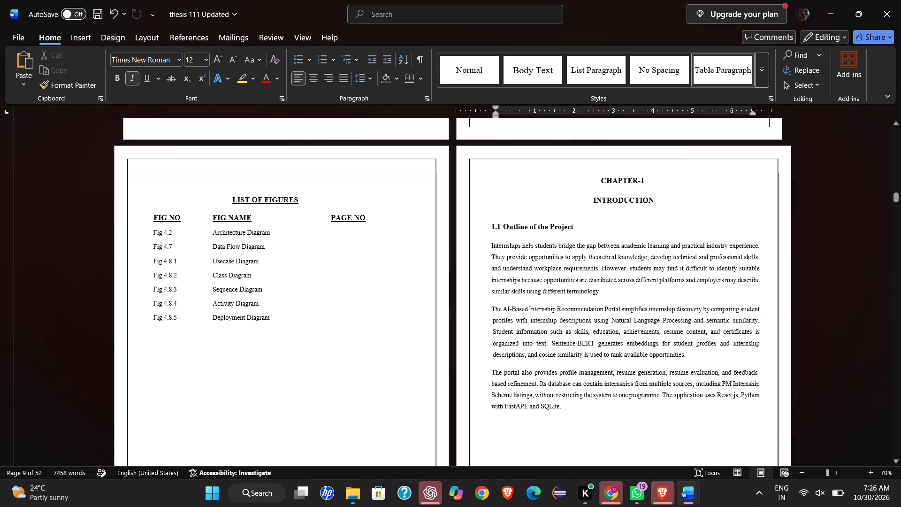
Replace the old figure rows in the thesis's List of Figures with the copied rows, aligning the Fig 4.1 row under FIG NO.
left_click_drag(151, 230, 283, 316)
key("BackSpace")
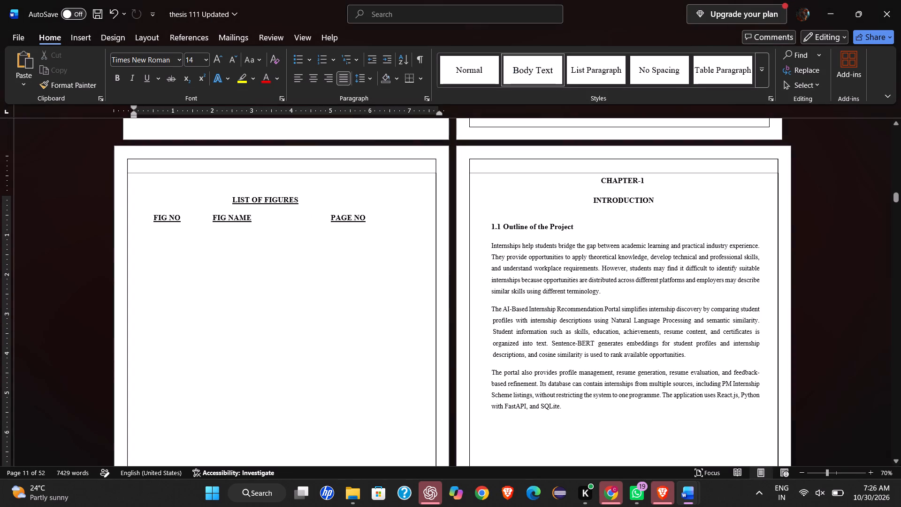
key("ctrl+v")
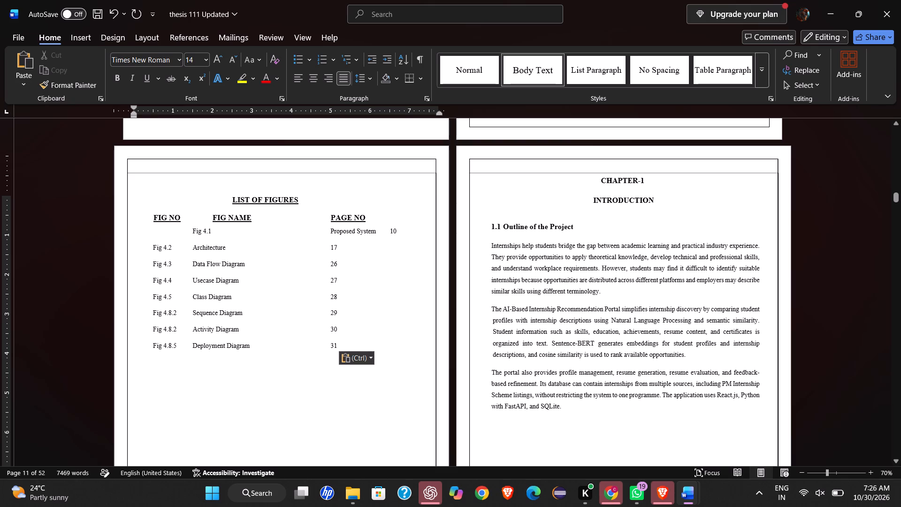
left_click(192, 229)
key("BackSpace")
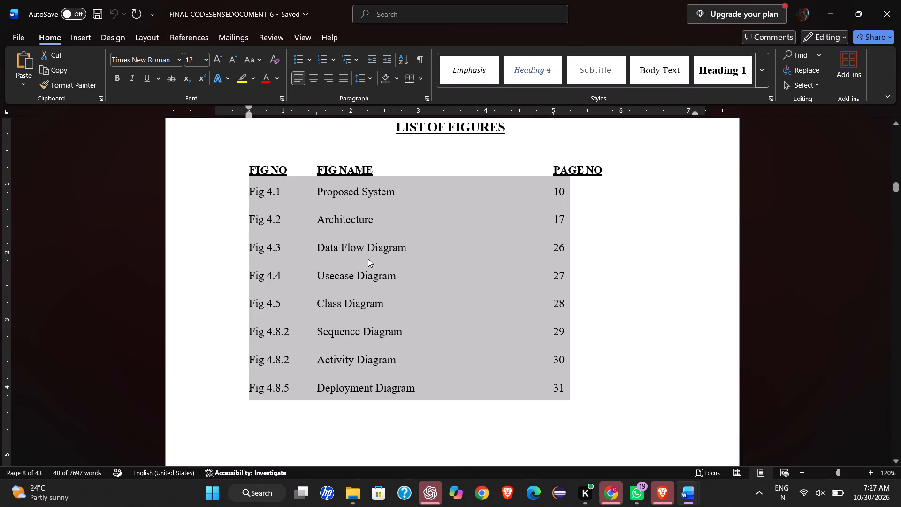
Insert a blank line between the thesis's List of Figures column headings and the Fig 4.1 row.
left_click(368, 259)
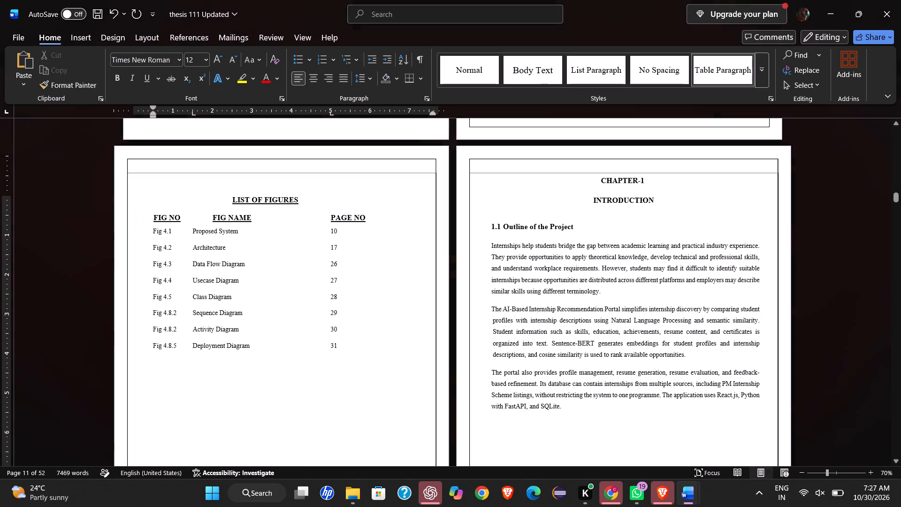
left_click(374, 218)
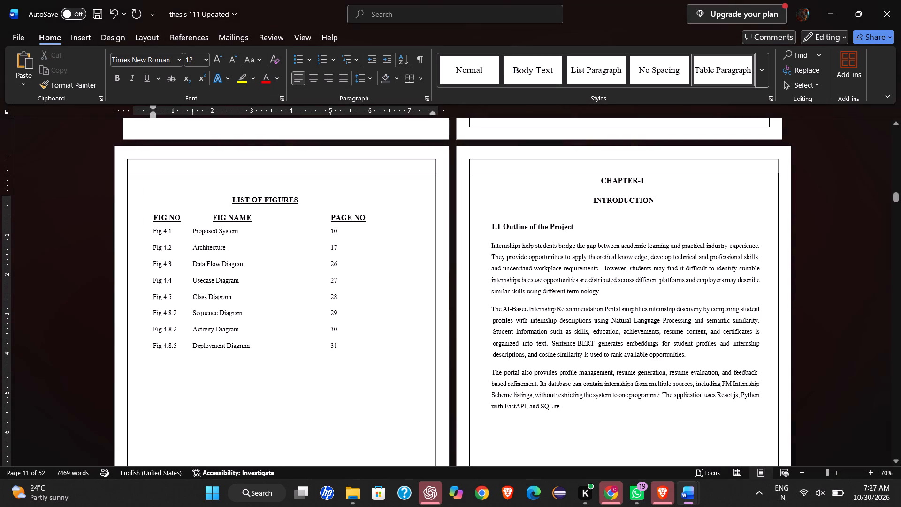
key("Return")
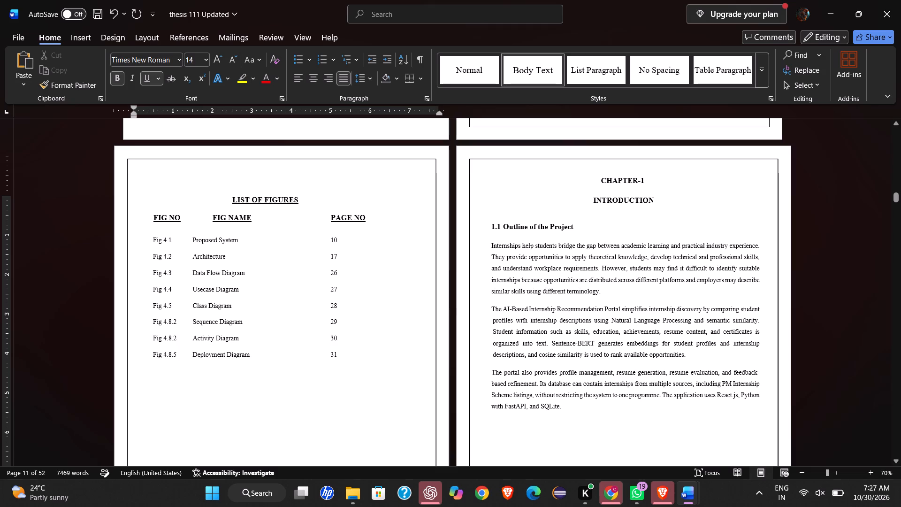
Make all List of Figures rows from Fig 4.1 to Fig 4.8.5, including page numbers, bold.
left_click_drag(153, 238, 355, 391)
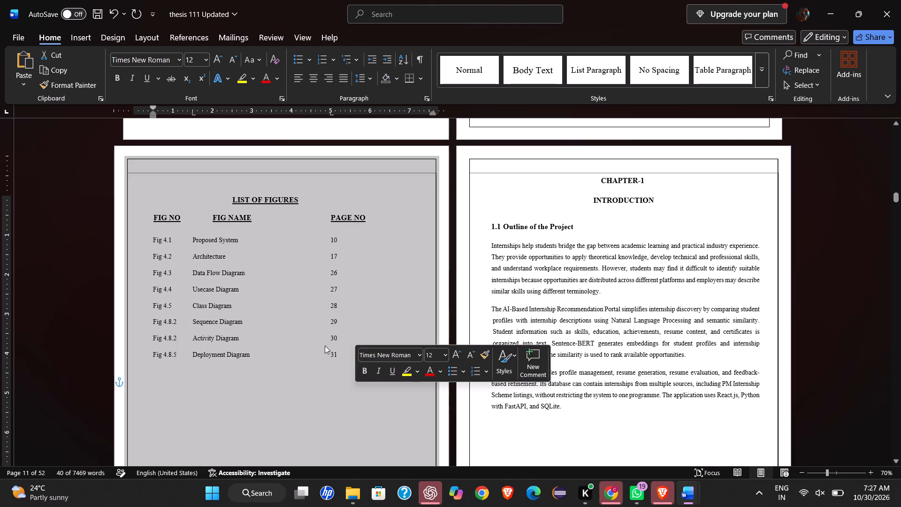
left_click(277, 292)
left_click_drag(151, 239, 237, 273)
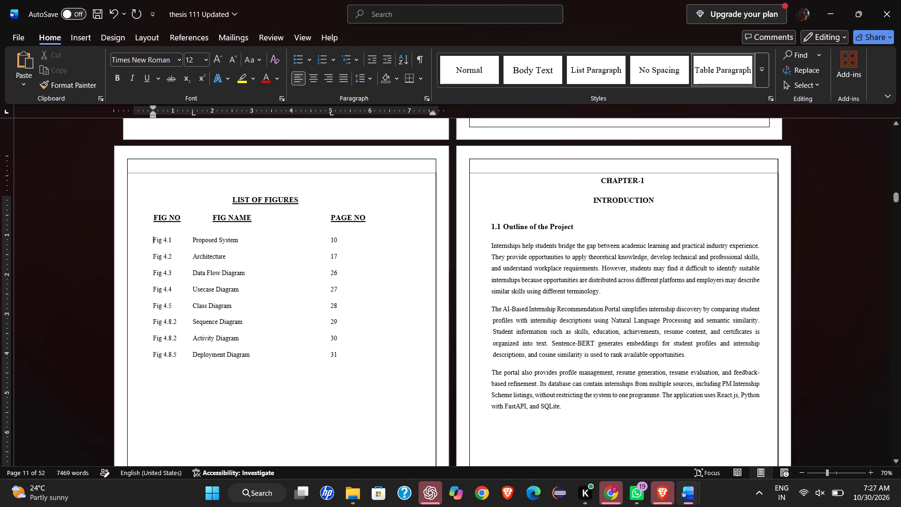
left_click_drag(237, 273, 356, 356)
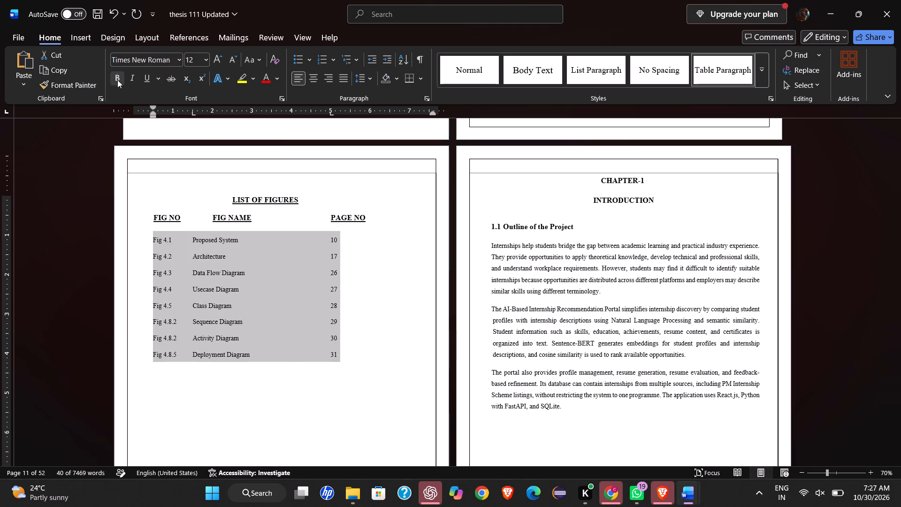
left_click(117, 80)
left_click(430, 260)
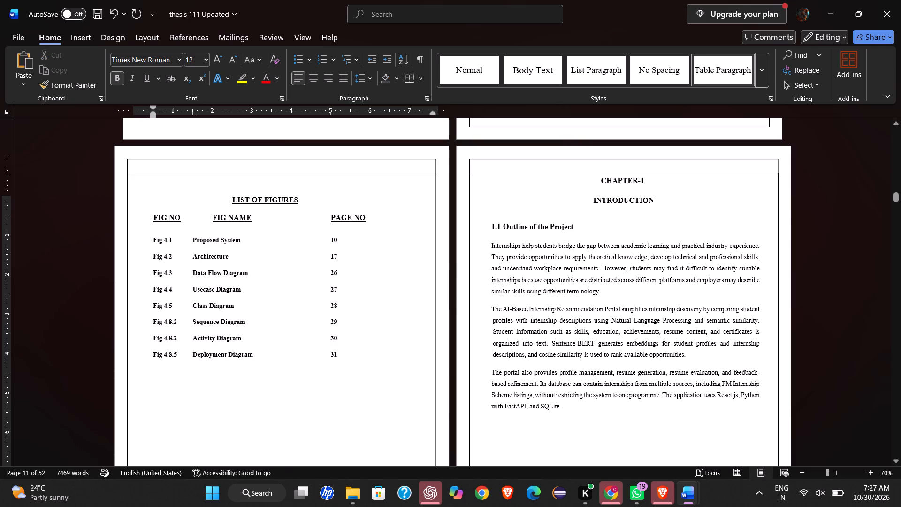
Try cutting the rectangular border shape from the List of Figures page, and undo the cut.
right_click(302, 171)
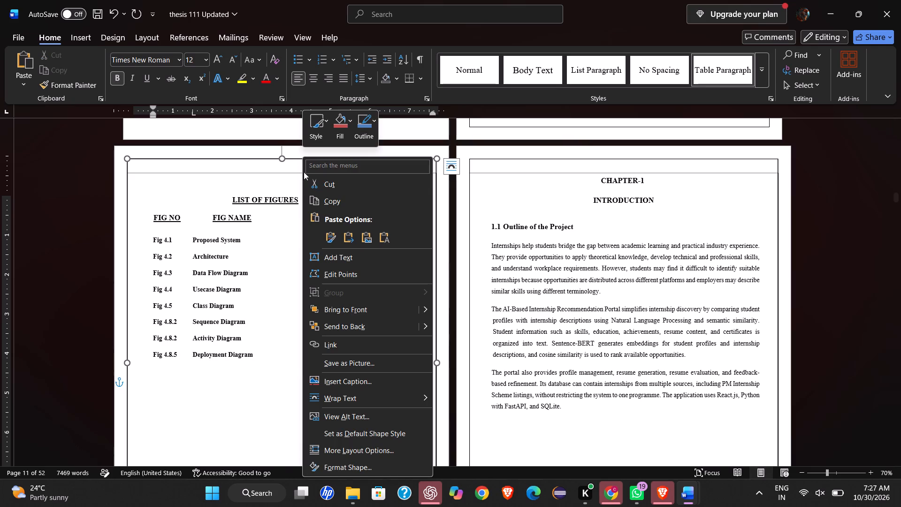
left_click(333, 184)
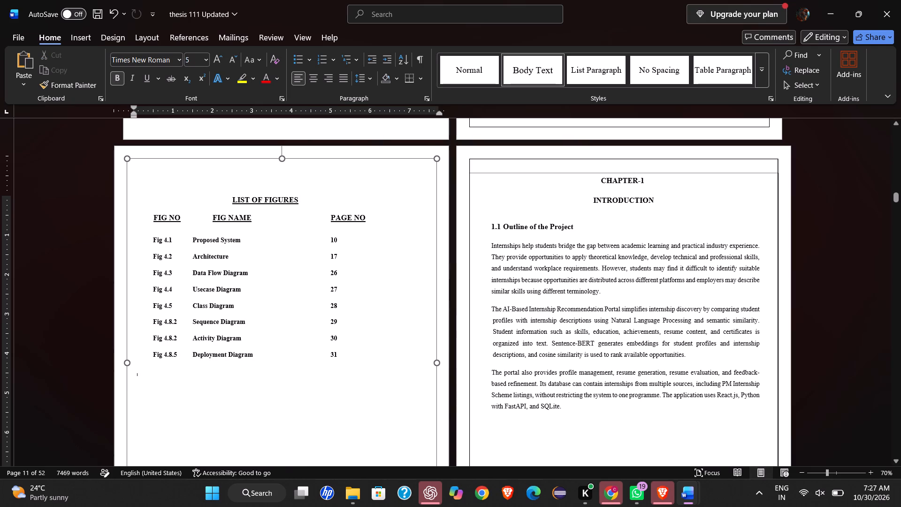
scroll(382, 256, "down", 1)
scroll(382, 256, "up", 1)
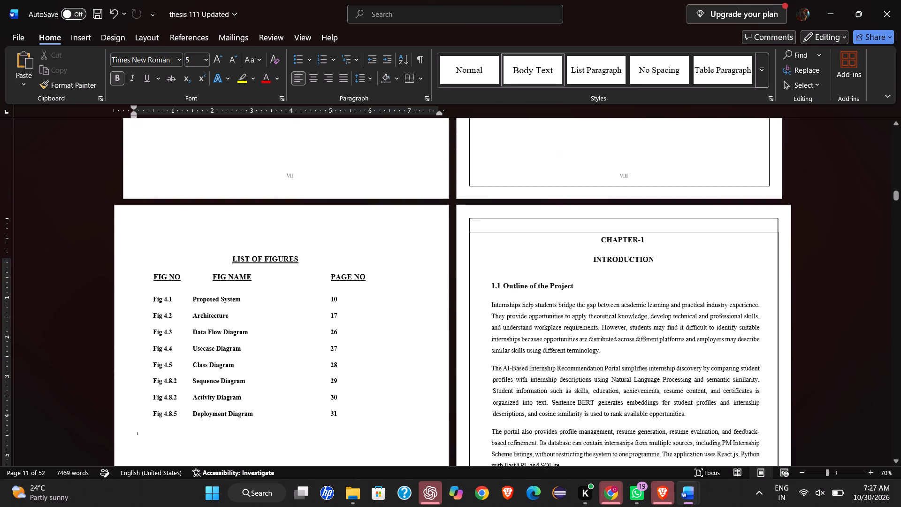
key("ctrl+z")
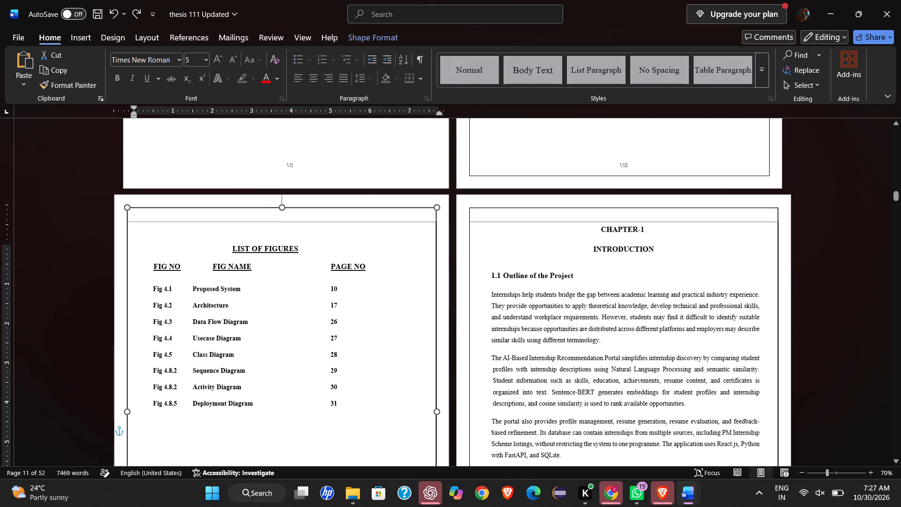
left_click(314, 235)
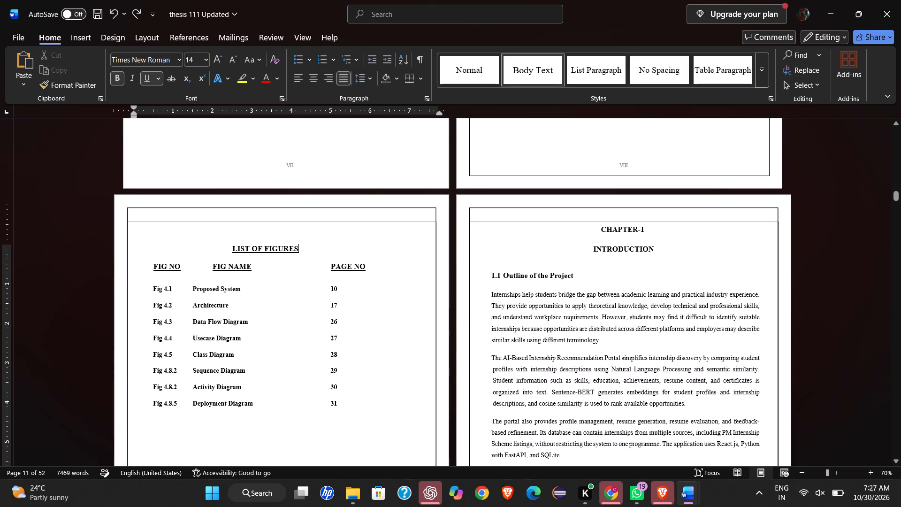
Examine the thesis from the List of Figures to the References, including the Chapter 6 output figures and their captions.
scroll(560, 276, "down", 4)
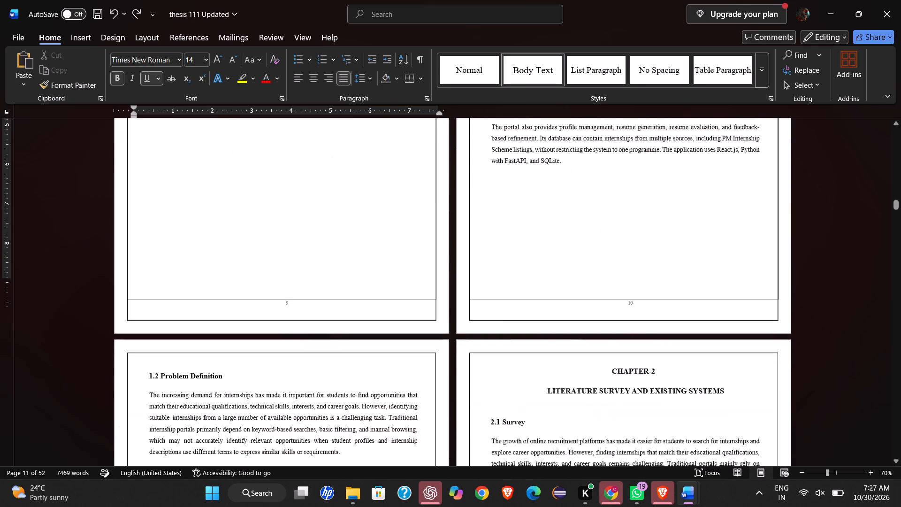
scroll(488, 291, "down", 20)
scroll(488, 291, "down", 10)
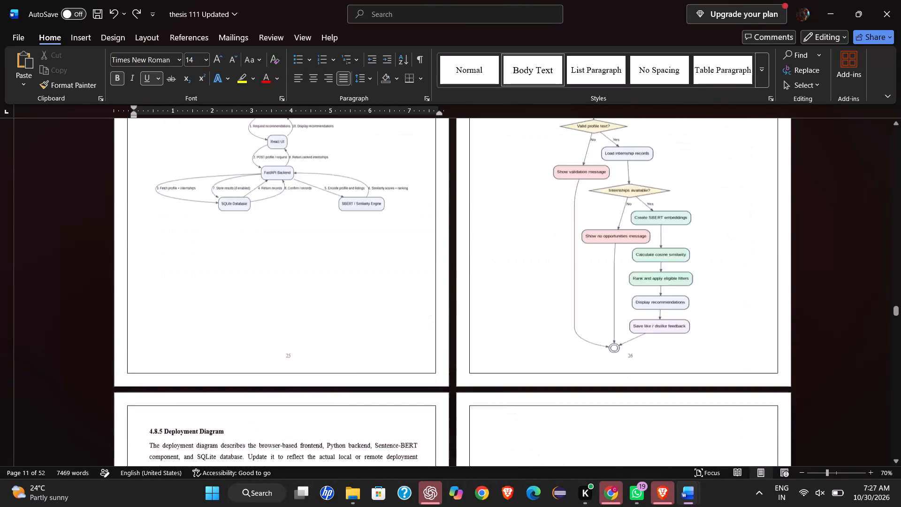
scroll(488, 291, "down", 8)
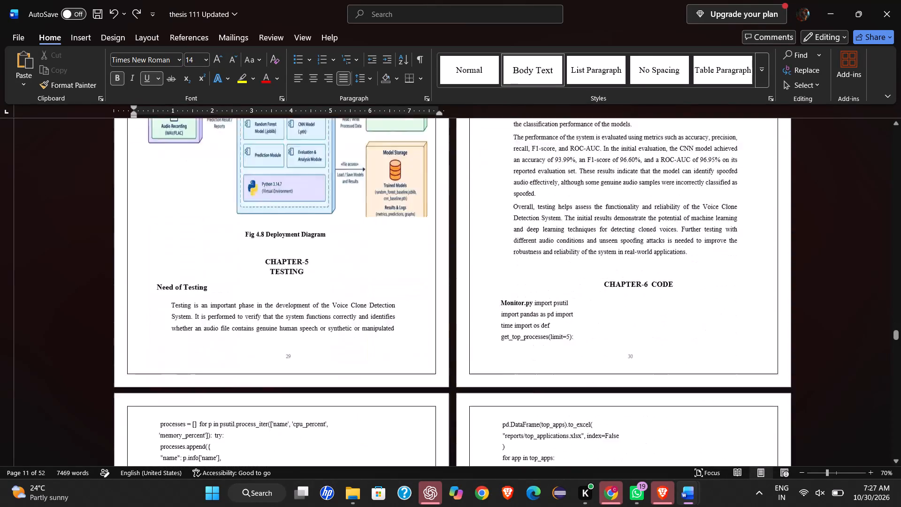
scroll(488, 291, "down", 8)
scroll(488, 291, "up", 1)
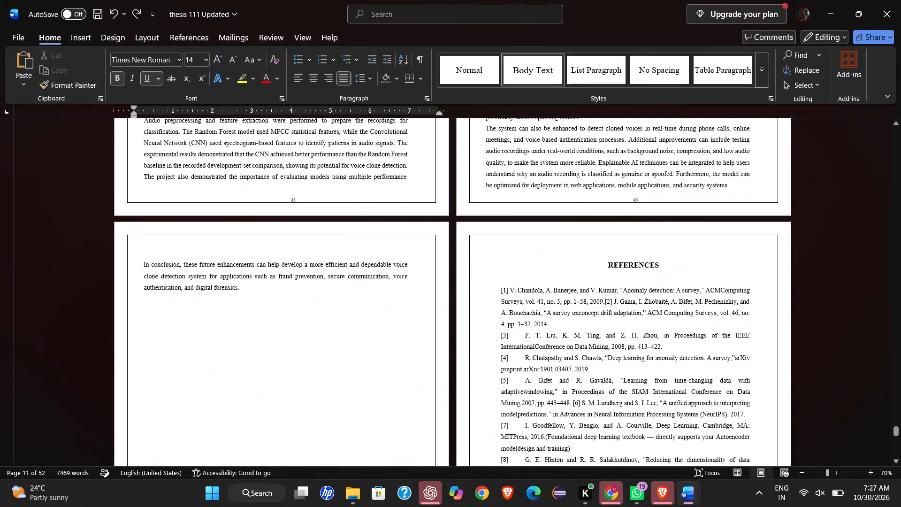
scroll(488, 291, "up", 6)
scroll(488, 291, "down", 1)
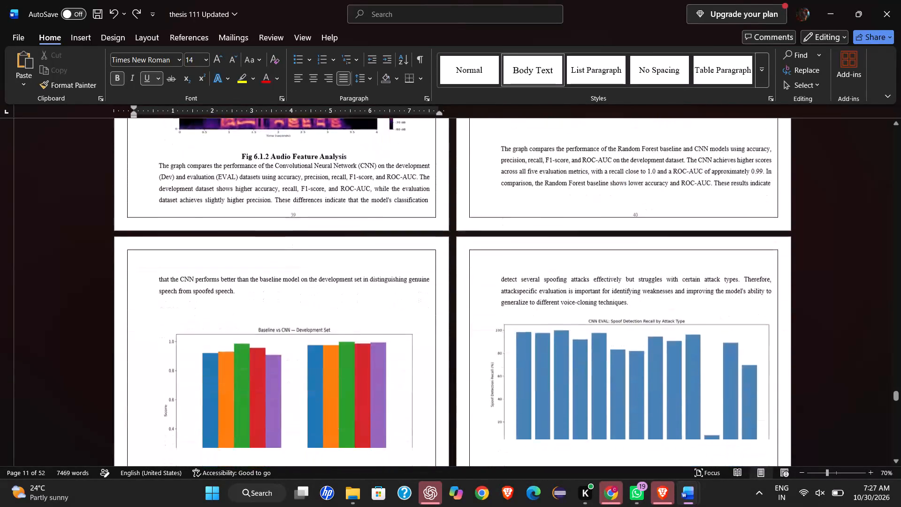
scroll(488, 291, "down", 1)
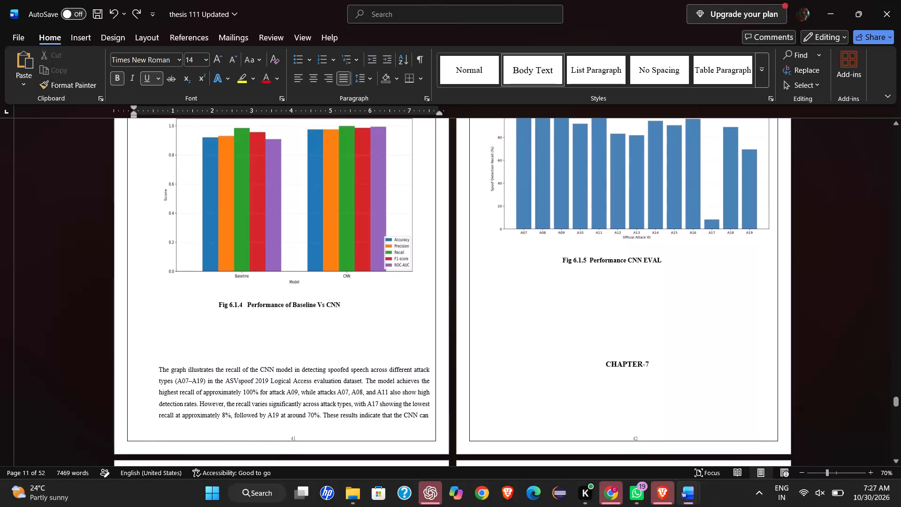
scroll(488, 291, "up", 3)
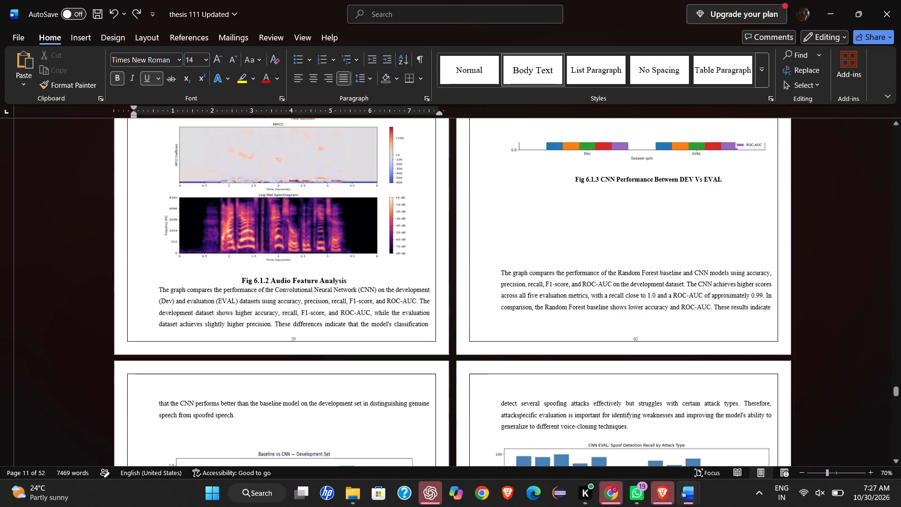
scroll(488, 291, "up", 3)
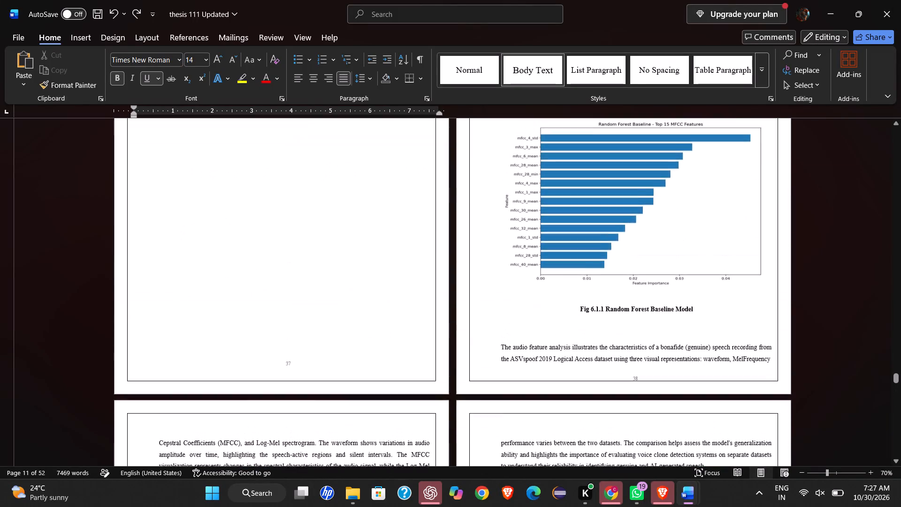
scroll(488, 291, "up", 2)
scroll(488, 291, "down", 2)
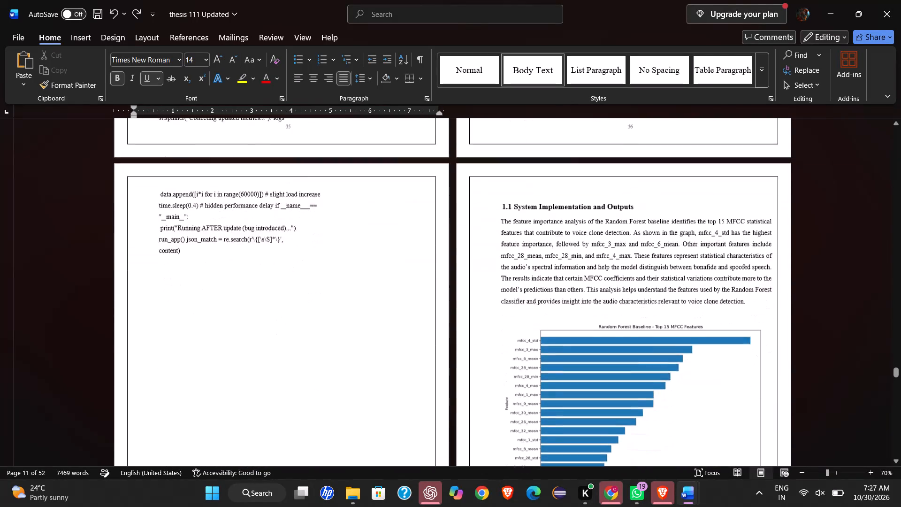
Examine the thesis backwards from the Chapter 6 code through the Chapter 4 diagrams and captions to the List of Figures.
scroll(488, 291, "up", 11)
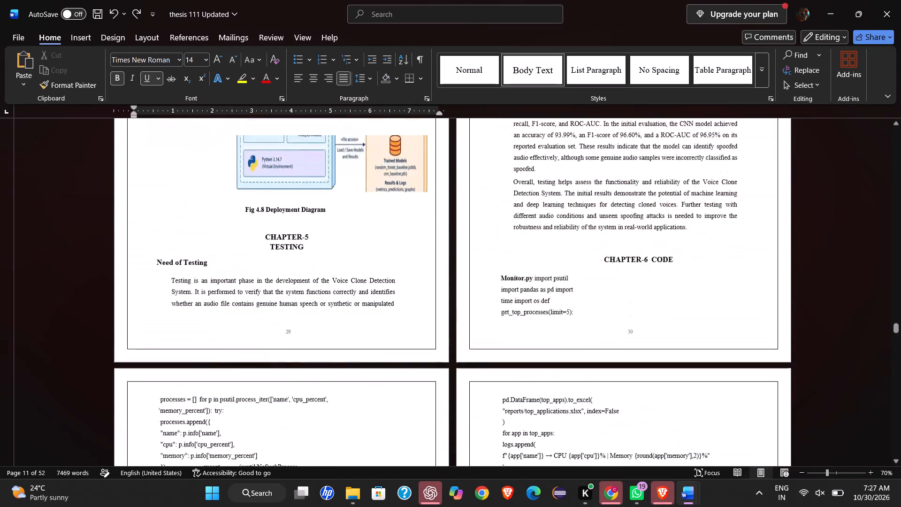
scroll(488, 291, "up", 2)
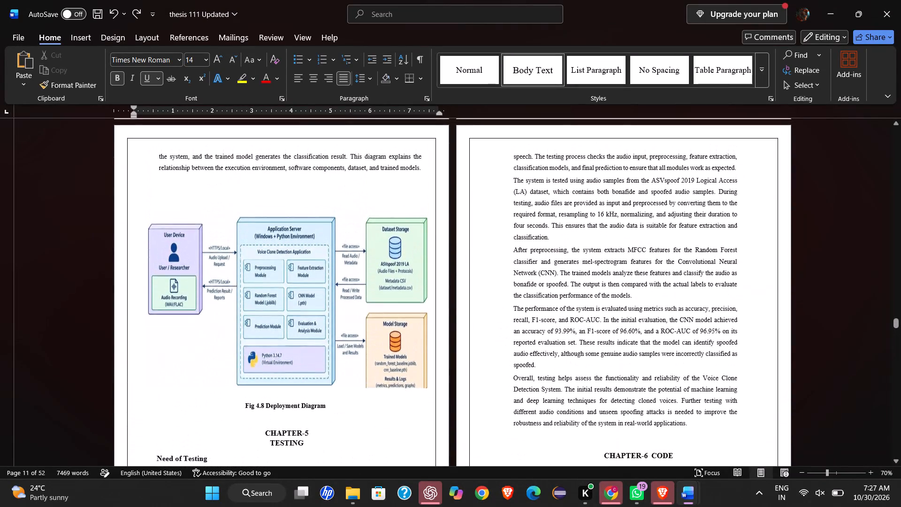
scroll(488, 291, "up", 3)
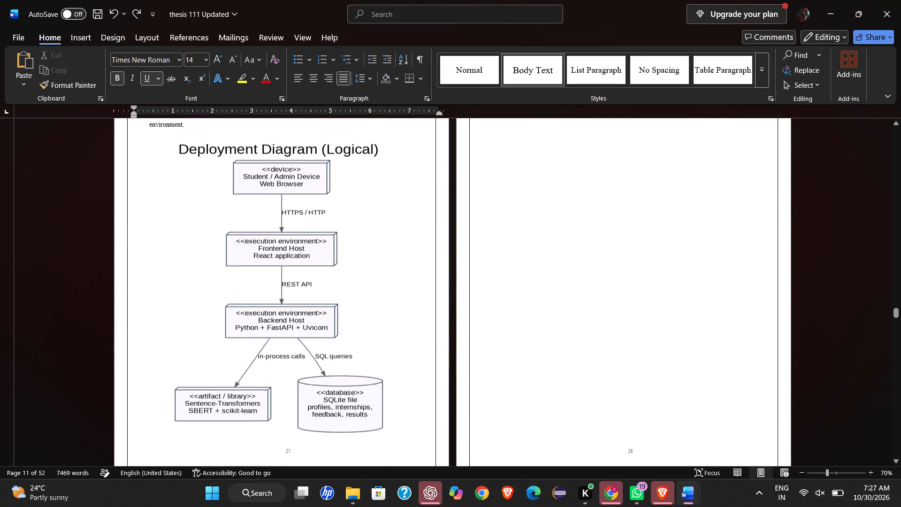
scroll(488, 291, "up", 4)
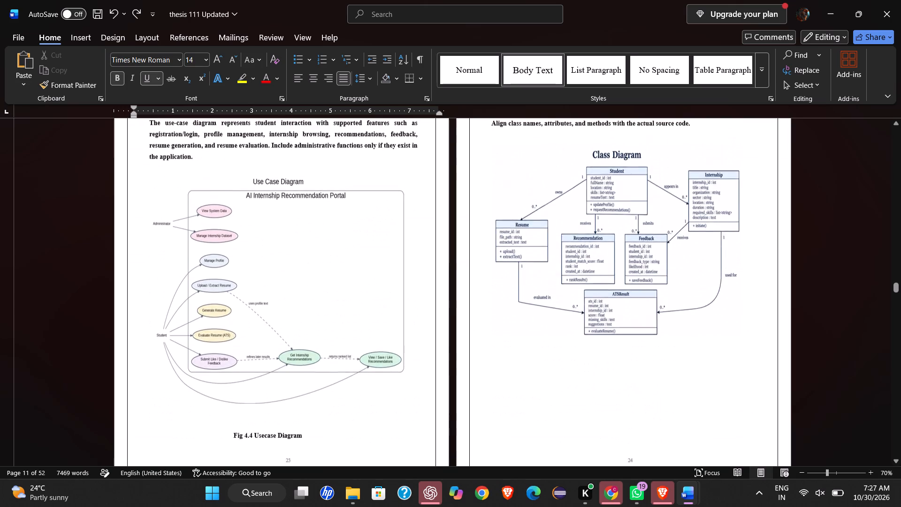
scroll(488, 291, "up", 3)
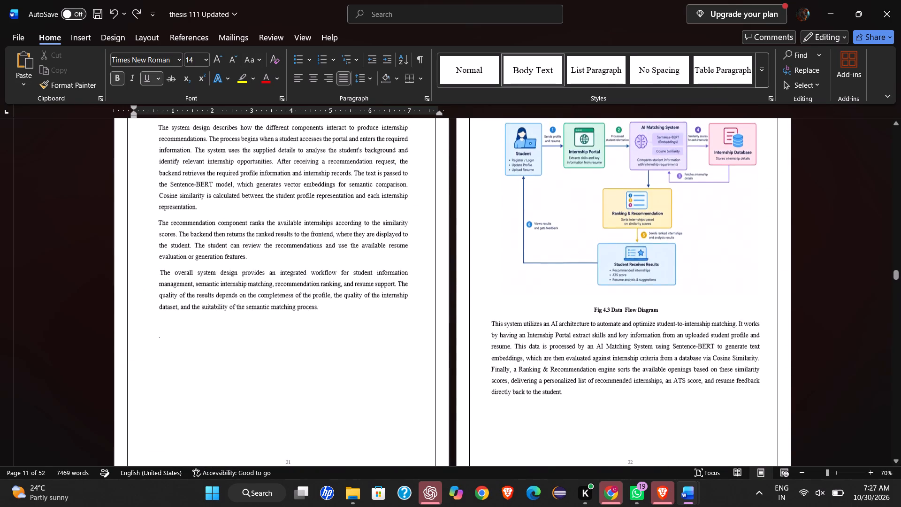
scroll(453, 278, "up", 8)
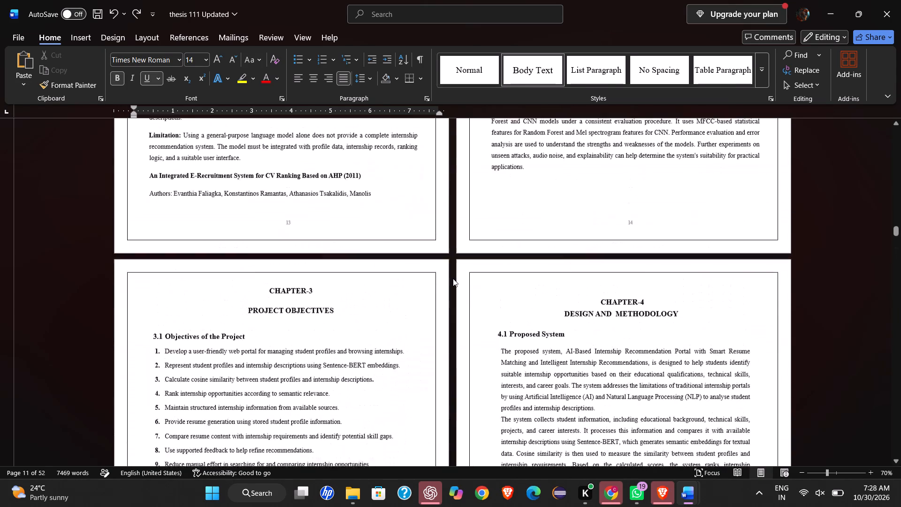
scroll(453, 278, "up", 3)
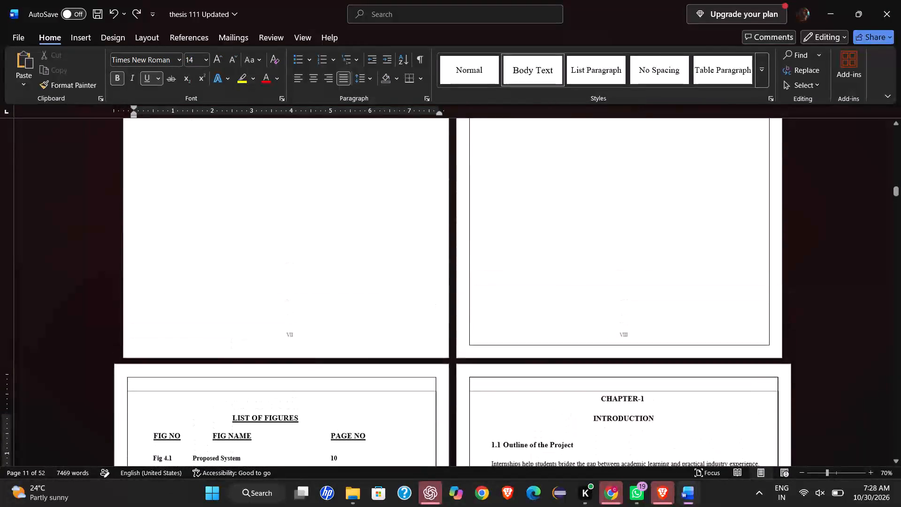
Examine the front matter from the acknowledgement and abstract through the table of contents, blank page and List of Figures.
scroll(453, 278, "up", 4)
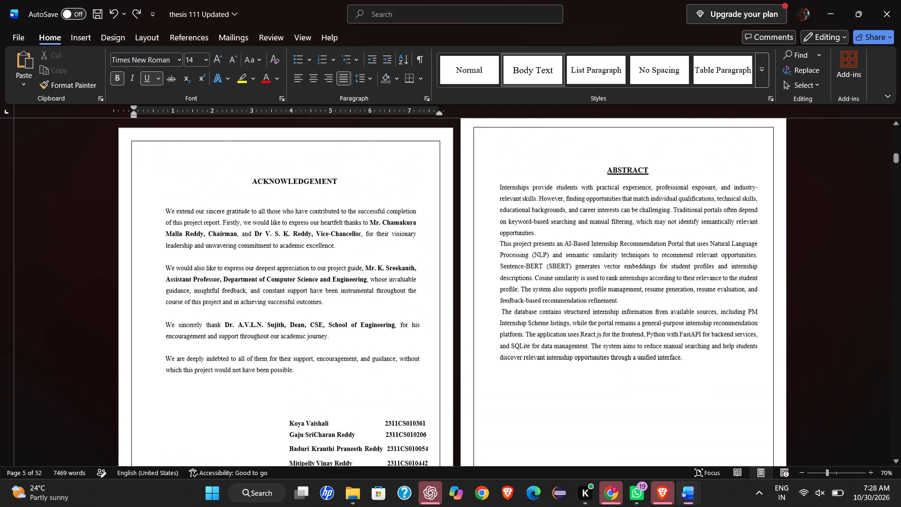
scroll(453, 278, "up", 2)
scroll(453, 278, "down", 6)
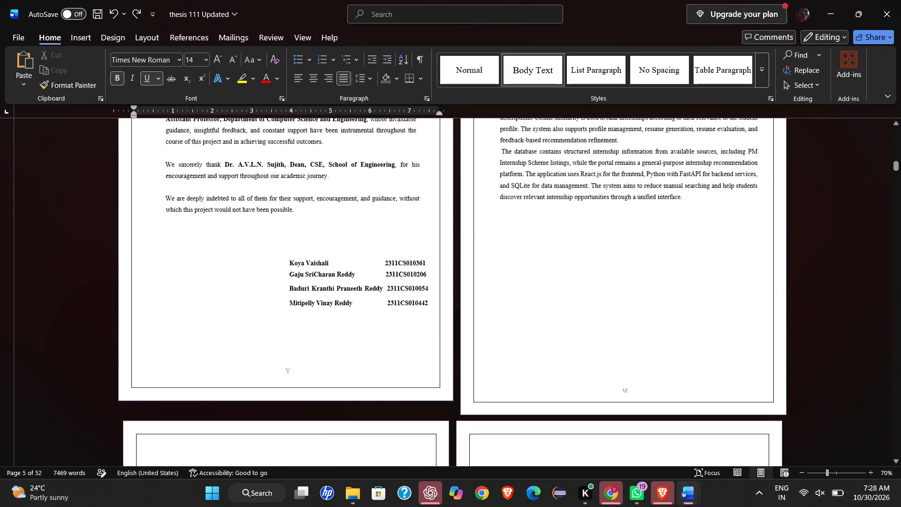
scroll(453, 278, "down", 1)
scroll(453, 278, "up", 1)
scroll(453, 278, "down", 1)
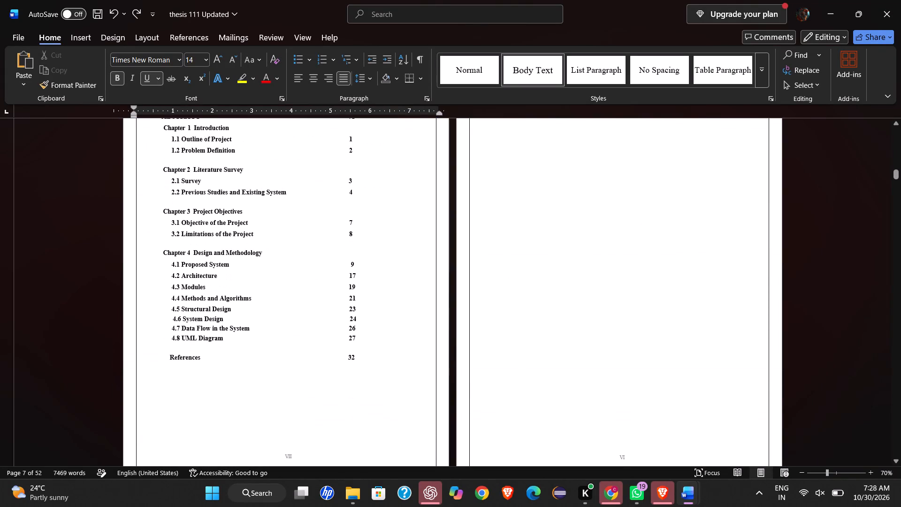
scroll(458, 280, "down", 6)
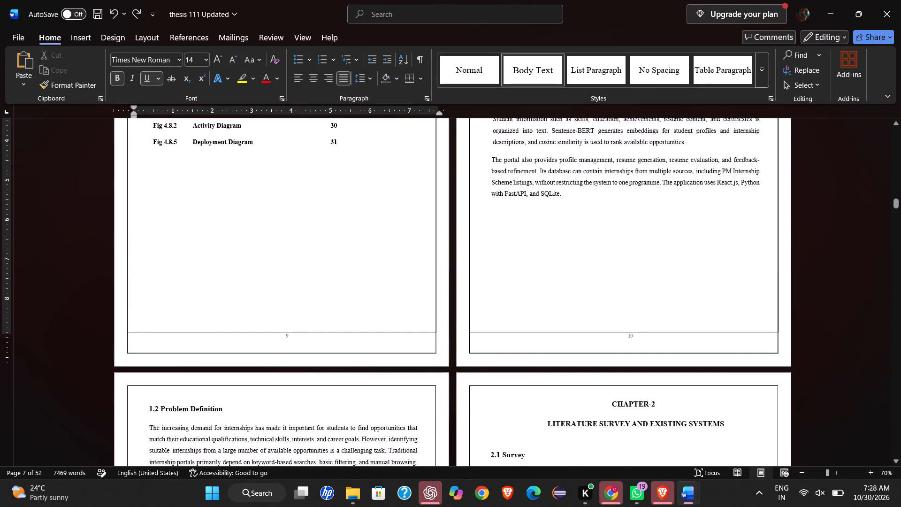
Examine the blank pages VII and VIII between the table of contents and the List of Figures.
scroll(458, 280, "down", 3)
scroll(458, 280, "up", 2)
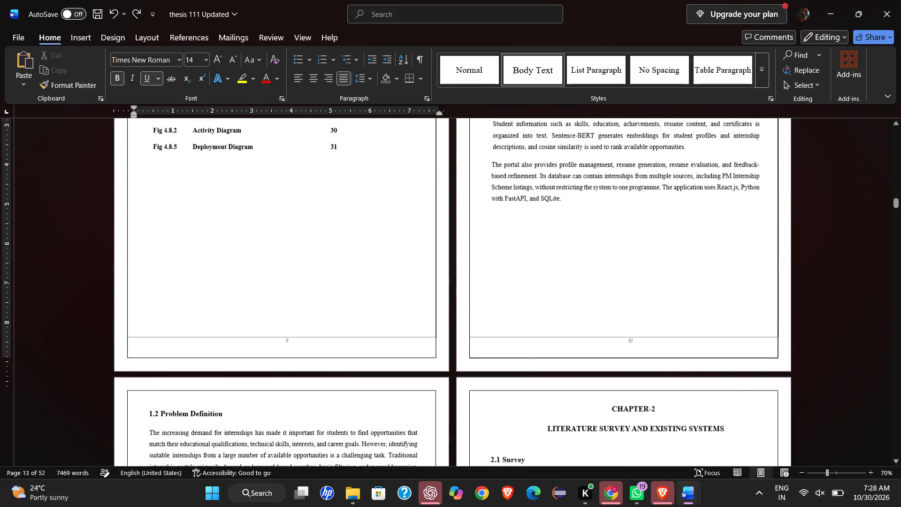
scroll(458, 280, "up", 2)
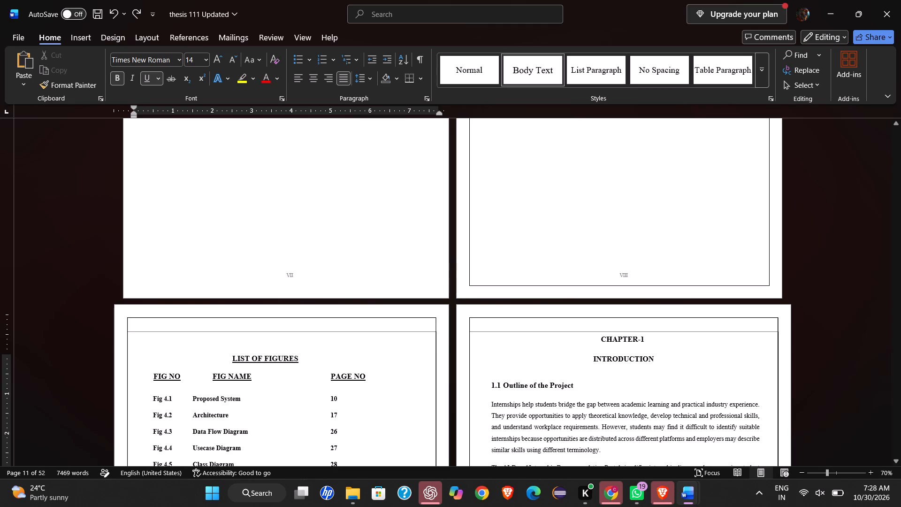
scroll(674, 237, "up", 4)
scroll(621, 251, "down", 1)
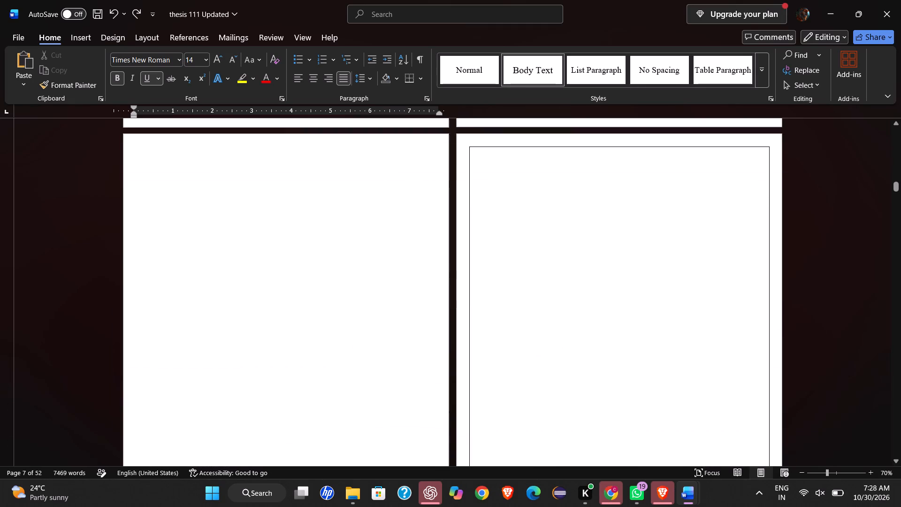
scroll(621, 251, "down", 1)
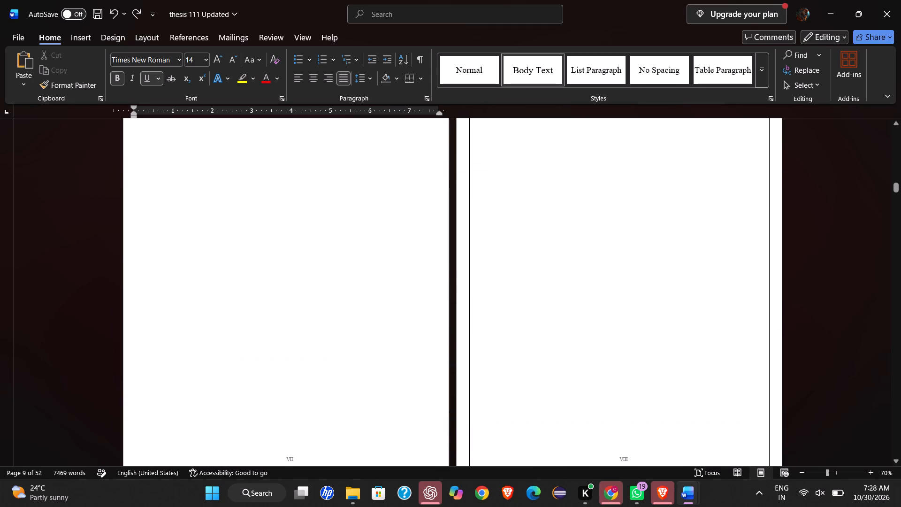
scroll(630, 291, "down", 1)
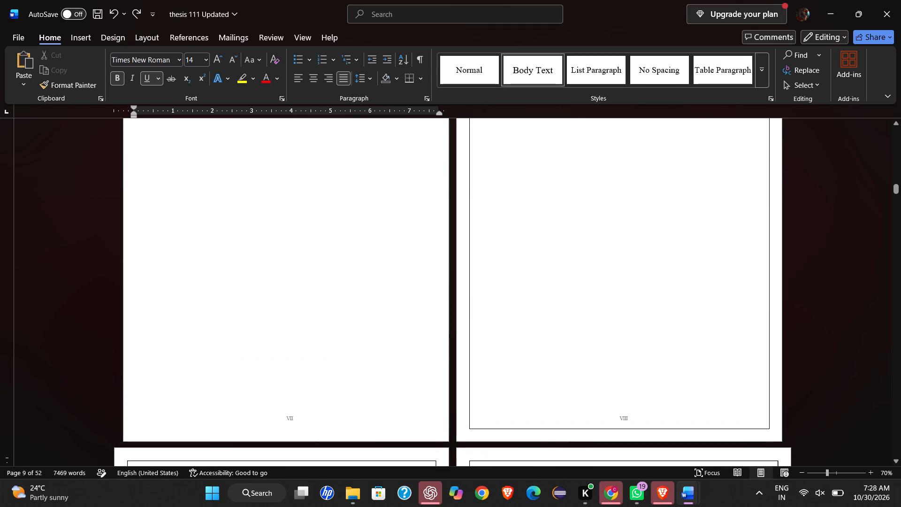
left_click(651, 363)
scroll(651, 363, "down", 3)
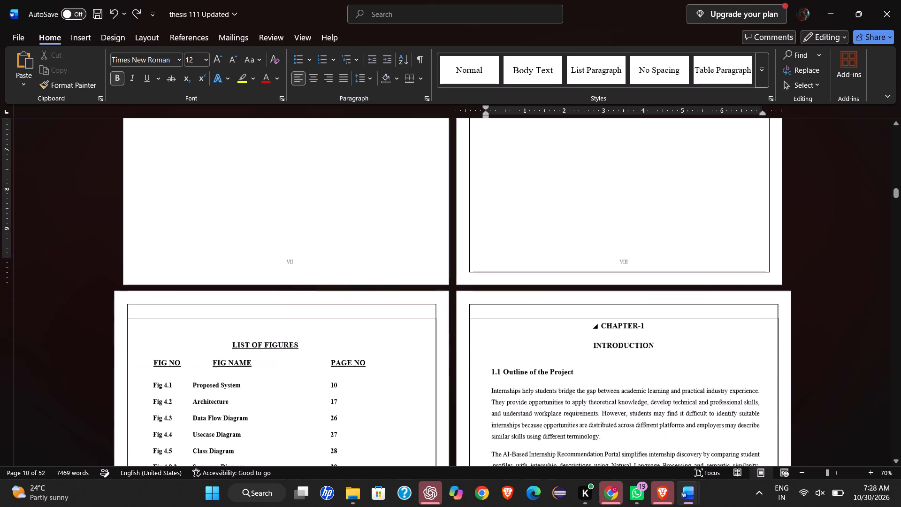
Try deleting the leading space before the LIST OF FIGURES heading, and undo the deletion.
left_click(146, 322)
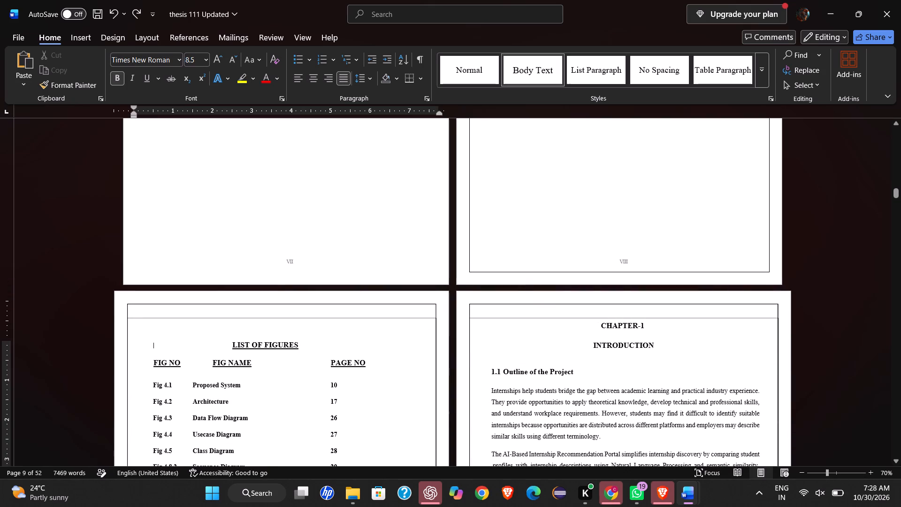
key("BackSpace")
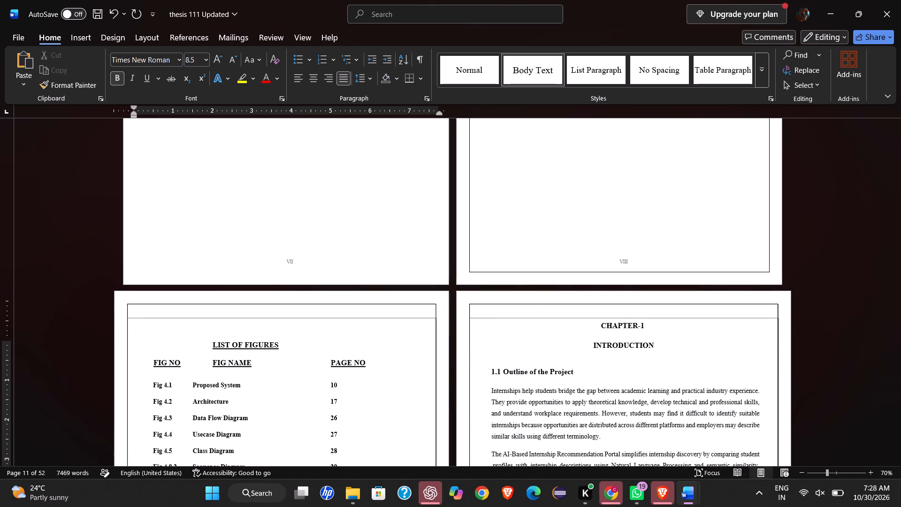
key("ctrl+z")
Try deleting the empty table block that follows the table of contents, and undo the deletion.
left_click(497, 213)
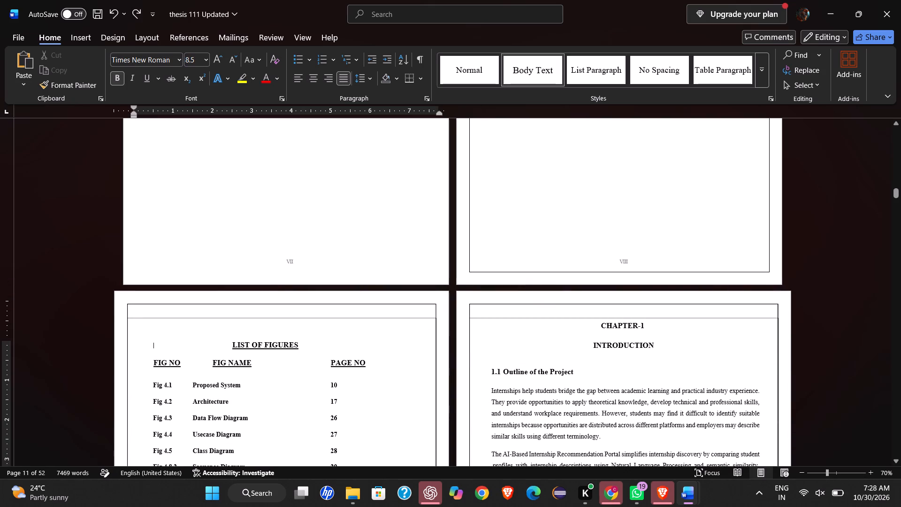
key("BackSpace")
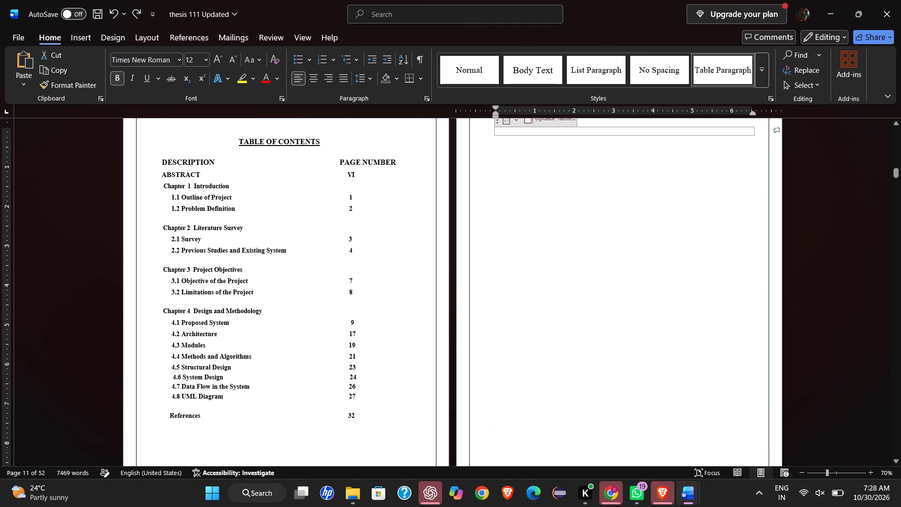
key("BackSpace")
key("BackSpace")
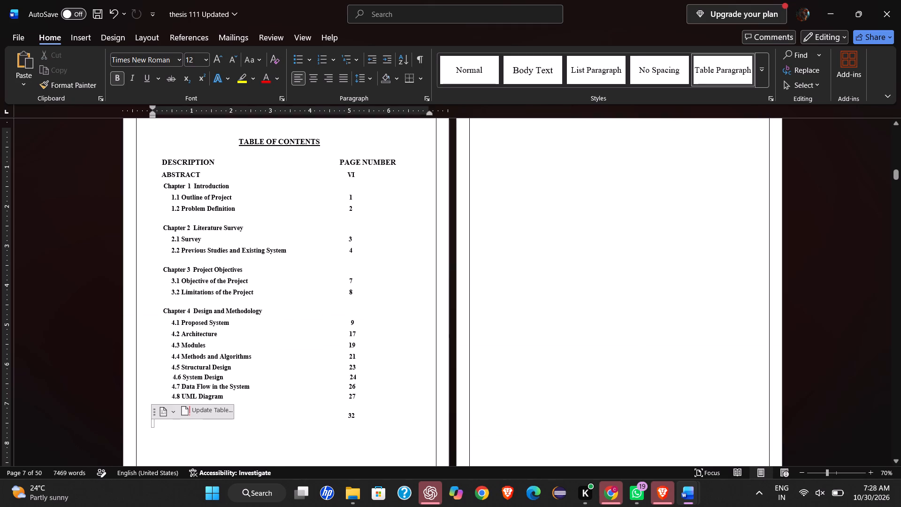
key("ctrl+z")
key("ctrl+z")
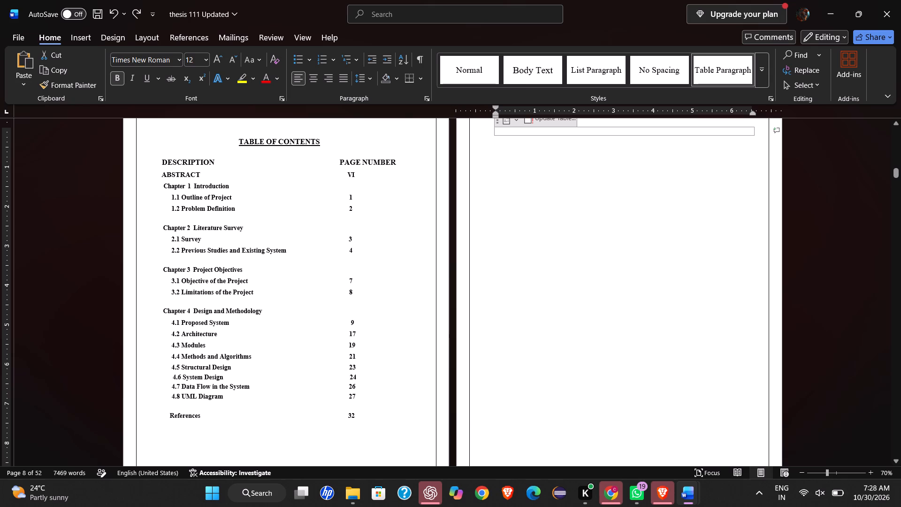
Undo the bold formatting of the figure entries in the List of Figures.
key("ctrl+z")
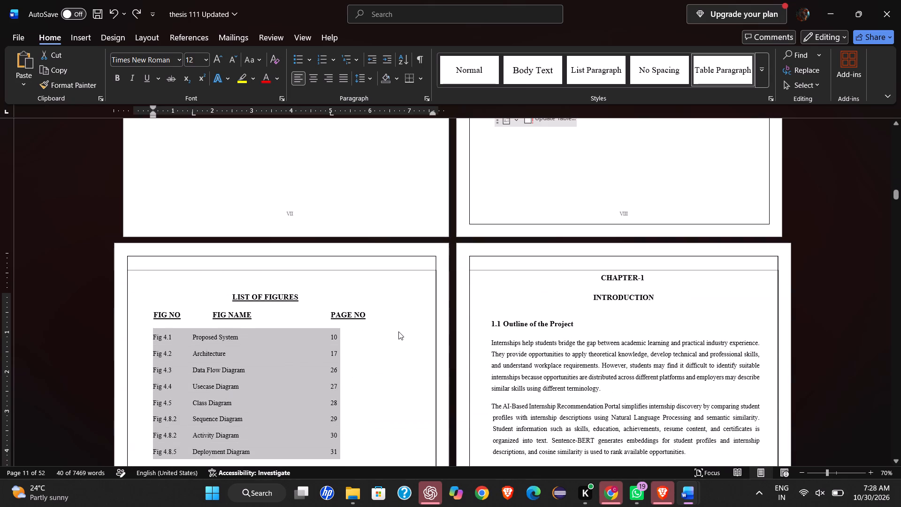
Delete the empty automatic table block and its blank pages between the table of contents and the List of Figures.
scroll(398, 331, "up", 2)
scroll(602, 329, "up", 2)
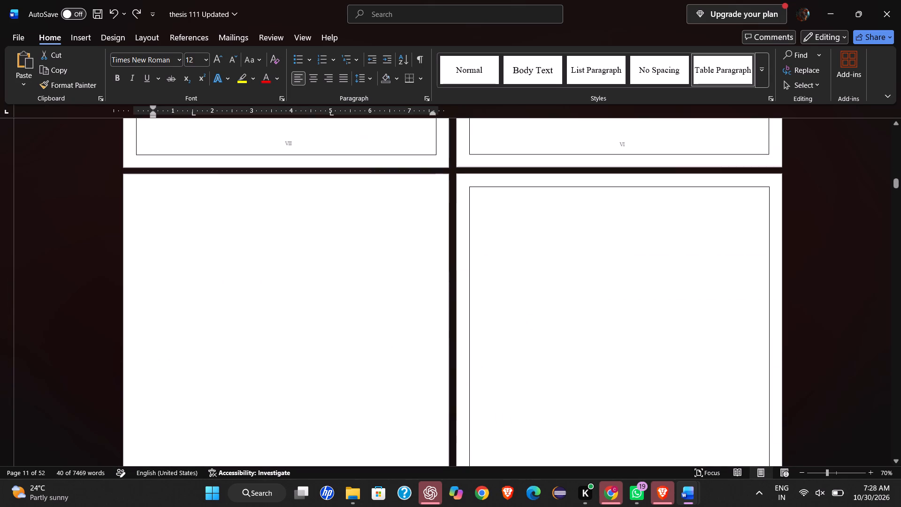
scroll(602, 329, "up", 1)
scroll(565, 301, "down", 1)
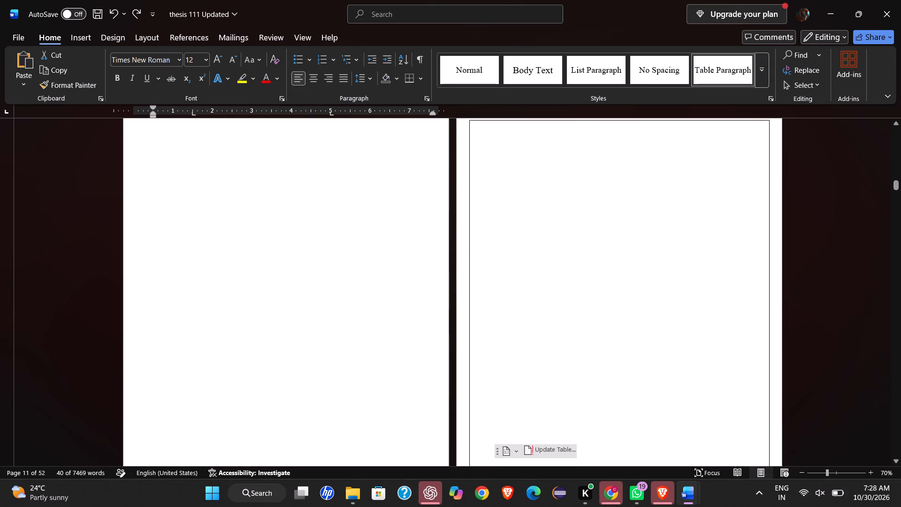
scroll(571, 327, "down", 1)
left_click(571, 327)
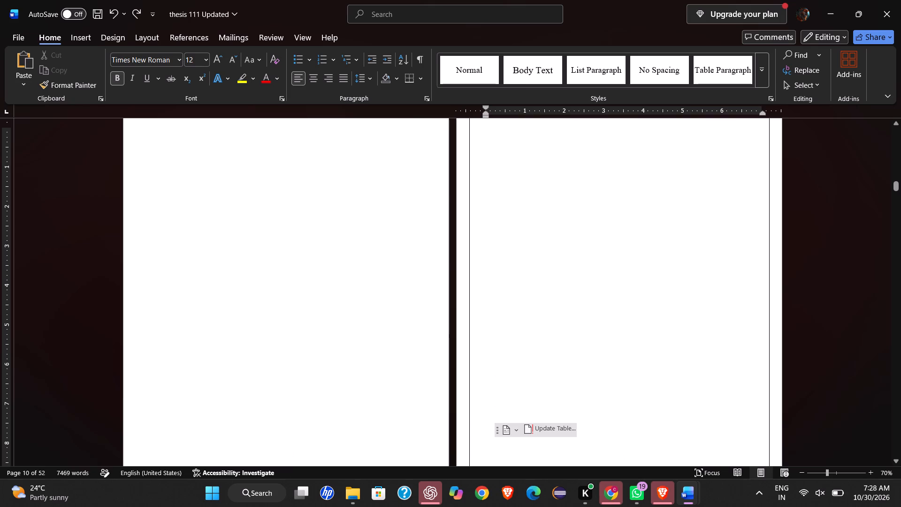
key("BackSpace")
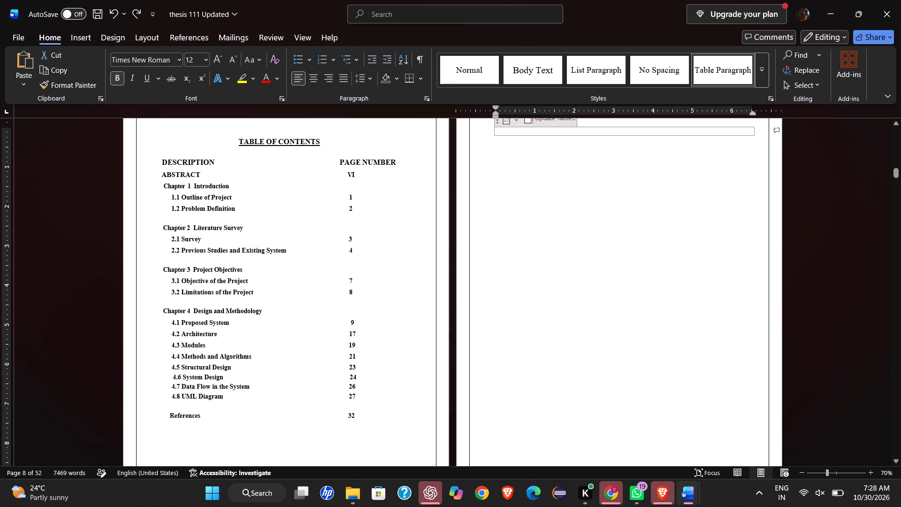
key("BackSpace")
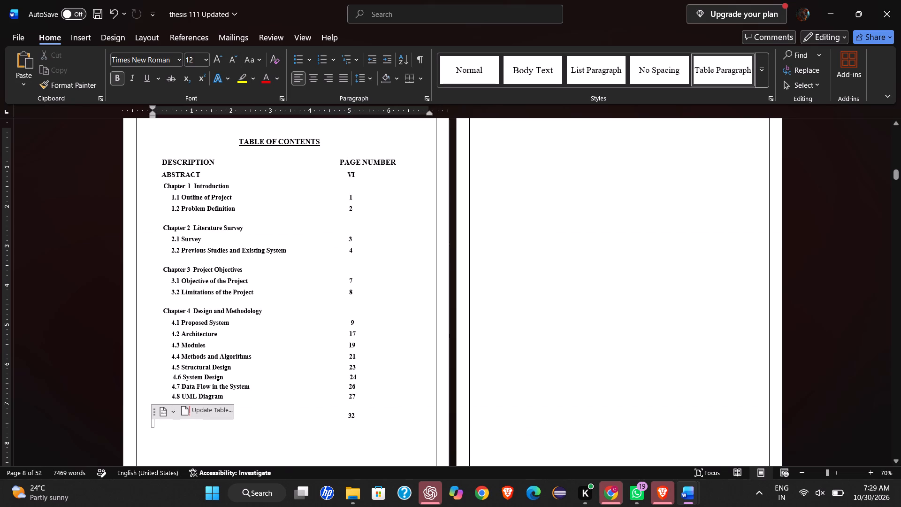
scroll(571, 327, "down", 3)
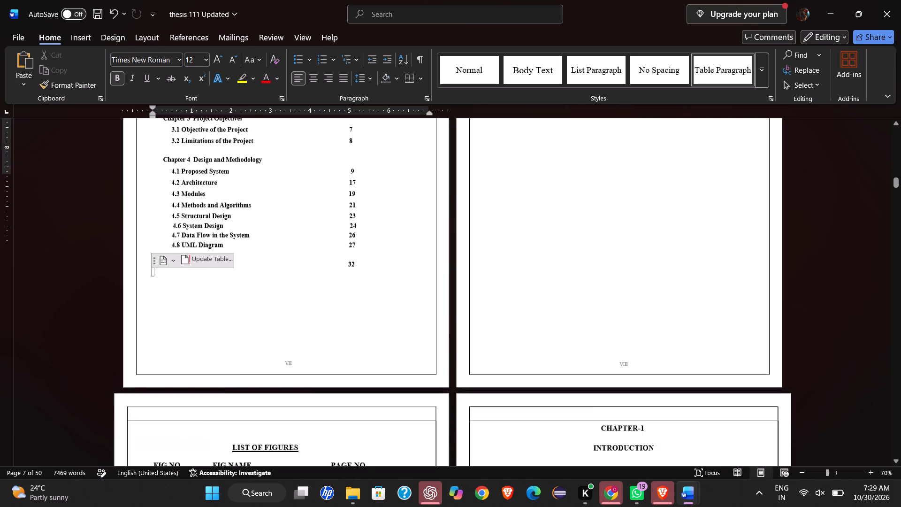
scroll(571, 327, "down", 1)
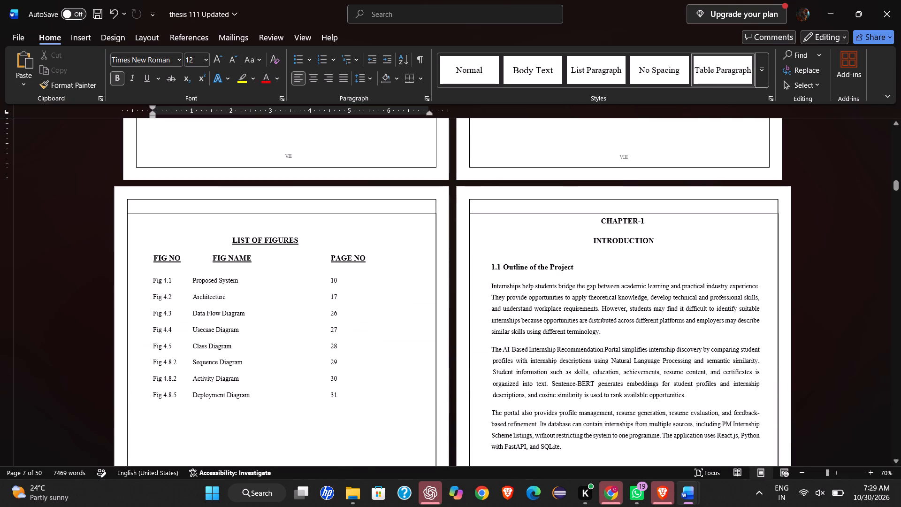
Delete the empty content and break on blank page VIII to pull the List of Figures up after the table of contents.
scroll(471, 155, "up", 4)
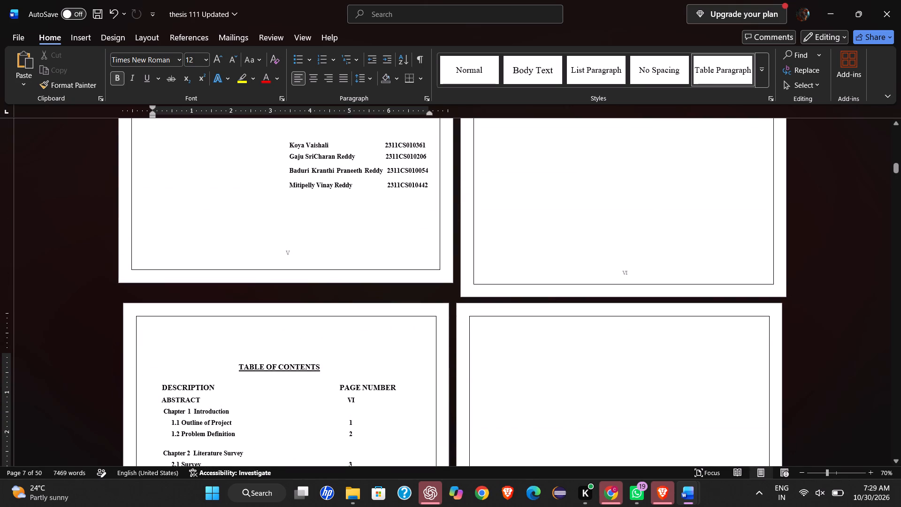
right_click(524, 316)
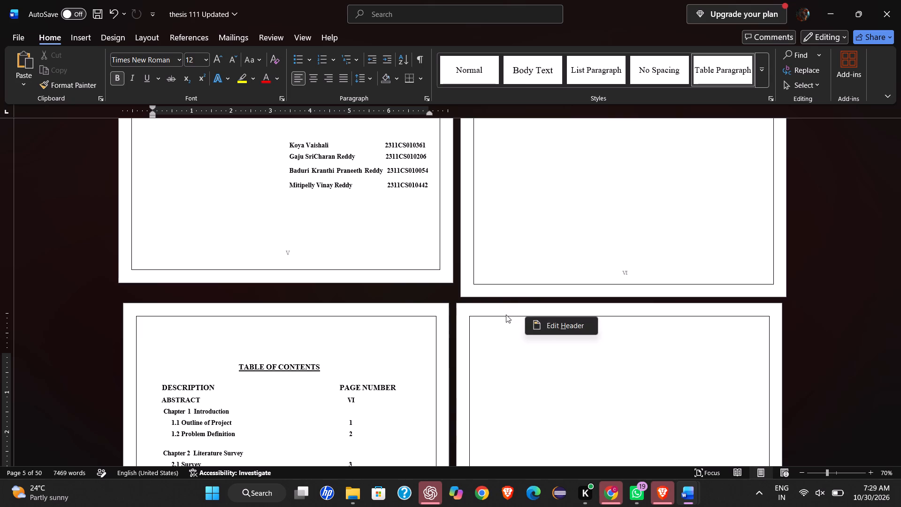
scroll(506, 315, "down", 2)
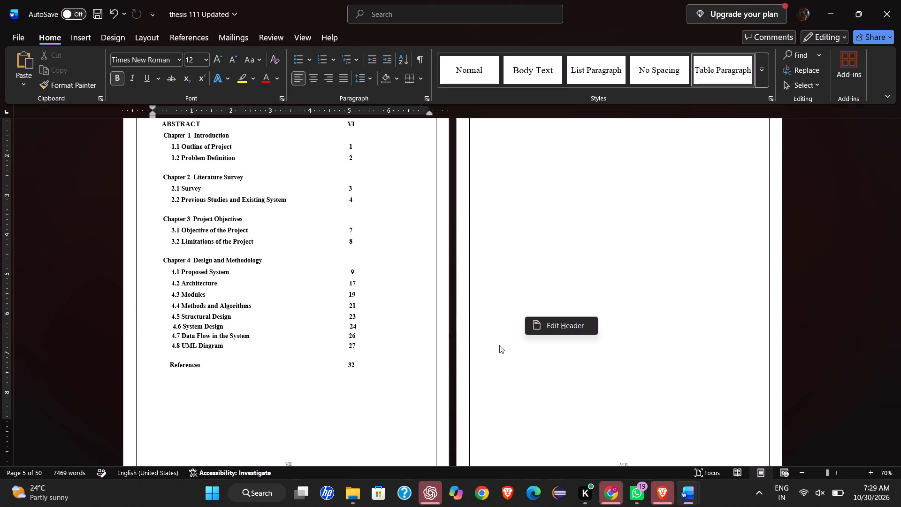
left_click(534, 249)
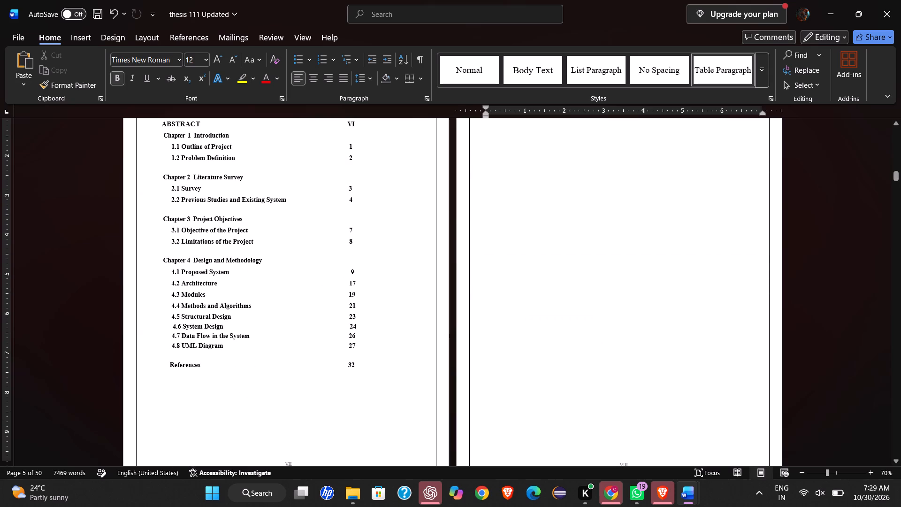
double_click(549, 253)
key("j")
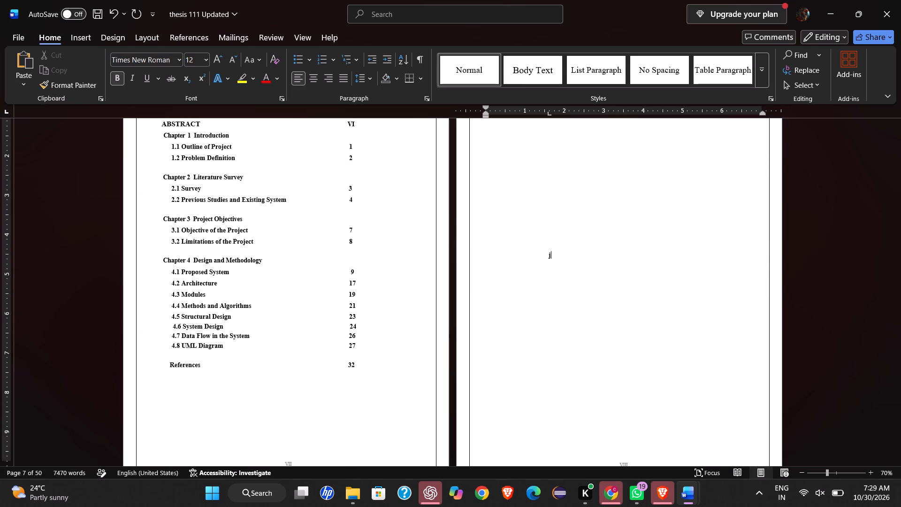
key("BackSpace")
key("Delete")
key("Delete")
key("Delete")
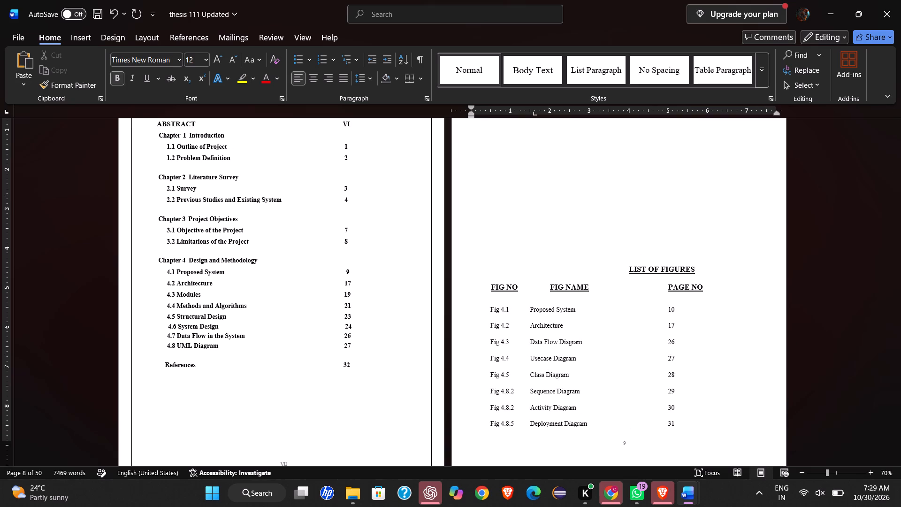
scroll(549, 253, "up", 2)
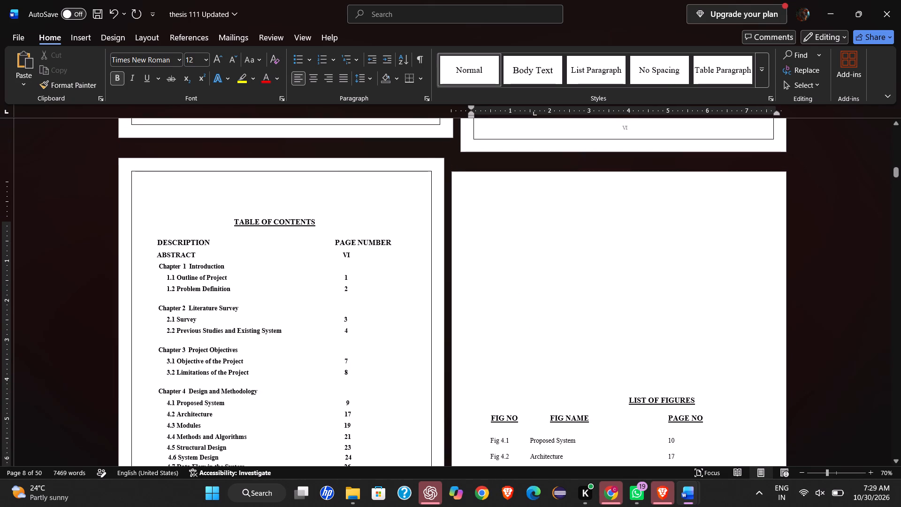
scroll(549, 253, "down", 3)
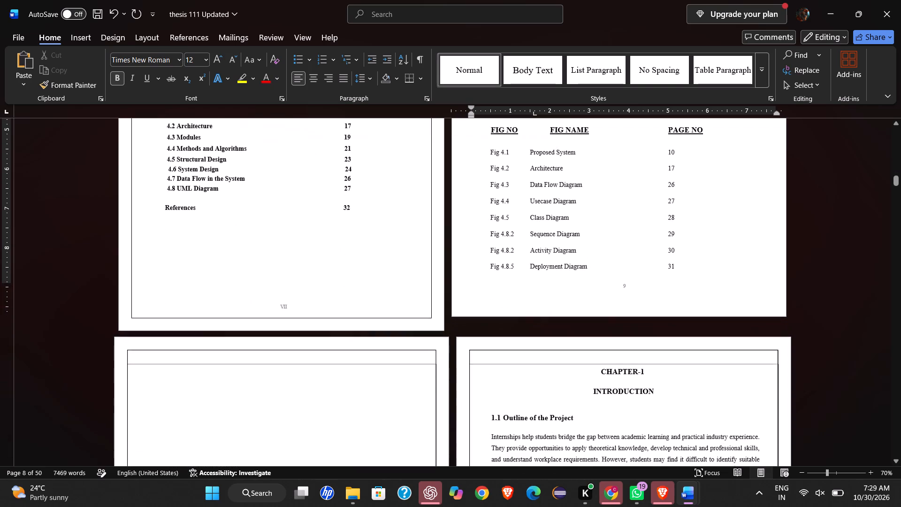
Delete the blank page between the List of Figures and Chapter 1.
scroll(549, 253, "down", 1)
scroll(321, 361, "down", 2)
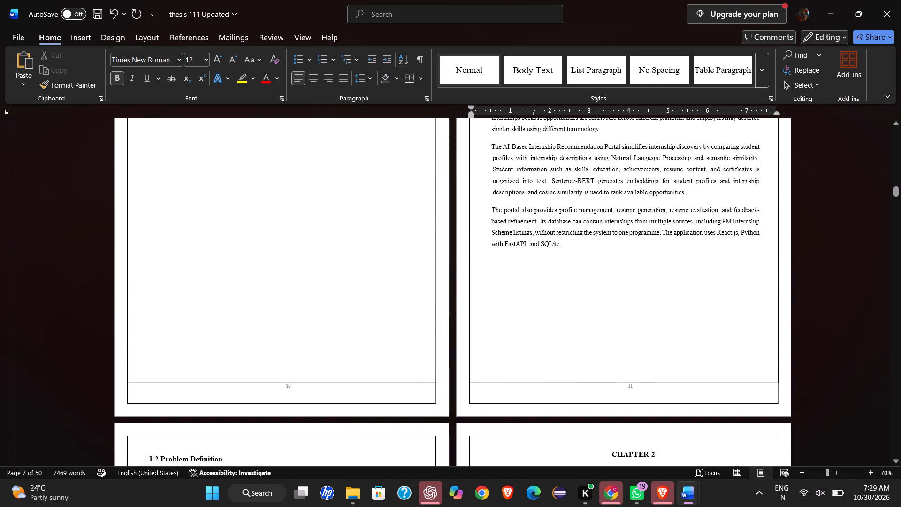
left_click(306, 319)
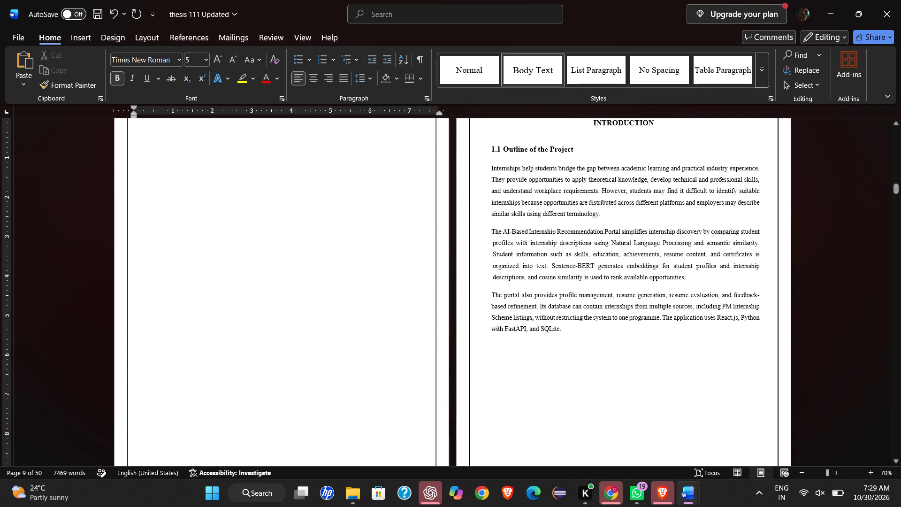
left_click(306, 319)
key("Print")
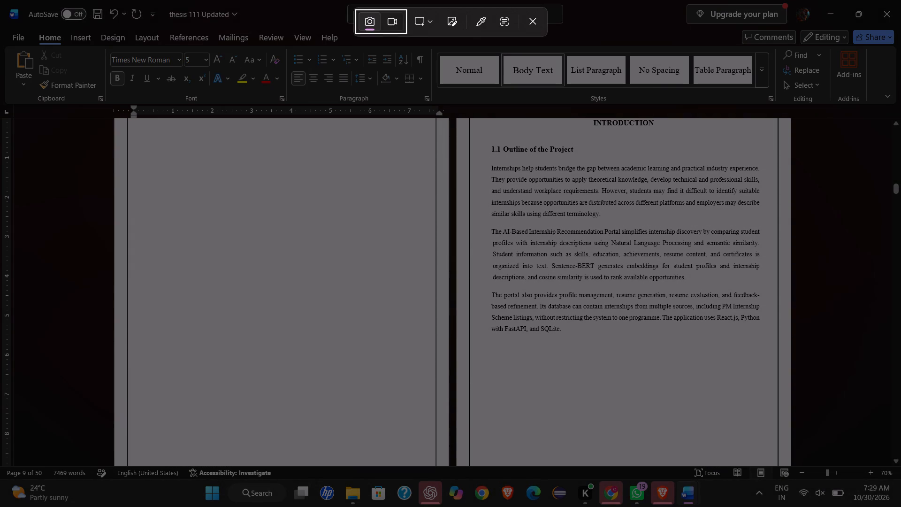
left_click(533, 24)
left_click(362, 223)
key("Delete")
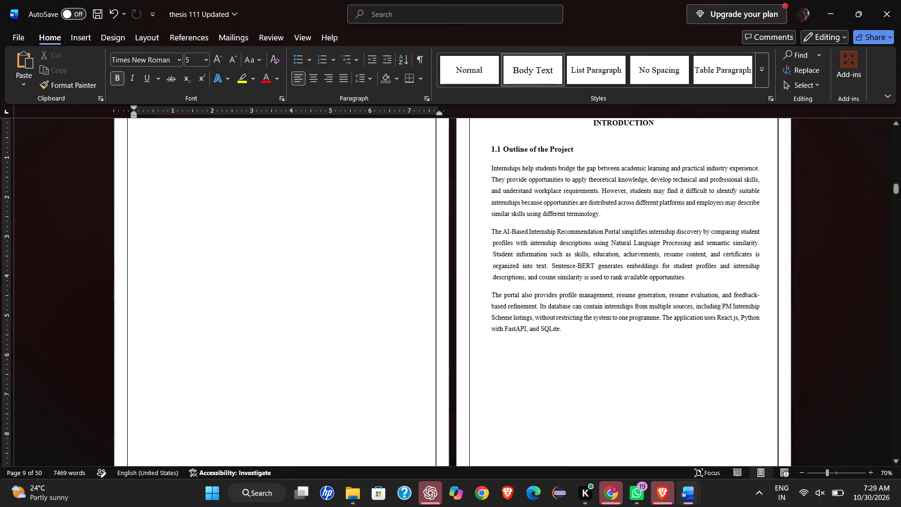
Add an empty line after the Deployment Diagram entry to push the CHAPTER-1 heading onto the following page.
scroll(428, 237, "up", 2)
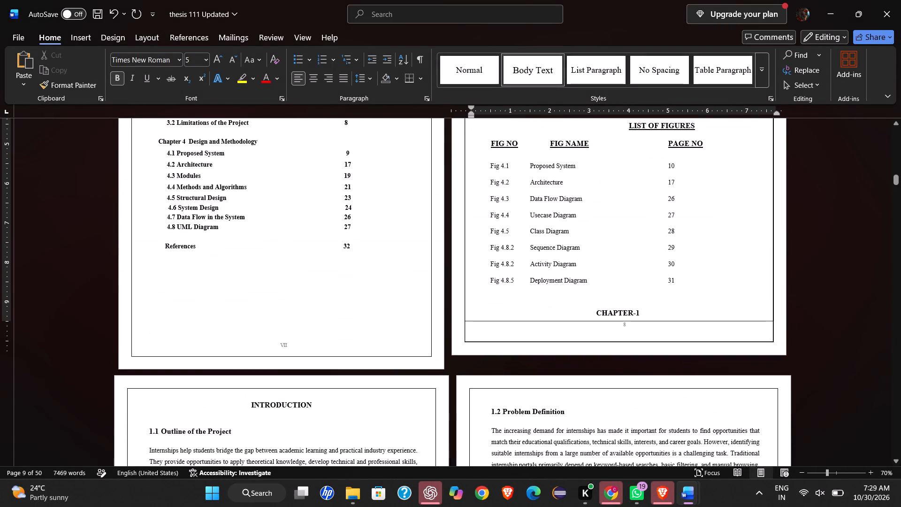
left_click(688, 281)
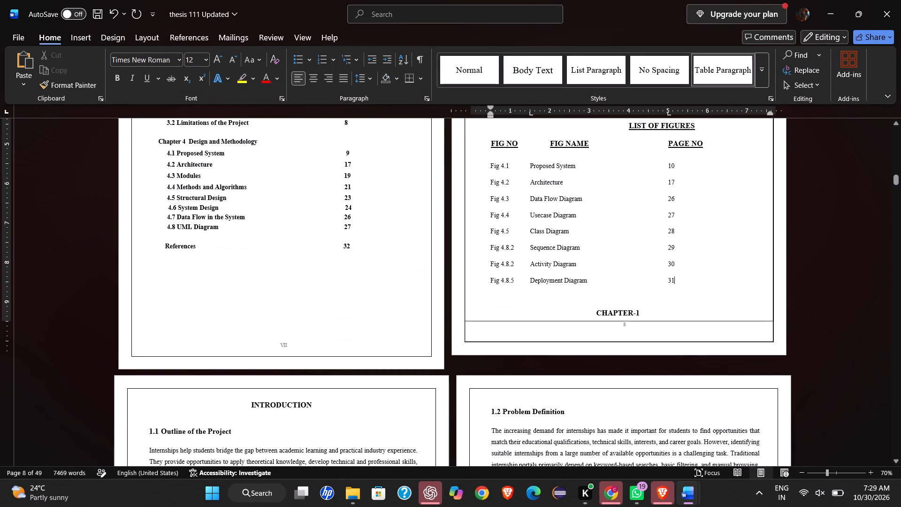
key("Return")
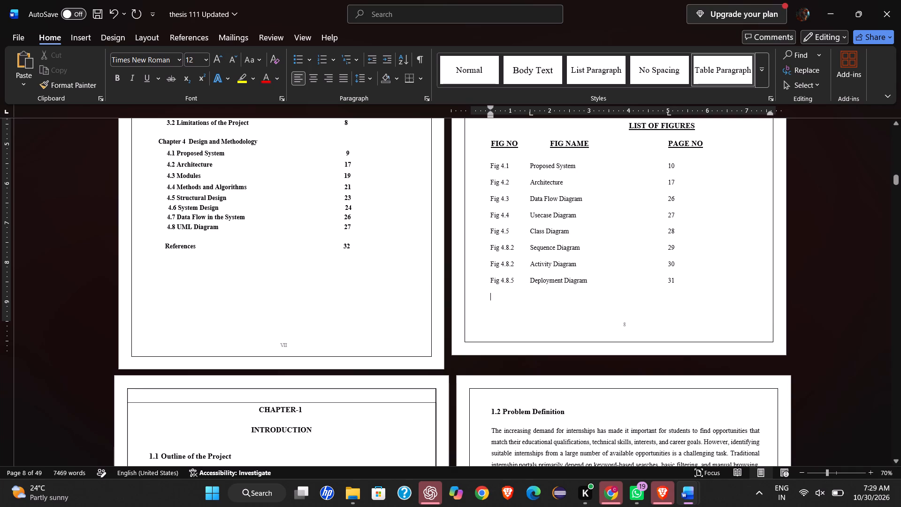
Remove the leftover border shapes and stray line overlapping the area above the CHAPTER-1 heading.
left_click(351, 401)
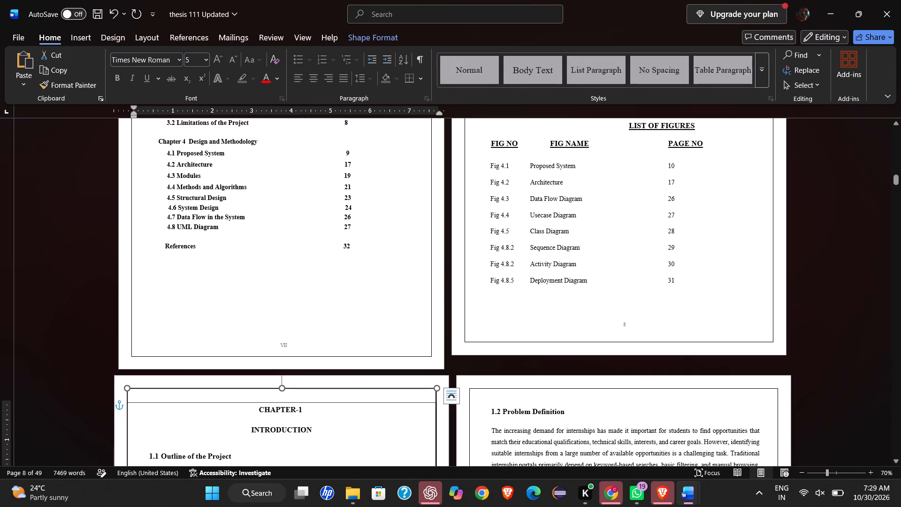
left_click(351, 401)
left_click(351, 401)
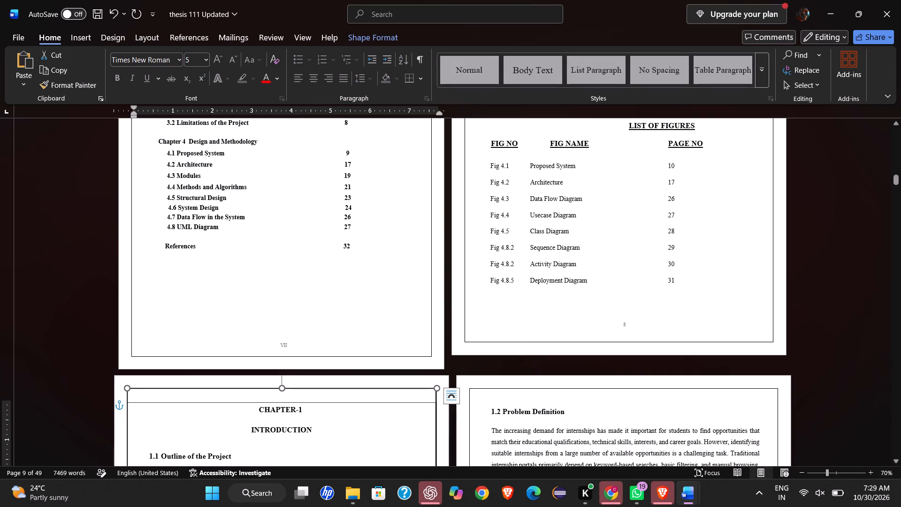
right_click(351, 401)
left_click(397, 109)
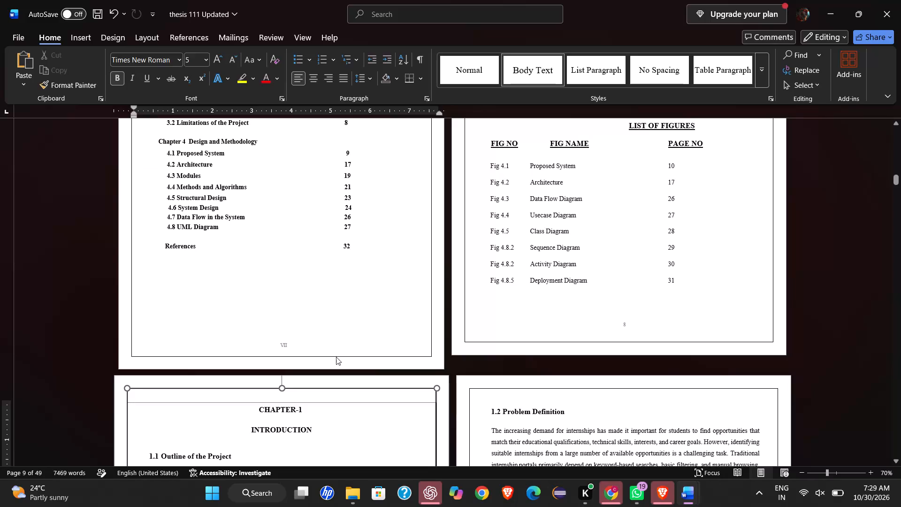
left_click(170, 402)
right_click(170, 402)
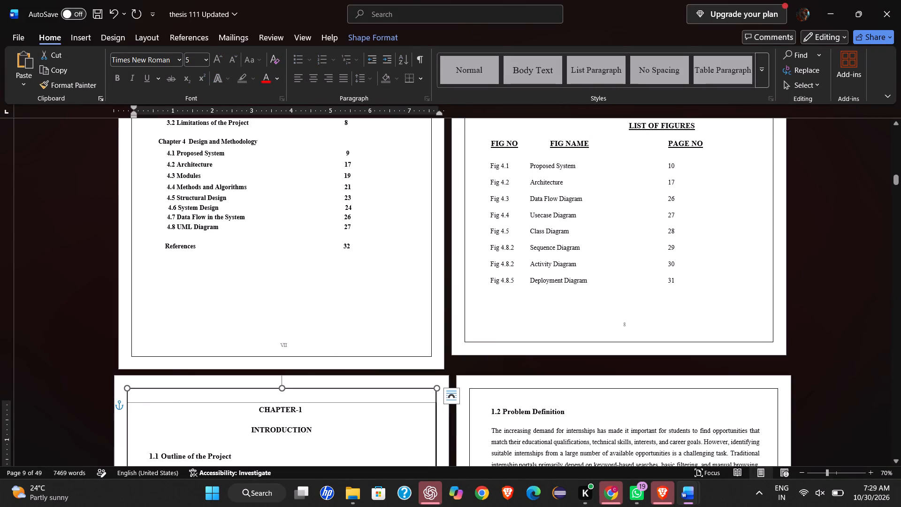
left_click(237, 112)
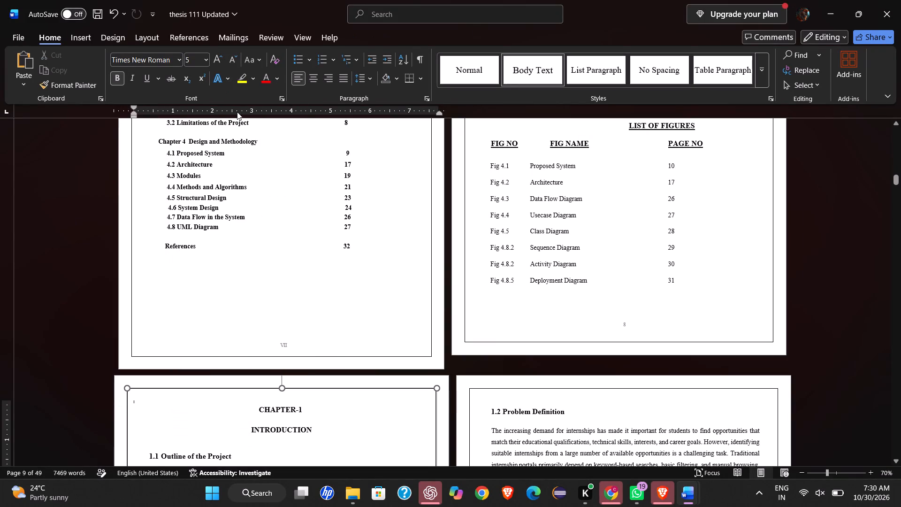
left_click(431, 269)
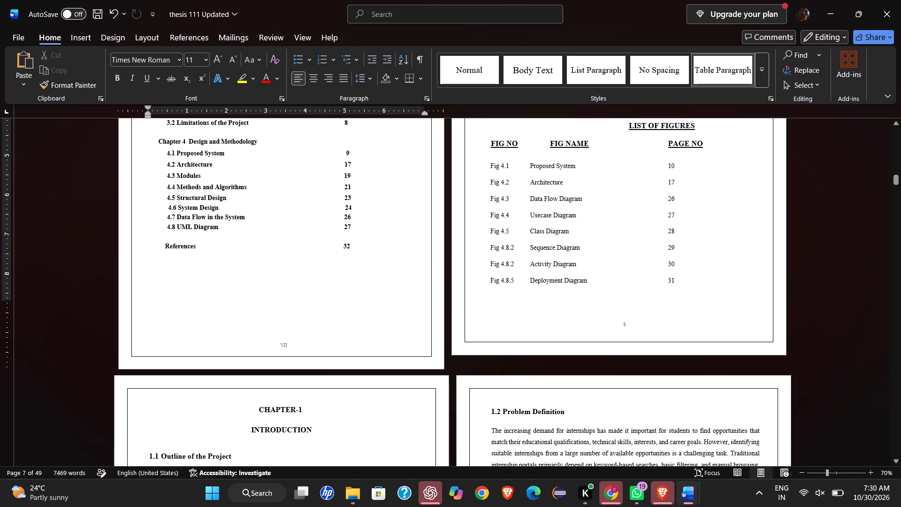
Add a space before ABSTRACT in the table of contents and set its hanging indent to about 0.25 inch.
scroll(527, 277, "up", 1)
scroll(476, 282, "up", 3, "ctrl")
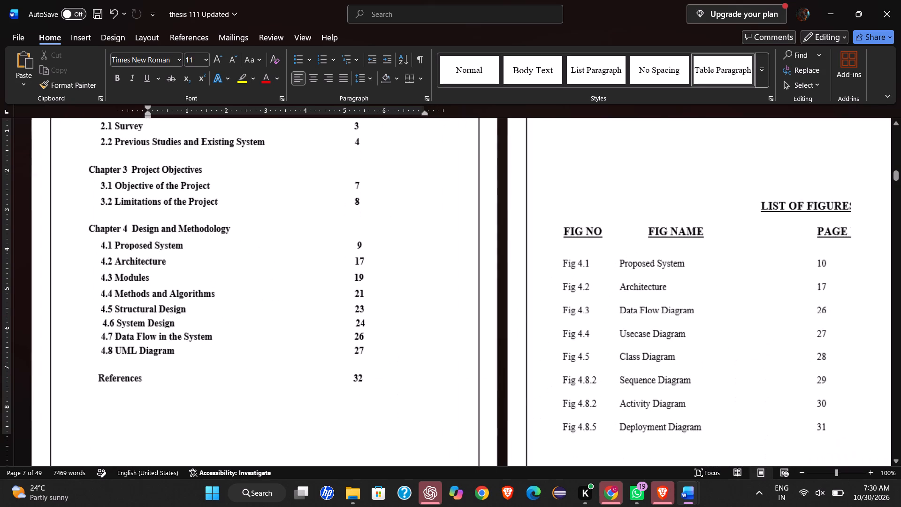
scroll(447, 264, "up", 4)
scroll(447, 264, "up", 2, "ctrl")
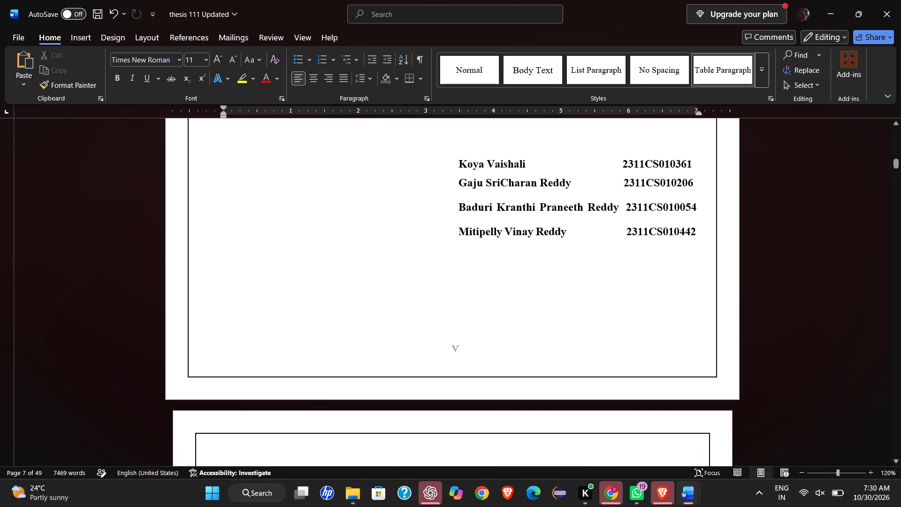
scroll(447, 264, "down", 3)
scroll(447, 264, "down", 3, "ctrl")
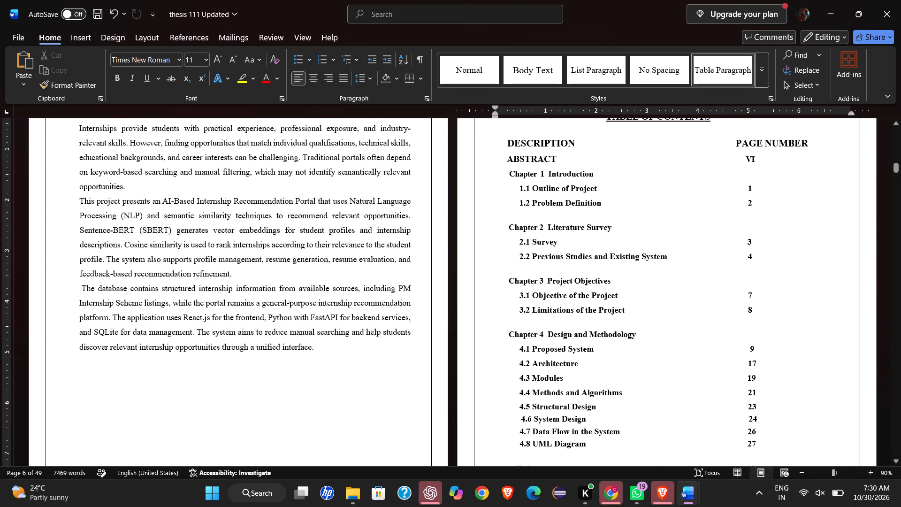
scroll(601, 276, "up", 1)
left_click(505, 251)
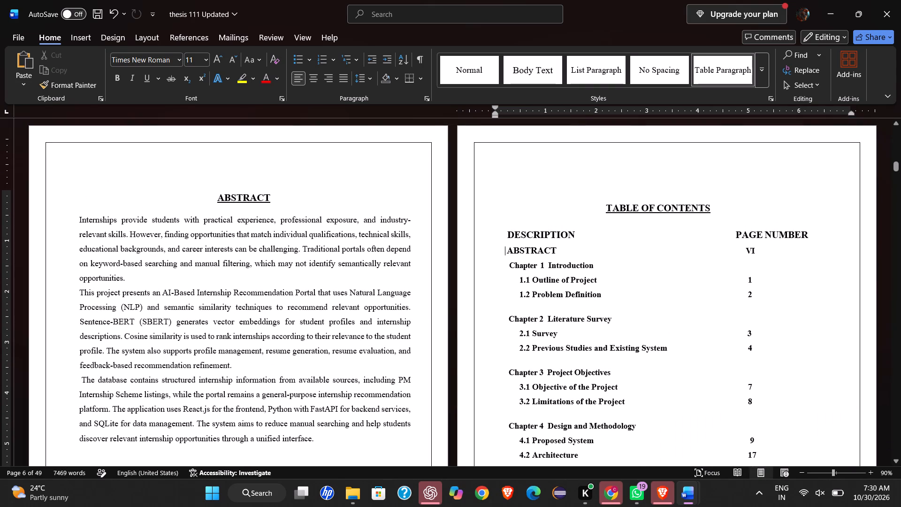
key("space")
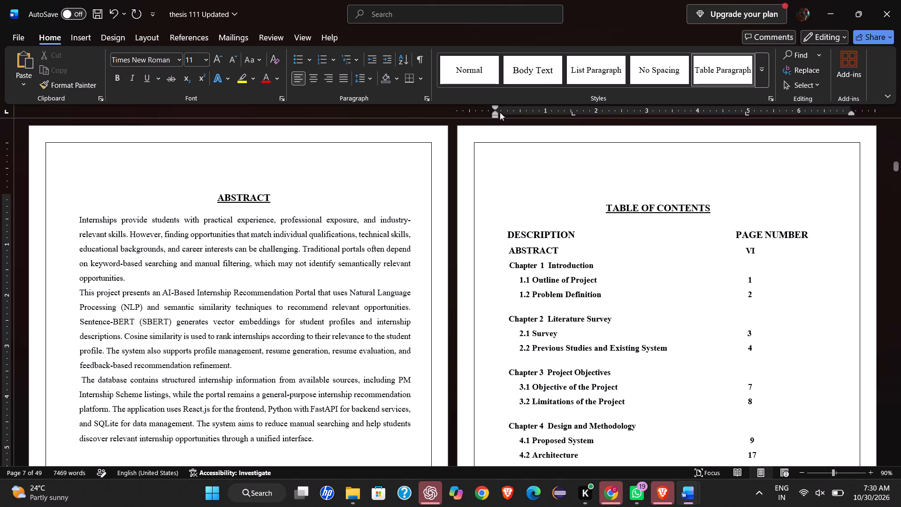
left_click_drag(496, 110, 508, 110)
Delete the run of blank lines above the LIST OF FIGURES heading to move it up its page.
scroll(397, 223, "down", 3)
scroll(446, 243, "down", 1)
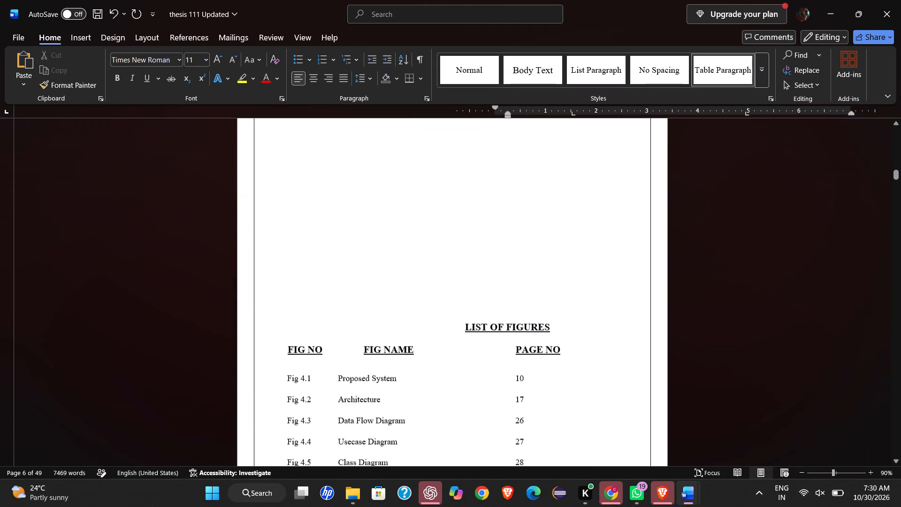
left_click(408, 231)
key("BackSpace")
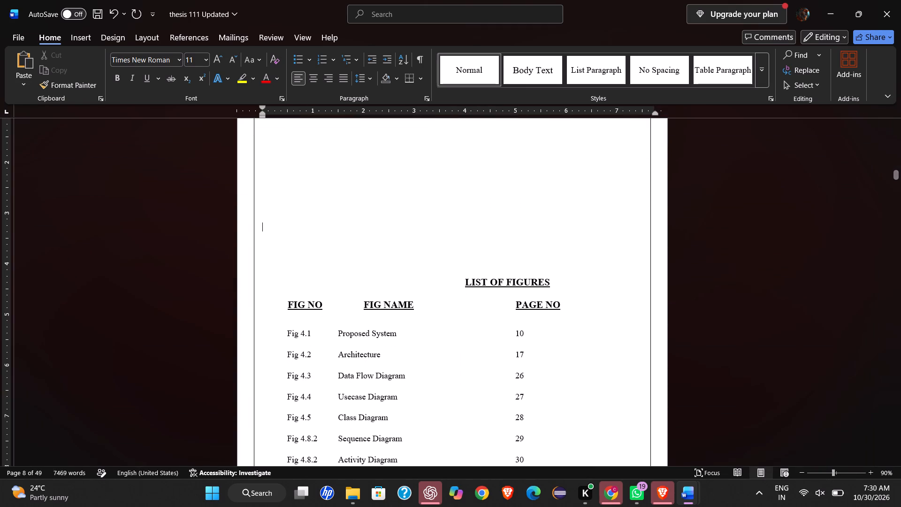
key("BackSpace")
key("BackSpace")
key("BackSpace")
key("BackSpace")
key("BackSpace")
key("BackSpace")
key("BackSpace")
key("BackSpace")
key("BackSpace")
key("BackSpace")
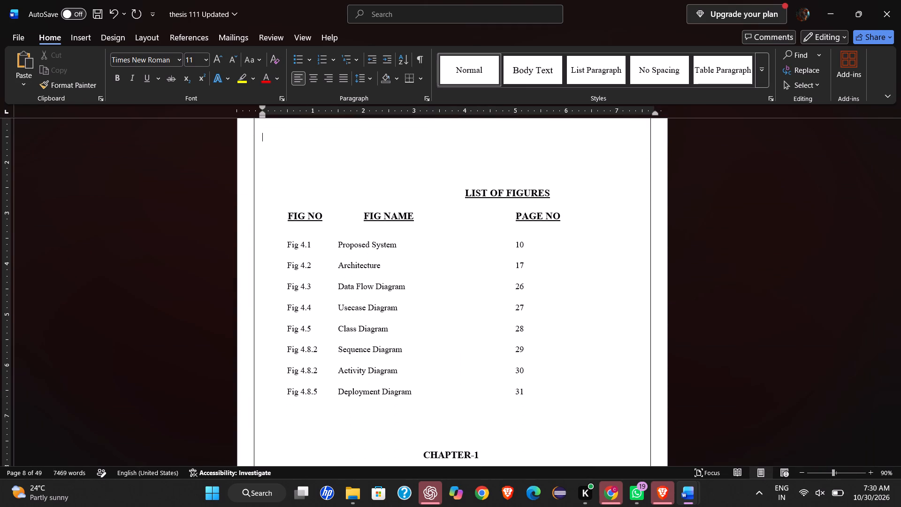
key("BackSpace")
key("BackSpace")
key("BackSpace")
key("BackSpace")
key("BackSpace")
key("BackSpace")
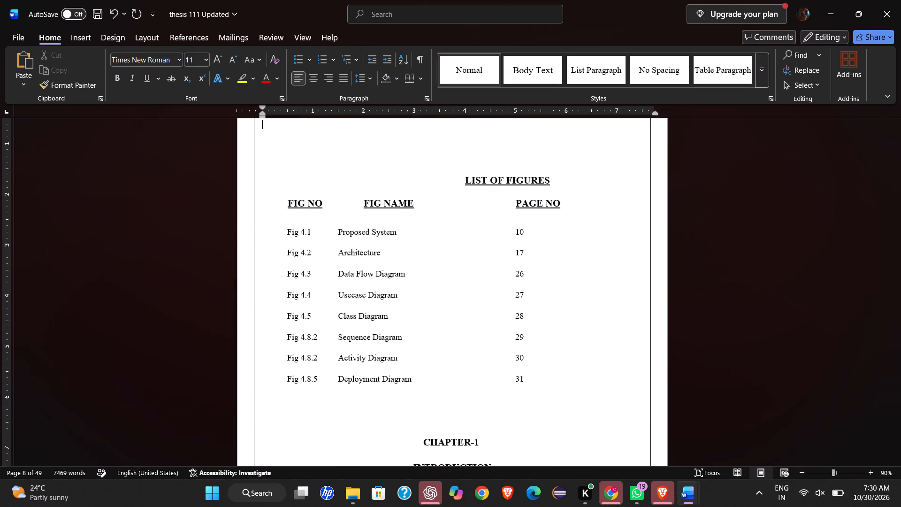
key("BackSpace")
key("BackSpace")
key("BackSpace")
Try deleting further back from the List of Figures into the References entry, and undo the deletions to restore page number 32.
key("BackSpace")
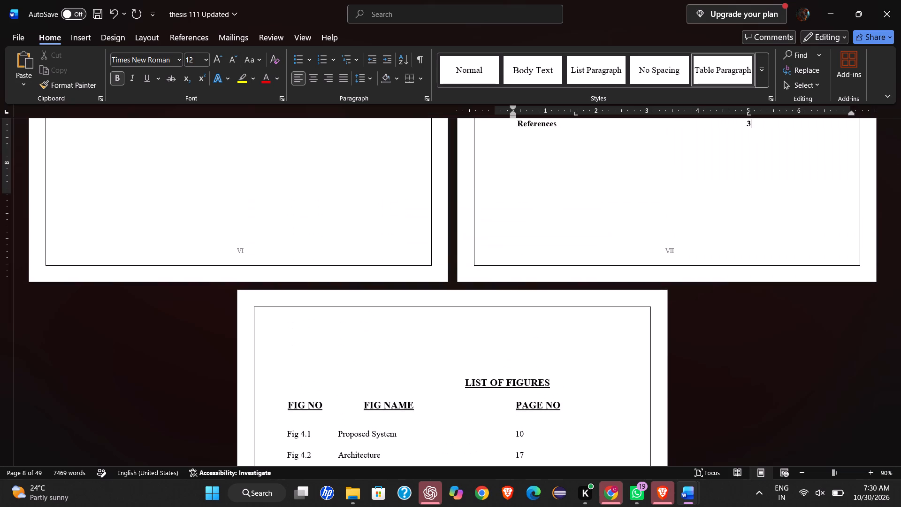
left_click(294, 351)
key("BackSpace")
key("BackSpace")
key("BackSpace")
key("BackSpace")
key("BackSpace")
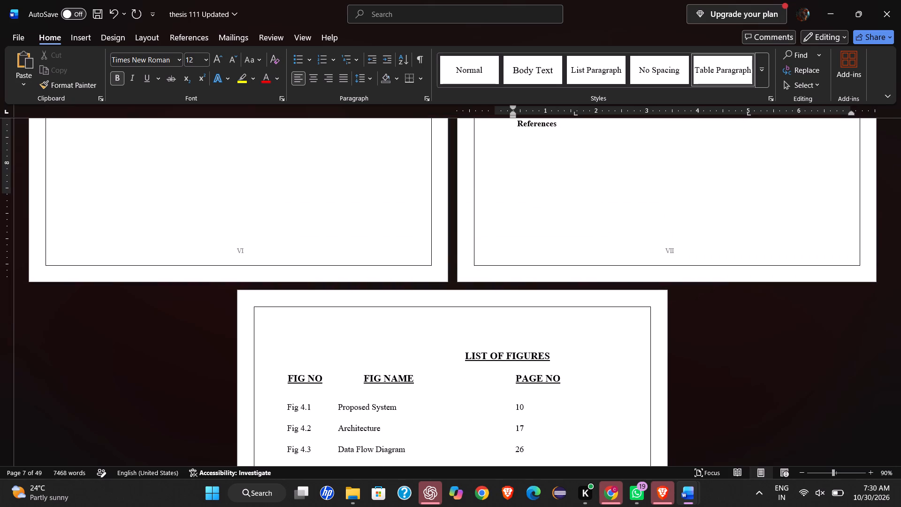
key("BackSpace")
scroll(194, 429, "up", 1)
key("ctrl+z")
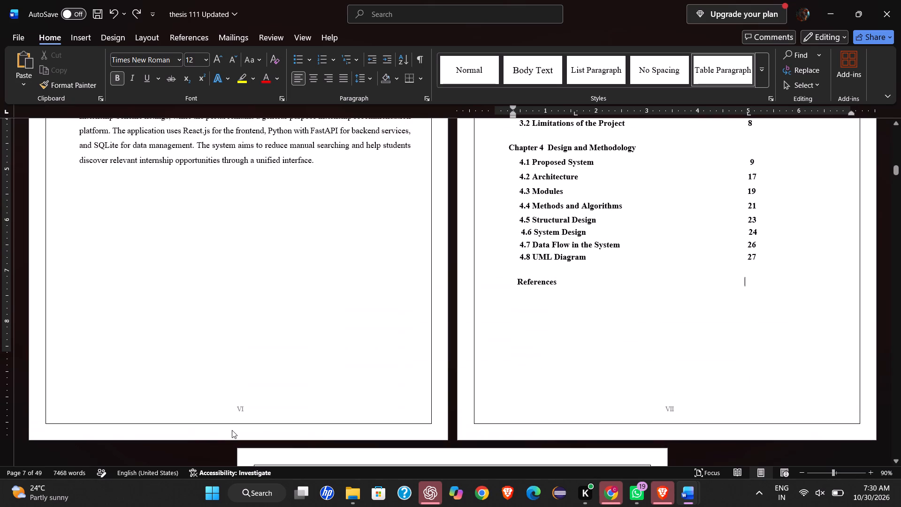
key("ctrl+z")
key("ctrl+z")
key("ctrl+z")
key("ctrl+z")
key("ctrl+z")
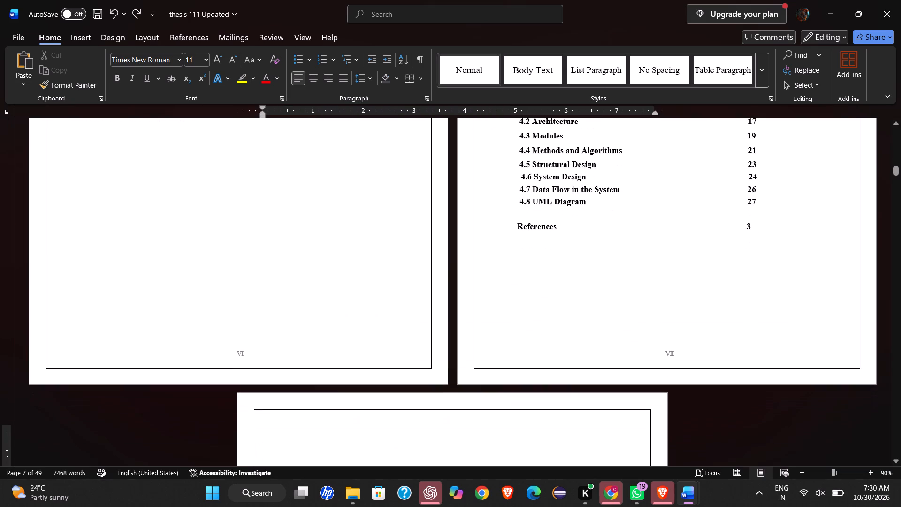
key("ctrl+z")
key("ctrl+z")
Replace the excess spacing before the LIST OF FIGURES heading with 15 spaces to centre it above the figure table.
scroll(164, 399, "down", 2)
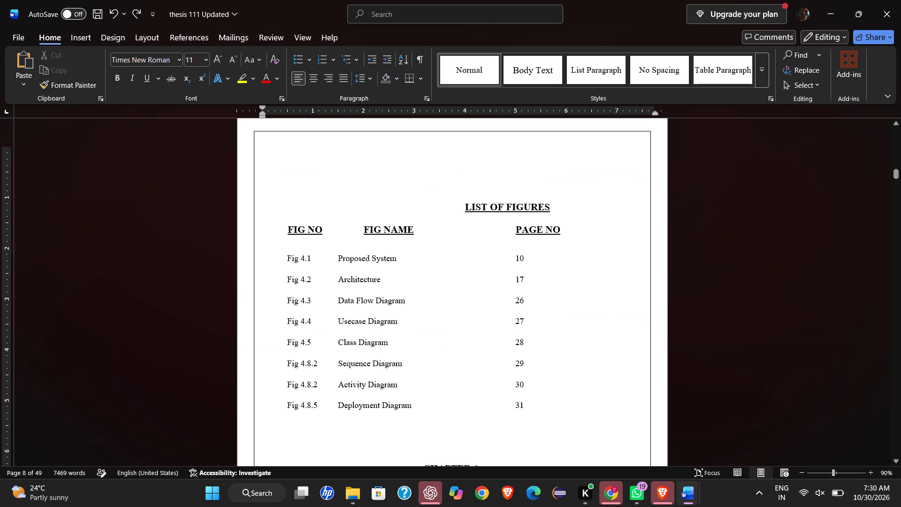
left_click(464, 205)
key("BackSpace")
key("BackSpace")
key("BackSpace")
key("BackSpace")
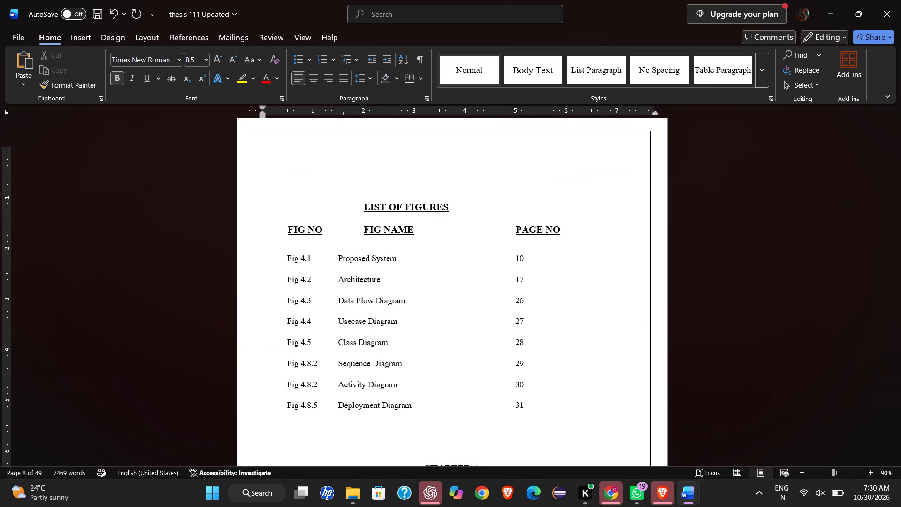
key("space")
key("space")
key("space")
key("space")
key("space")
key("space")
key("space")
key("space")
key("space")
key("space")
key("space")
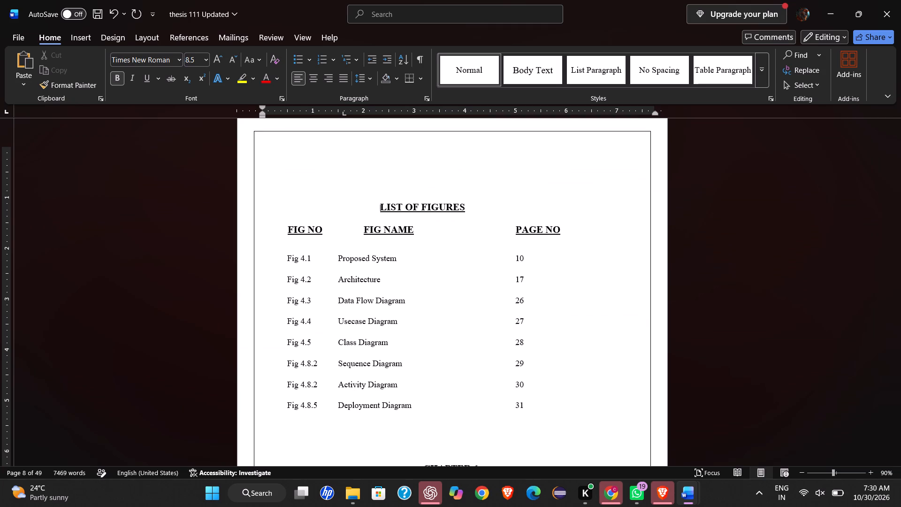
key("space")
key("space")
key("space")
key("space")
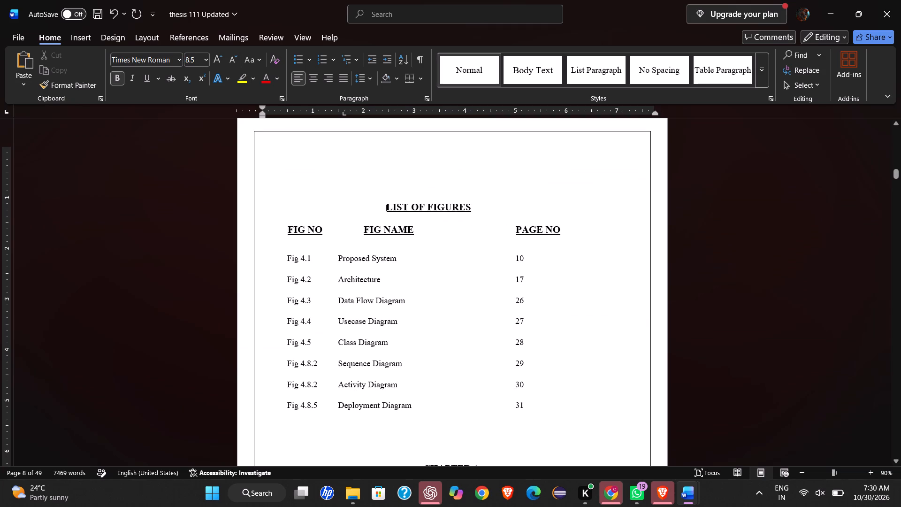
Delete the remaining blank lines above the LIST OF FIGURES heading, leaving References page number 32 intact.
left_click(393, 189)
key("BackSpace")
key("BackSpace")
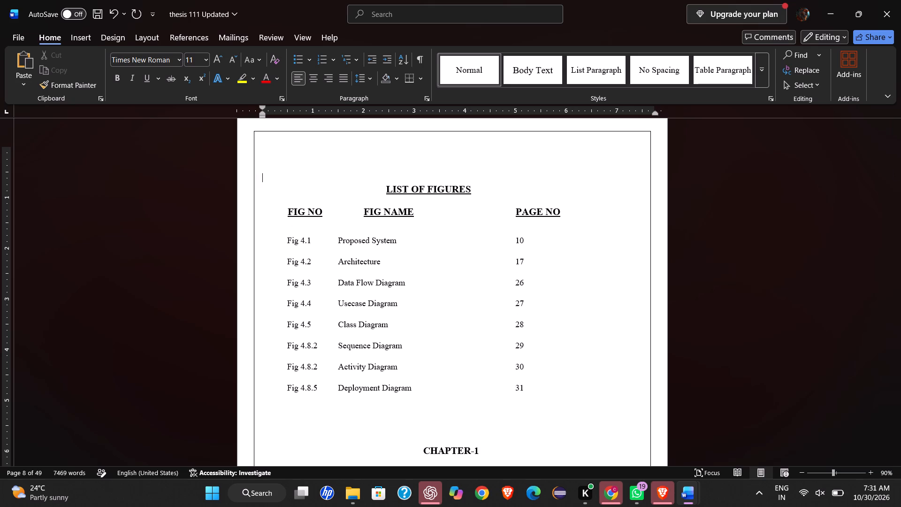
key("BackSpace")
key("BackSpace")
key("BackSpace")
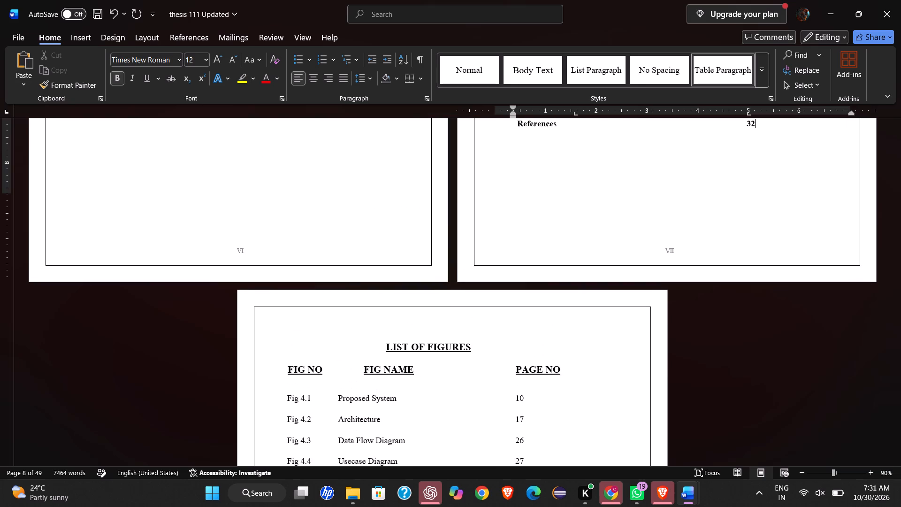
Insert a blank line between the LIST OF FIGURES heading and the figure table's column headings.
left_click(479, 348)
key("Return")
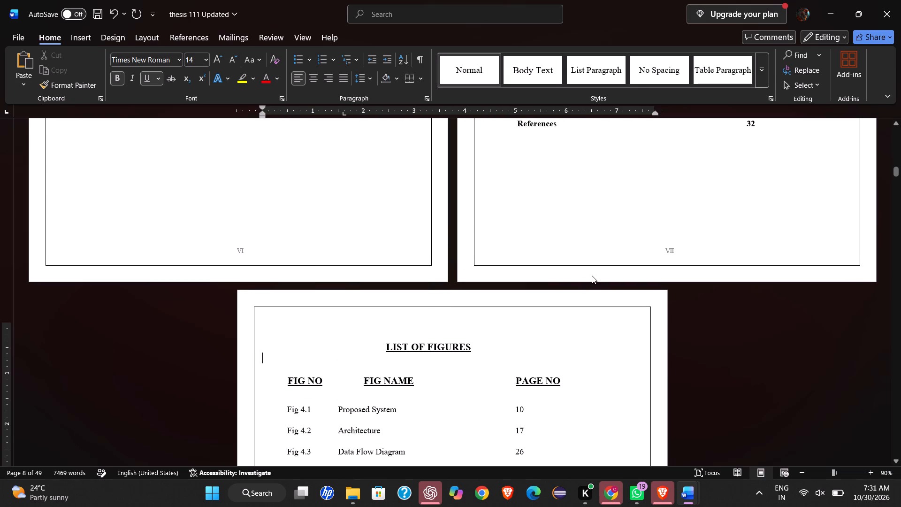
Add 12 spaces before the LIST OF FIGURES heading to centre it on its page.
scroll(592, 276, "up", 2, "ctrl")
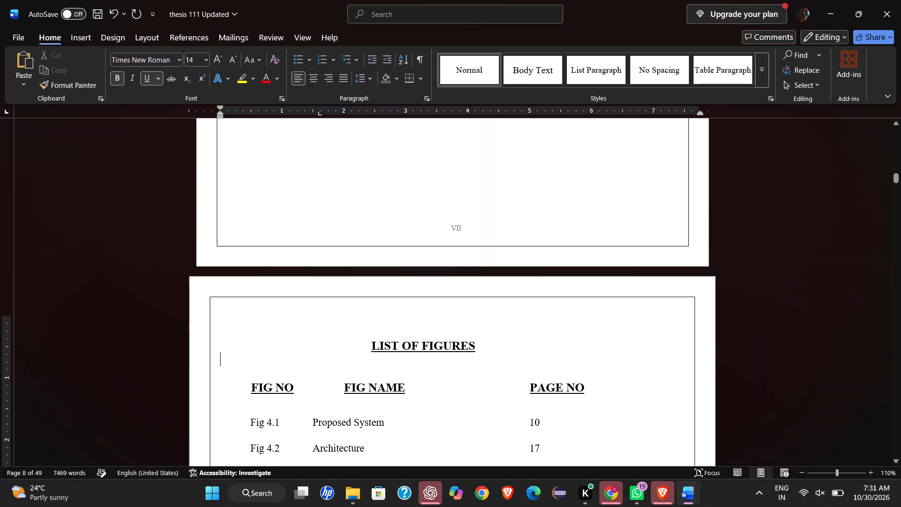
scroll(534, 250, "down", 1)
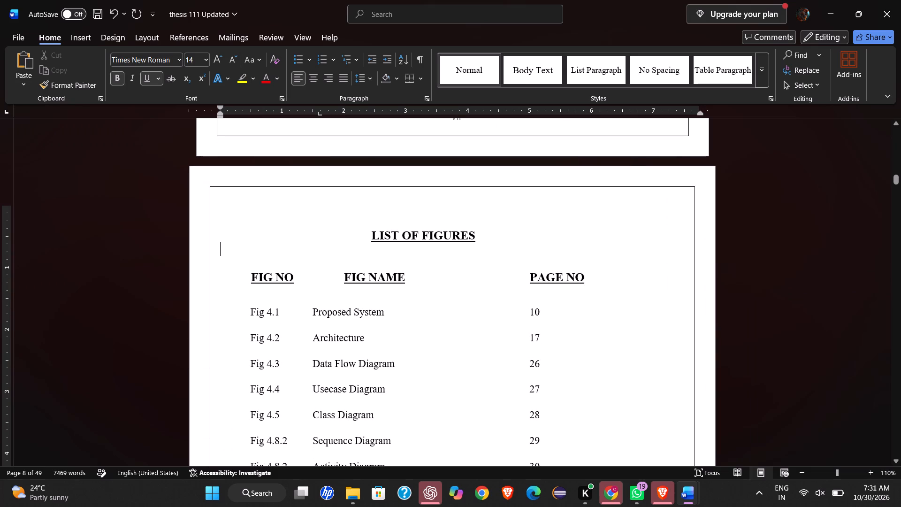
left_click(370, 234)
key("space")
key("space")
key("space")
key("space")
key("space")
key("space")
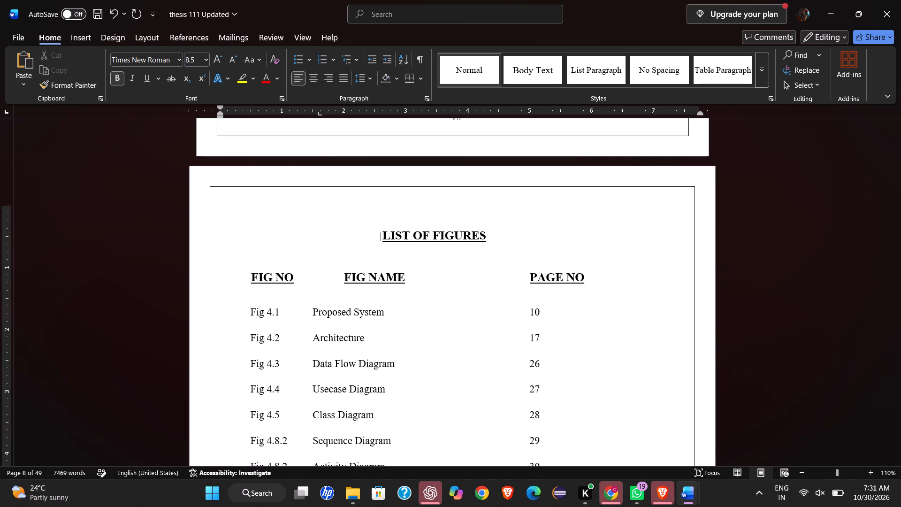
key("space")
key("space")
key("space")
key("space")
key("space")
key("space")
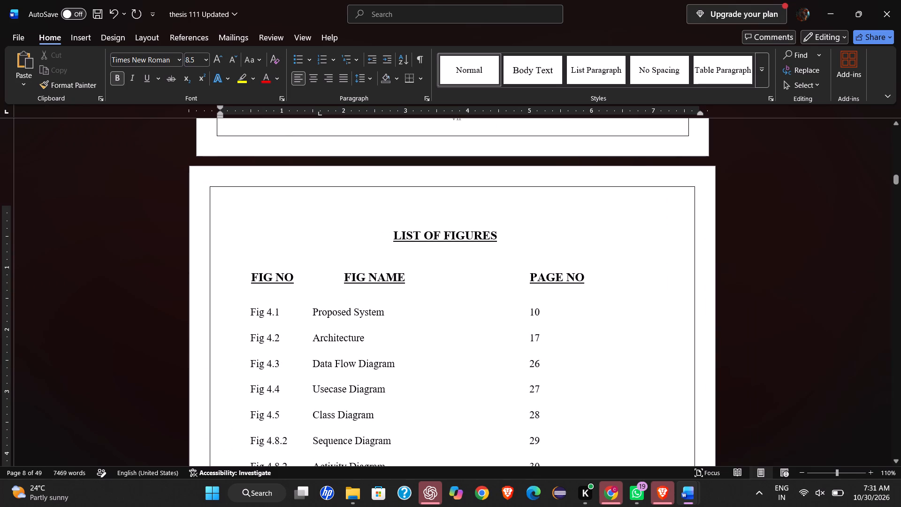
Set the left indent of the LIST OF FIGURES heading line to about 0.5 inch.
left_click_drag(218, 115, 251, 119)
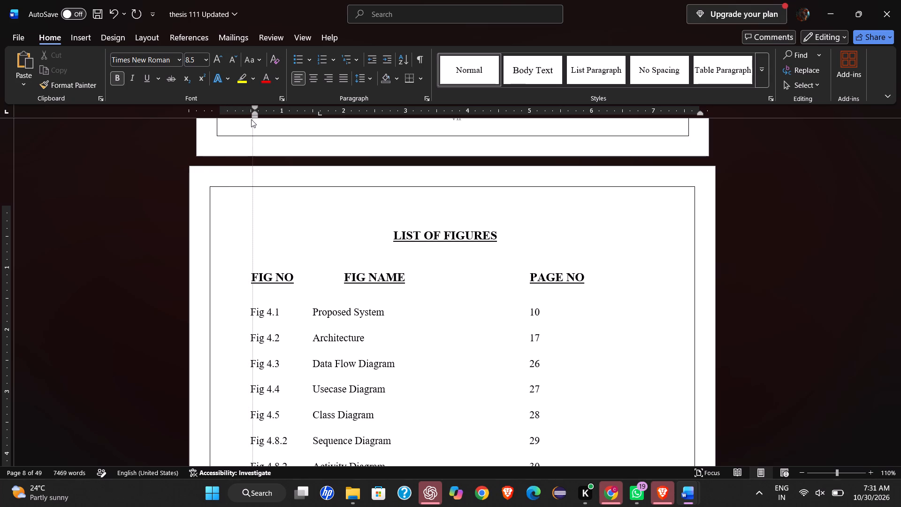
left_click_drag(251, 119, 248, 118)
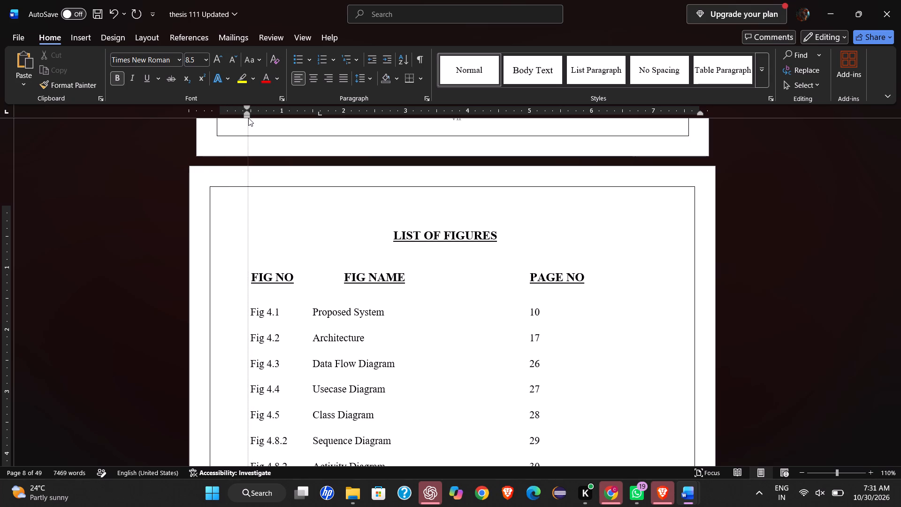
left_click_drag(248, 118, 249, 118)
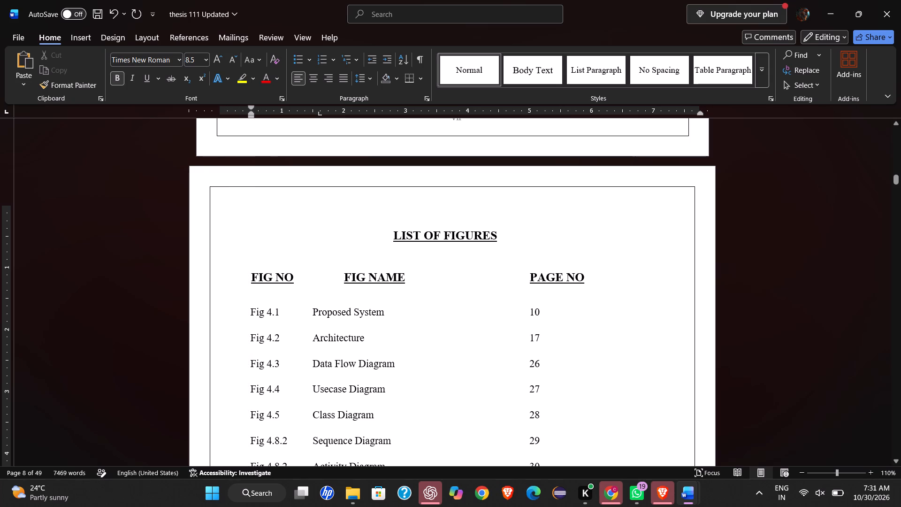
Insert nine blank lines after the Deployment Diagram entry in the List of Figures to push the CHAPTER-1 heading onto the following page.
scroll(437, 333, "down", 2, "ctrl")
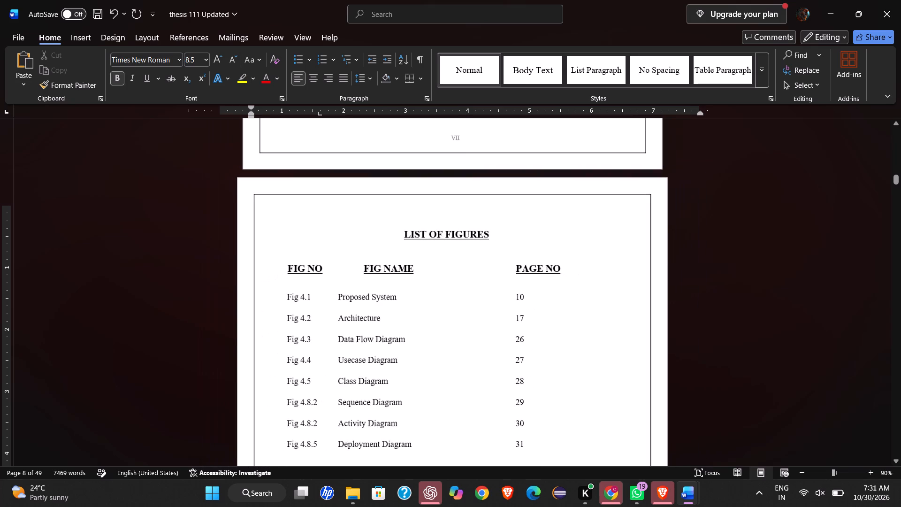
scroll(437, 333, "down", 6, "ctrl")
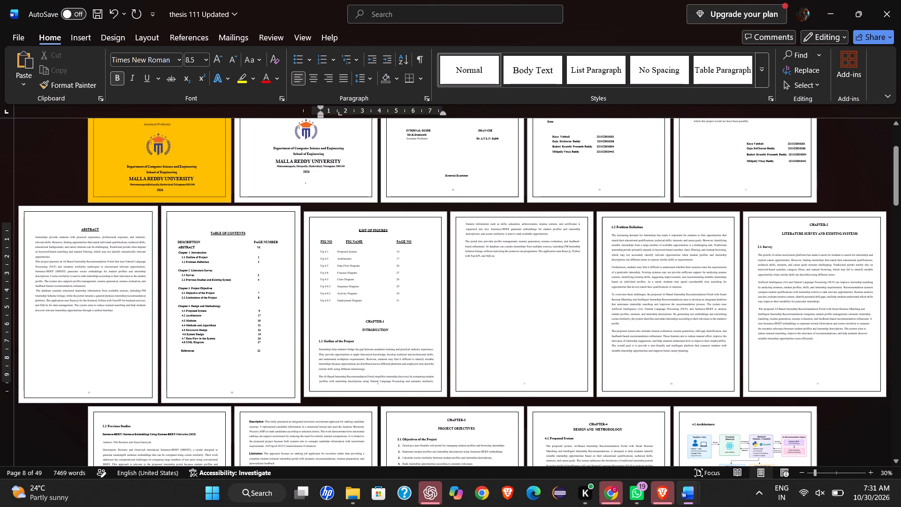
scroll(404, 268, "up", 2, "ctrl")
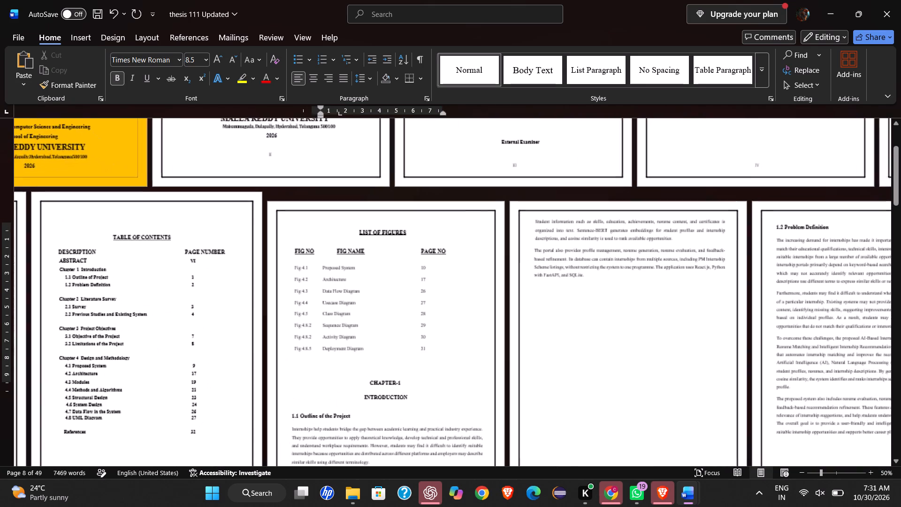
scroll(437, 292, "up", 2, "ctrl")
scroll(522, 343, "down", 2)
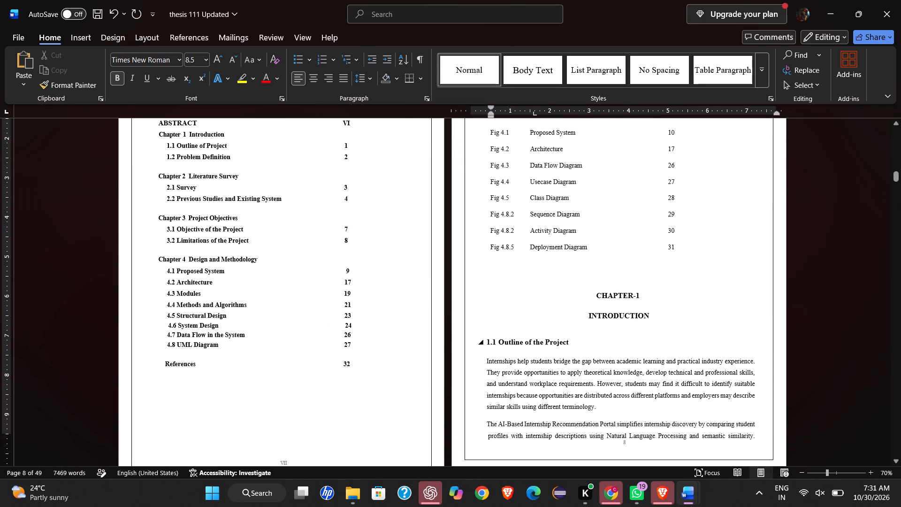
left_click(704, 246)
left_click(689, 260)
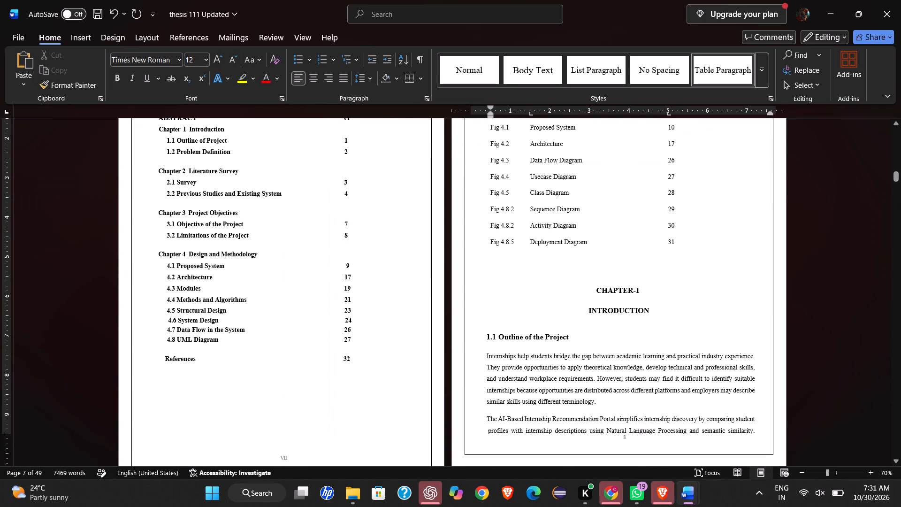
key("Return")
key("Return")
key("Return")
key("Return")
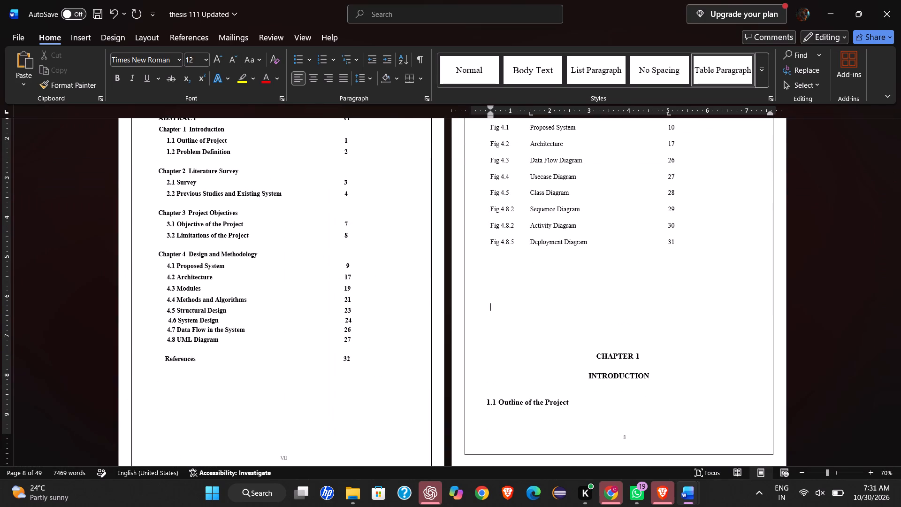
key("Return")
key("Return")
key("Return")
key("Return")
key("Return")
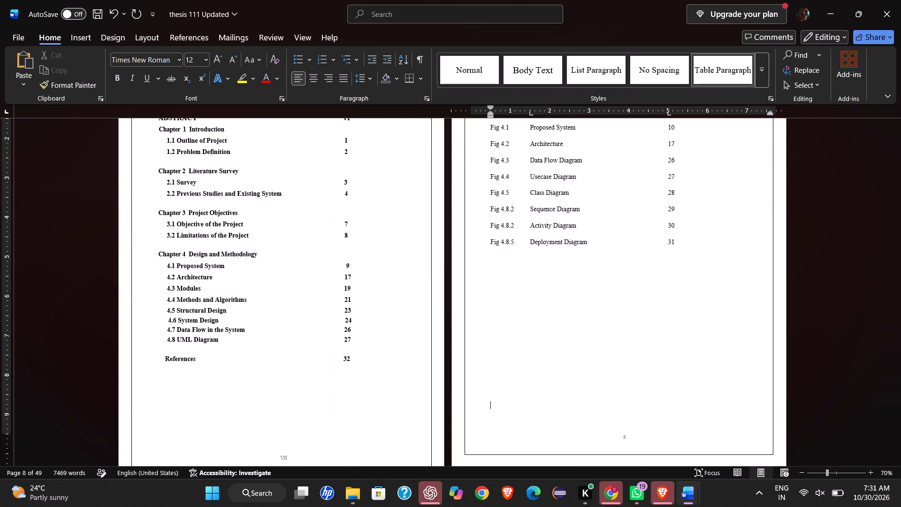
Review the layout of the front-matter pages, from the Certificate through the List of Figures to the start of Chapter 1.
scroll(473, 298, "up", 1)
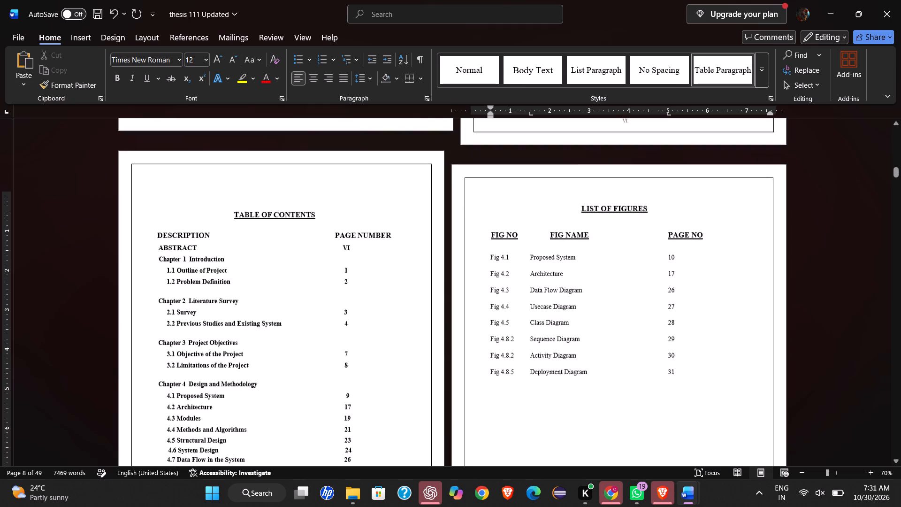
scroll(473, 298, "up", 4)
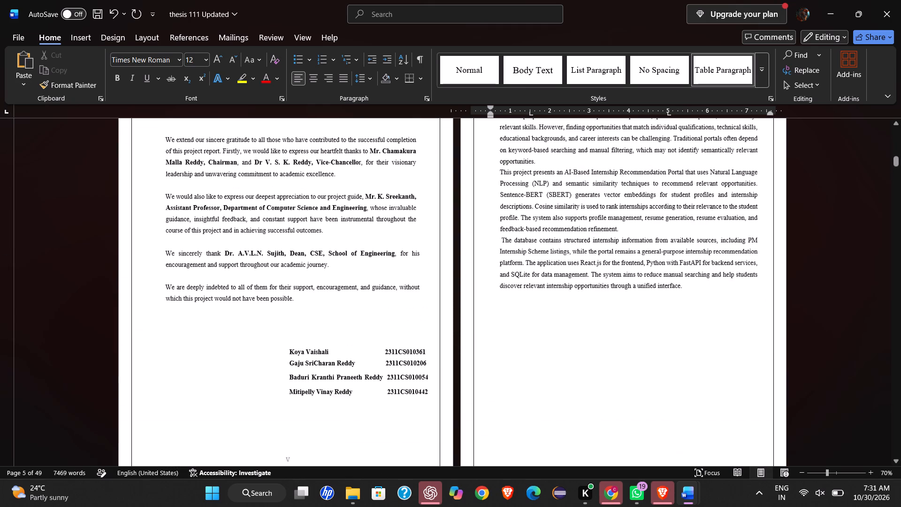
scroll(473, 298, "up", 1)
scroll(473, 298, "down", 1)
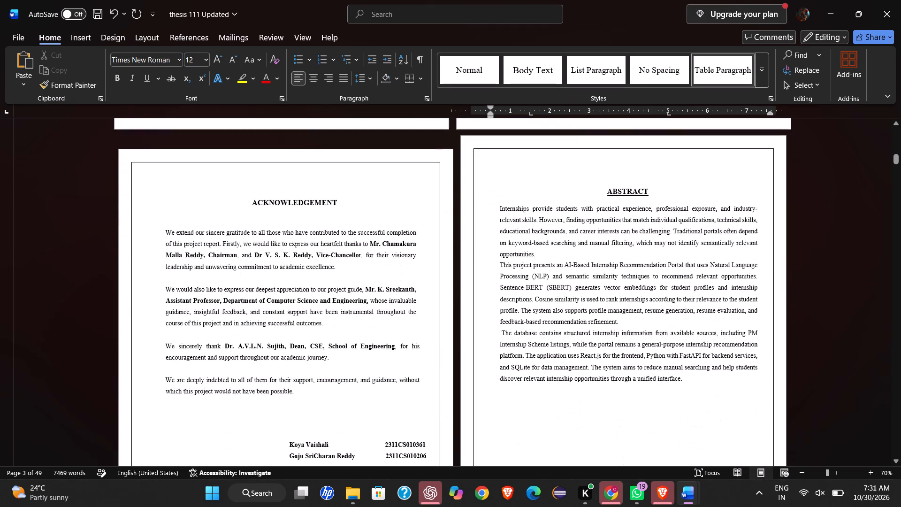
scroll(435, 283, "up", 3)
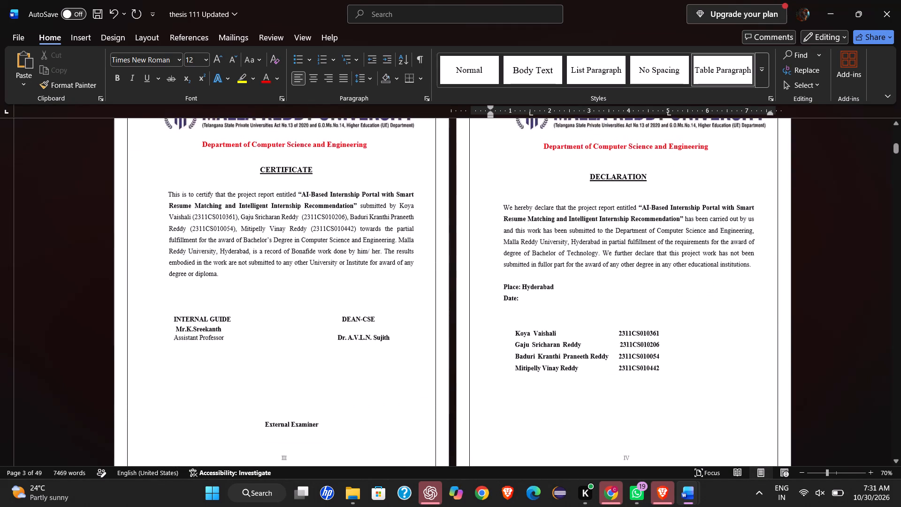
scroll(435, 283, "up", 1)
scroll(435, 283, "down", 9)
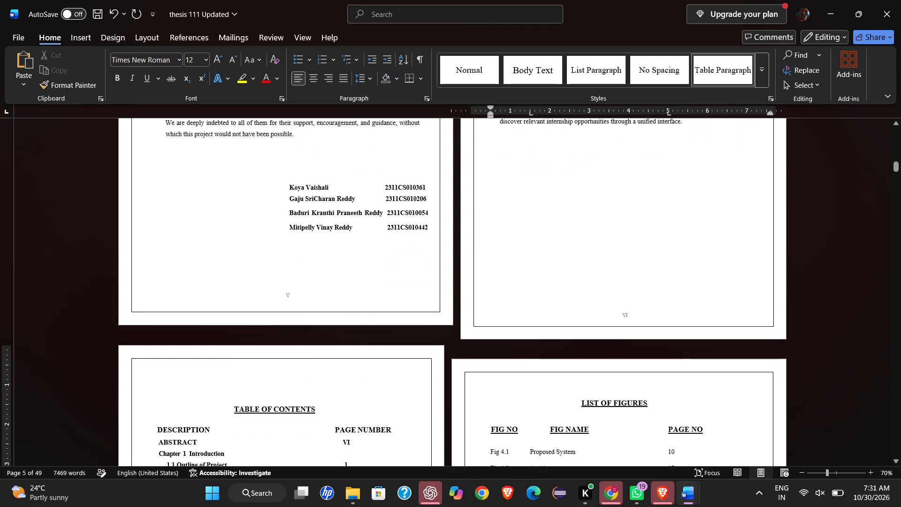
scroll(435, 283, "down", 6)
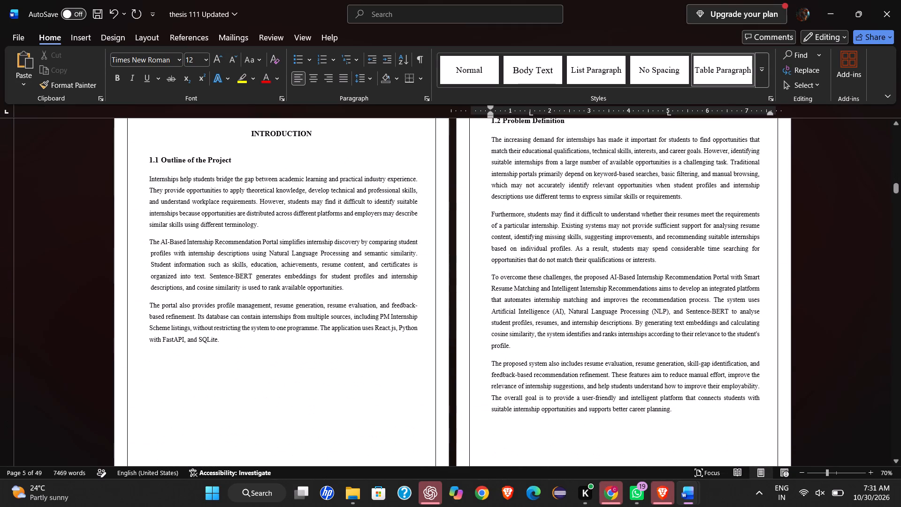
scroll(435, 283, "up", 1)
scroll(405, 276, "down", 3)
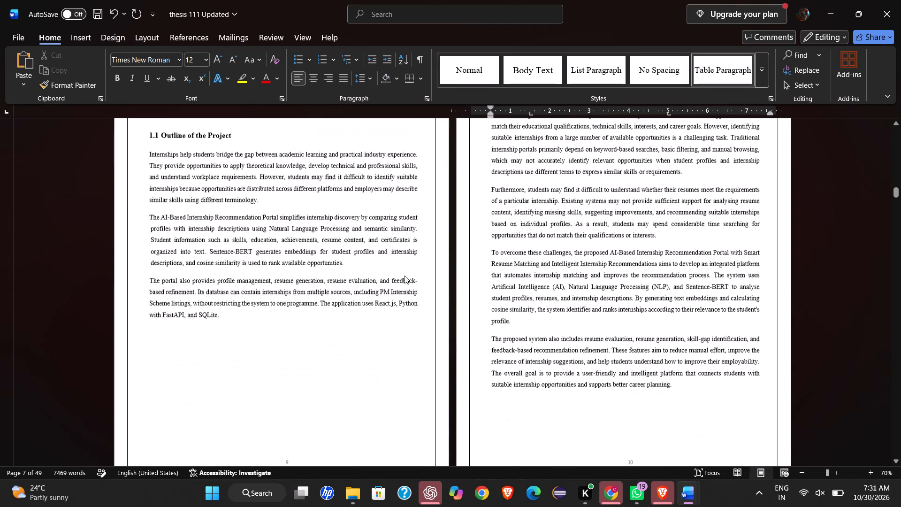
Examine the page layout of the chapters from Problem Definition through the UML diagrams up to the Deployment Diagram section.
scroll(405, 276, "down", 4)
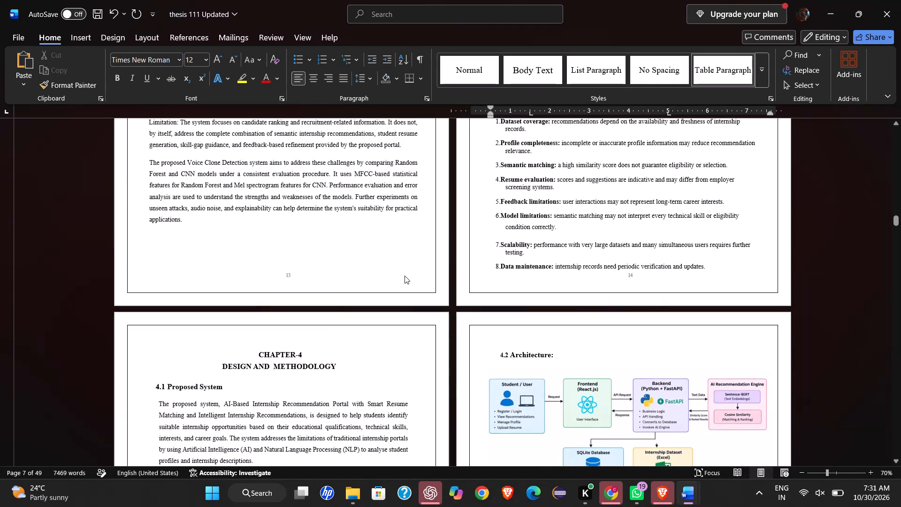
scroll(405, 276, "down", 3)
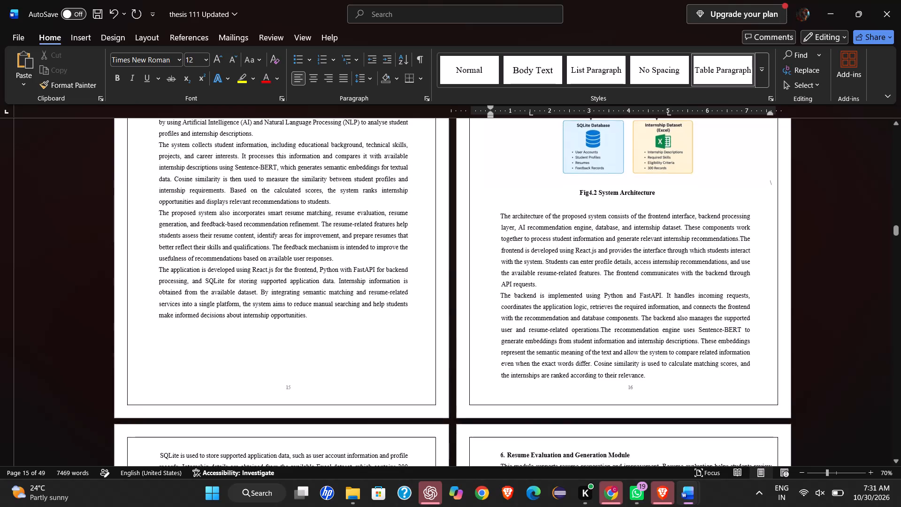
scroll(479, 283, "down", 7)
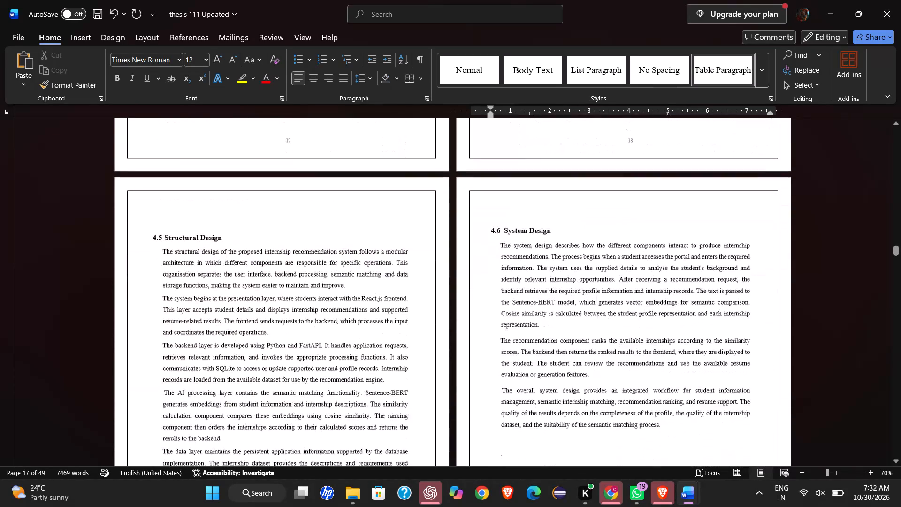
scroll(479, 283, "down", 5)
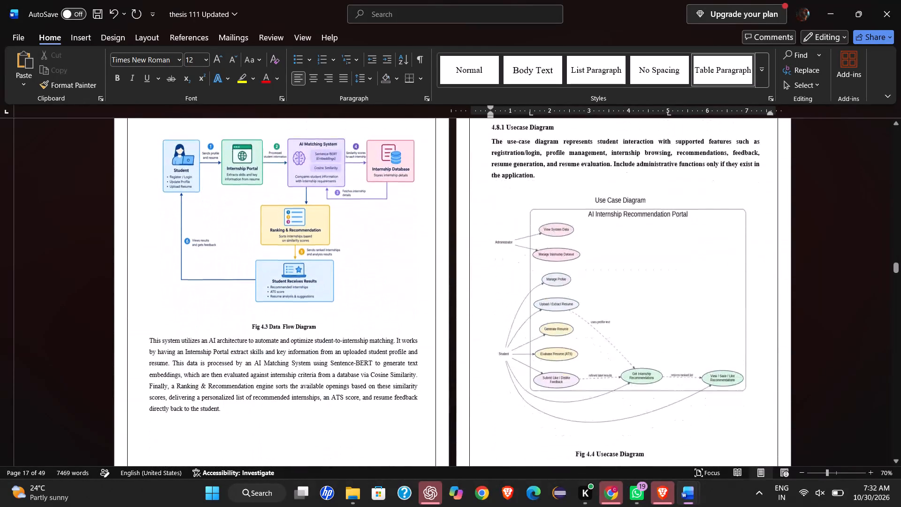
scroll(479, 283, "down", 1)
scroll(479, 283, "up", 1)
scroll(479, 283, "down", 2)
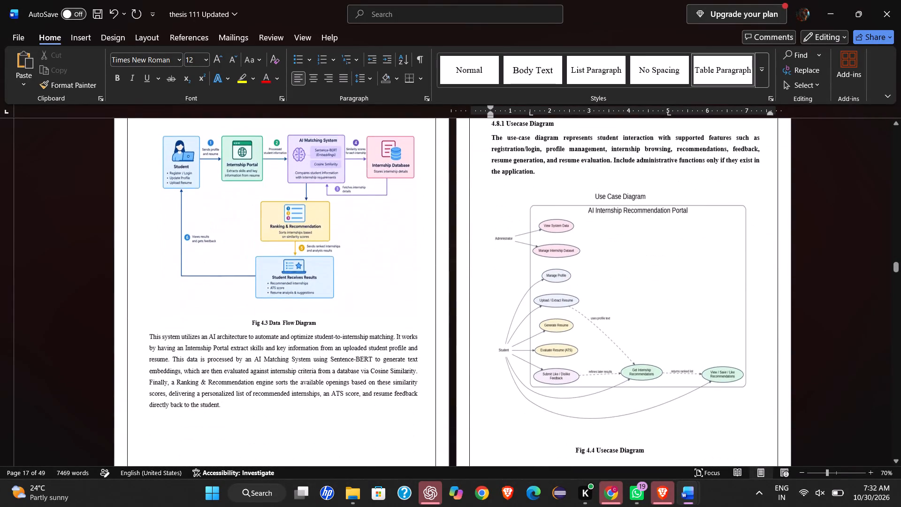
scroll(479, 283, "down", 4)
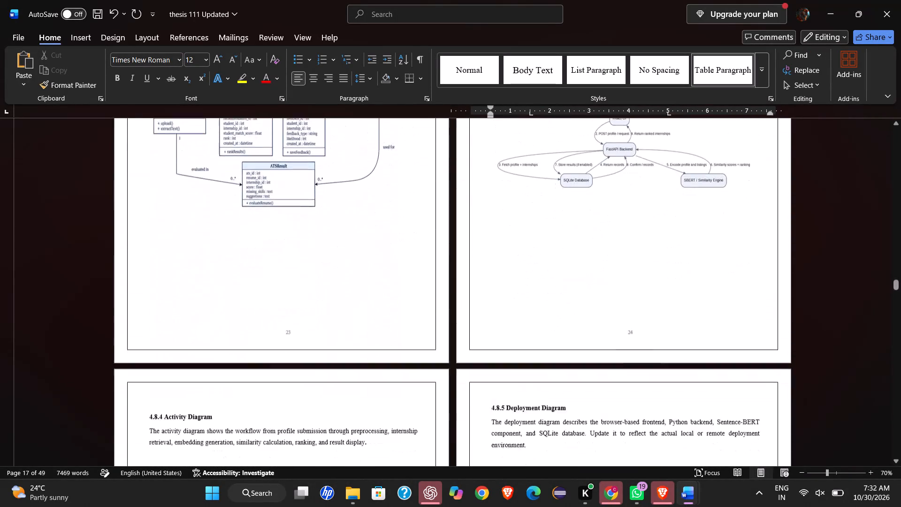
scroll(479, 283, "down", 5)
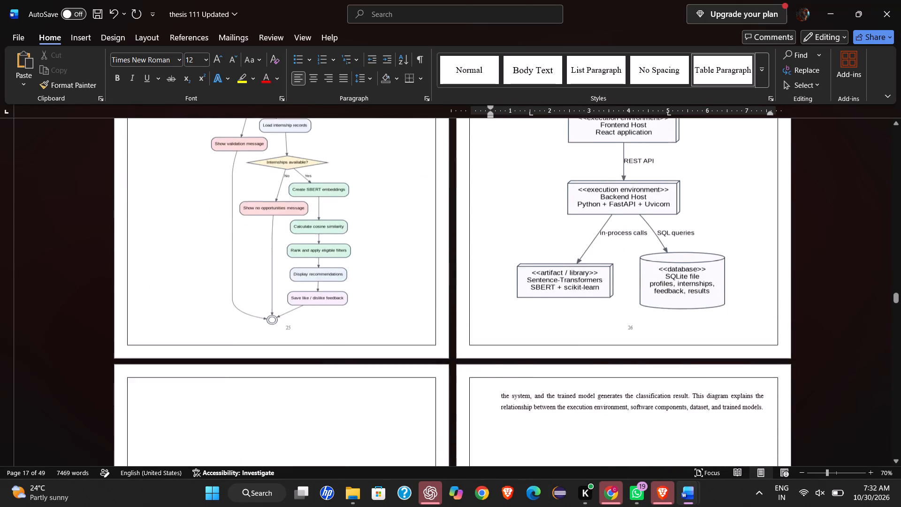
Delete blank page 27, between the 4.8.5 Deployment Diagram page and the page with Fig 4.8.
scroll(479, 283, "down", 2)
scroll(479, 283, "up", 1)
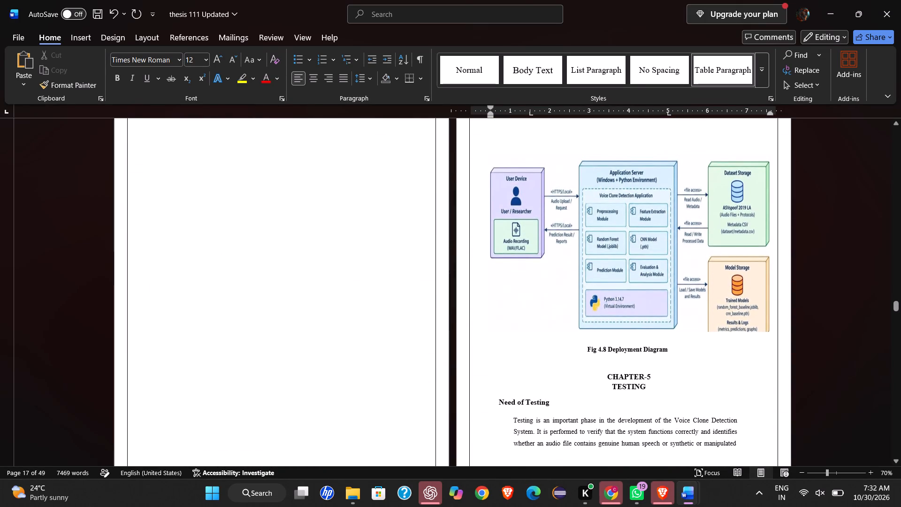
scroll(532, 317, "up", 1)
scroll(485, 301, "up", 2)
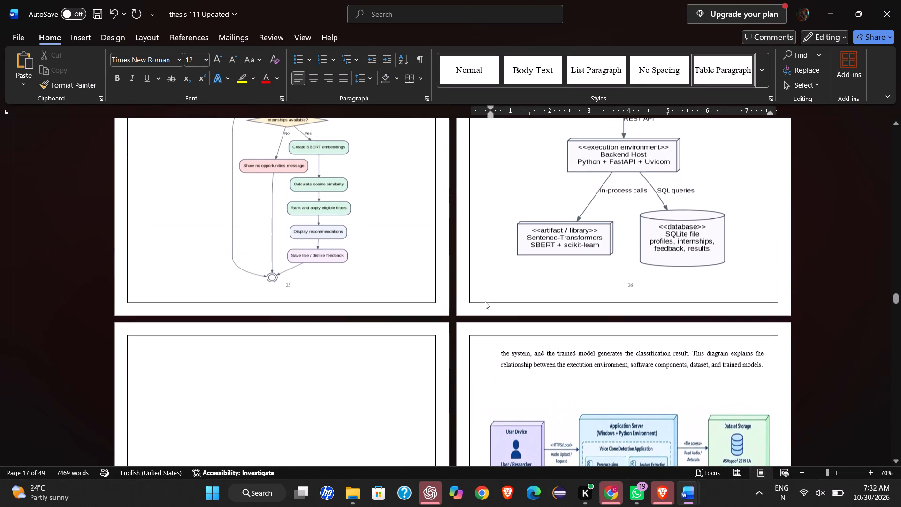
scroll(430, 352, "down", 2)
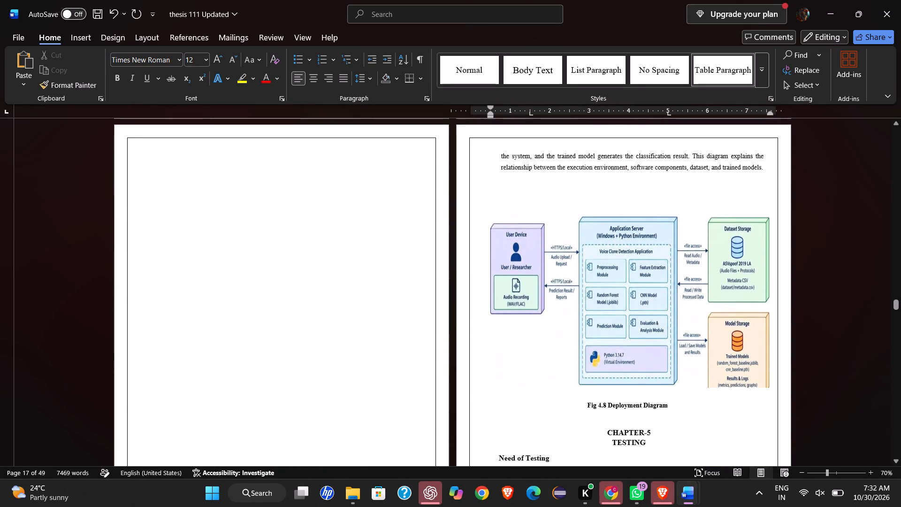
left_click(362, 289)
scroll(362, 289, "down", 3)
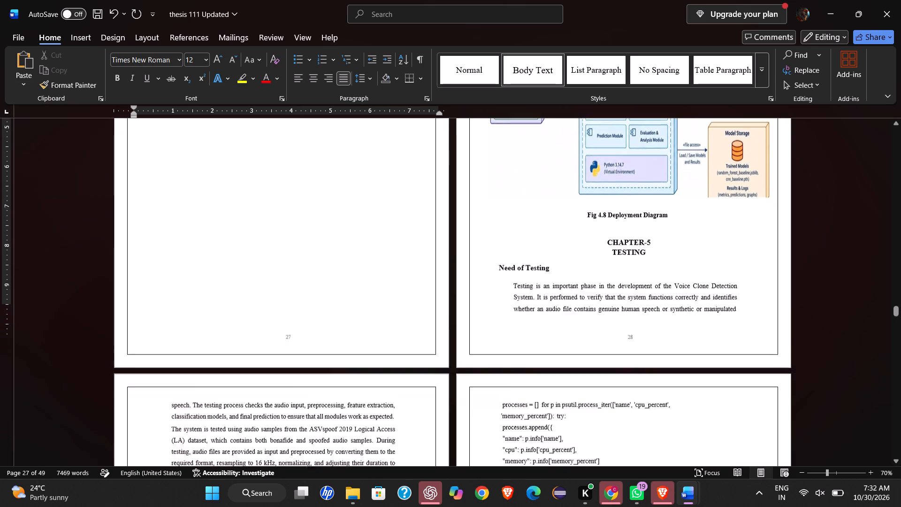
scroll(331, 243, "up", 2)
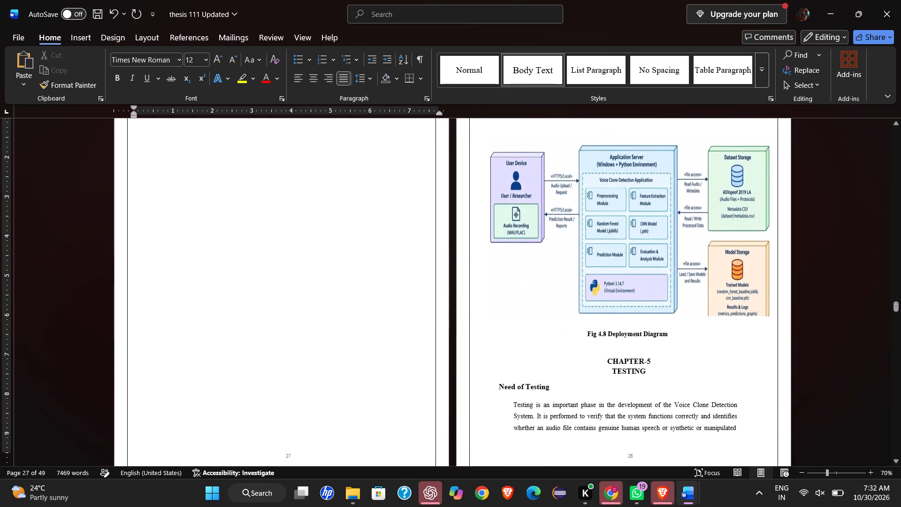
key("Delete")
scroll(389, 268, "up", 2)
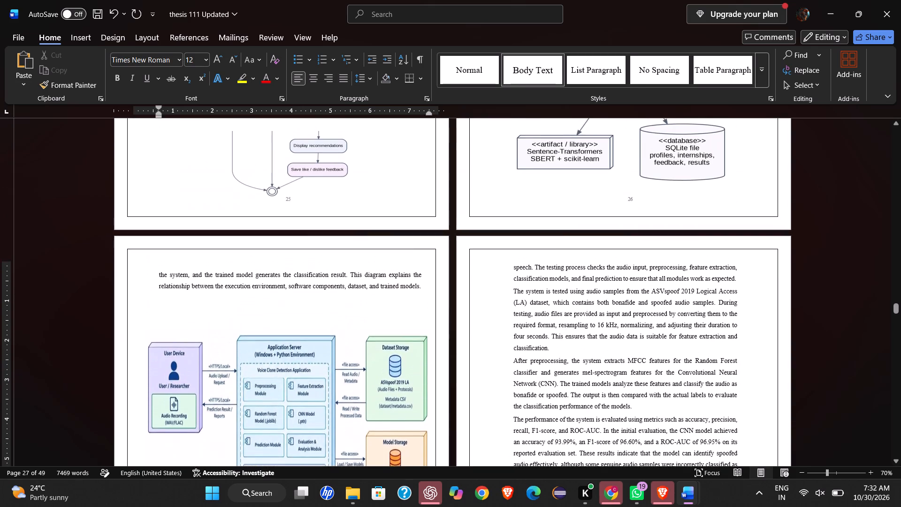
Delete the CHAPTER-5 TESTING heading, the Need of Testing subheading and the text beneath it on page 27.
scroll(506, 295, "up", 4)
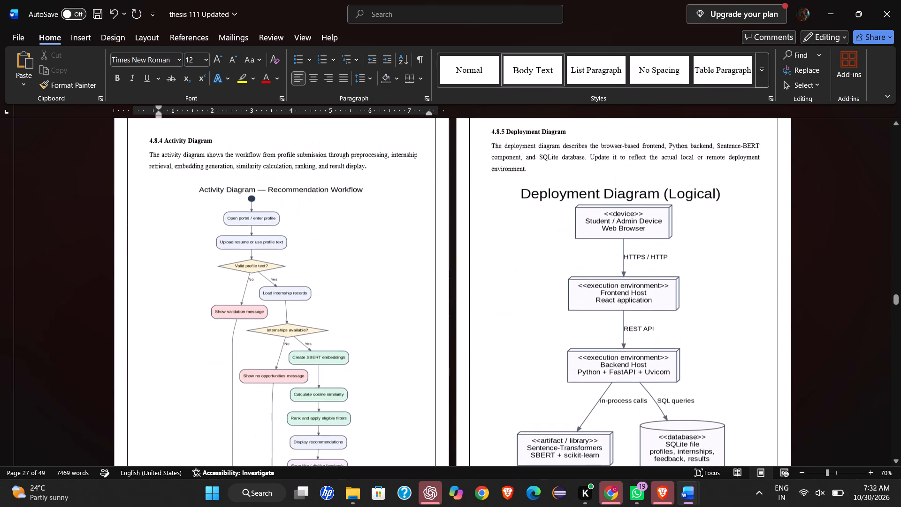
scroll(506, 295, "up", 1)
scroll(506, 295, "down", 5)
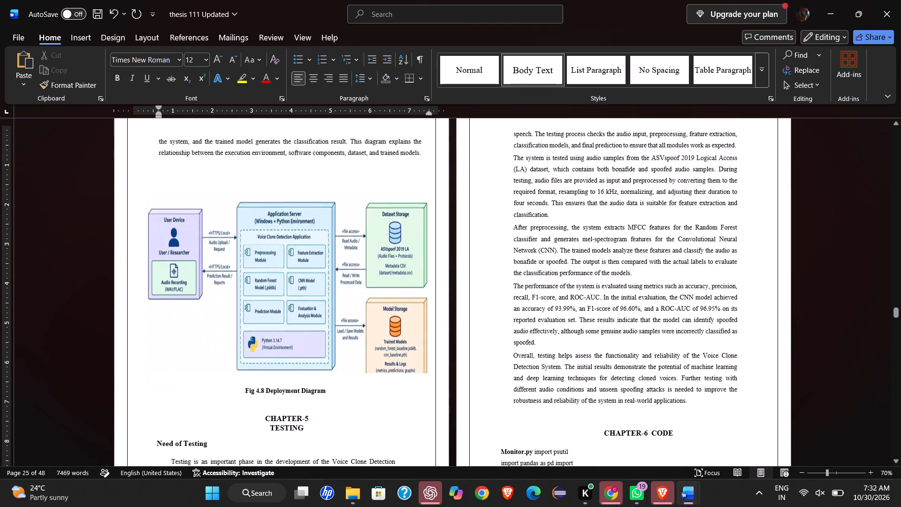
scroll(525, 261, "down", 1)
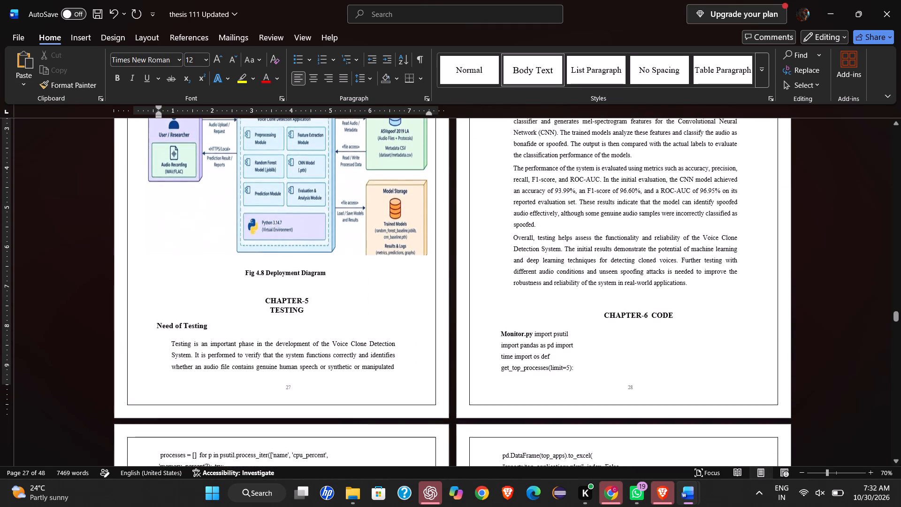
left_click_drag(258, 297, 264, 297)
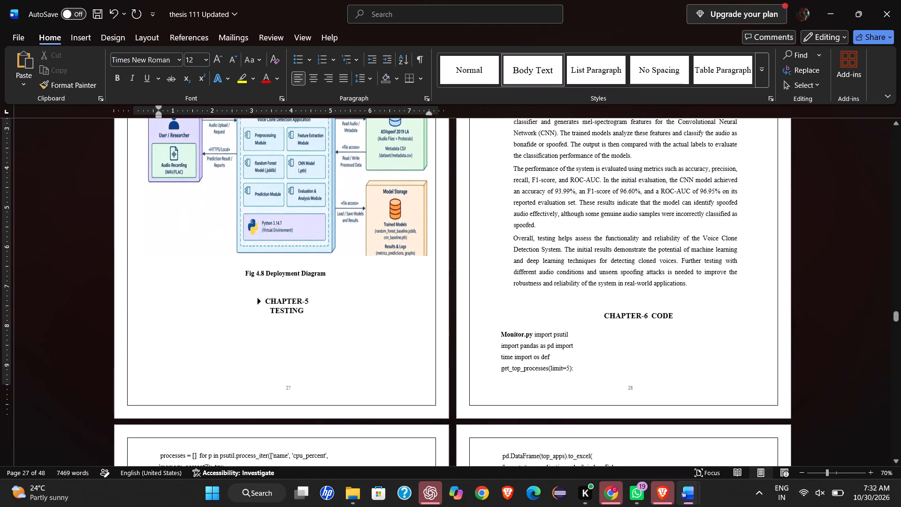
left_click_drag(264, 297, 263, 299)
left_click_drag(263, 299, 321, 307)
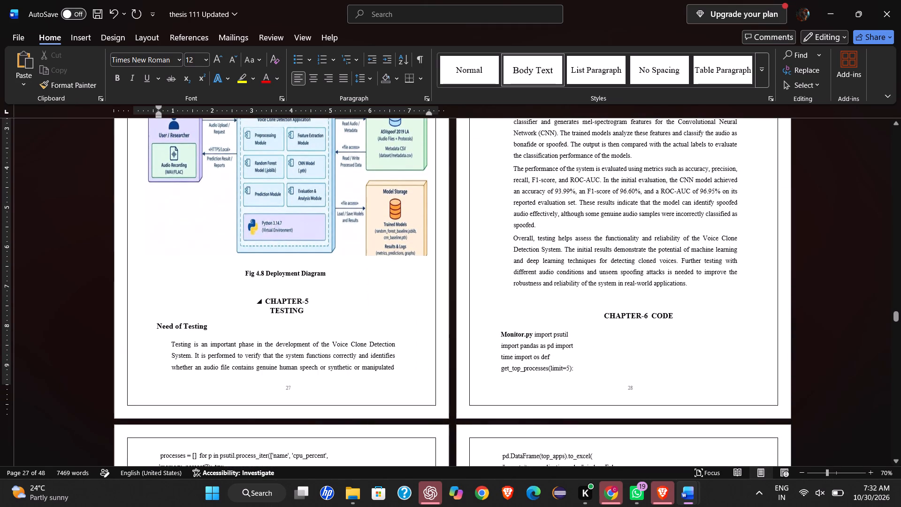
left_click_drag(265, 299, 378, 349)
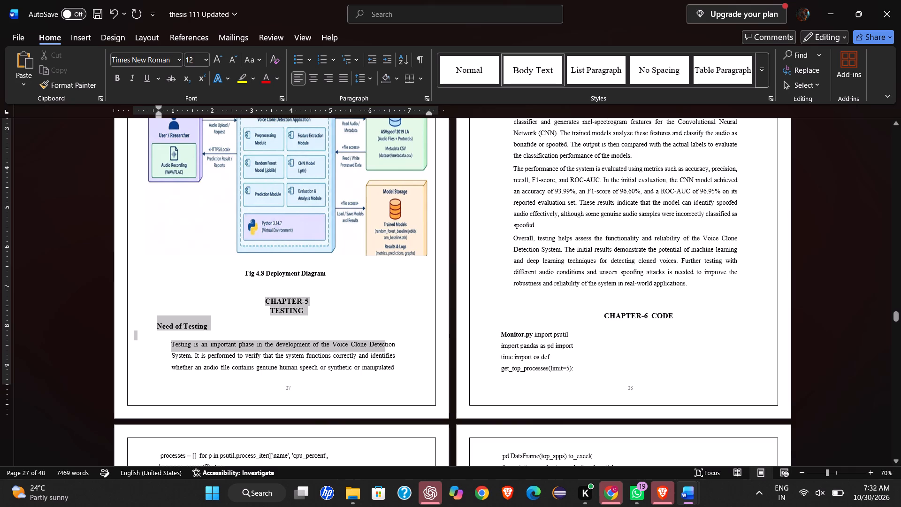
left_click_drag(378, 349, 393, 394)
key("BackSpace")
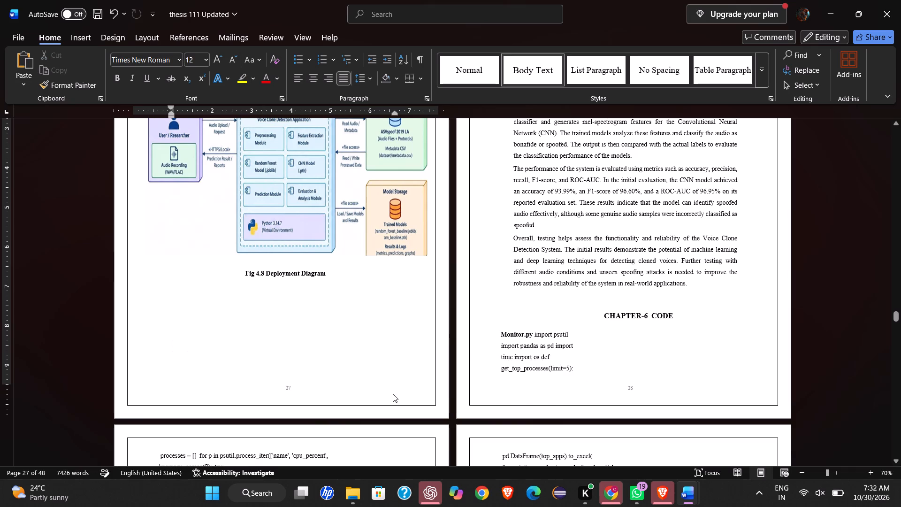
Remove the leftover blank lines beneath the Fig 4.8 Deployment Diagram caption, keeping the caption text complete.
key("BackSpace")
key("BackSpace")
key("BackSpace")
key("BackSpace")
key("BackSpace")
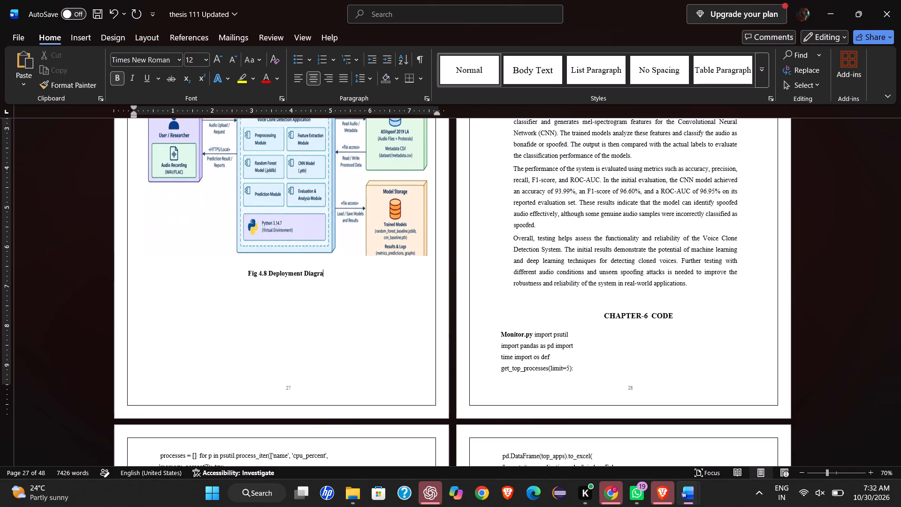
key("m")
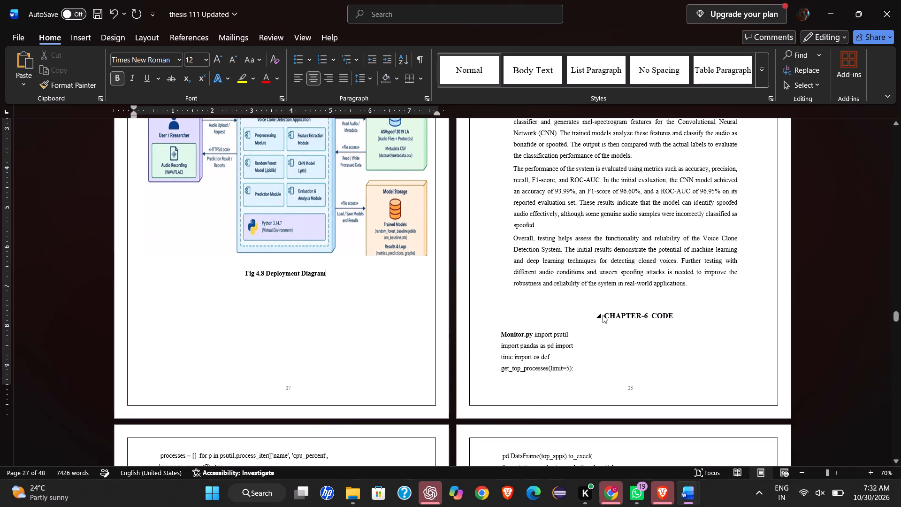
Delete everything from the remaining testing text on page 28 through the concluding future-enhancements paragraph just before the REFERENCES heading.
scroll(603, 315, "up", 1)
left_click_drag(512, 149, 561, 225)
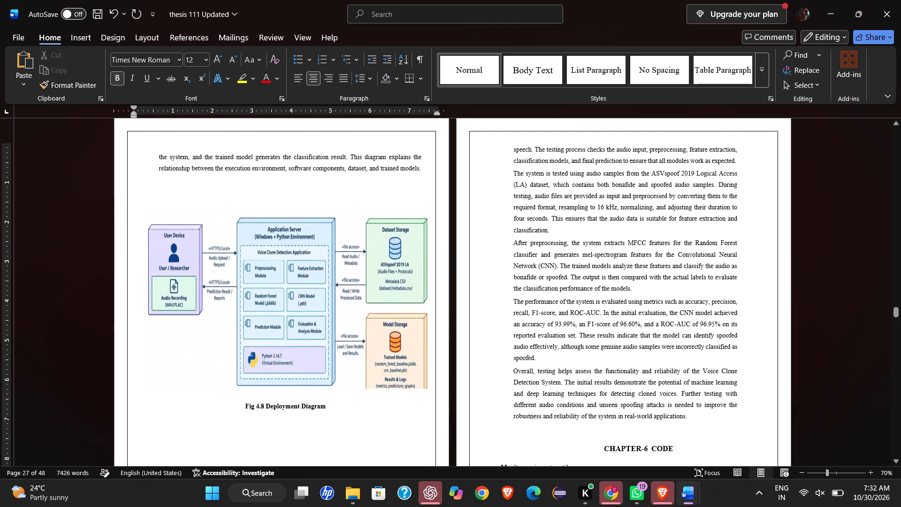
left_click_drag(561, 225, 618, 484)
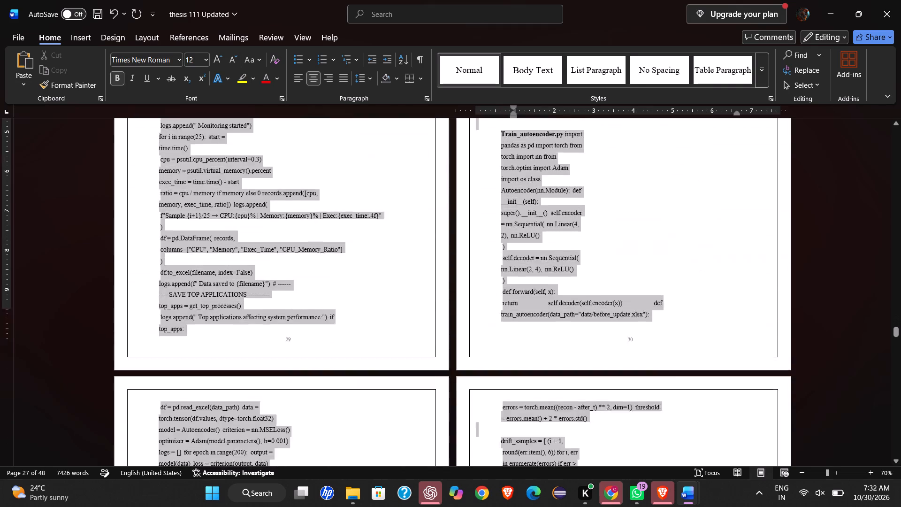
left_click_drag(618, 484, 607, 506)
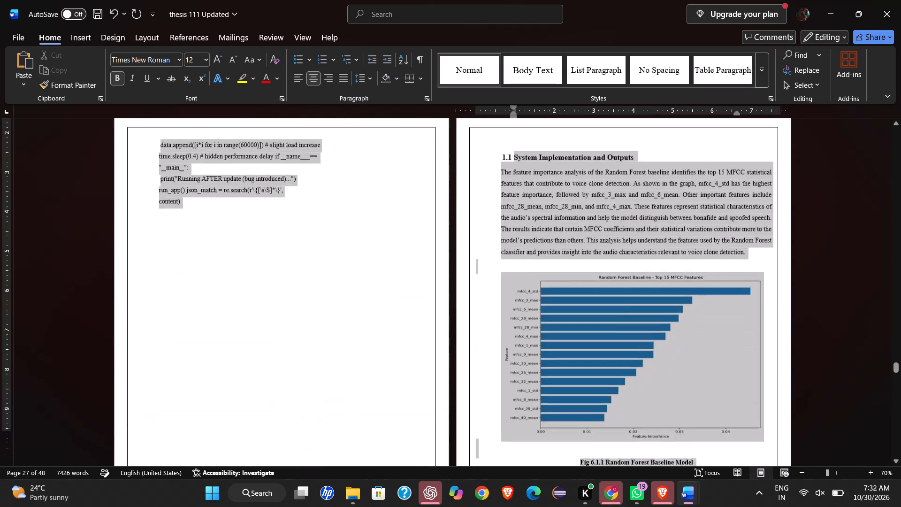
left_click_drag(607, 506, 607, 506)
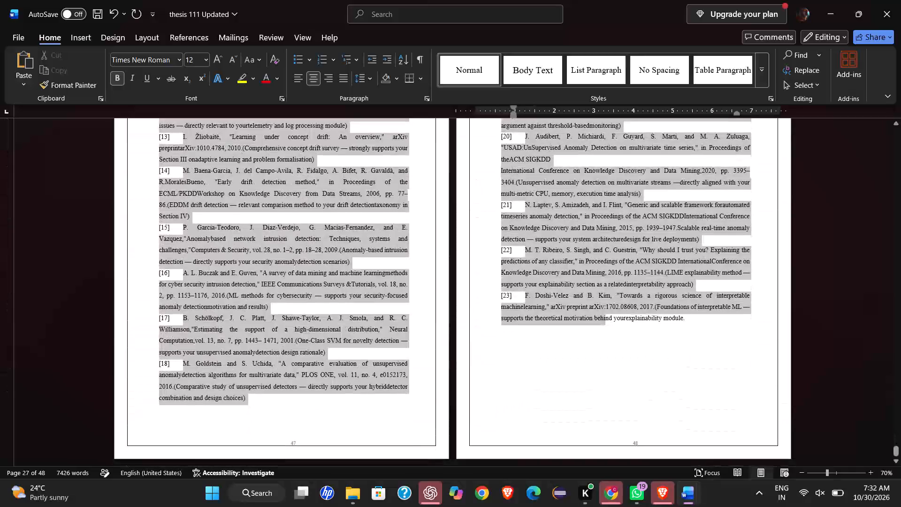
left_click_drag(607, 506, 530, 138)
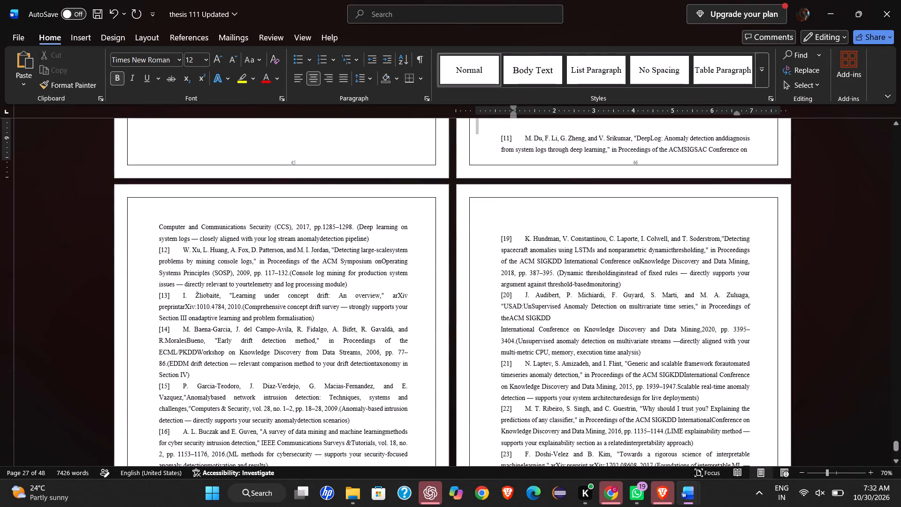
left_click_drag(530, 138, 330, 308)
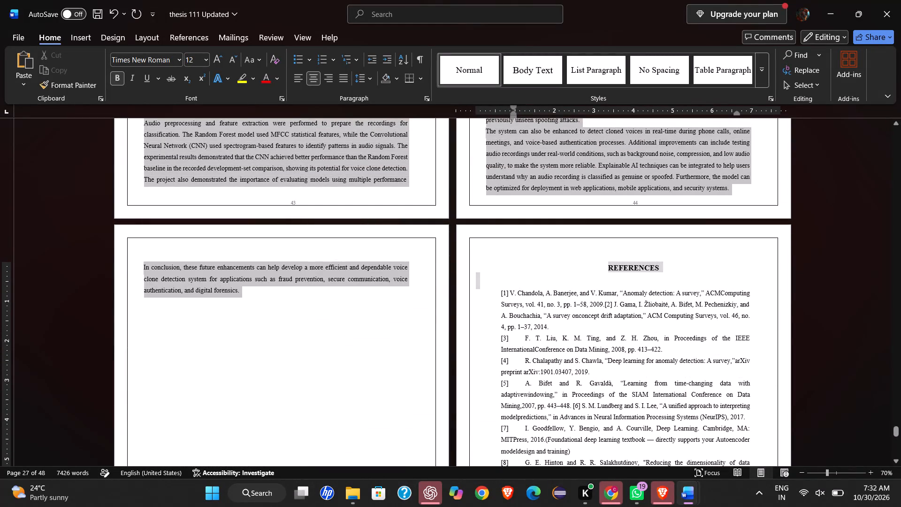
left_click_drag(330, 308, 324, 308)
key("BackSpace")
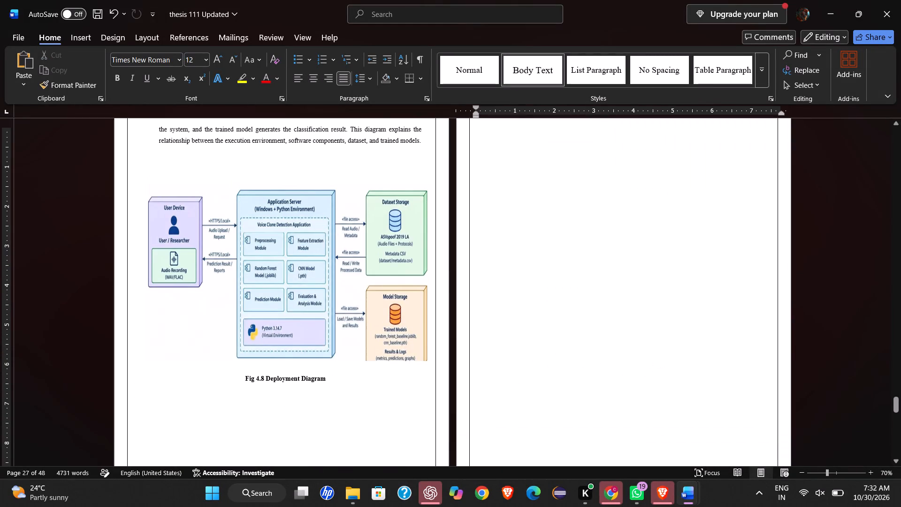
Delete blank page 28 between the Fig 4.8 page and the REFERENCES page.
scroll(553, 302, "down", 3)
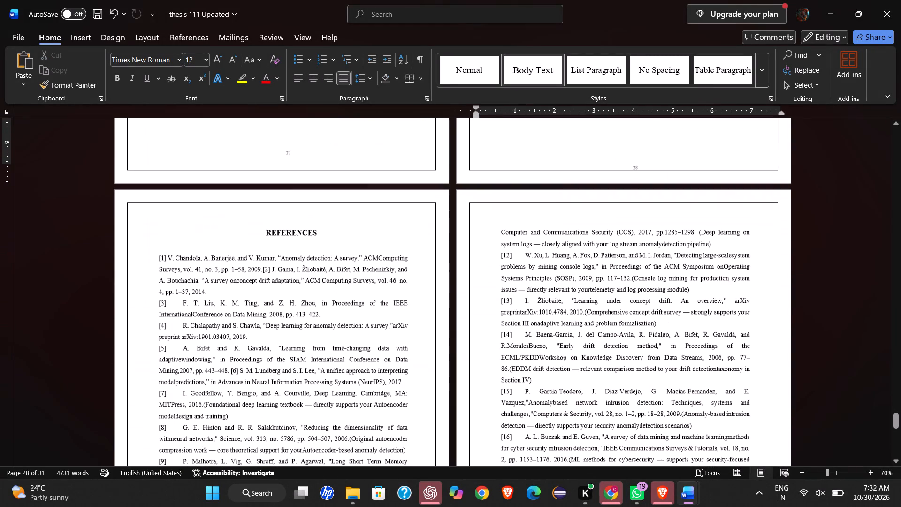
scroll(515, 271, "up", 3)
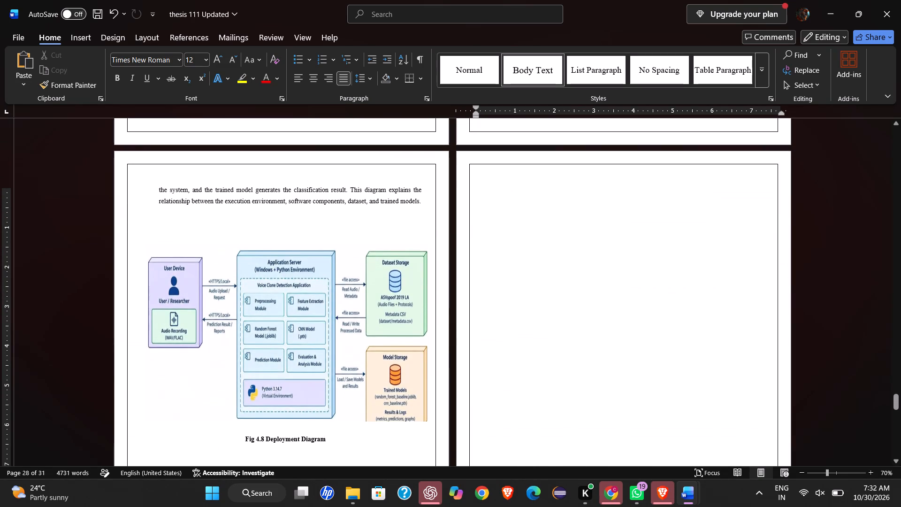
scroll(574, 258, "up", 2)
scroll(574, 258, "down", 1)
right_click(544, 249)
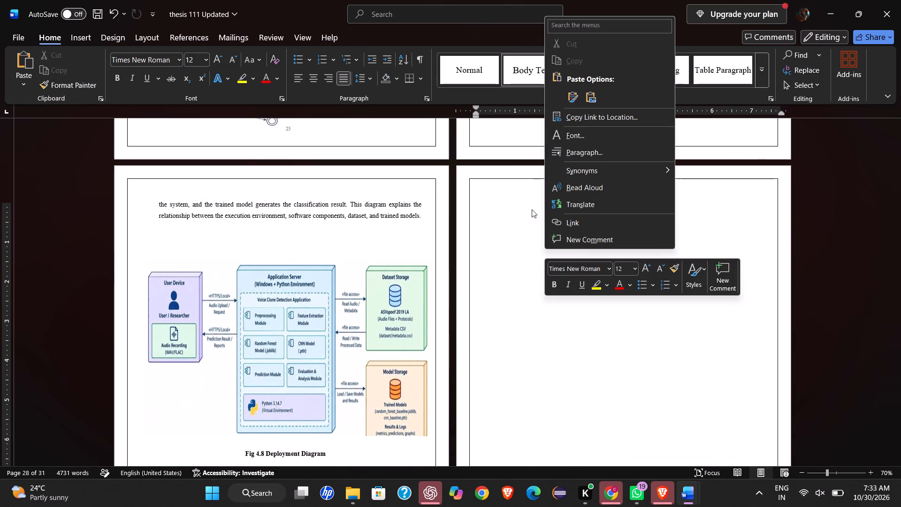
left_click(511, 207)
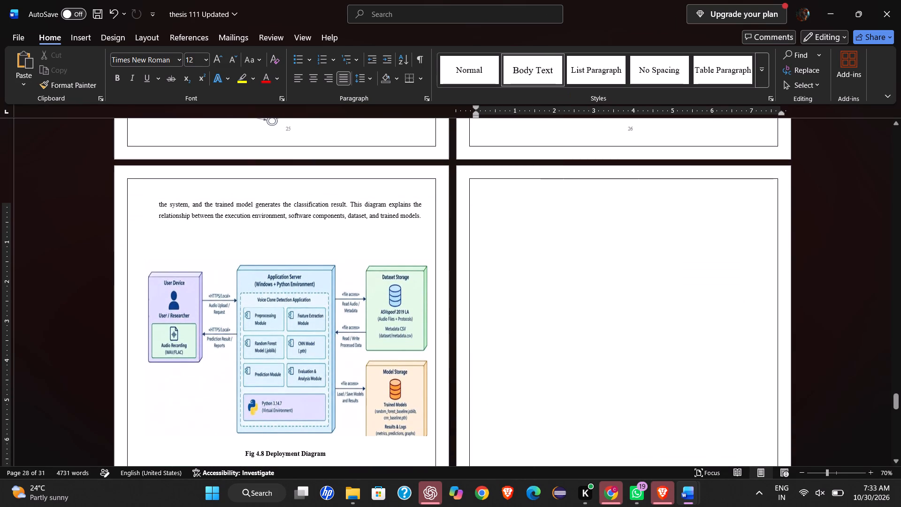
key("Delete")
Remove the stray dash before "AI-Based Internship Portal with Smart" in the title on the yellow cover page.
scroll(590, 252, "down", 4)
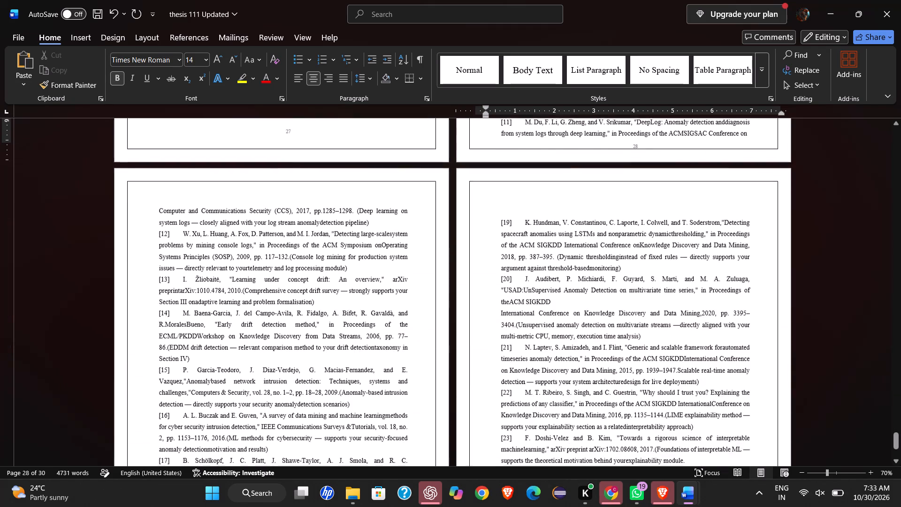
scroll(590, 252, "down", 2)
scroll(464, 279, "up", 2)
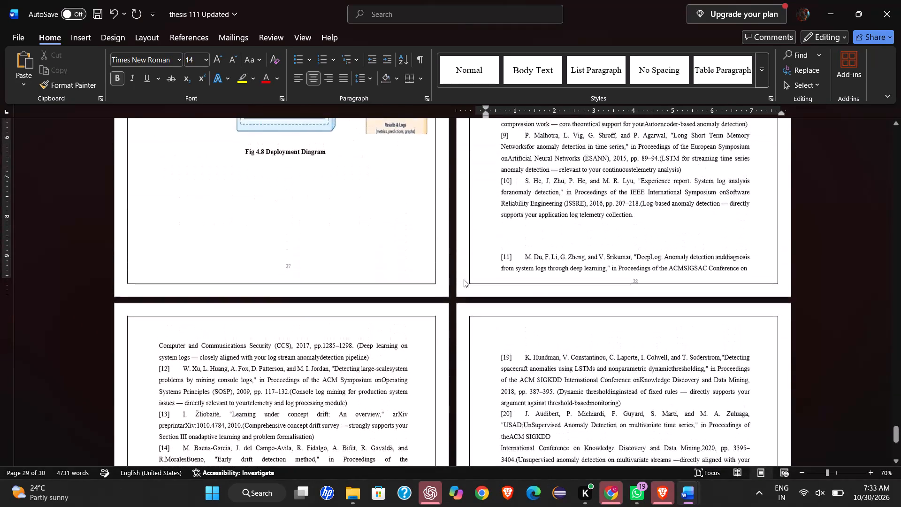
scroll(464, 279, "up", 20)
scroll(464, 279, "up", 20)
scroll(464, 279, "up", 20)
scroll(464, 279, "up", 1)
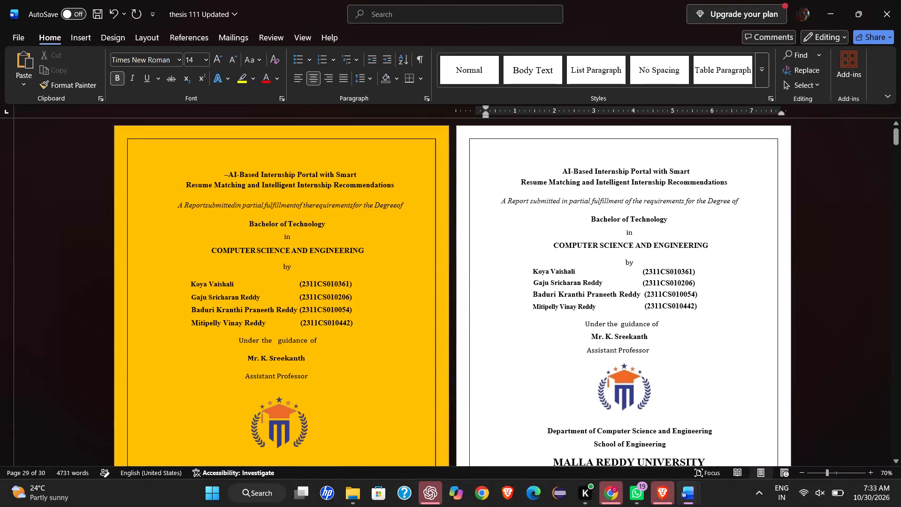
left_click(229, 170)
key("BackSpace")
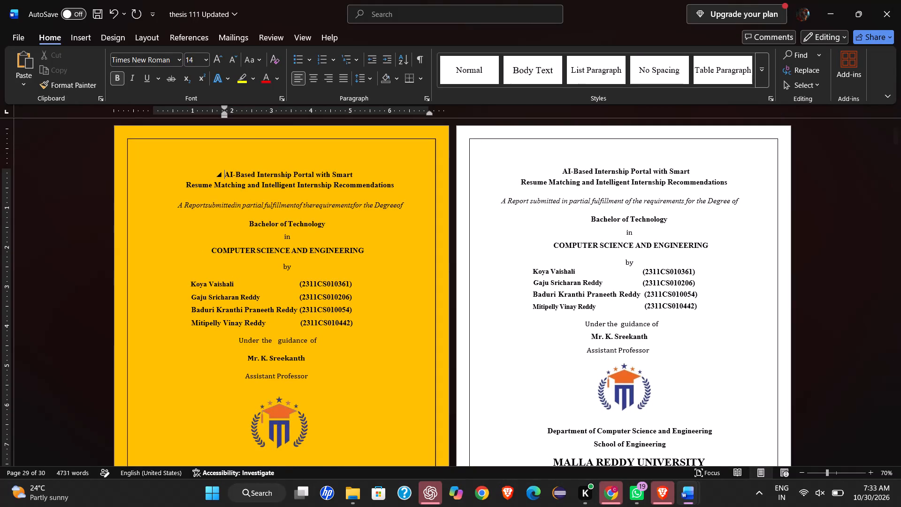
Change the ACKNOWLEDGEMENT heading to left alignment and move it to the middle of its line with leading spaces.
scroll(350, 270, "down", 1)
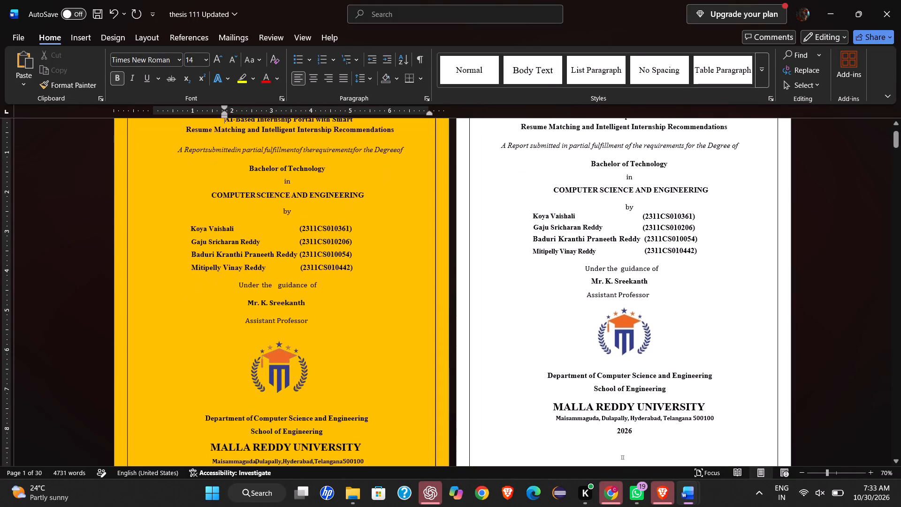
scroll(350, 270, "down", 3)
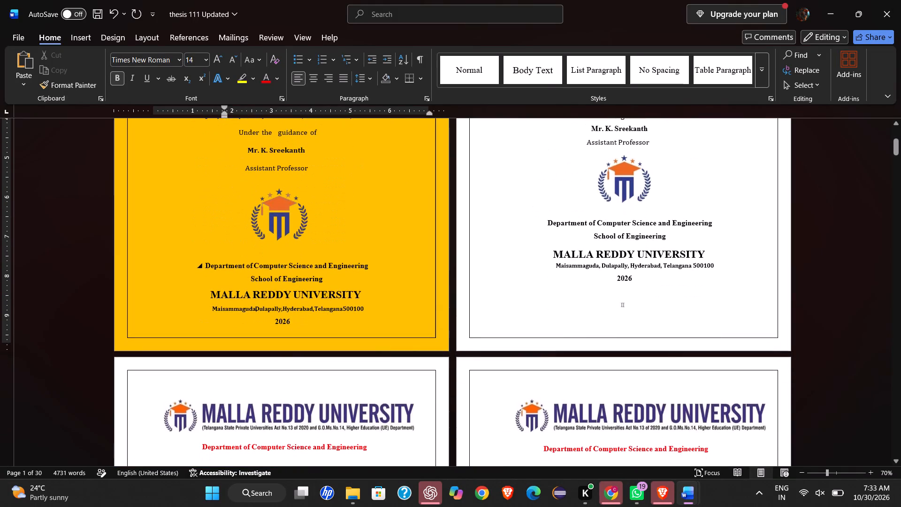
scroll(423, 284, "down", 3)
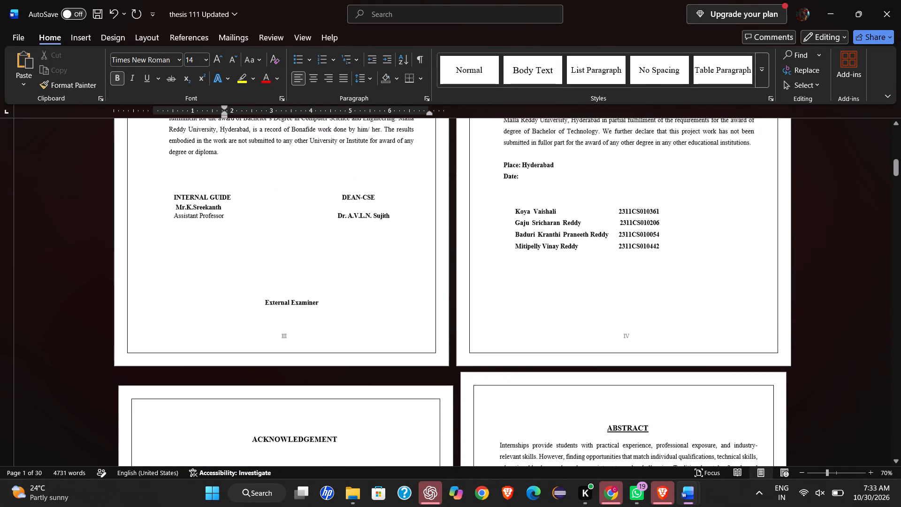
scroll(423, 284, "down", 3)
scroll(469, 295, "down", 1)
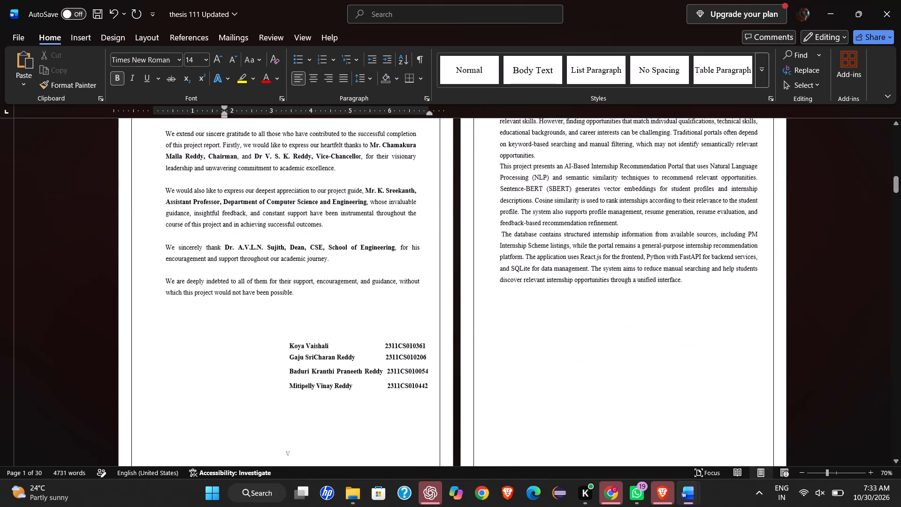
scroll(430, 277, "up", 2)
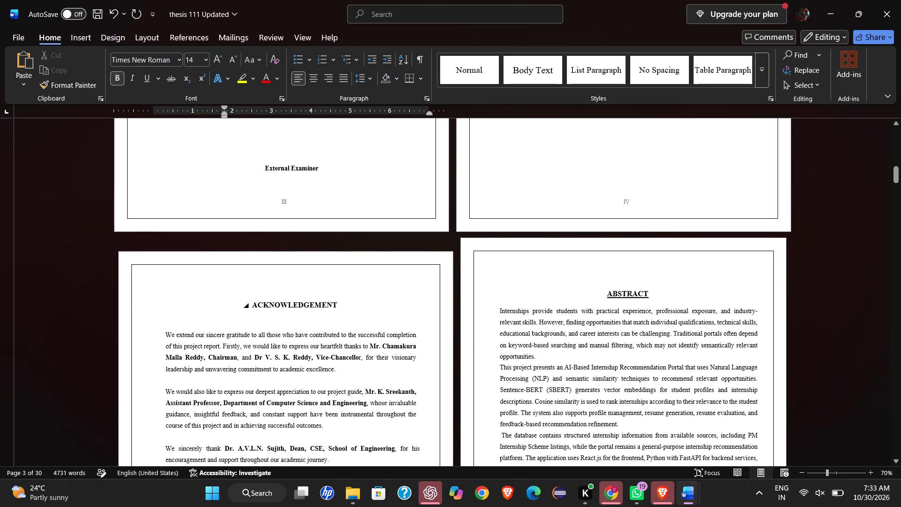
left_click(252, 300)
key("BackSpace")
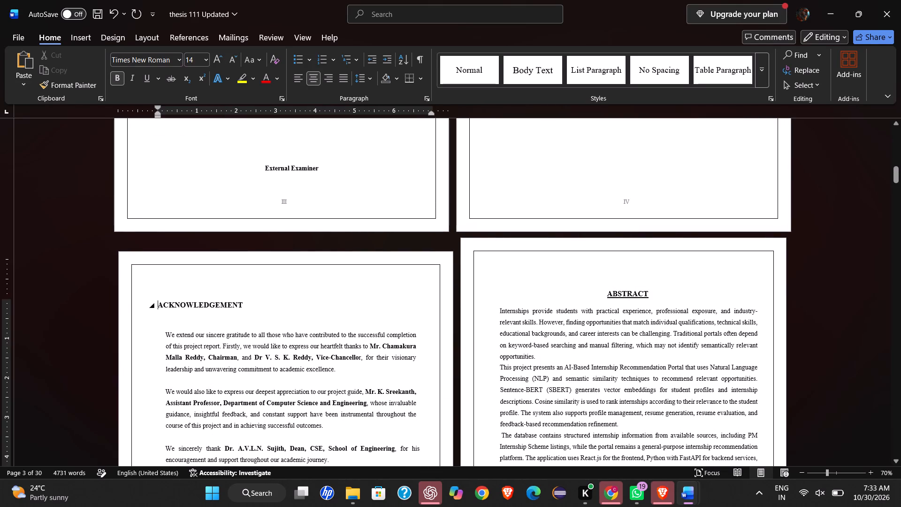
key("space")
key("space")
key("space")
key("space")
key("space")
key("space")
key("space")
key("space")
key("space")
key("space")
key("space")
key("space")
key("space")
key("space")
key("space")
key("space")
key("space")
key("space")
key("space")
key("space")
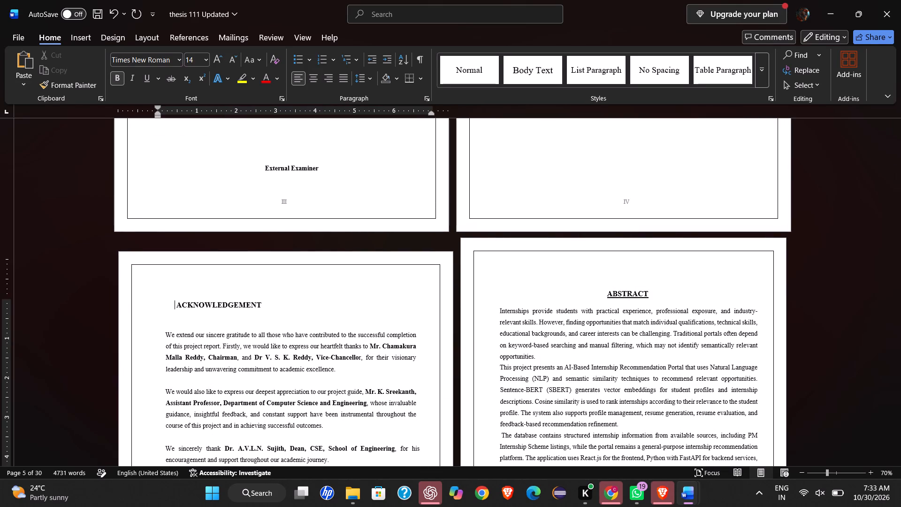
key("space")
key("space")
key("space")
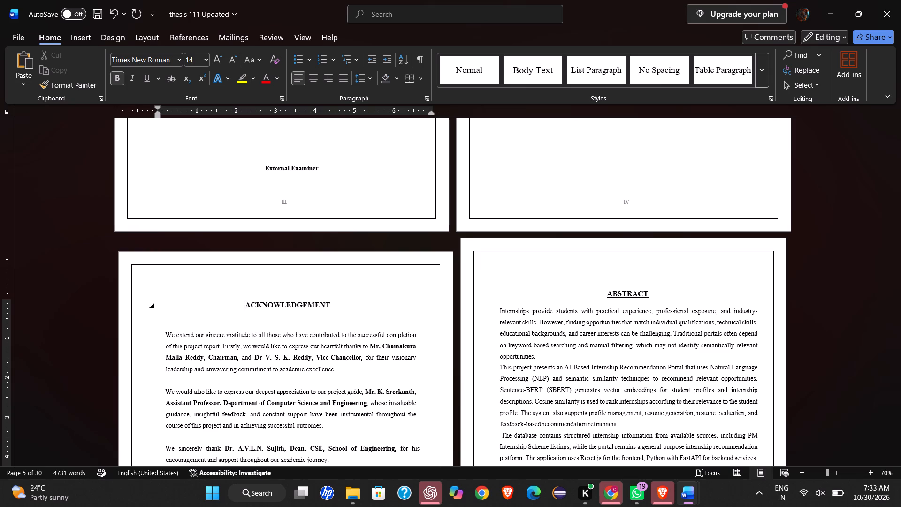
Underline the ACKNOWLEDGEMENT heading.
right_click(276, 307)
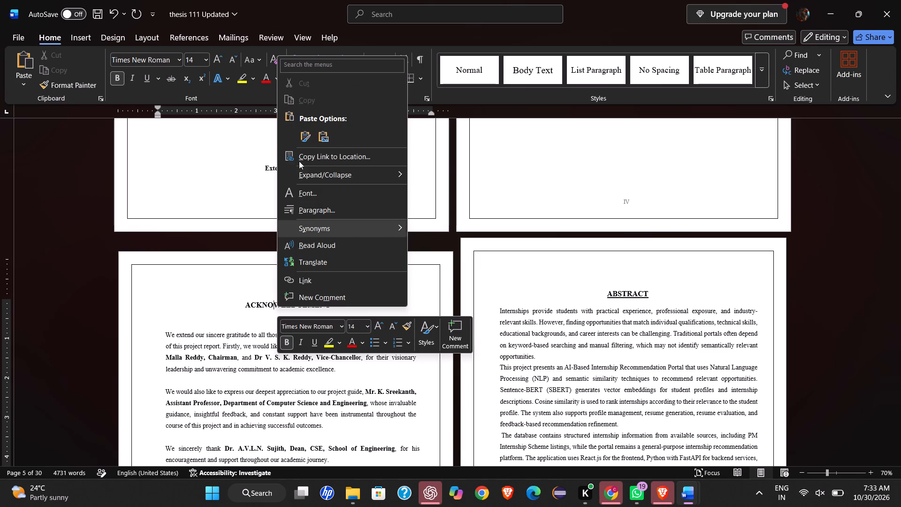
left_click(146, 80)
left_click(526, 298)
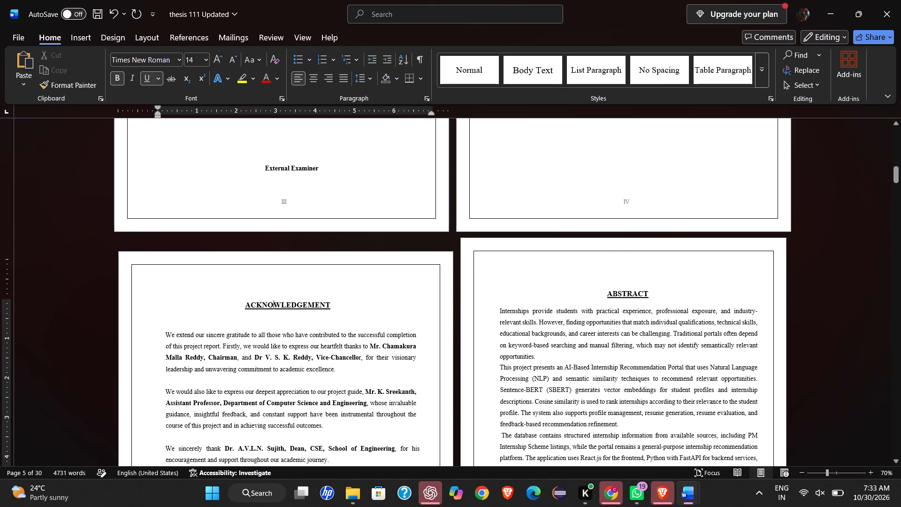
Review the thesis from the ACKNOWLEDGEMENT page through the chapters and diagrams to the end of the references, checking content and page layout.
scroll(526, 298, "down", 1)
scroll(486, 285, "down", 3)
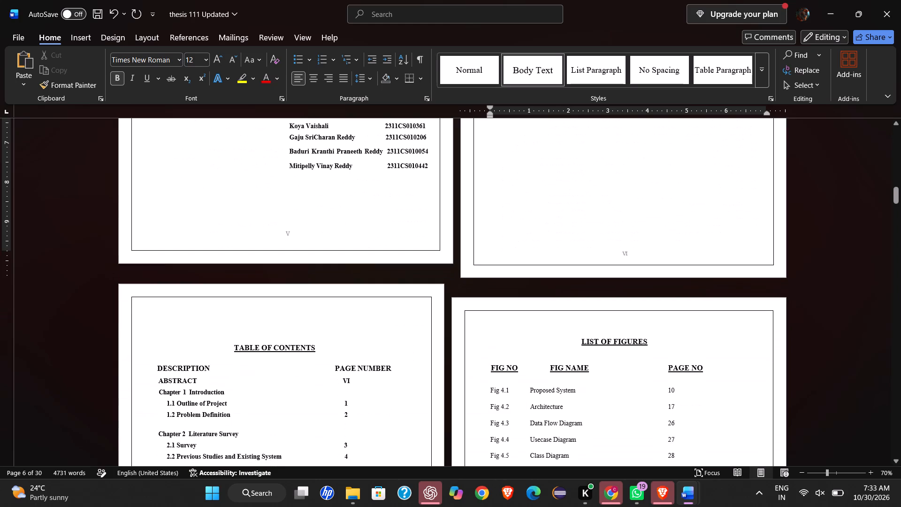
scroll(486, 285, "down", 1)
scroll(486, 285, "up", 1)
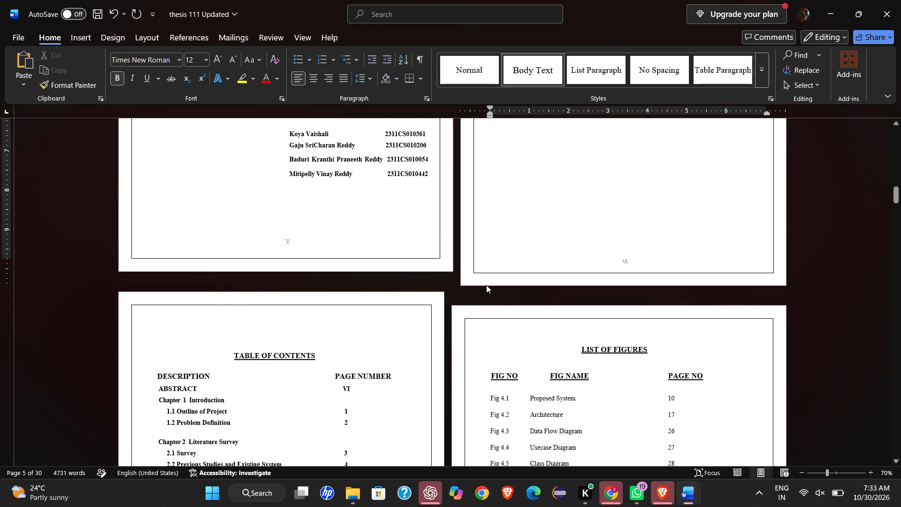
scroll(486, 285, "down", 3)
scroll(442, 294, "down", 3)
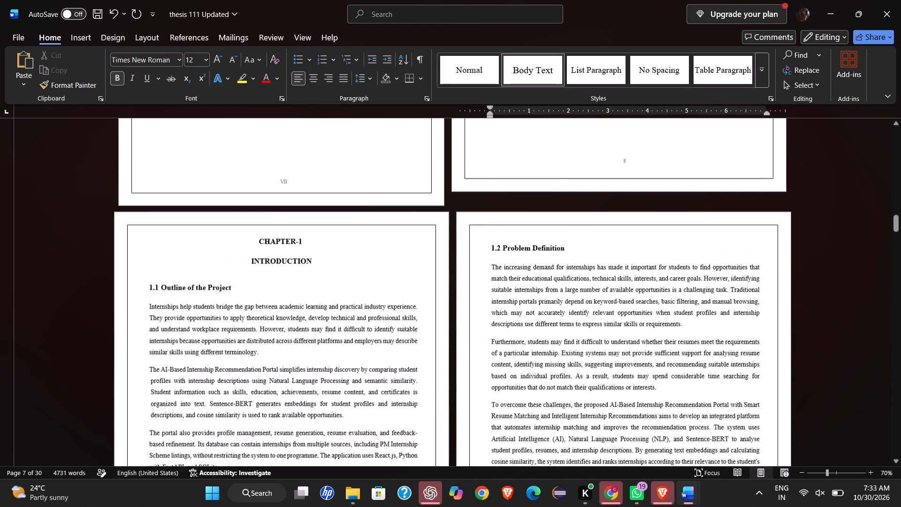
scroll(442, 294, "down", 12)
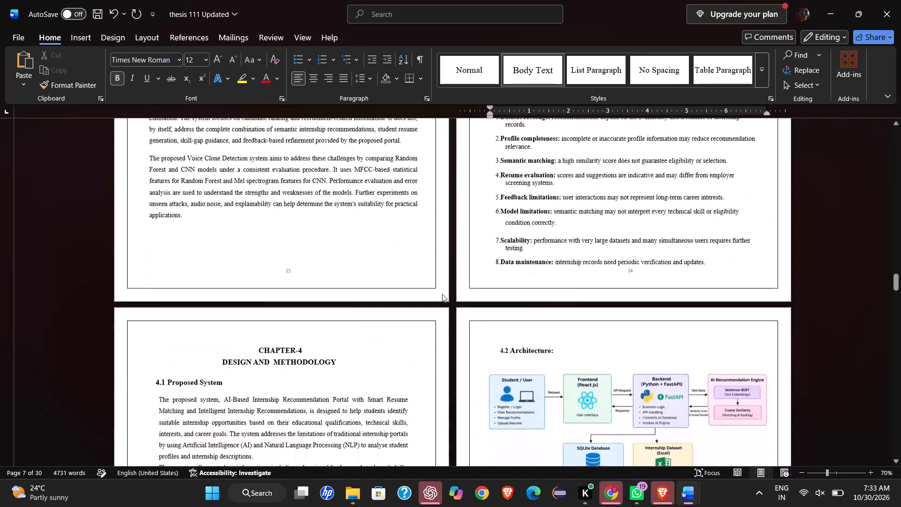
scroll(442, 294, "down", 2)
scroll(442, 294, "up", 3)
scroll(442, 294, "down", 3)
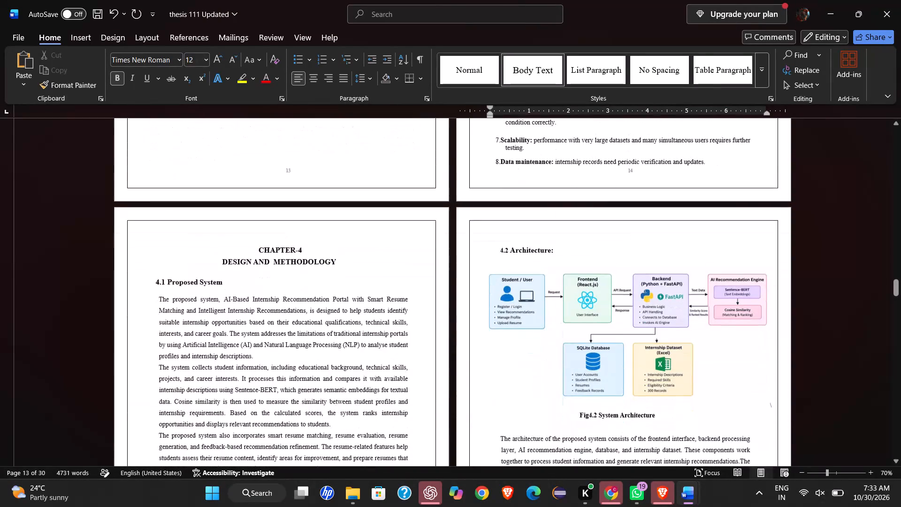
scroll(442, 294, "down", 7)
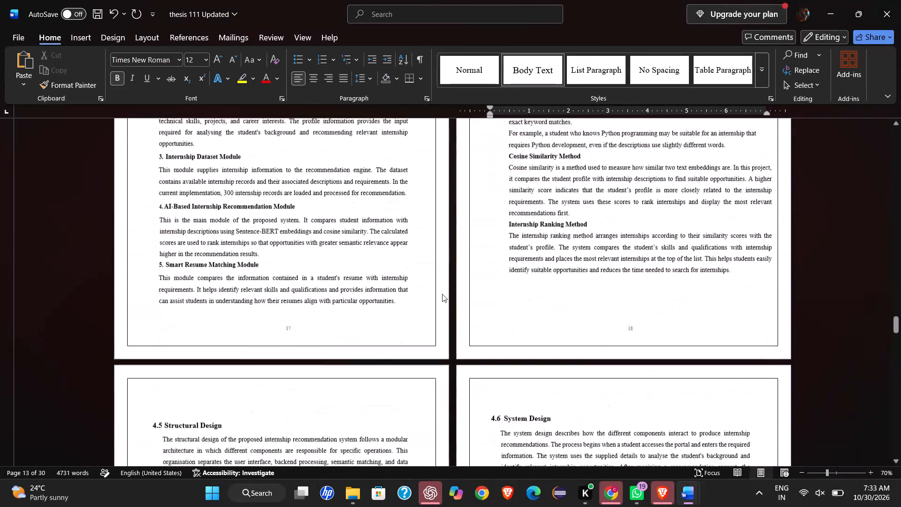
scroll(442, 294, "down", 5)
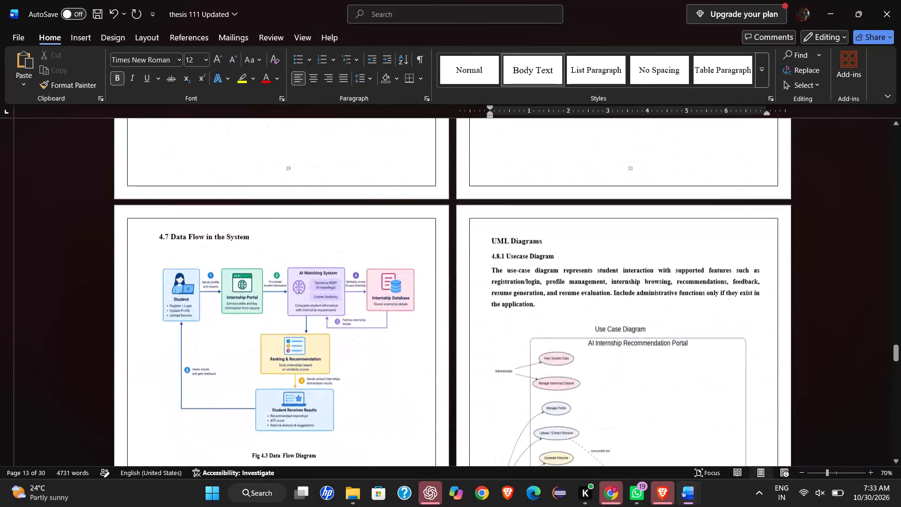
scroll(442, 294, "down", 1)
scroll(442, 294, "up", 1)
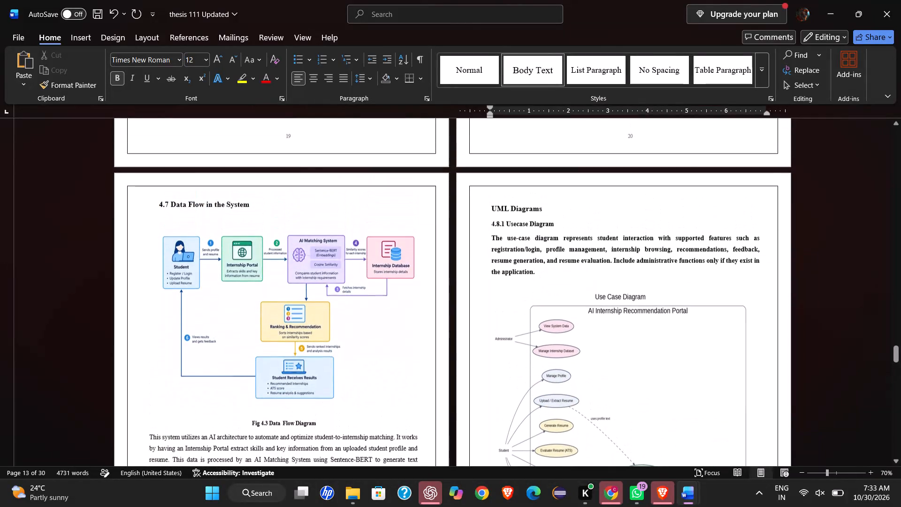
scroll(442, 294, "down", 3)
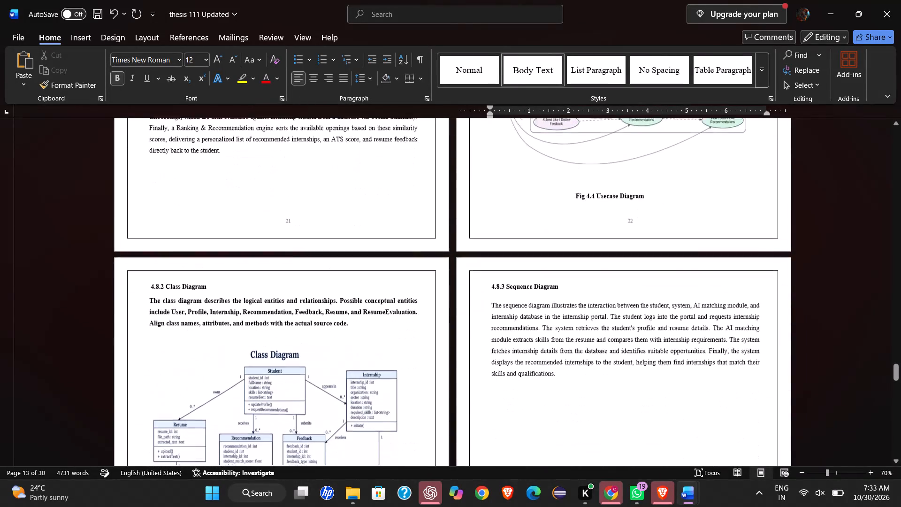
scroll(442, 294, "down", 6)
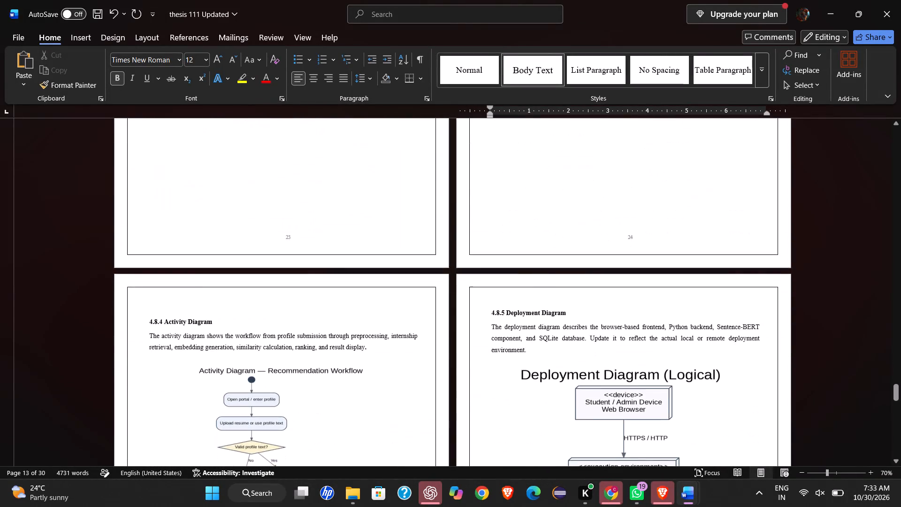
scroll(442, 294, "down", 5)
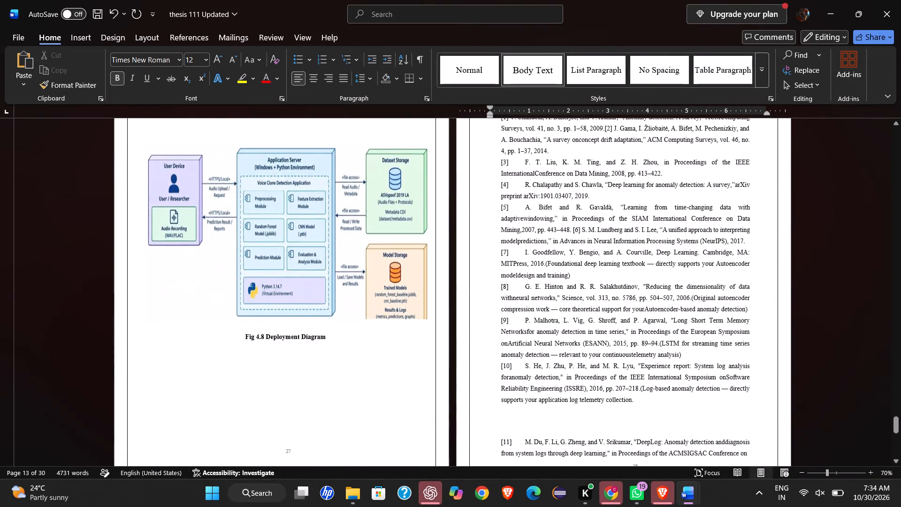
scroll(442, 294, "up", 2)
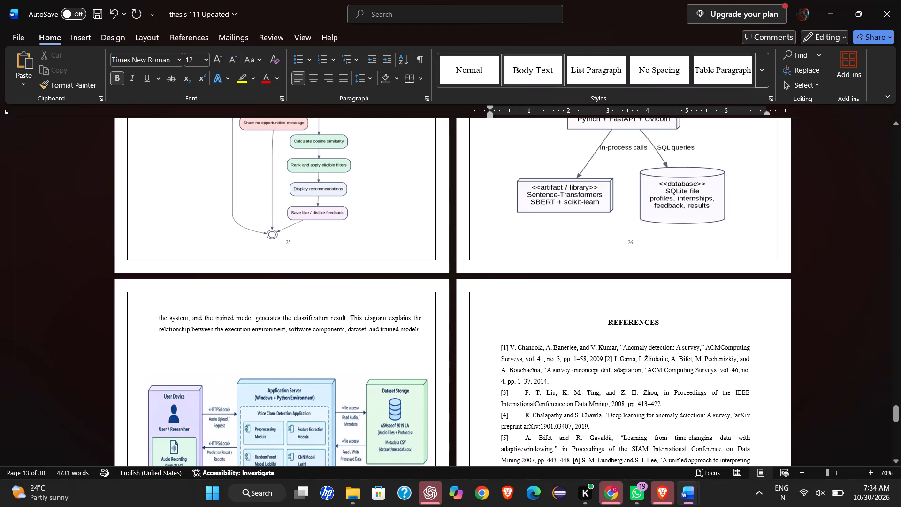
scroll(421, 331, "down", 3)
scroll(425, 331, "up", 2)
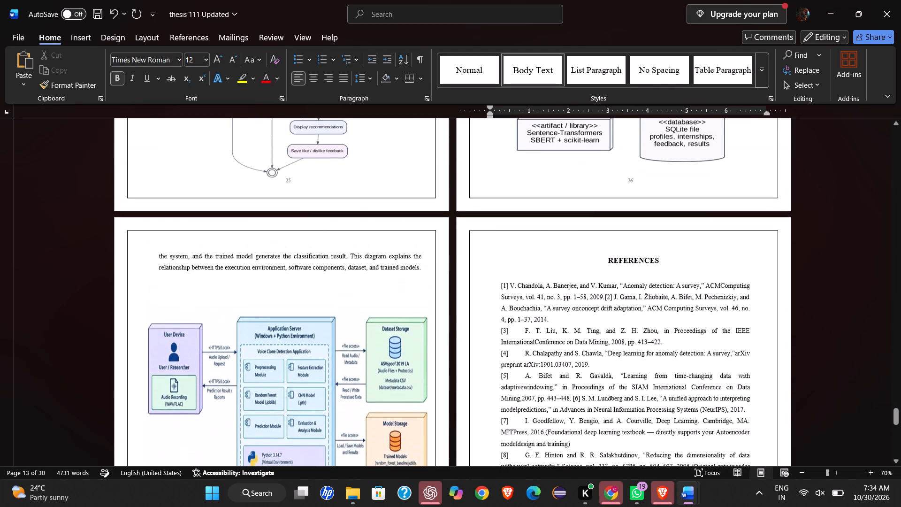
scroll(322, 309, "up", 1)
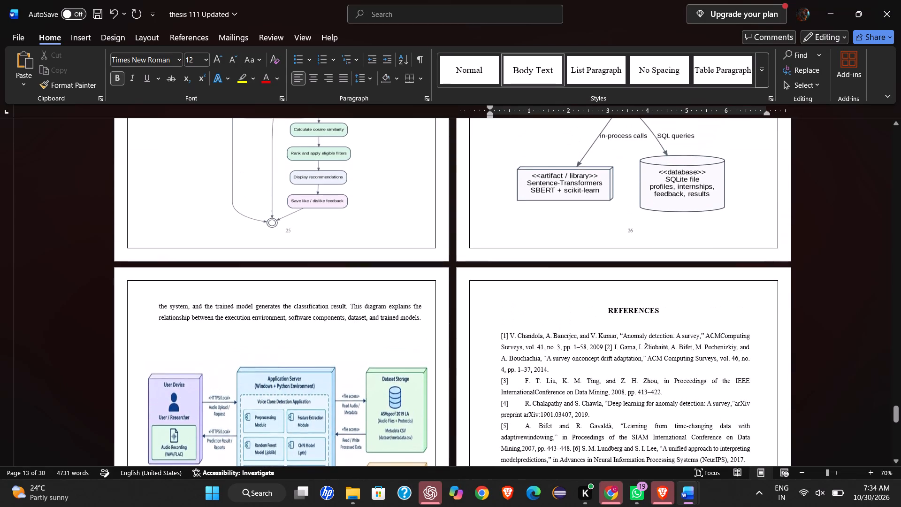
scroll(472, 312, "down", 15)
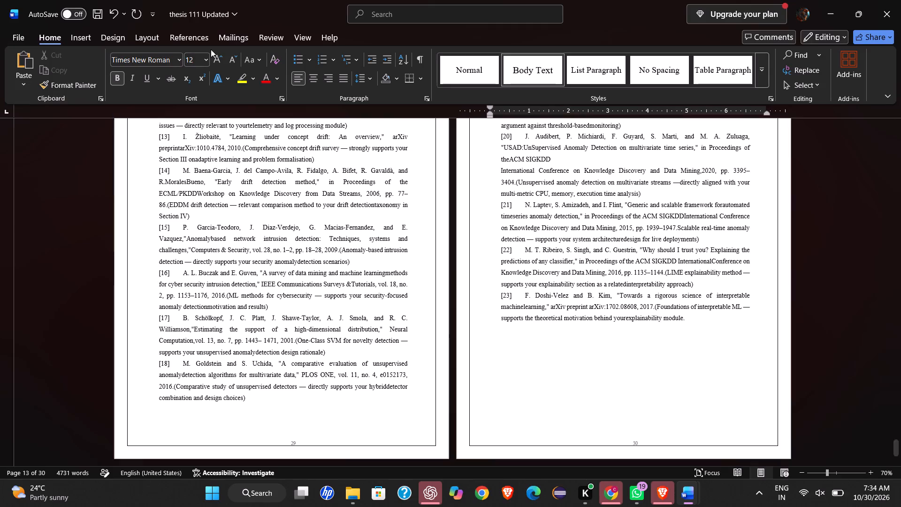
Save the thesis to the Desktop folder as a Word Document under the name "thesis 111 Updated".
left_click(14, 36)
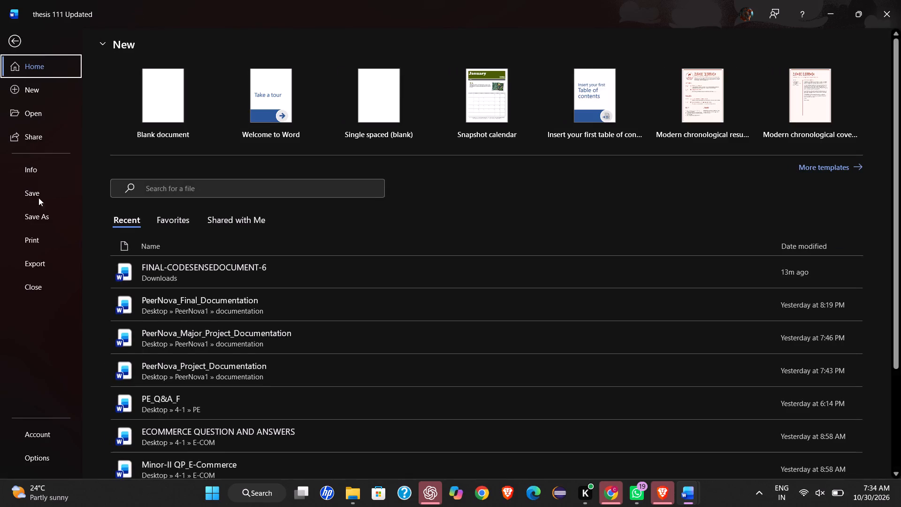
left_click(48, 218)
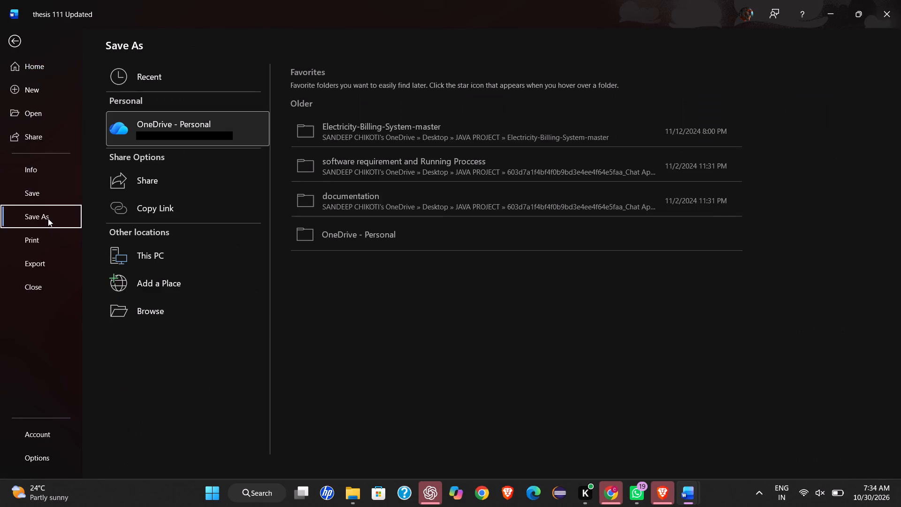
left_click(175, 261)
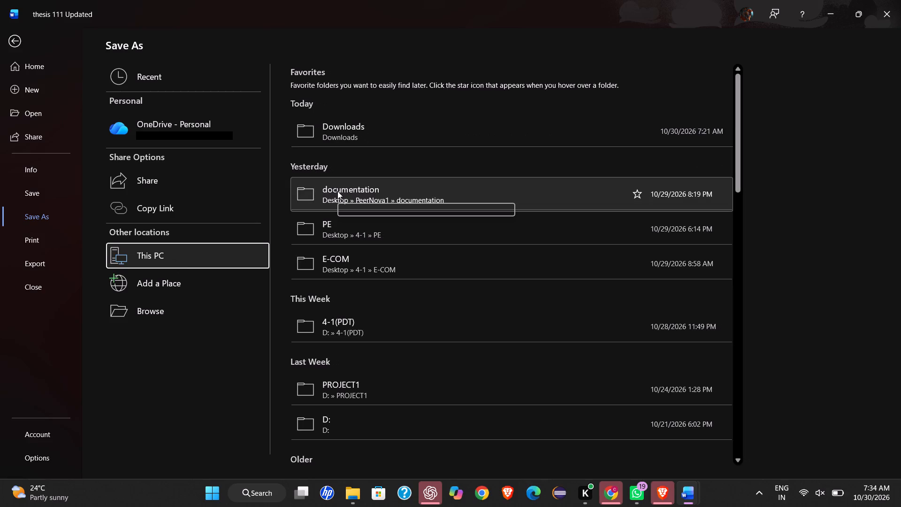
left_click(172, 299)
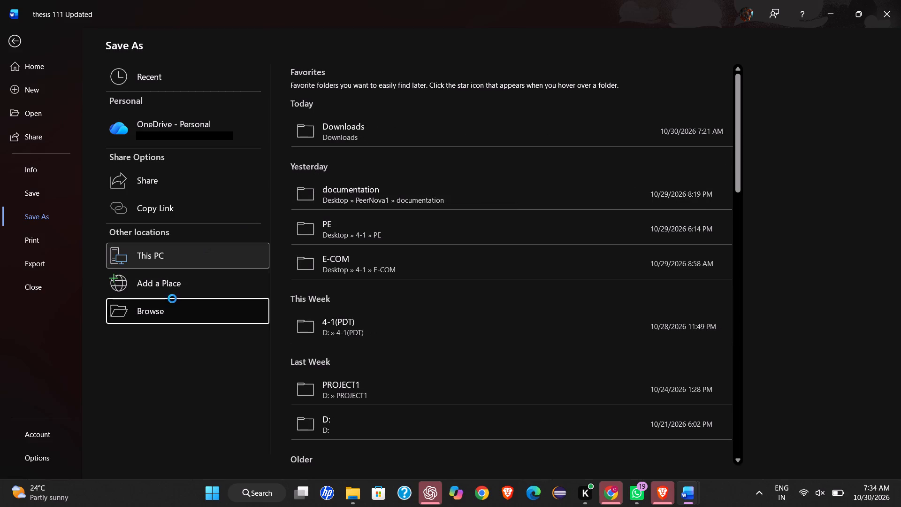
left_click(45, 131)
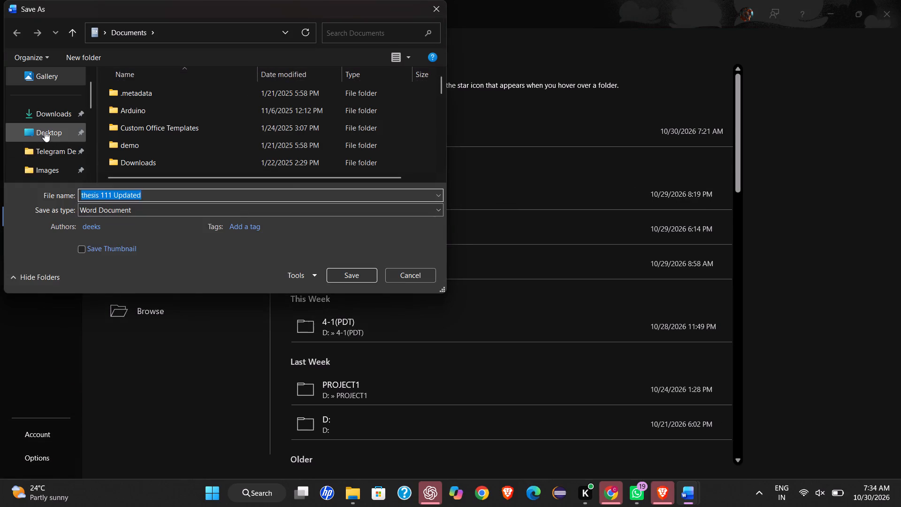
left_click(350, 275)
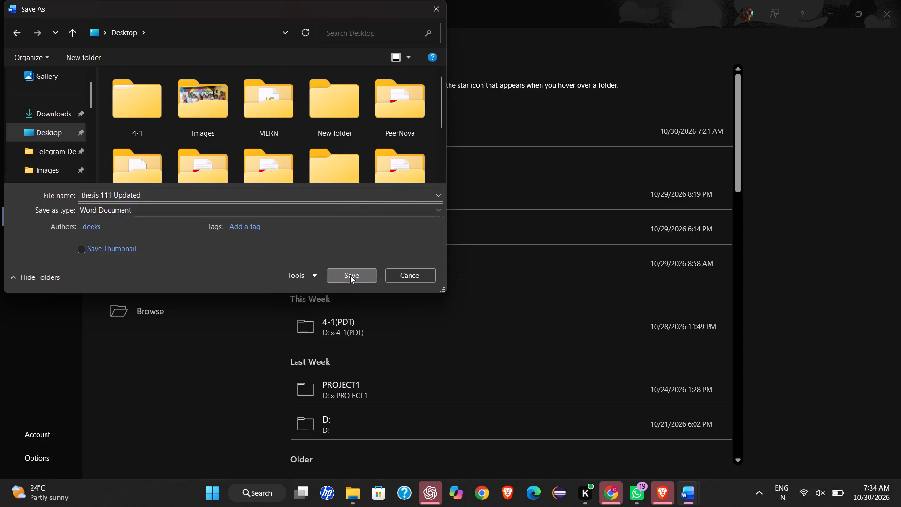
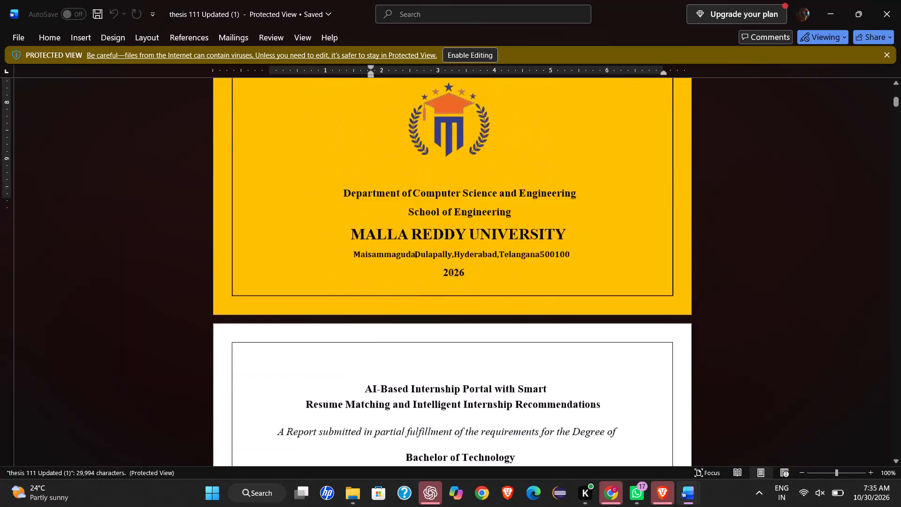
Review the downloaded thesis 111 Updated (1) from the cover through the certificate and acknowledgement to the table of contents.
scroll(458, 256, "down", 4)
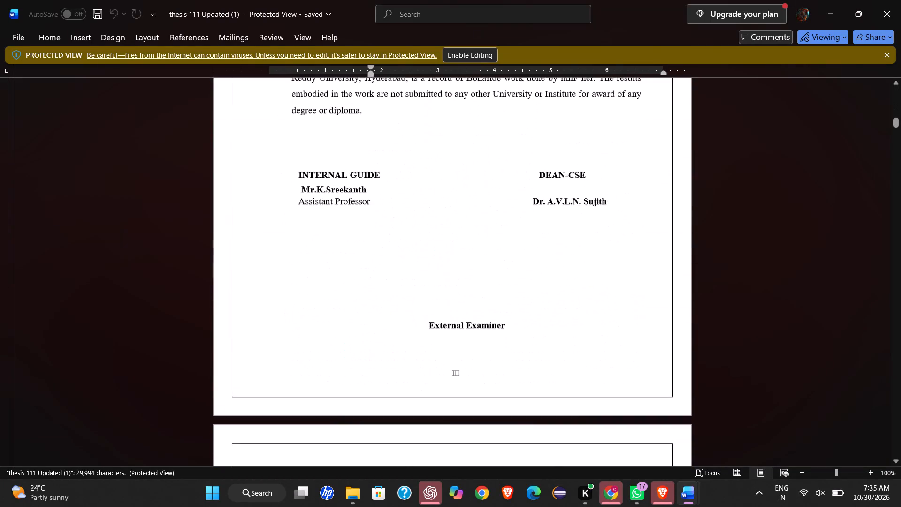
scroll(458, 256, "down", 14)
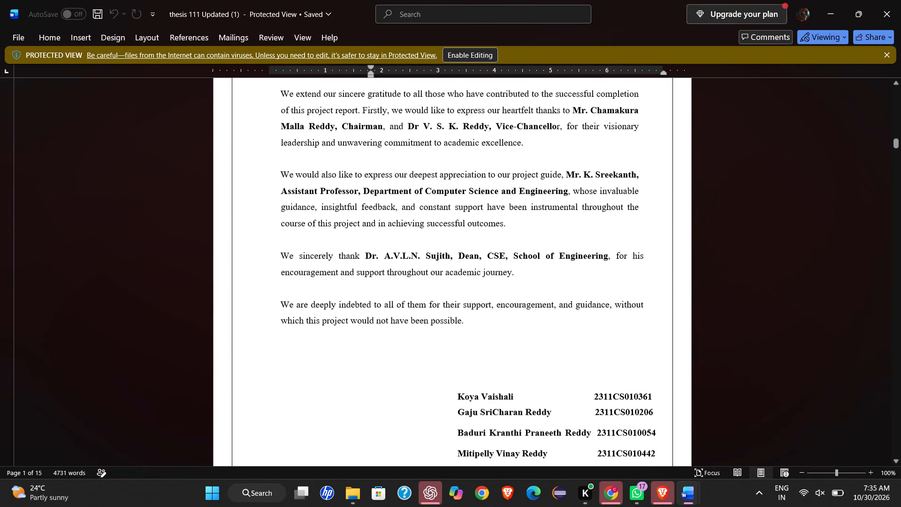
scroll(458, 256, "down", 20)
scroll(458, 256, "down", 20)
scroll(458, 256, "up", 3)
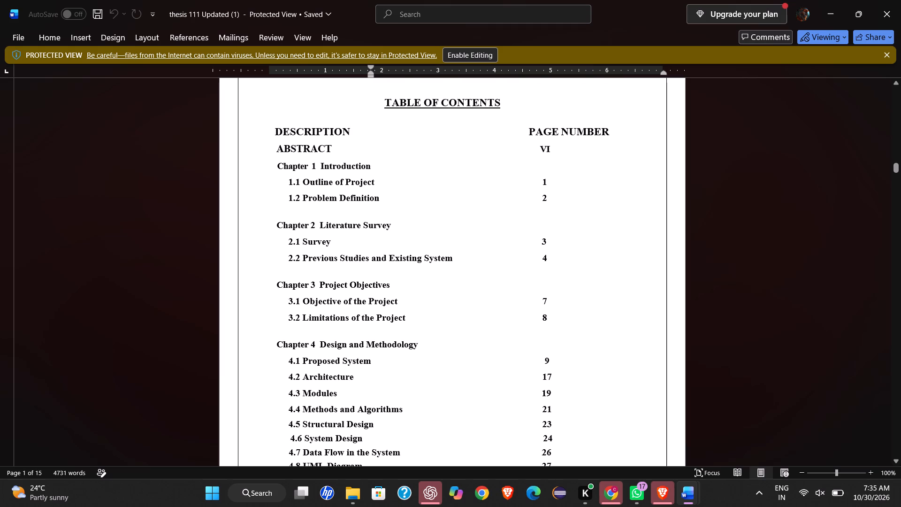
scroll(390, 247, "down", 1)
scroll(409, 276, "up", 1)
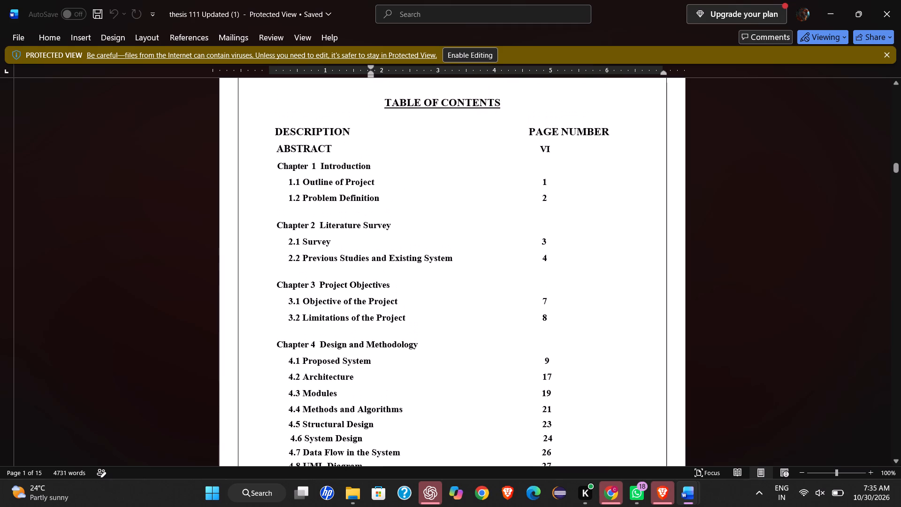
Switch to FINAL-CODESENSEDOCUMENT-6 and examine its list of figures and table of contents for comparison with the thesis.
scroll(409, 276, "up", 2)
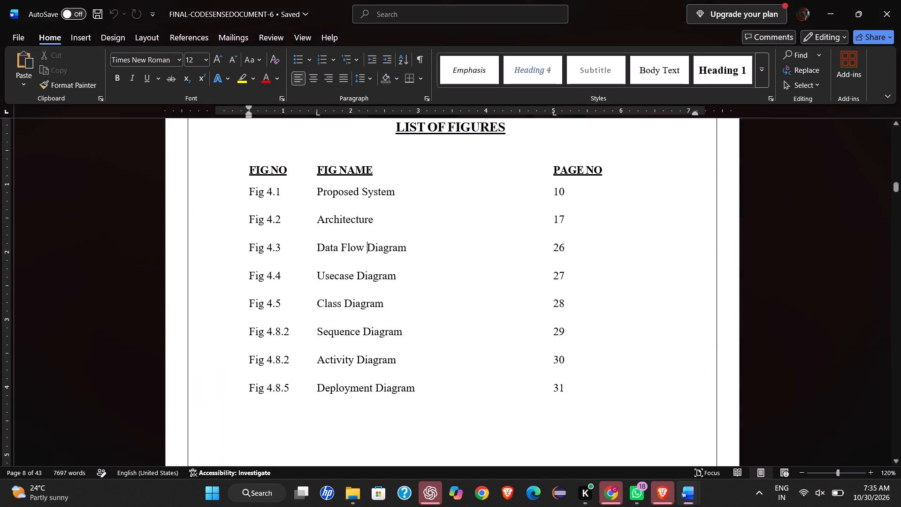
scroll(409, 276, "up", 3)
scroll(438, 319, "up", 1)
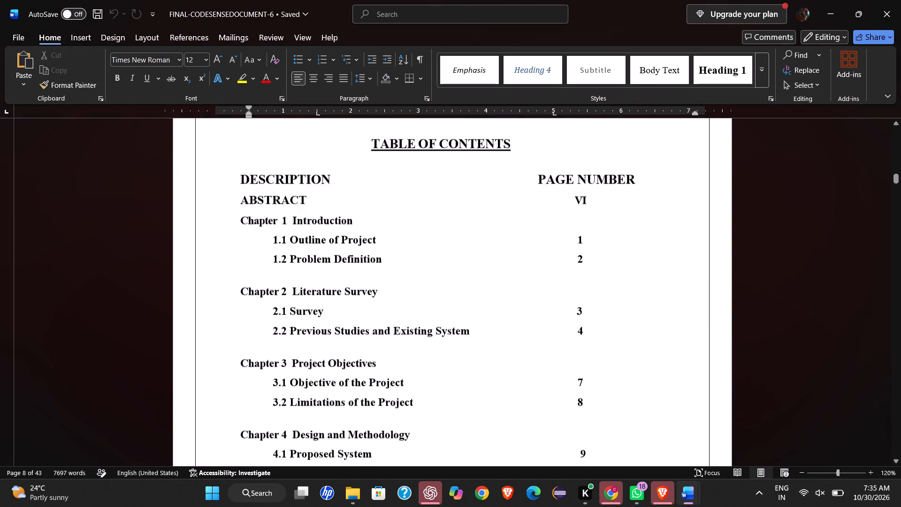
Switch back to thesis 111 Updated (1) and examine its table of contents and list of figures against the CodeSense document.
scroll(438, 319, "up", 1)
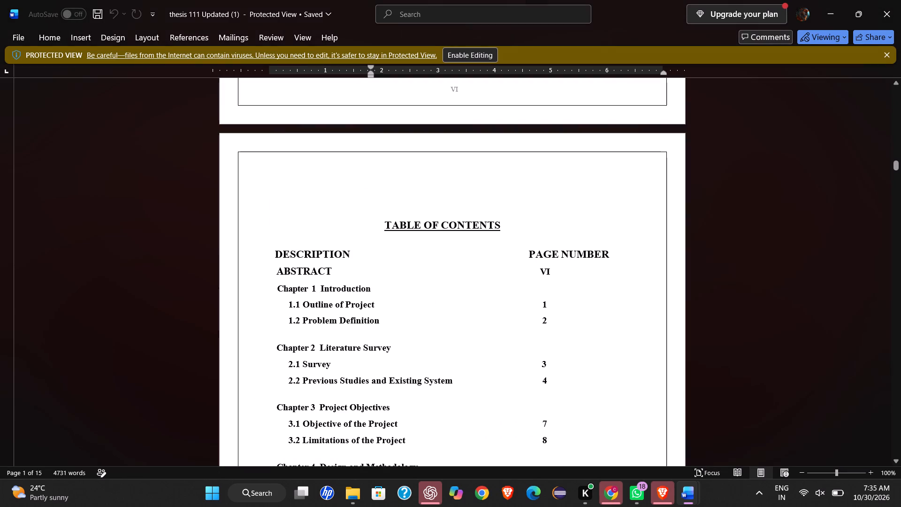
scroll(375, 296, "down", 1)
left_click(278, 172)
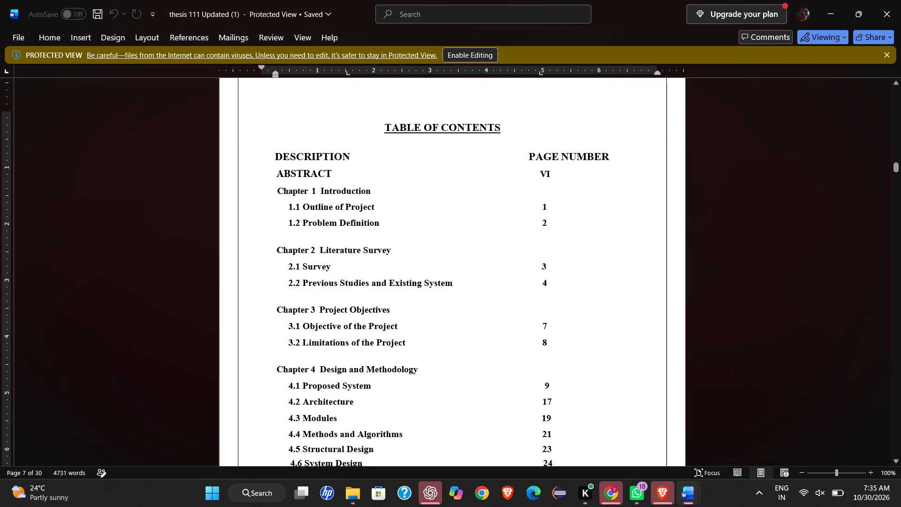
scroll(453, 248, "down", 5)
scroll(453, 248, "up", 2)
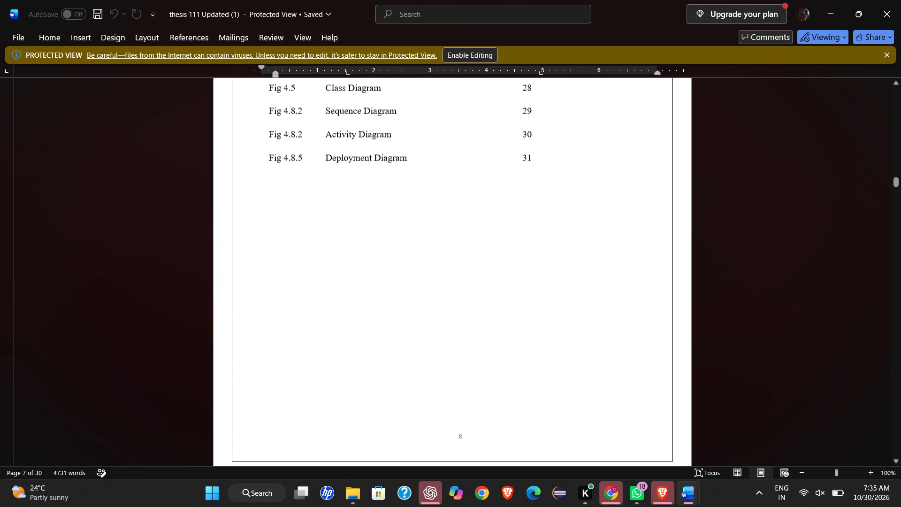
scroll(453, 248, "up", 1)
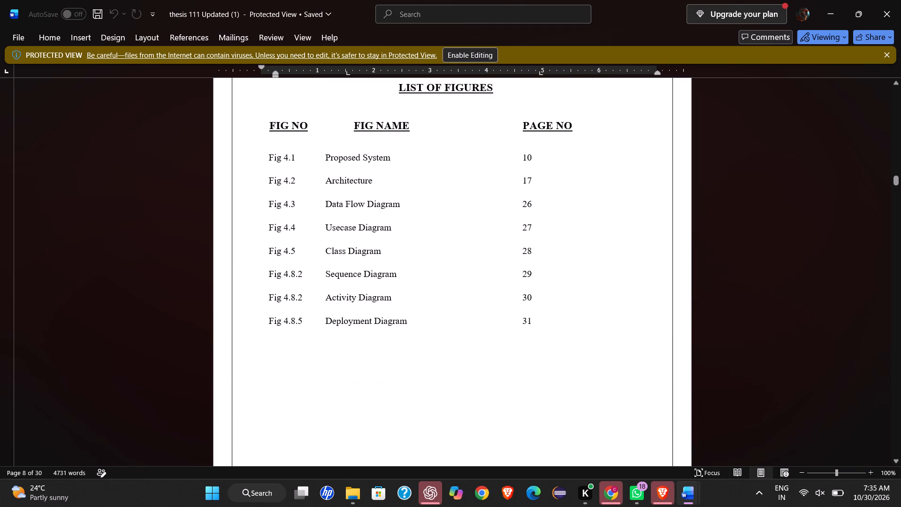
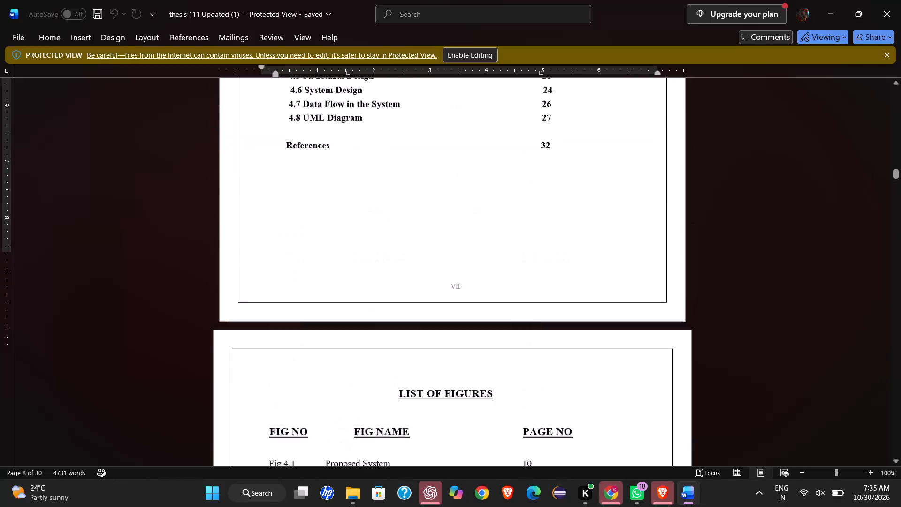
Examine the entries and page numbers in the table of contents and list of figures of thesis 111 Updated (1).
scroll(468, 278, "up", 2)
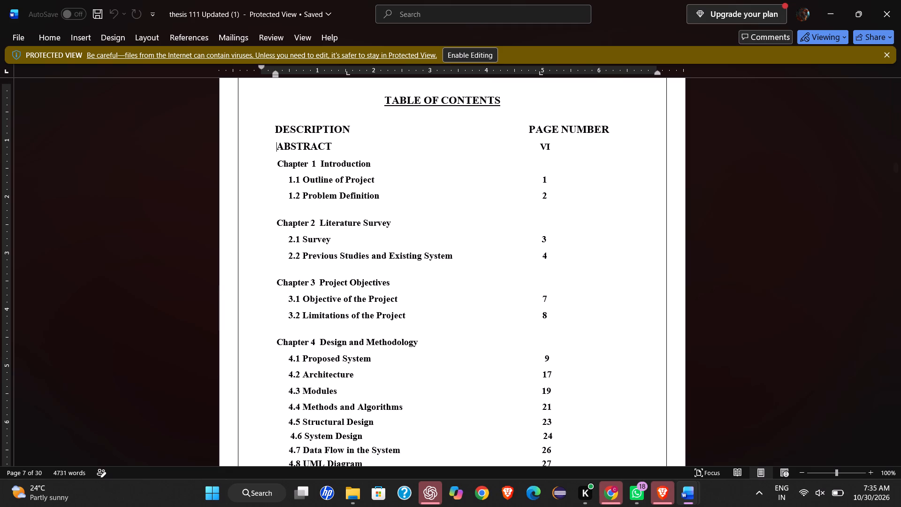
scroll(499, 281, "down", 1)
scroll(538, 280, "down", 1)
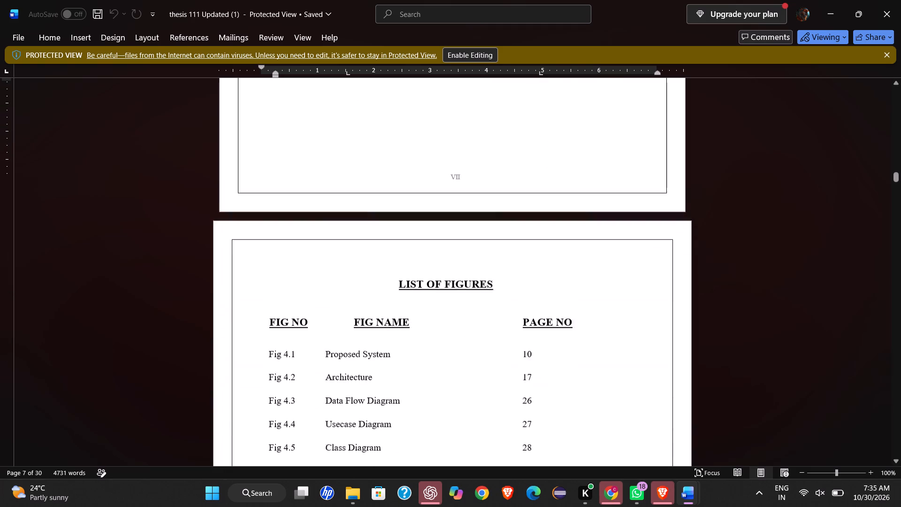
scroll(538, 280, "down", 1)
scroll(514, 262, "up", 2)
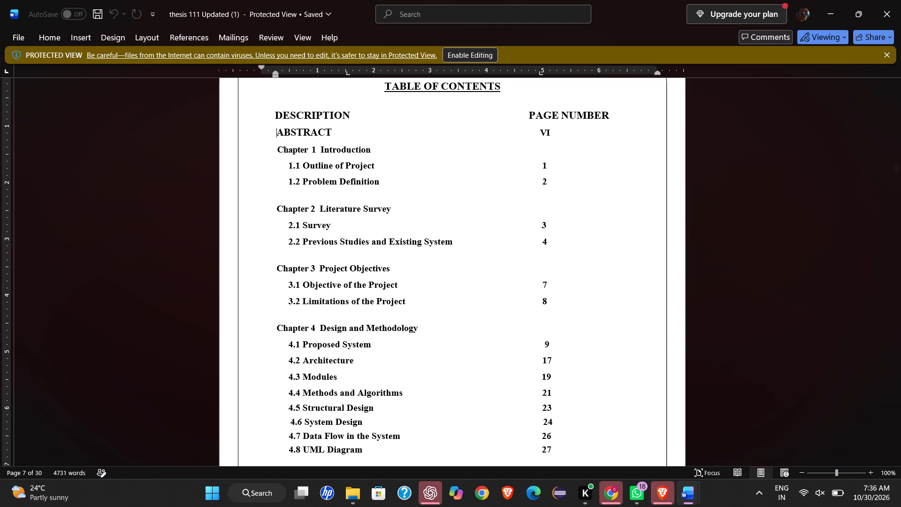
scroll(542, 242, "up", 2)
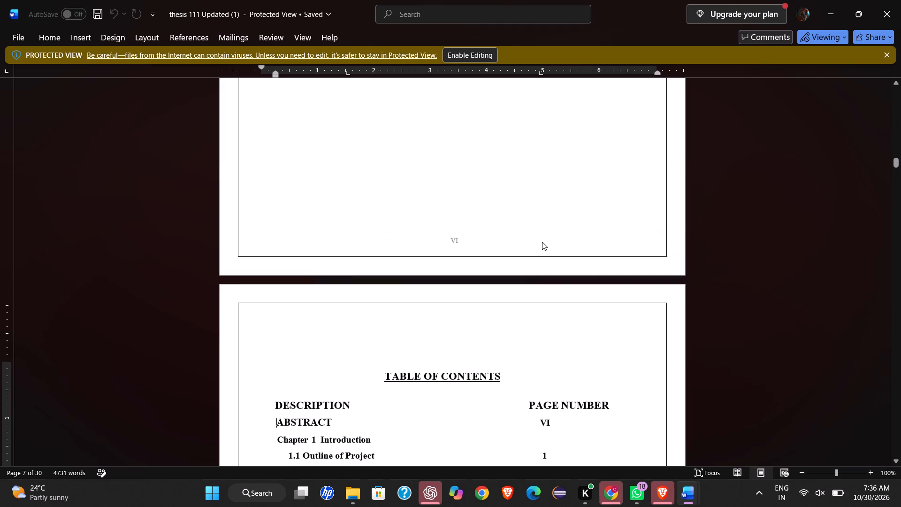
Switch back to thesis 111 Updated (1) and review the pages from the table of contents through Chapter 1, Introduction.
scroll(536, 244, "down", 8)
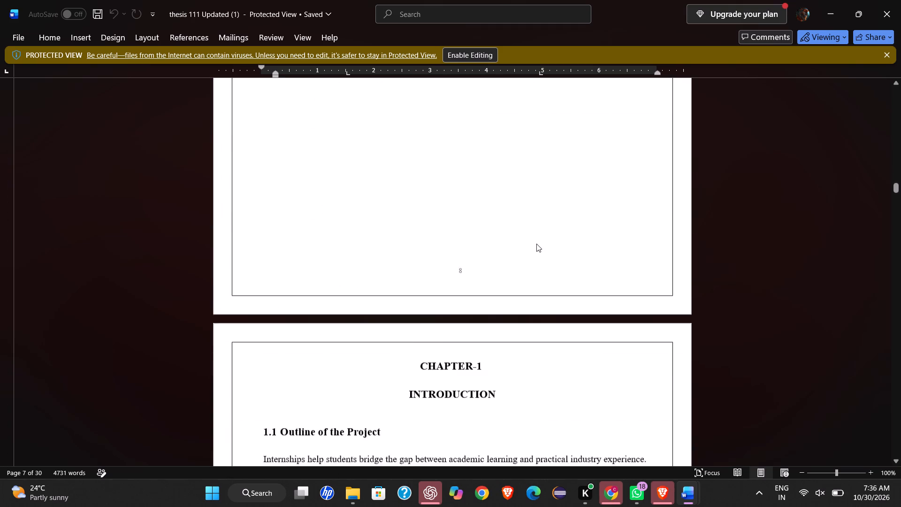
scroll(536, 244, "down", 1)
scroll(536, 244, "up", 1)
scroll(536, 244, "down", 1)
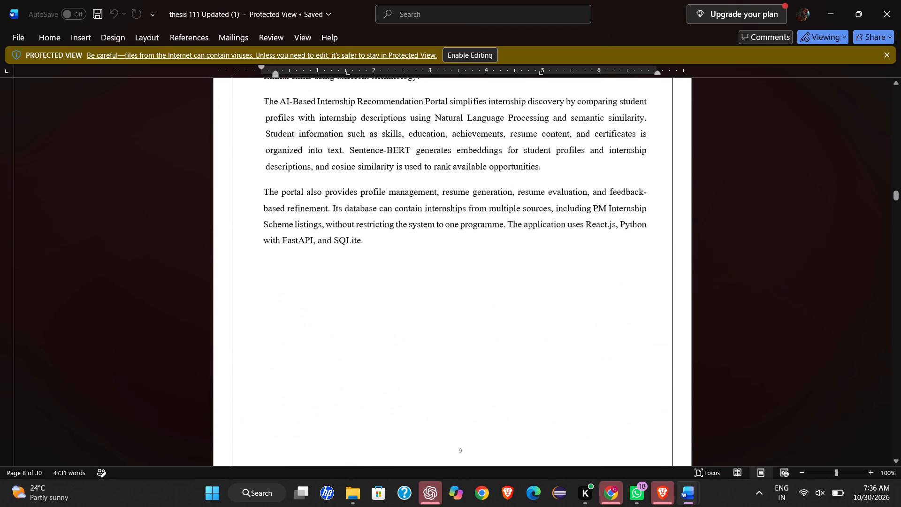
scroll(536, 244, "down", 4, "ctrl")
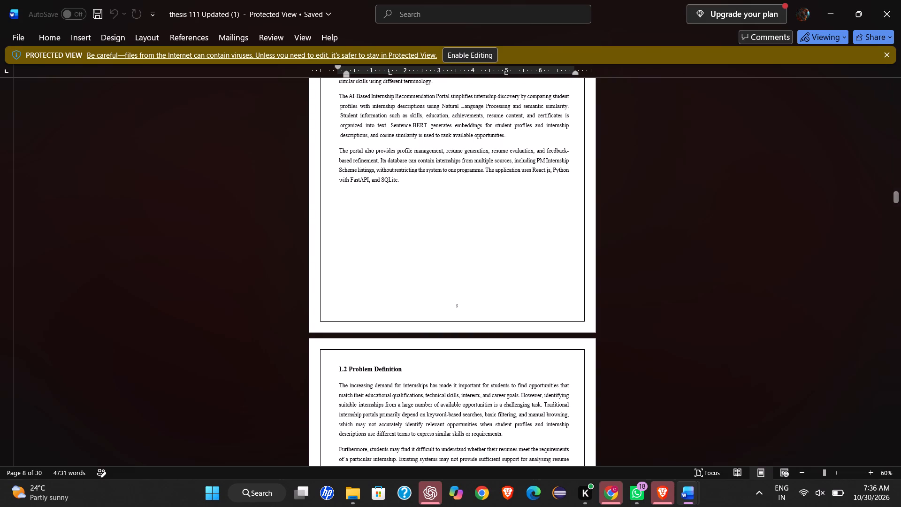
scroll(536, 244, "down", 4)
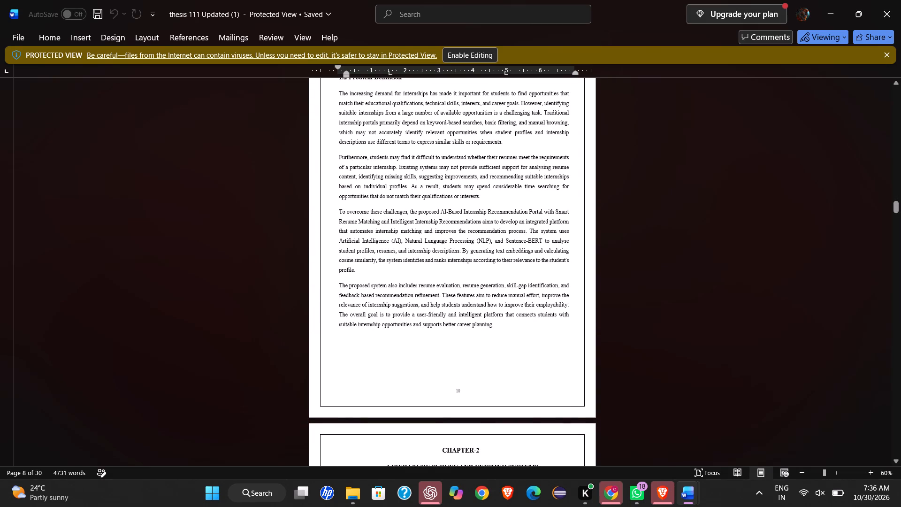
Review Chapter 2's survey and previous studies, then the objectives and limitations in Chapter 3 of the thesis.
scroll(536, 244, "down", 2)
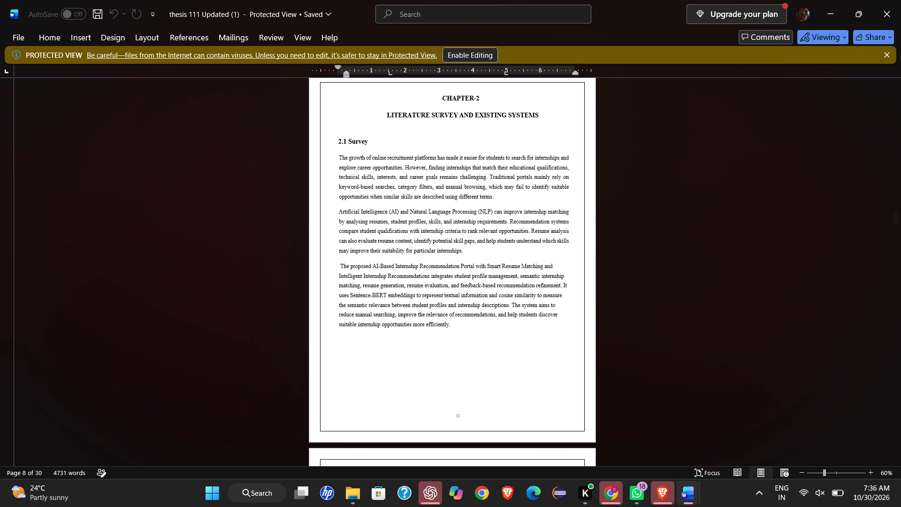
scroll(536, 244, "down", 5)
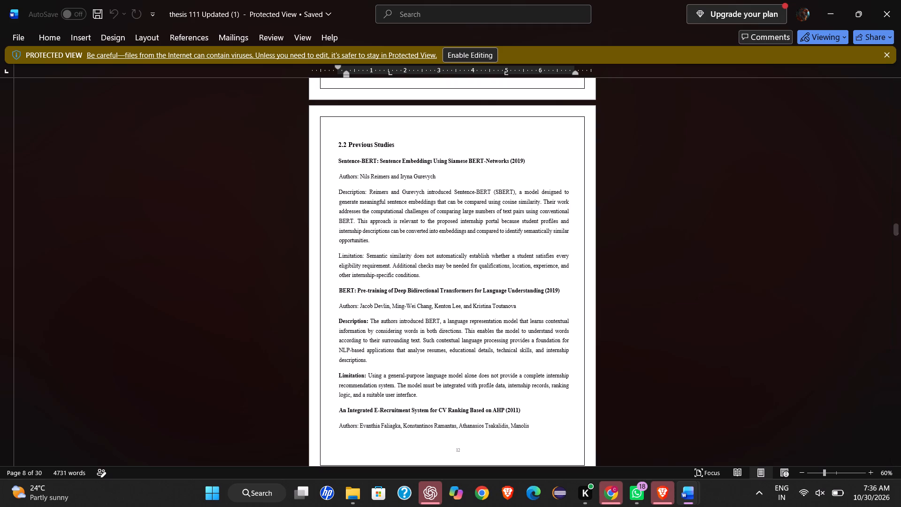
scroll(476, 220, "down", 3)
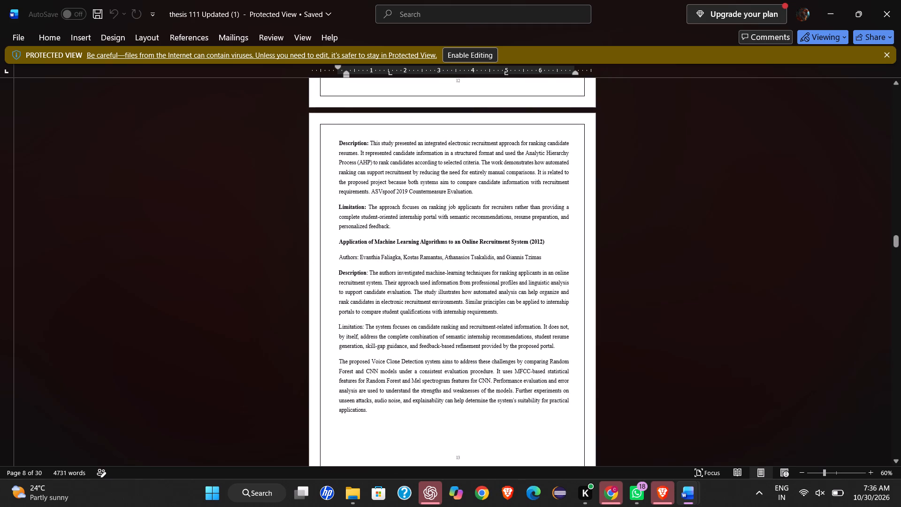
scroll(476, 220, "down", 1)
scroll(476, 220, "up", 1)
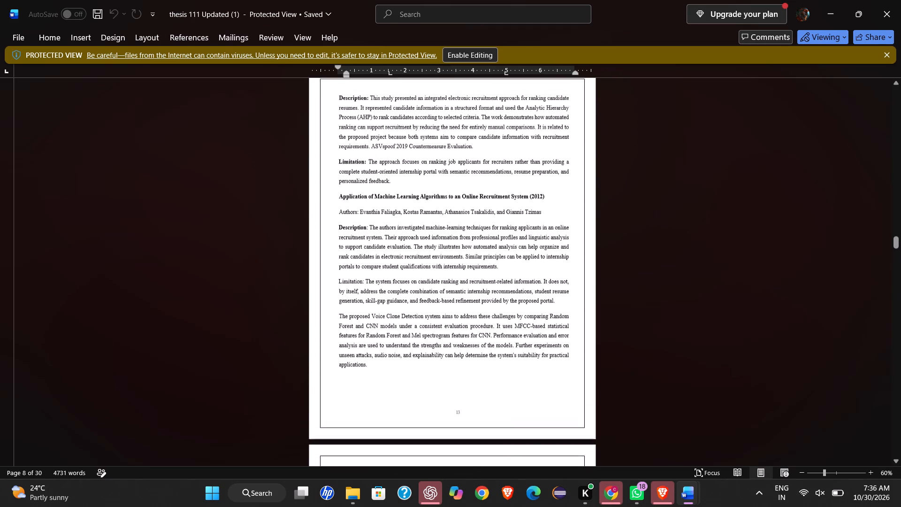
scroll(476, 220, "up", 1)
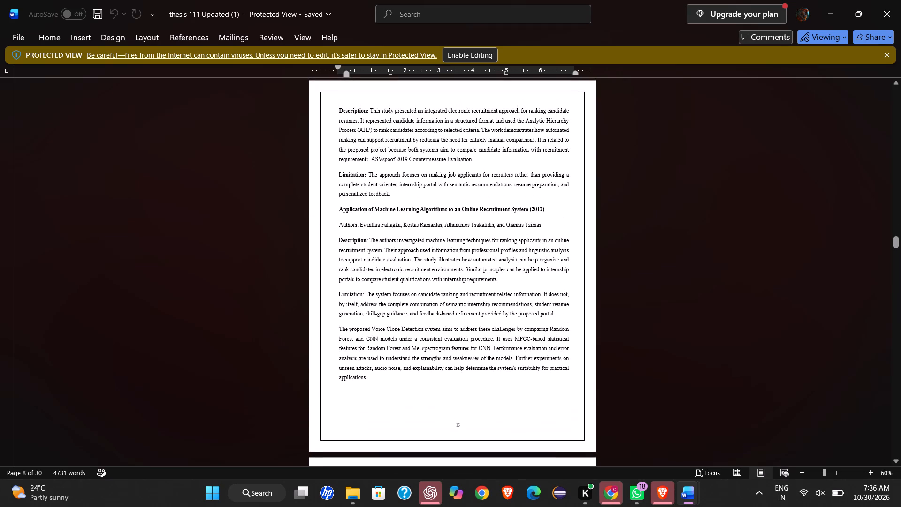
scroll(476, 220, "down", 1)
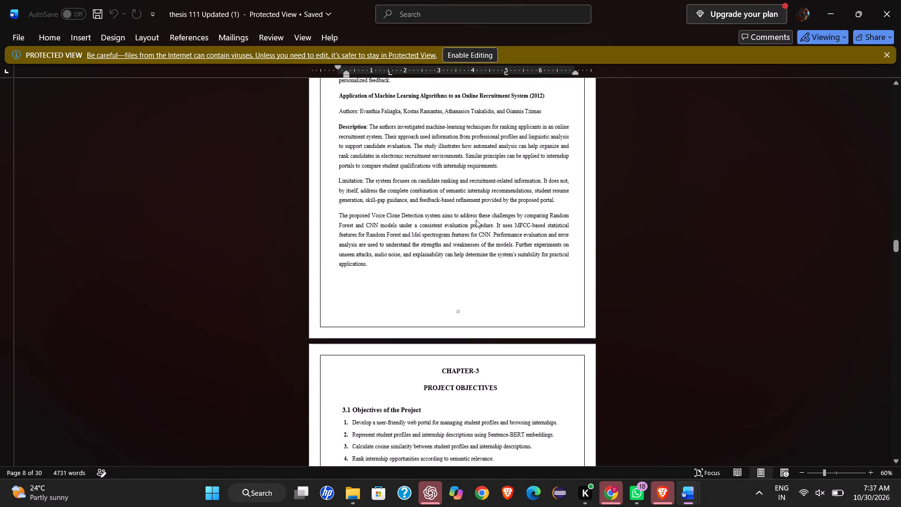
scroll(476, 220, "down", 2)
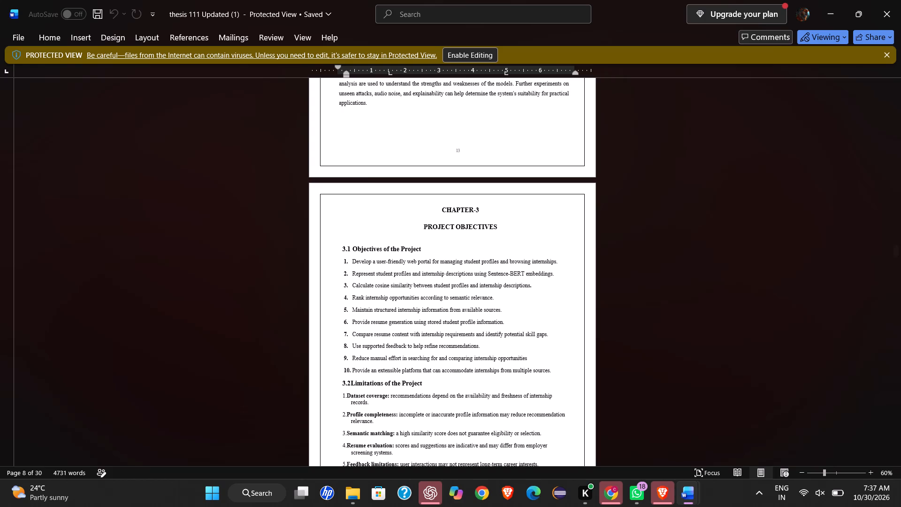
scroll(476, 220, "down", 2)
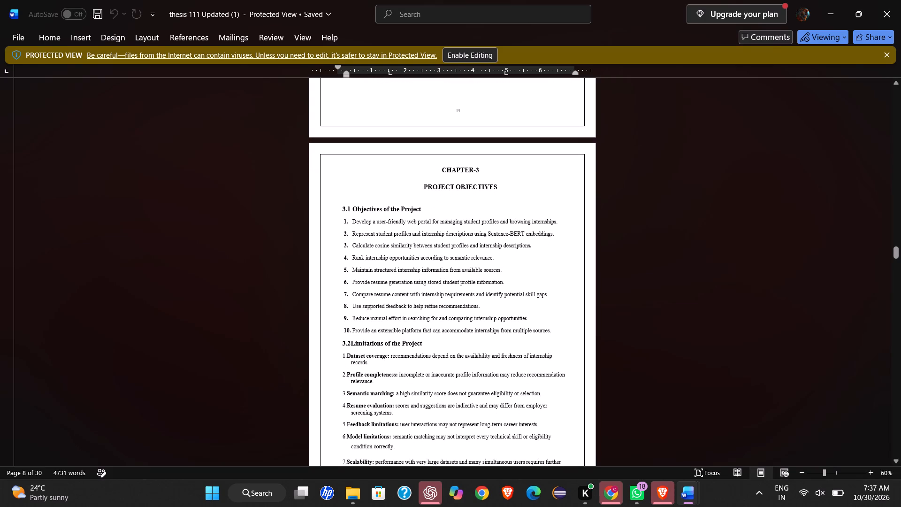
scroll(458, 216, "down", 2)
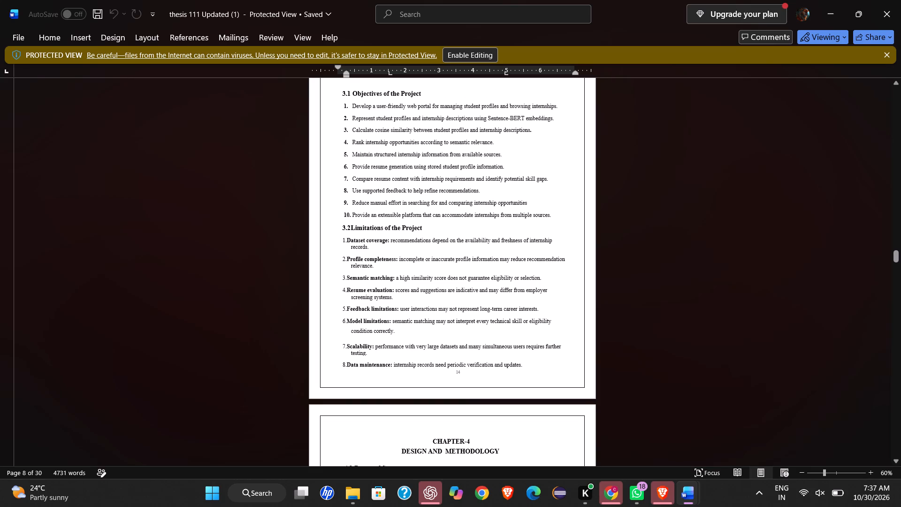
Go back to section 2.2 Previous Studies and recheck its entries and closing paragraph through the Chapter 3 page.
scroll(458, 216, "up", 2)
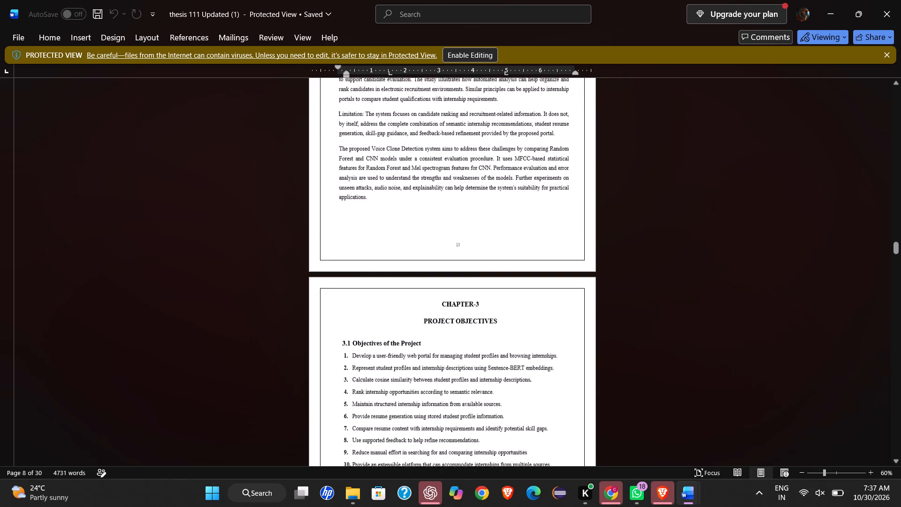
scroll(458, 216, "up", 3)
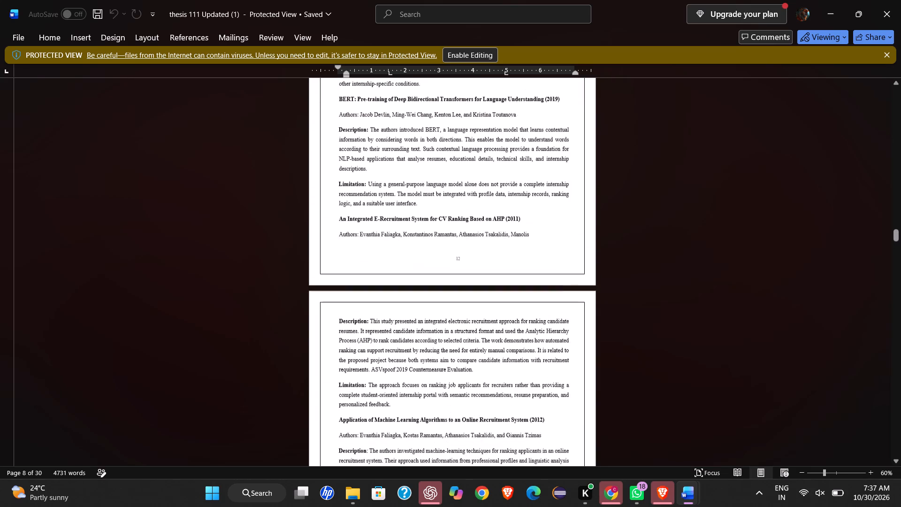
scroll(458, 216, "up", 2)
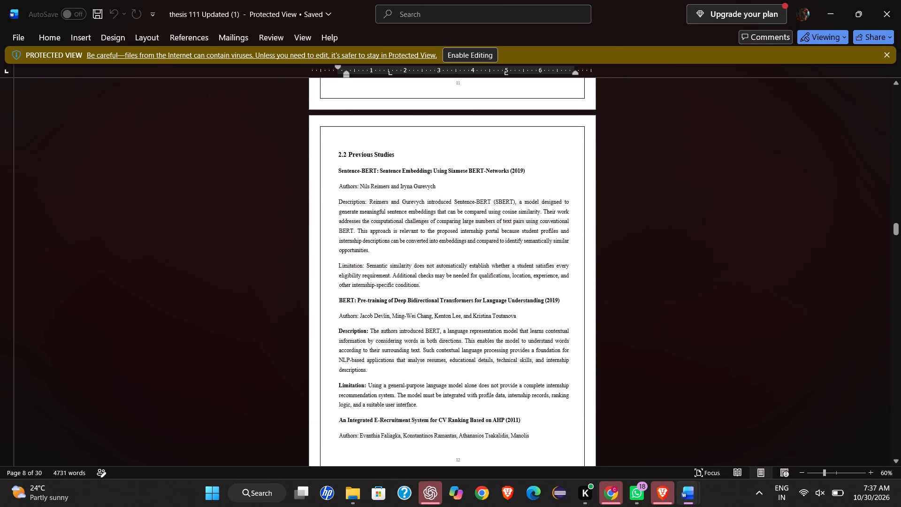
scroll(458, 216, "down", 1)
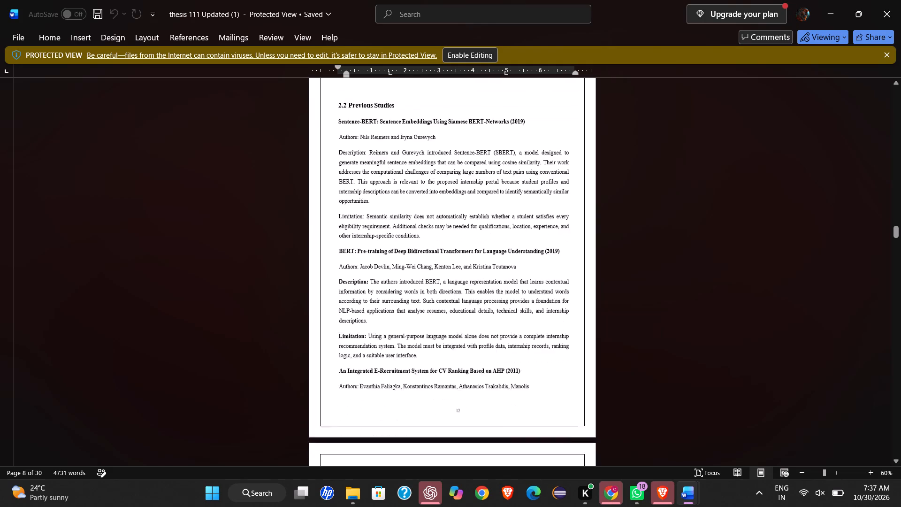
scroll(458, 216, "down", 4)
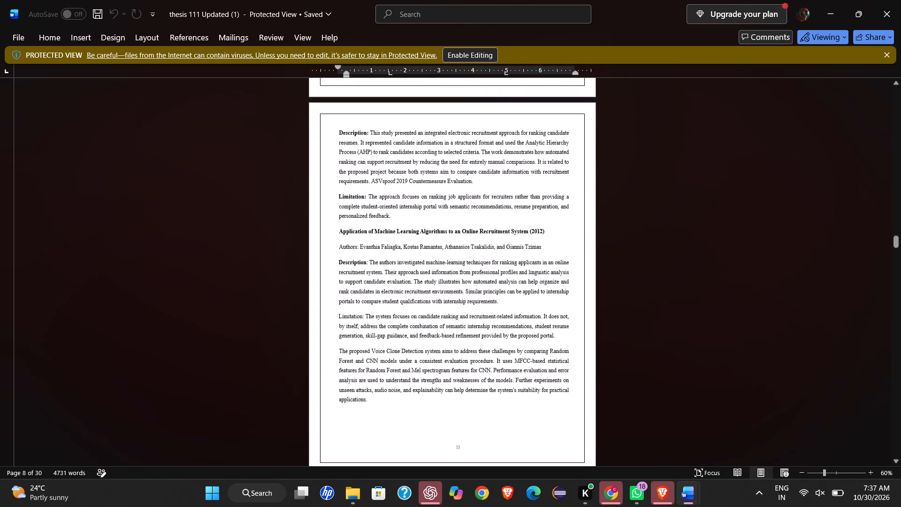
scroll(458, 216, "down", 4)
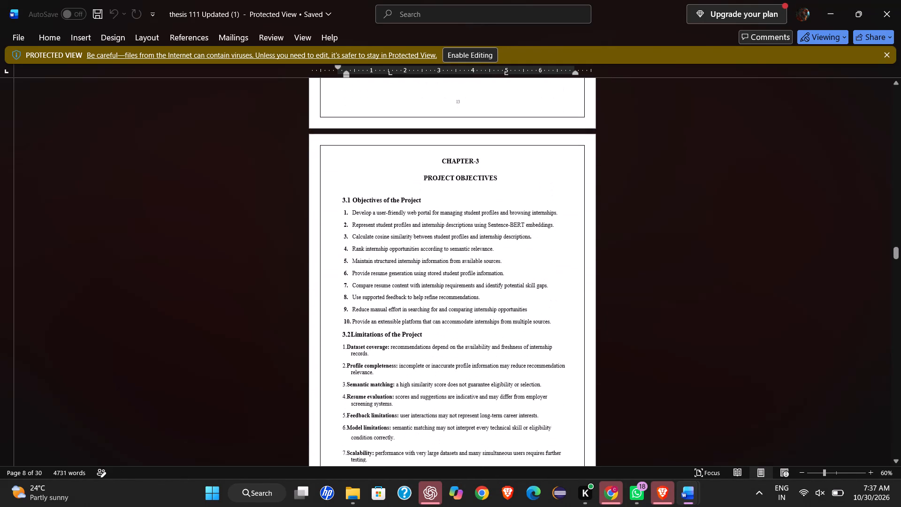
scroll(458, 216, "down", 1)
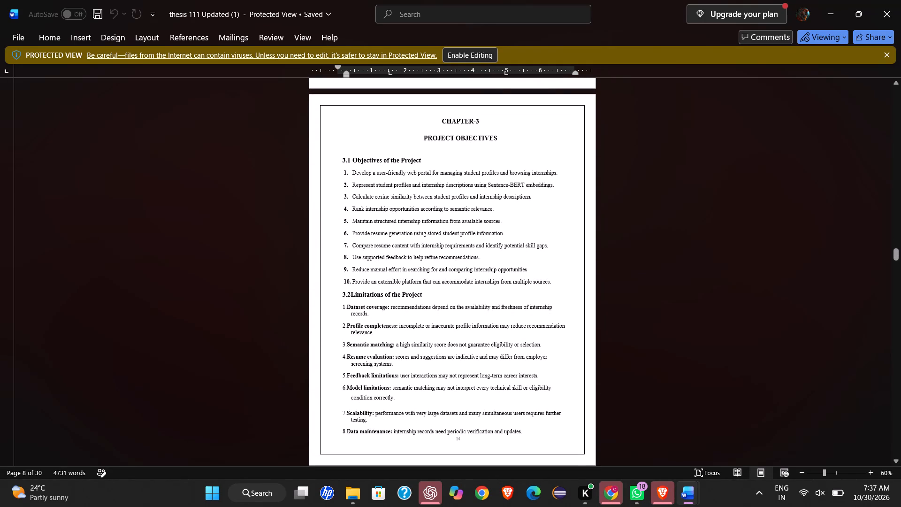
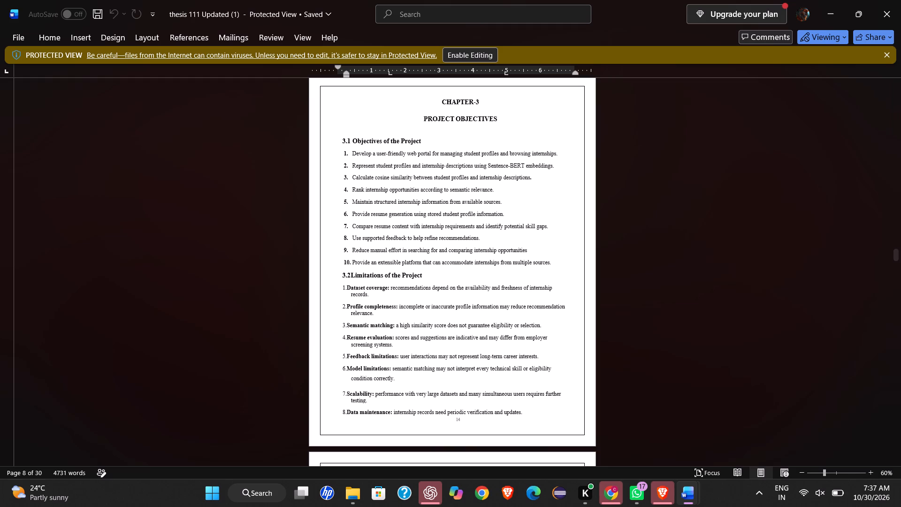
Review Chapter 4's sections 4.1 Proposed System and 4.2 Architecture, including the system architecture figure and its description.
scroll(404, 277, "down", 2)
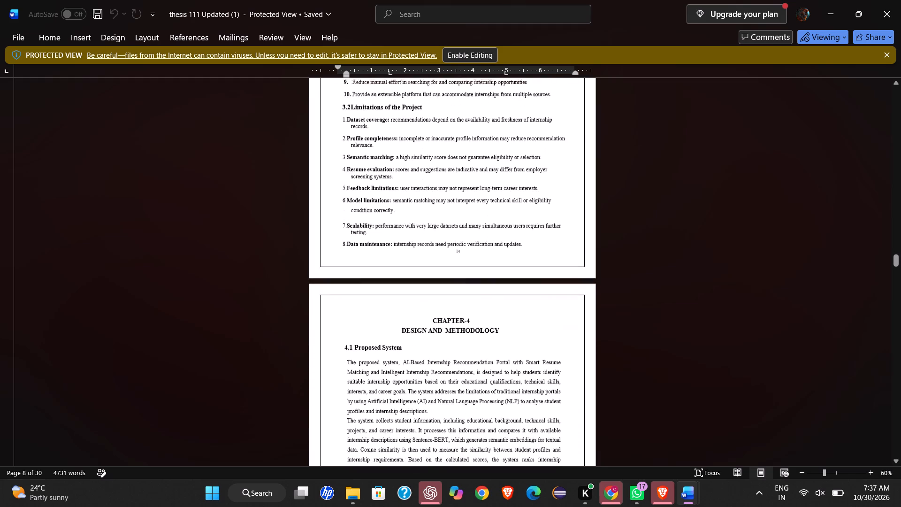
scroll(404, 277, "down", 1)
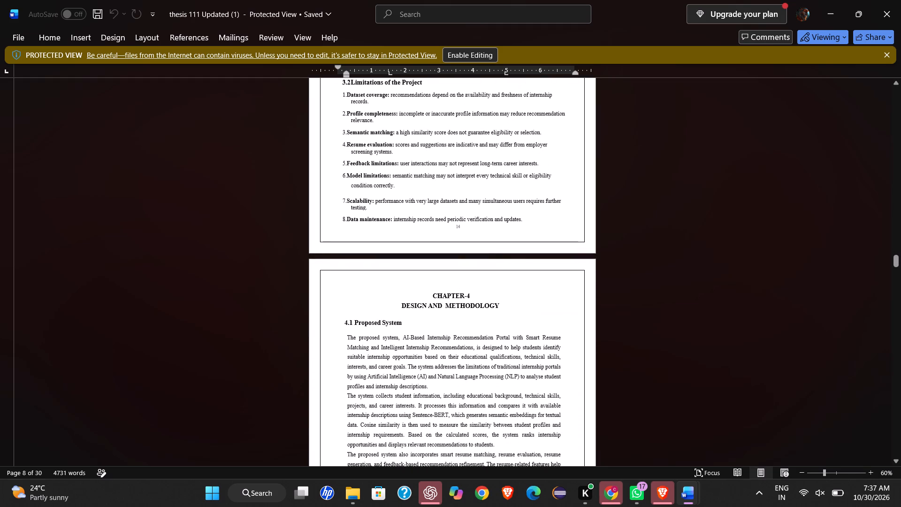
scroll(404, 277, "down", 1)
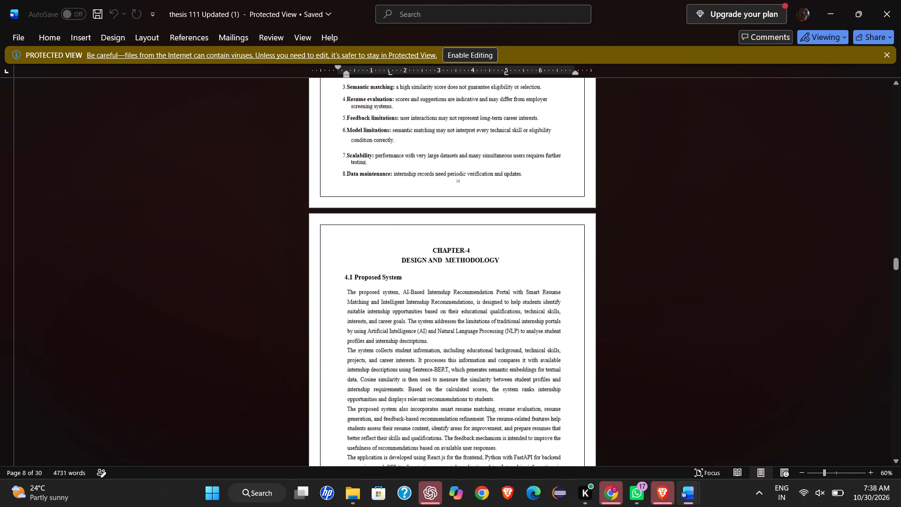
scroll(404, 277, "down", 2)
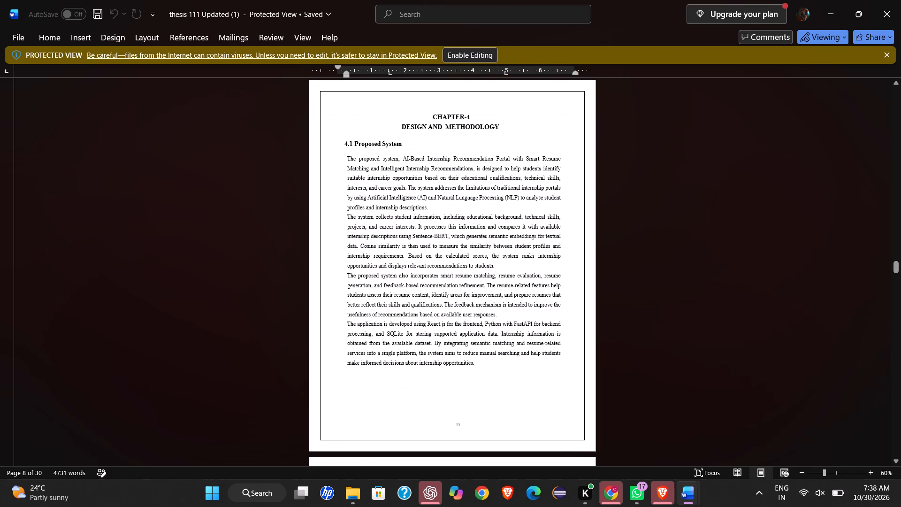
scroll(404, 277, "down", 1)
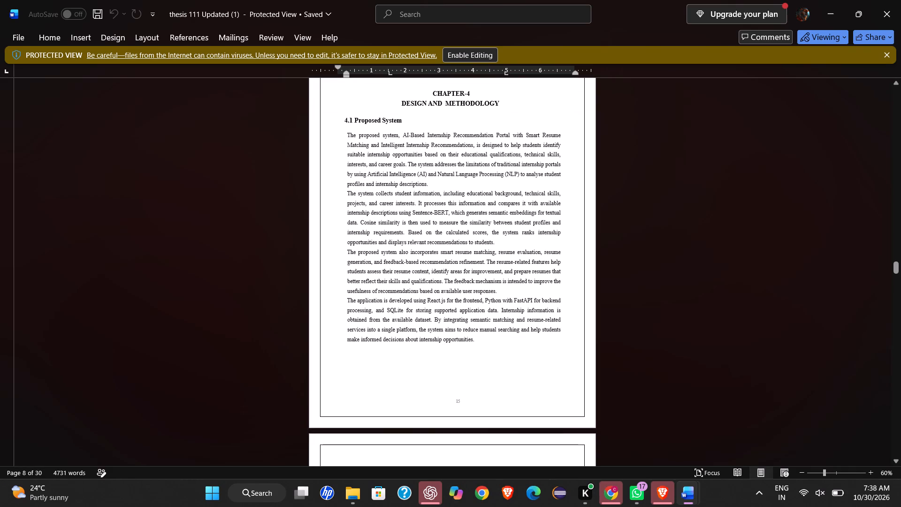
scroll(404, 277, "down", 4)
scroll(439, 256, "down", 1)
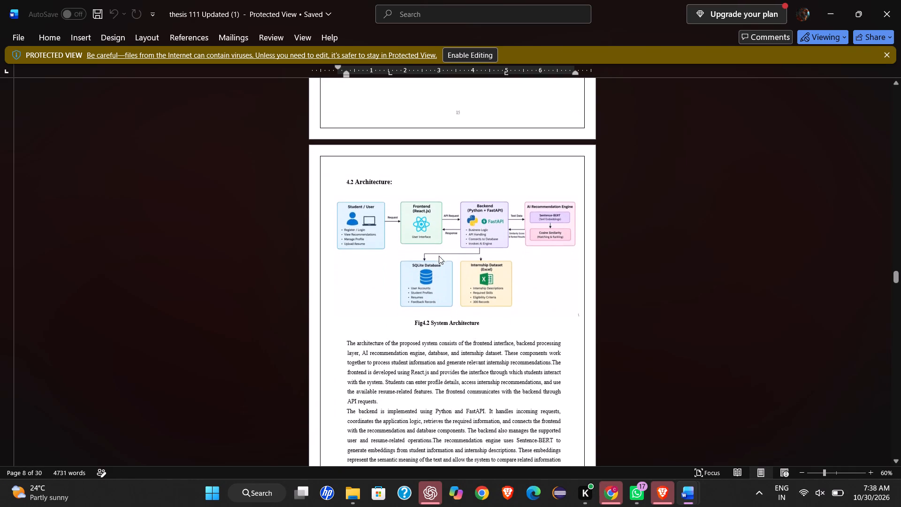
scroll(439, 256, "down", 1)
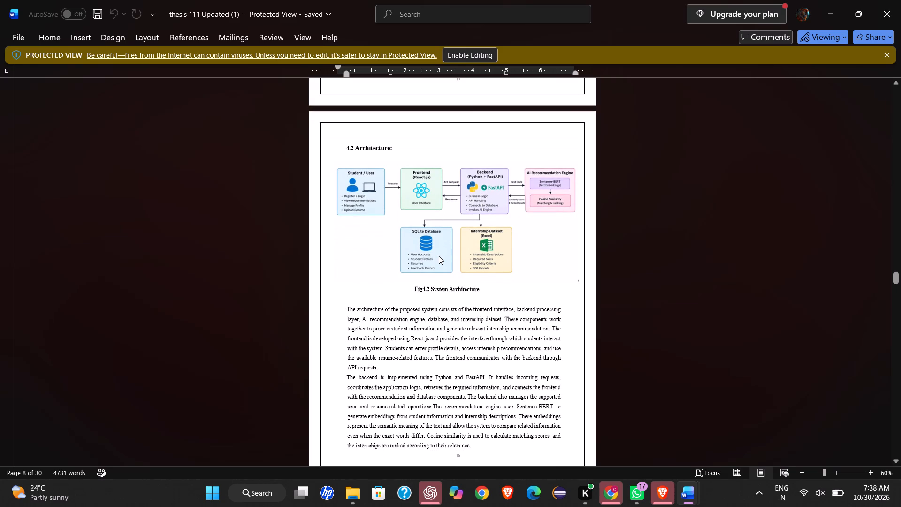
scroll(439, 256, "down", 1)
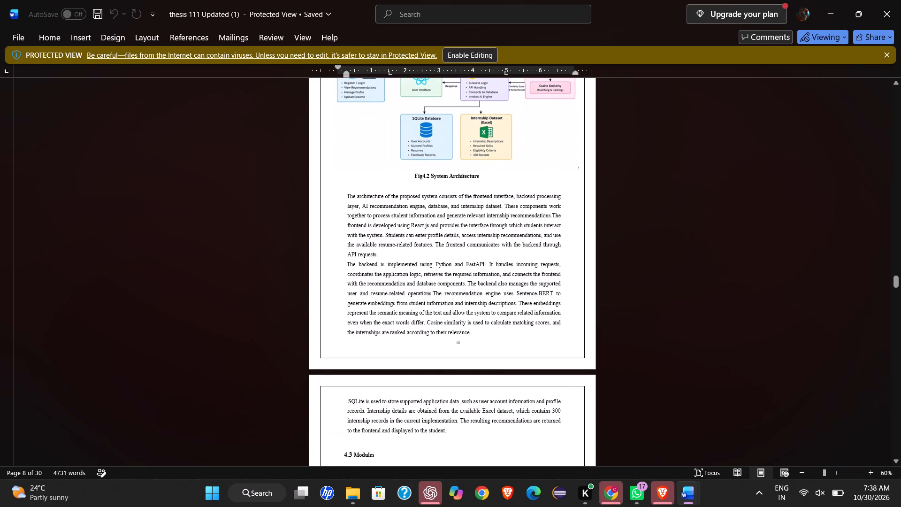
scroll(439, 256, "down", 1)
scroll(439, 256, "up", 1)
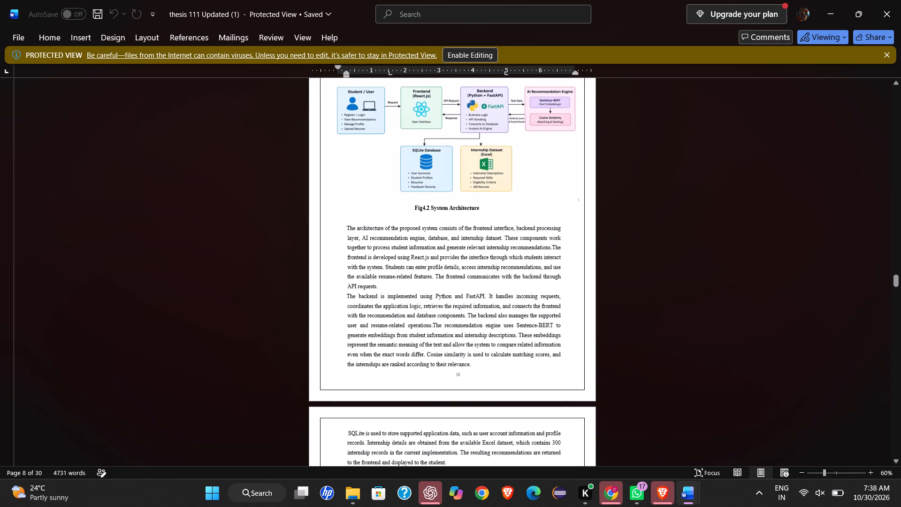
scroll(439, 256, "up", 1)
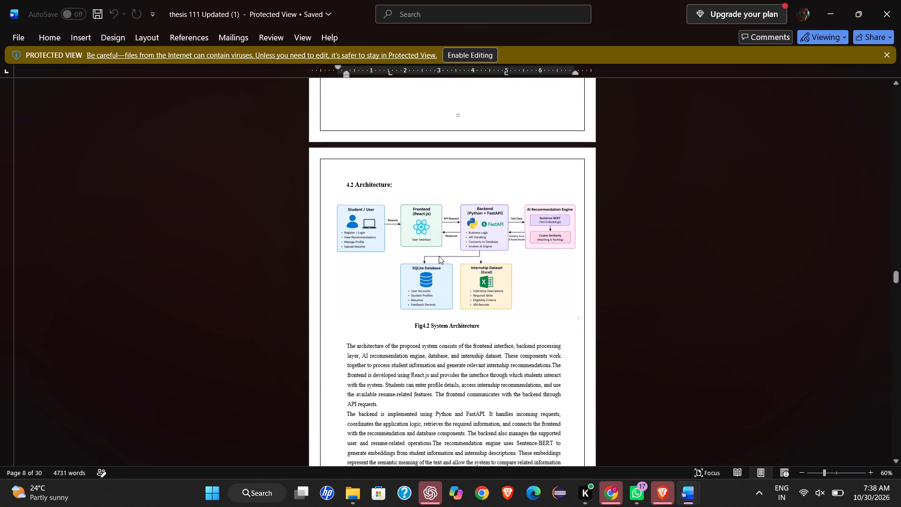
Read on through sections 4.3 Modules and 4.4 Methods and Algorithms up to the start of 4.5 Structural Design.
scroll(439, 256, "down", 2)
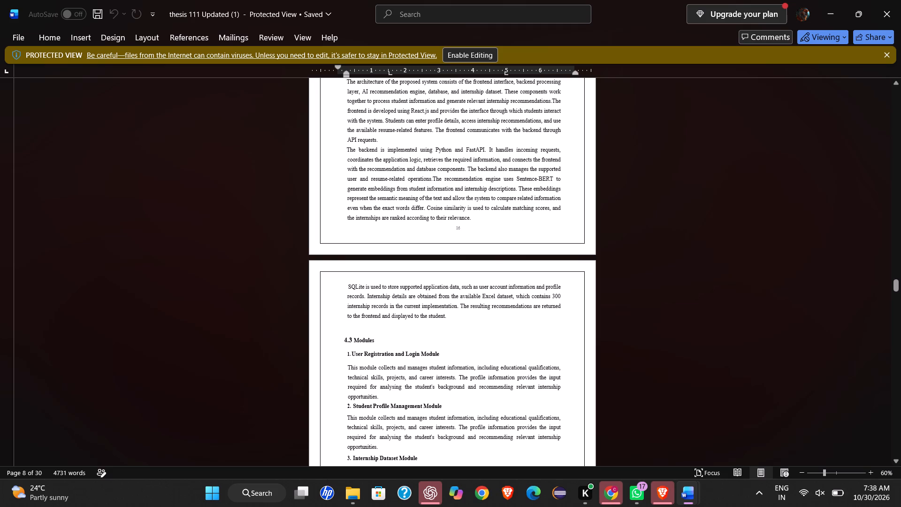
scroll(439, 256, "down", 5)
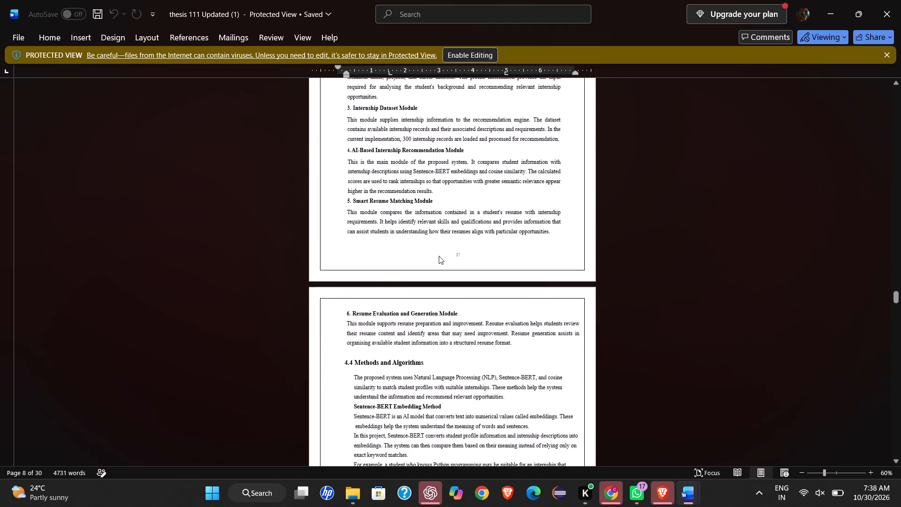
scroll(439, 256, "down", 3)
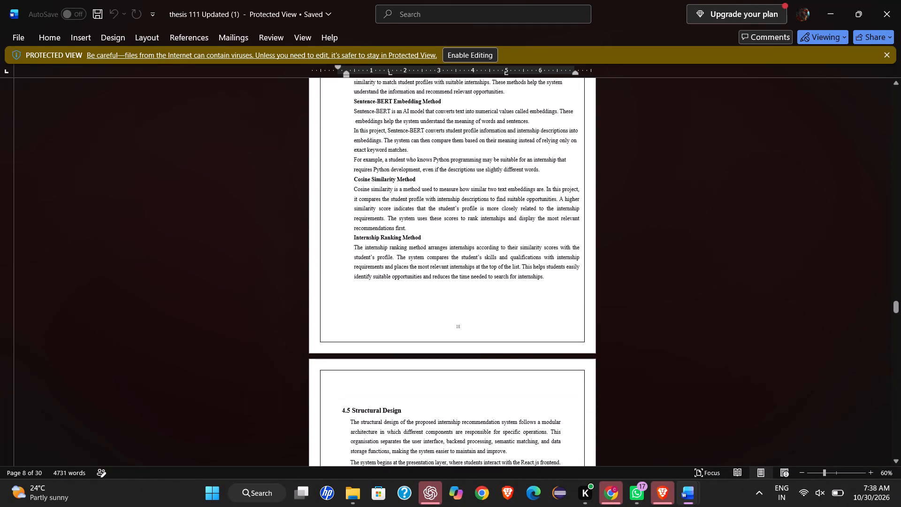
right_click(439, 256)
scroll(439, 256, "down", 1)
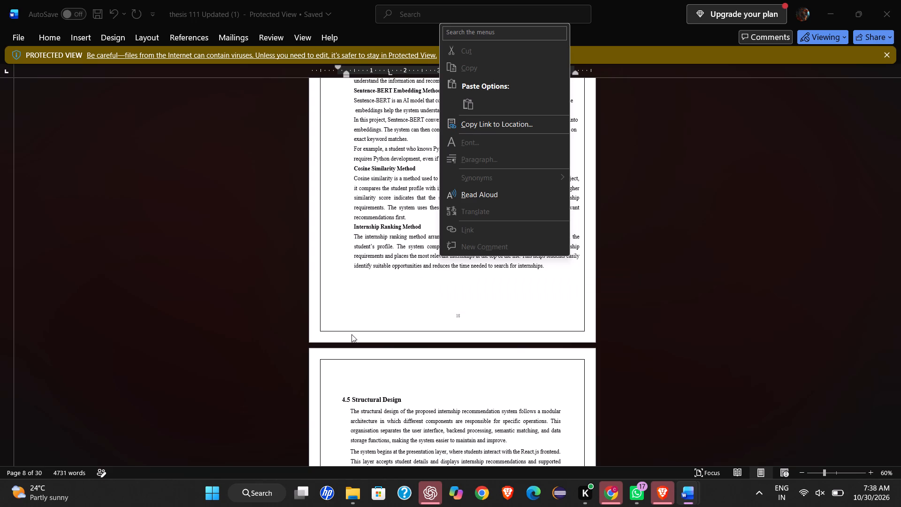
left_click(351, 334)
scroll(442, 302, "down", 1)
Go back to section 4.3 Modules and recheck the module descriptions and the methods in section 4.4.
scroll(442, 302, "up", 1)
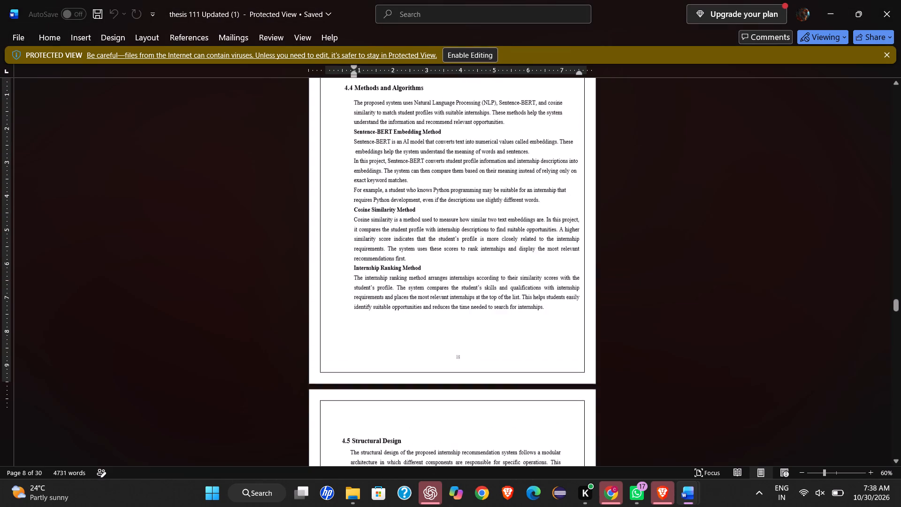
scroll(442, 302, "up", 3)
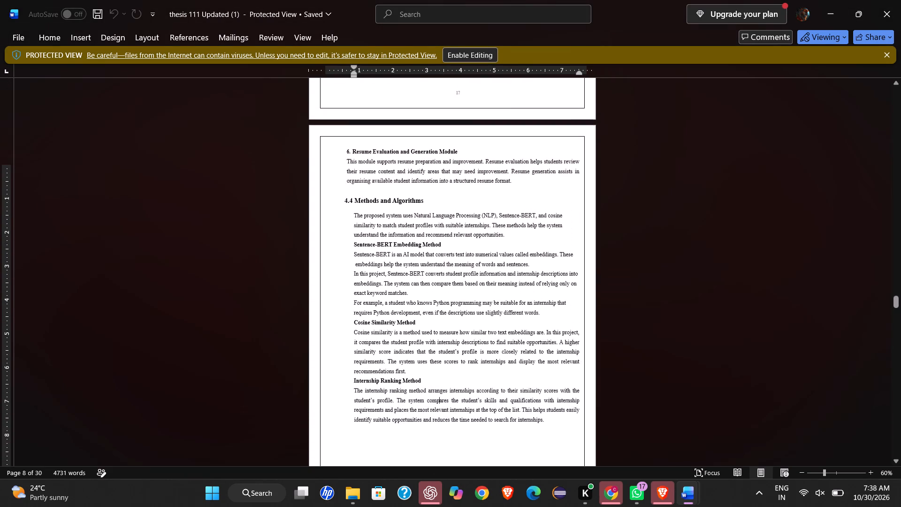
scroll(442, 302, "up", 4)
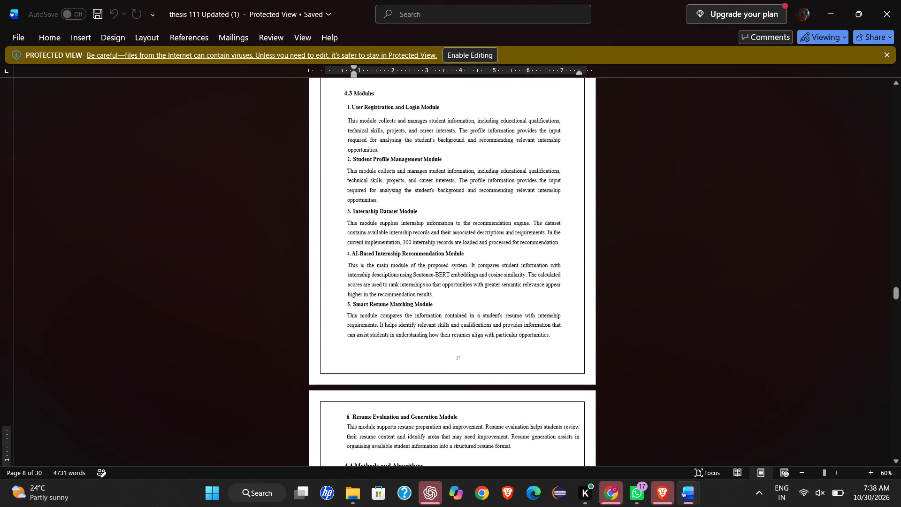
scroll(442, 302, "up", 1)
scroll(442, 302, "down", 2)
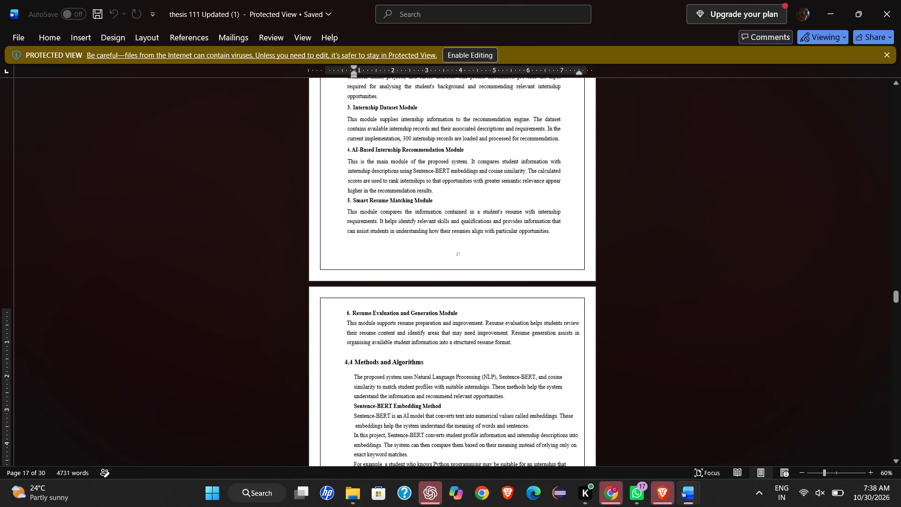
scroll(442, 302, "down", 1)
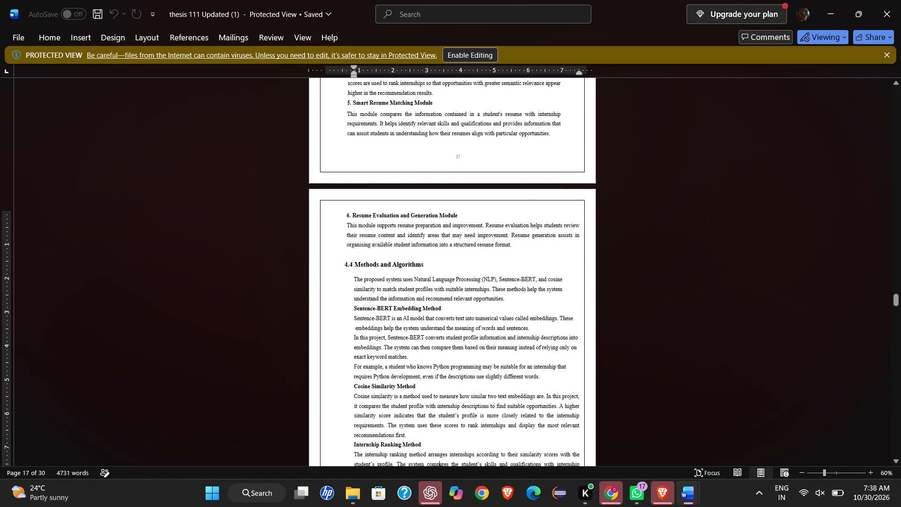
scroll(442, 302, "down", 1)
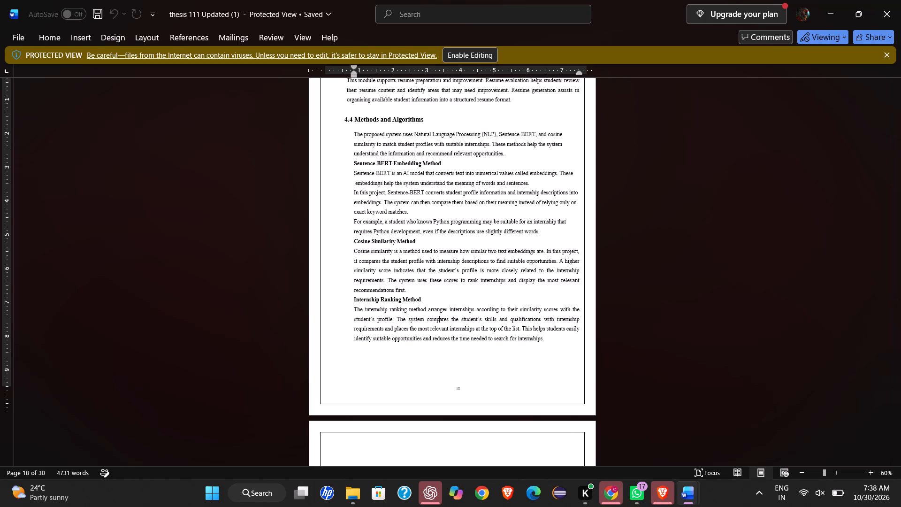
Review sections 4.5 Structural Design and 4.6 System Design, then examine the data flow diagram and text in section 4.7.
scroll(442, 302, "down", 2)
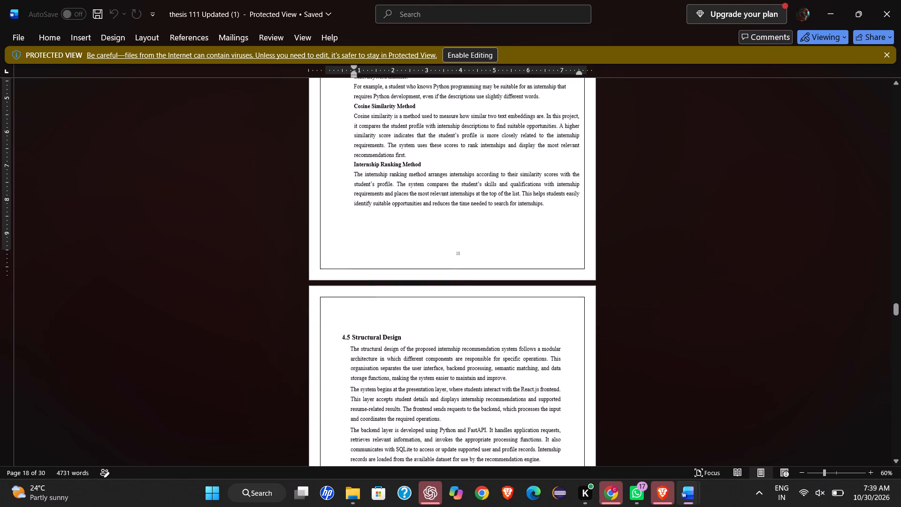
scroll(442, 302, "down", 3)
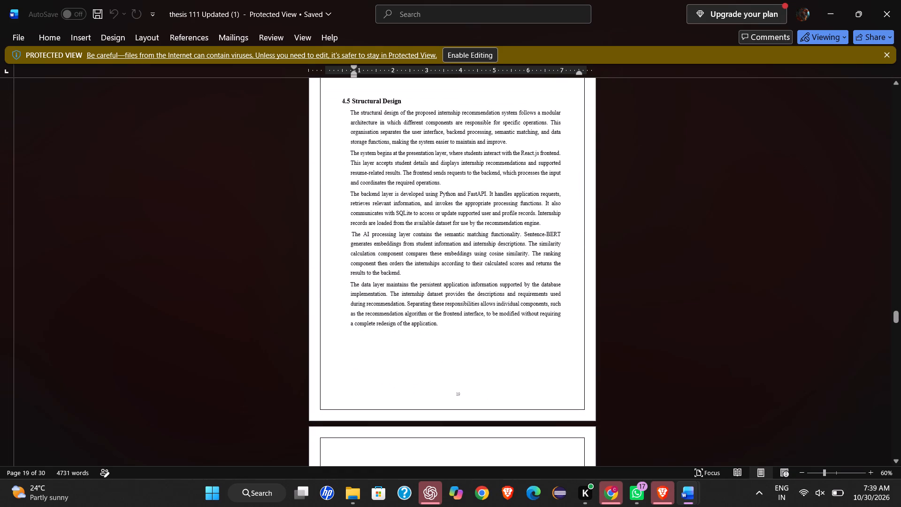
scroll(425, 283, "down", 3)
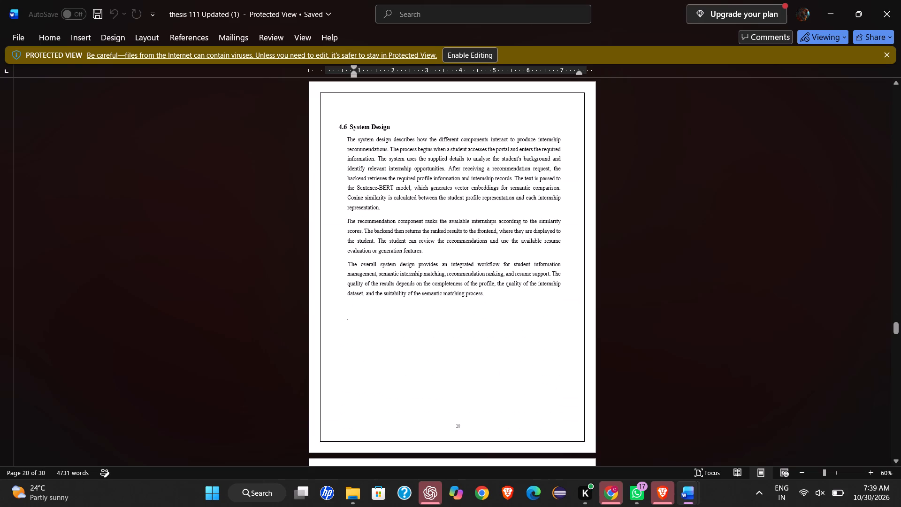
scroll(425, 283, "down", 2)
scroll(487, 279, "down", 1)
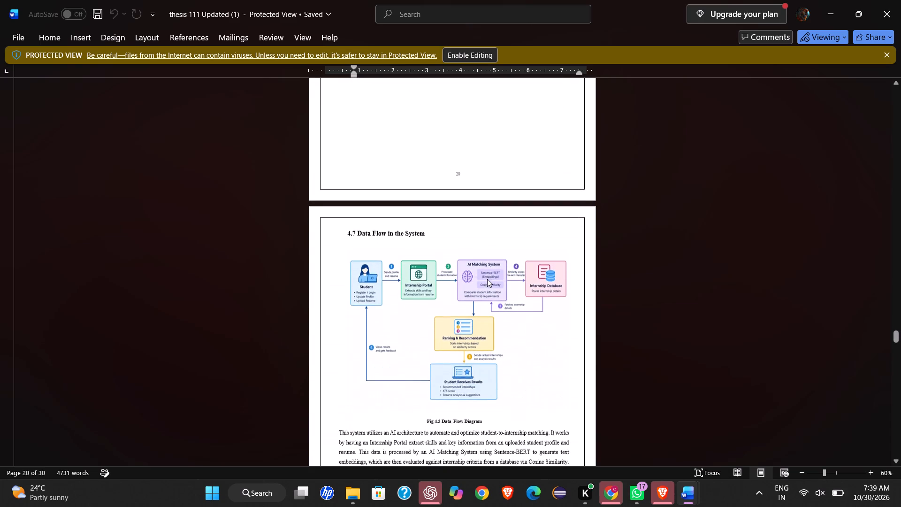
scroll(487, 279, "down", 1)
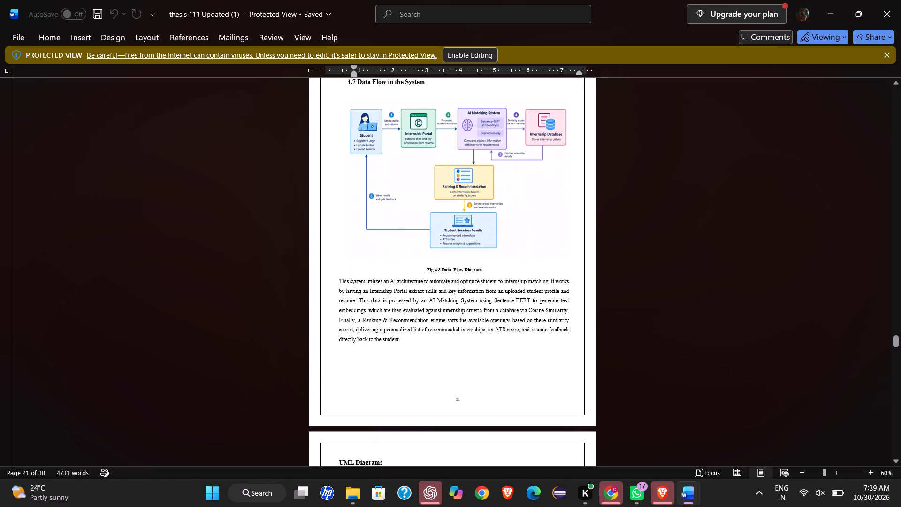
scroll(487, 279, "up", 1)
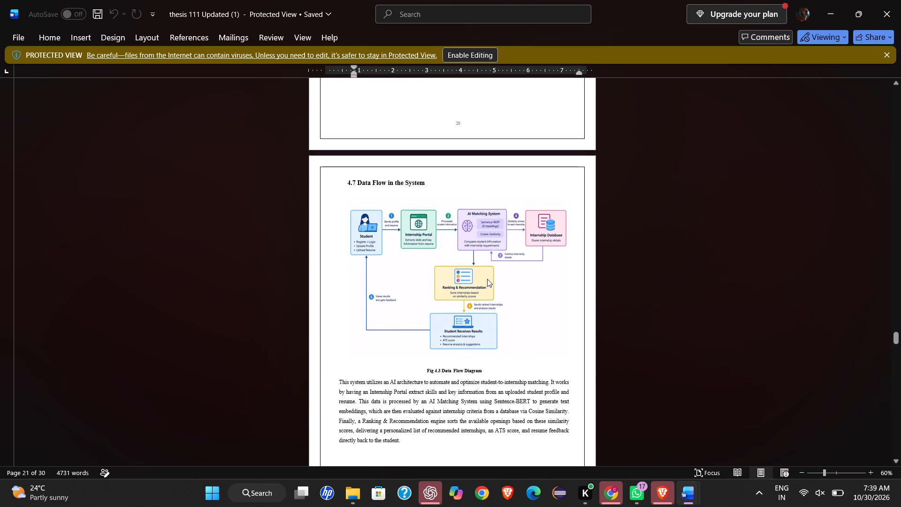
scroll(487, 279, "down", 1)
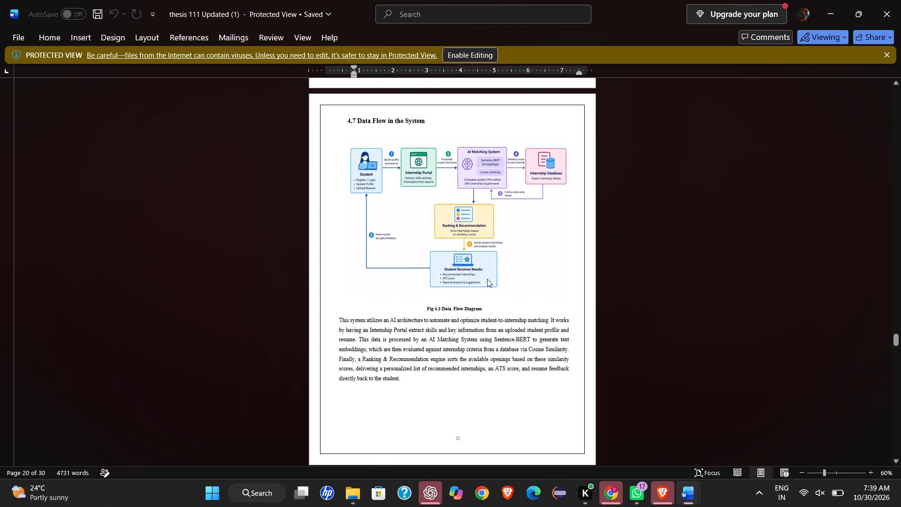
scroll(487, 279, "down", 1)
scroll(487, 279, "up", 1)
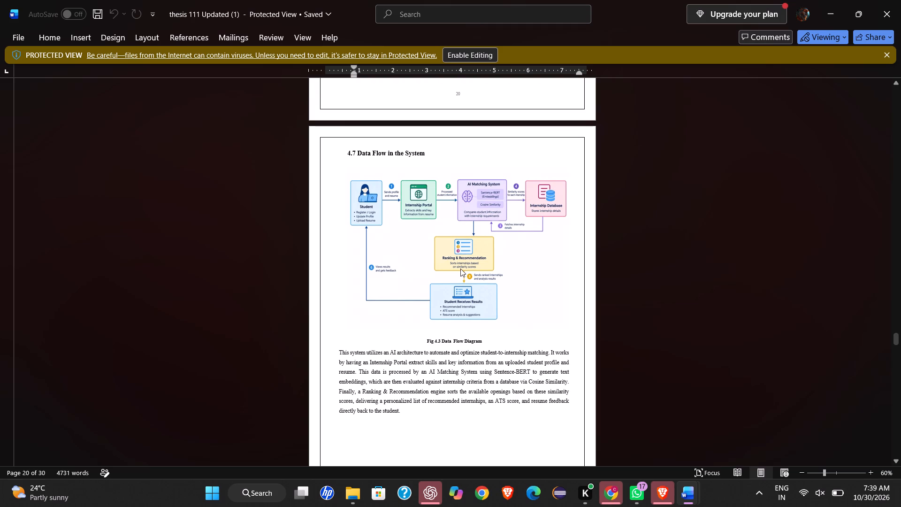
scroll(460, 269, "down", 2)
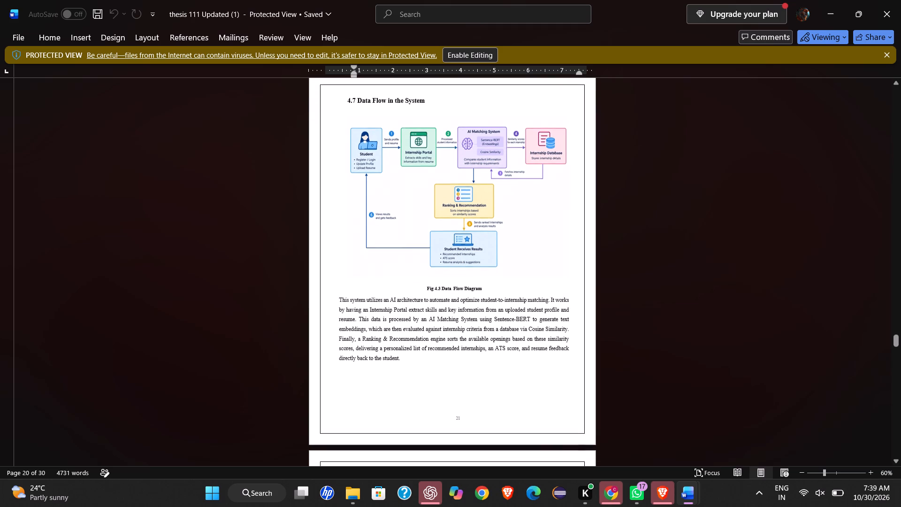
Recheck the data flow diagram and its description in section 4.7, on to the start of the UML Diagrams section.
scroll(460, 269, "down", 4)
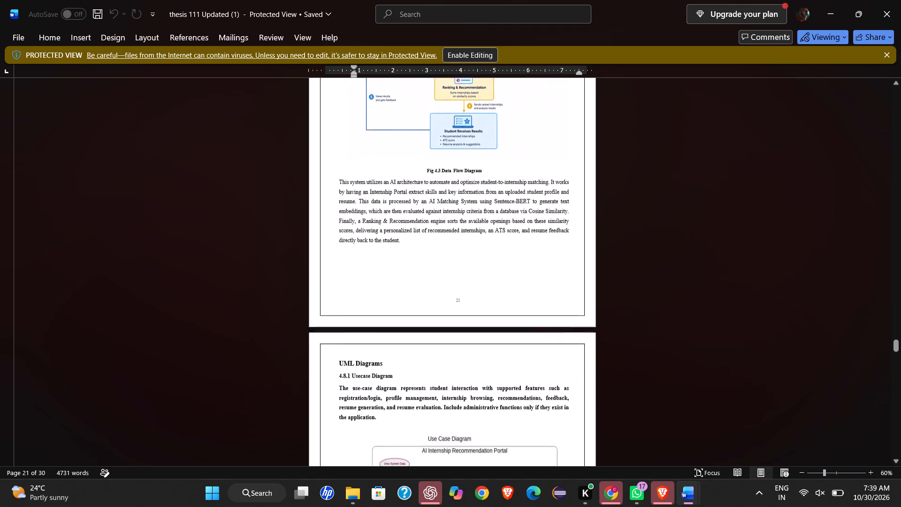
scroll(460, 269, "down", 3)
scroll(460, 269, "up", 1)
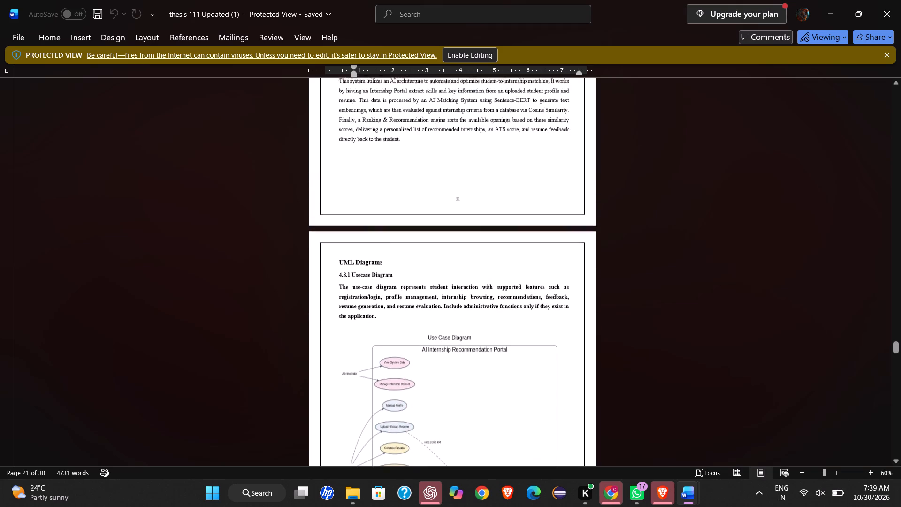
scroll(460, 269, "up", 2)
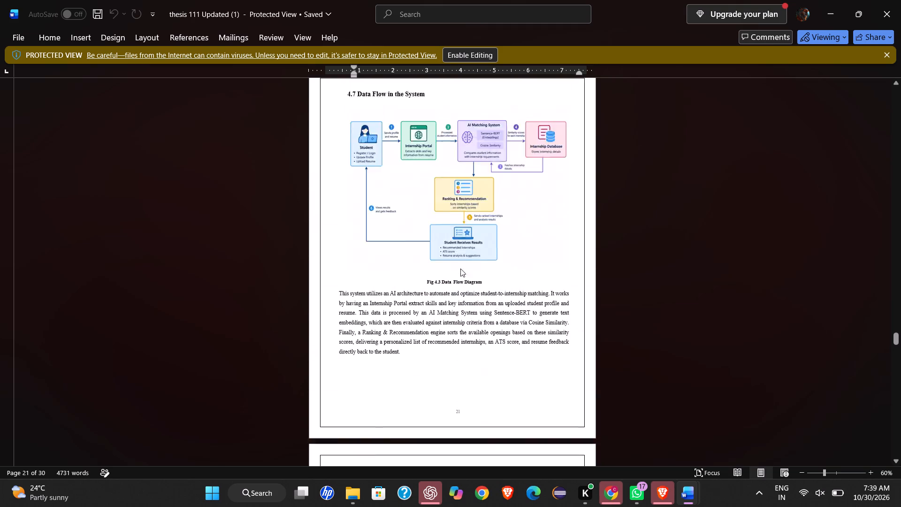
scroll(460, 269, "up", 1)
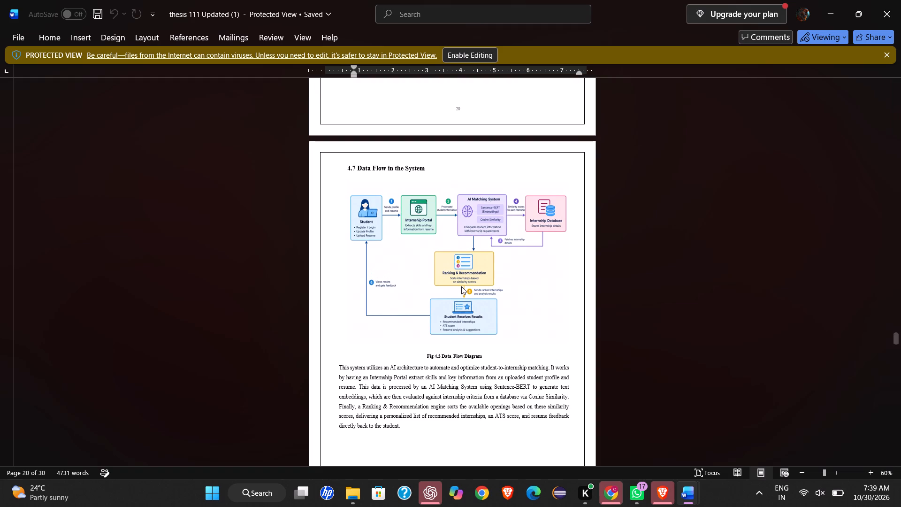
scroll(461, 286, "down", 1)
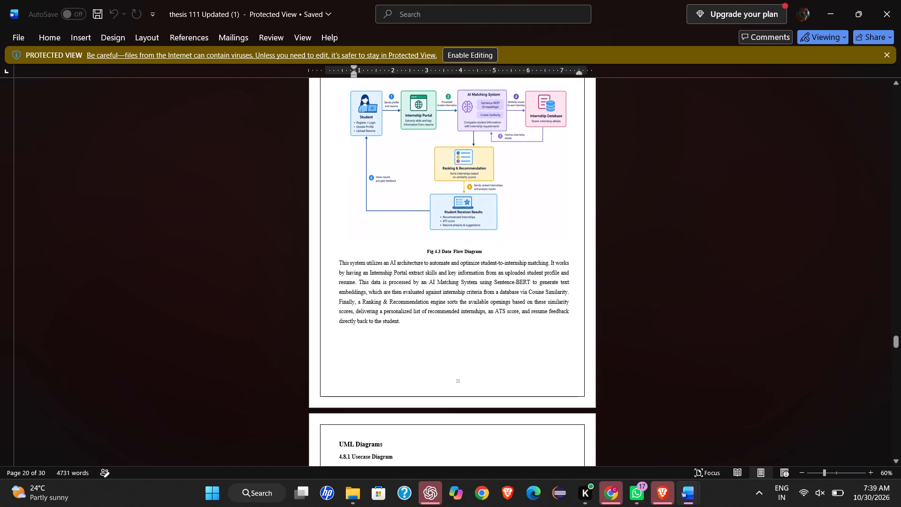
scroll(461, 286, "down", 1)
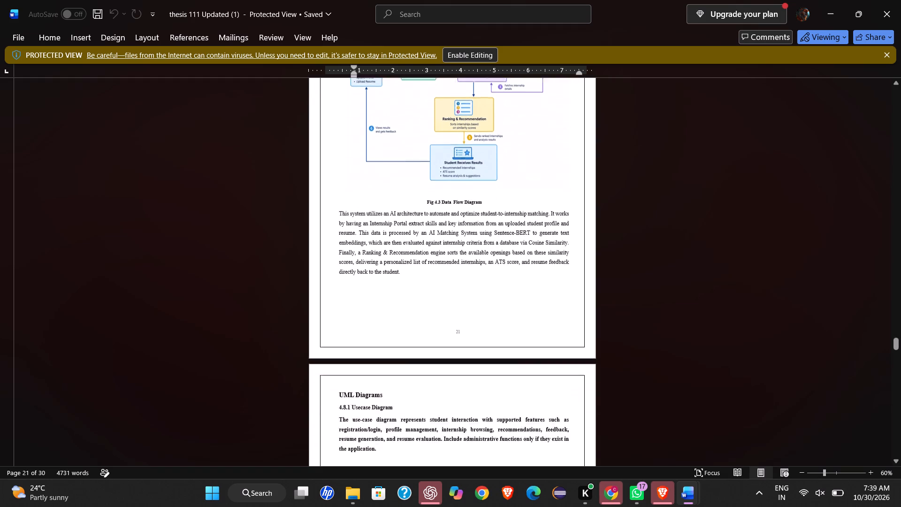
Examine the use case diagram and its description in section 4.8.1, glancing ahead to the class diagram in 4.8.2.
scroll(461, 286, "down", 2)
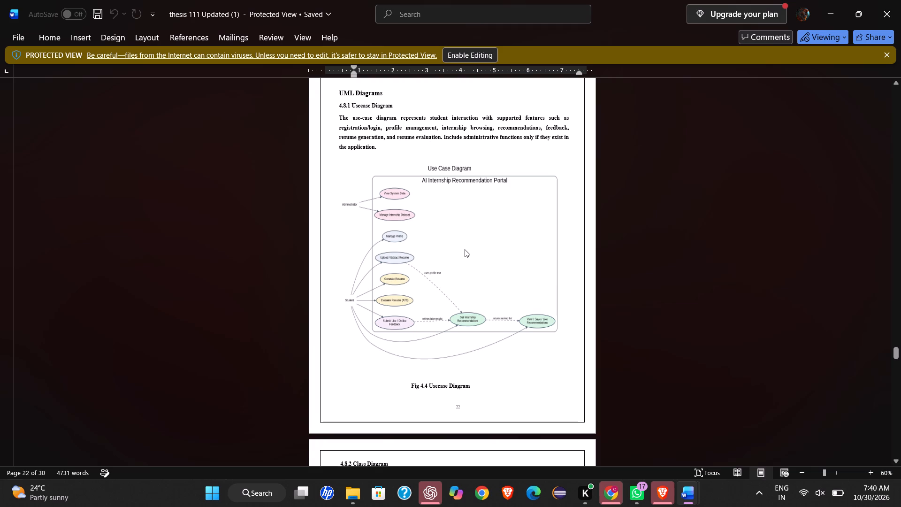
scroll(465, 249, "up", 1)
scroll(465, 249, "down", 1)
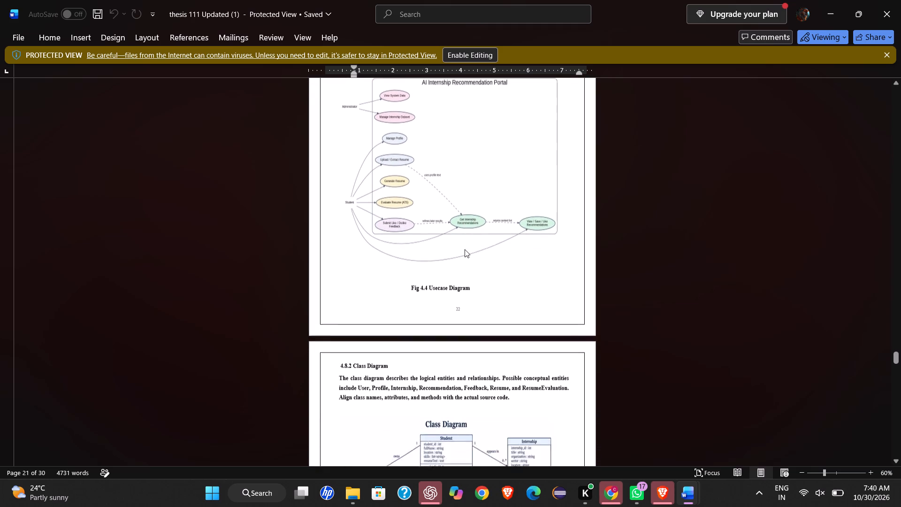
scroll(465, 249, "down", 2)
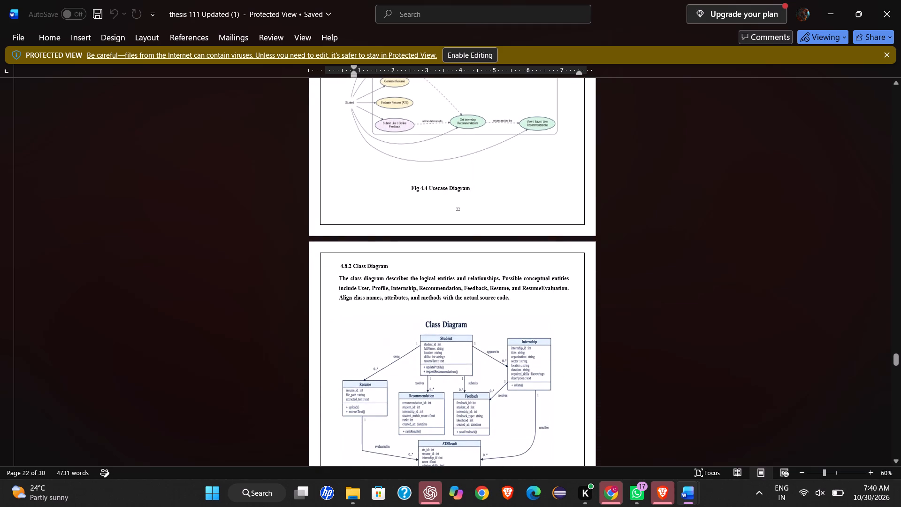
scroll(465, 249, "up", 3)
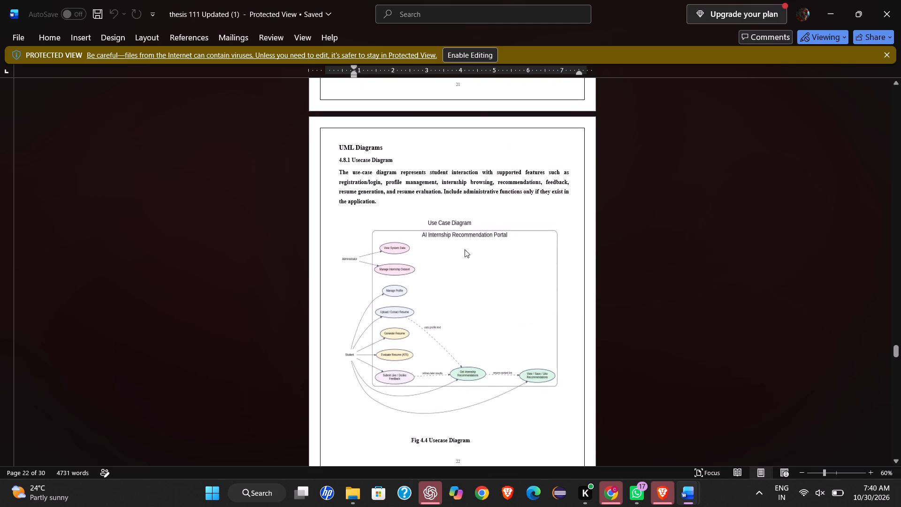
scroll(465, 249, "down", 1)
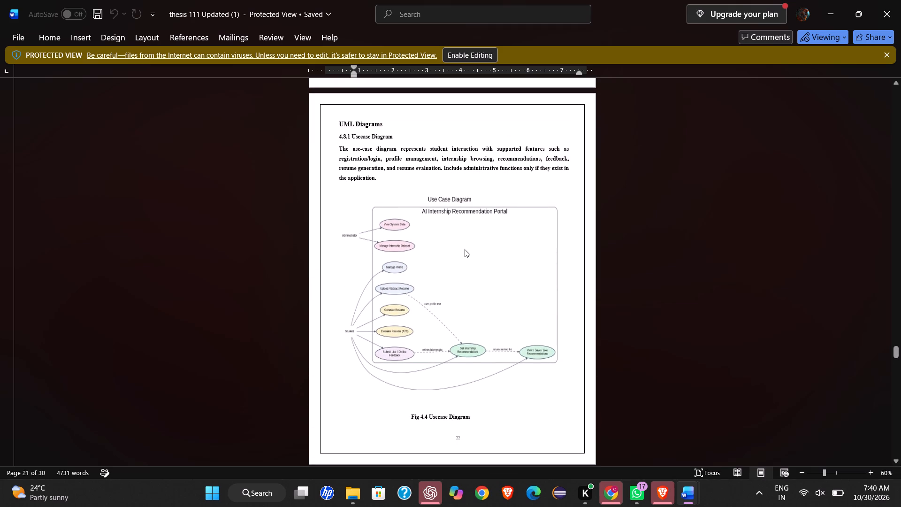
scroll(465, 249, "down", 1)
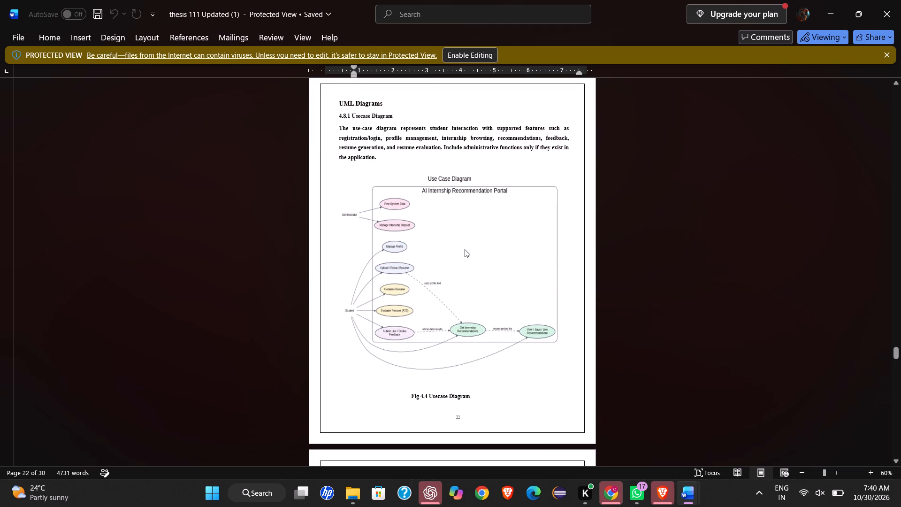
Go back to the Table of Contents and check its chapter and section entries and page numbers.
scroll(465, 249, "up", 8)
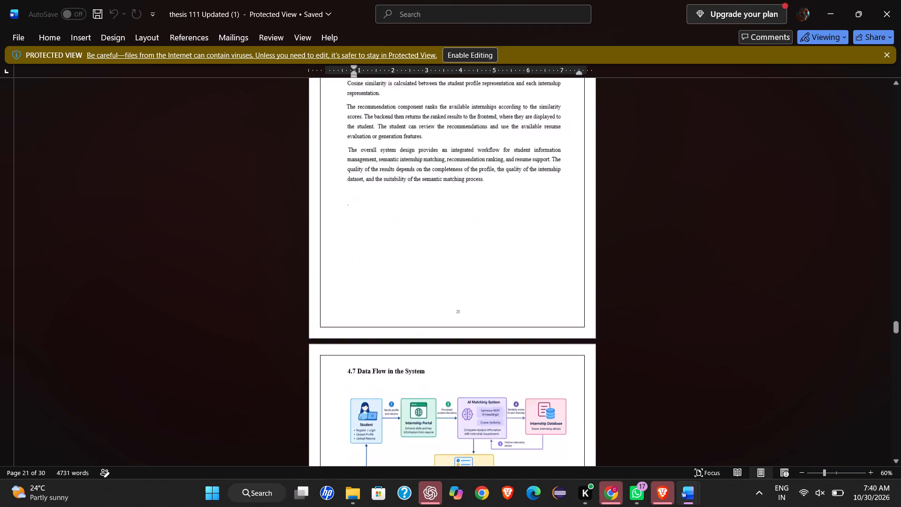
scroll(465, 249, "up", 8)
scroll(465, 249, "down", 2)
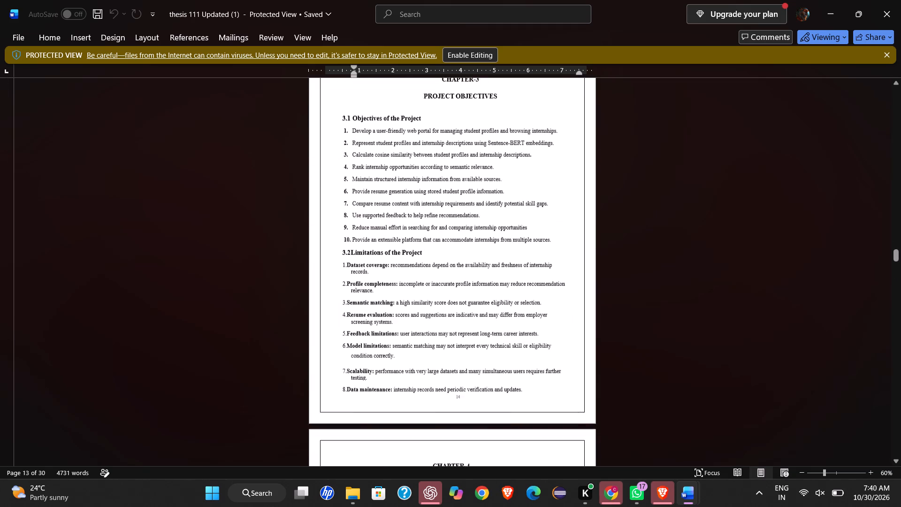
scroll(465, 249, "up", 9)
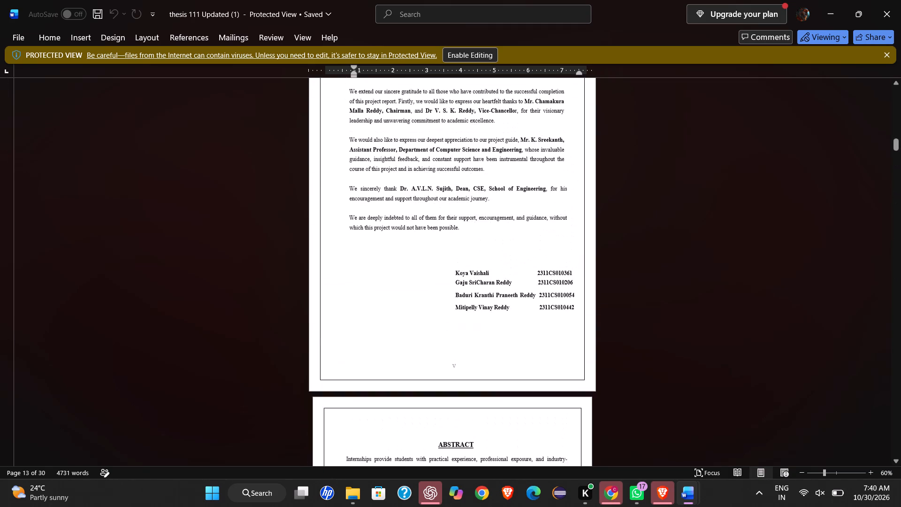
scroll(465, 249, "down", 5)
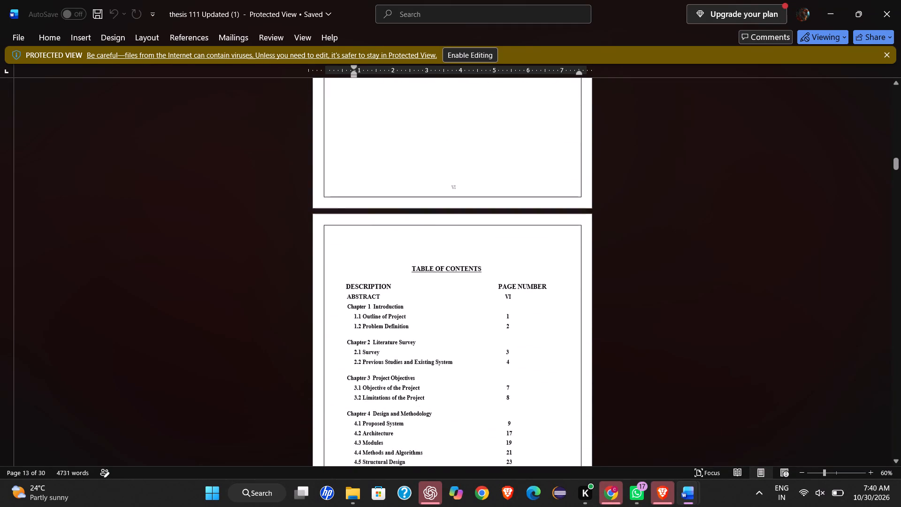
scroll(465, 249, "down", 1)
scroll(465, 249, "up", 2)
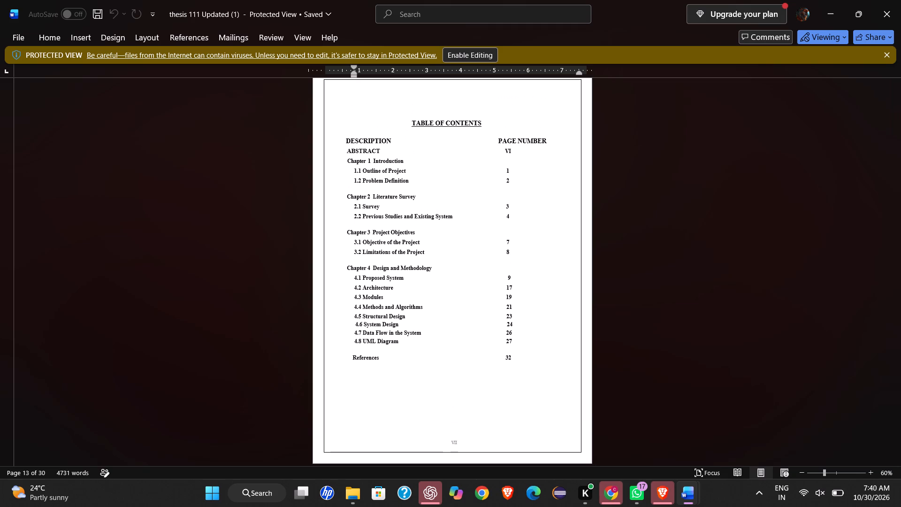
Return through the chapters to the UML Diagrams section and recheck the use case diagram and text in 4.8.1.
scroll(465, 249, "down", 5)
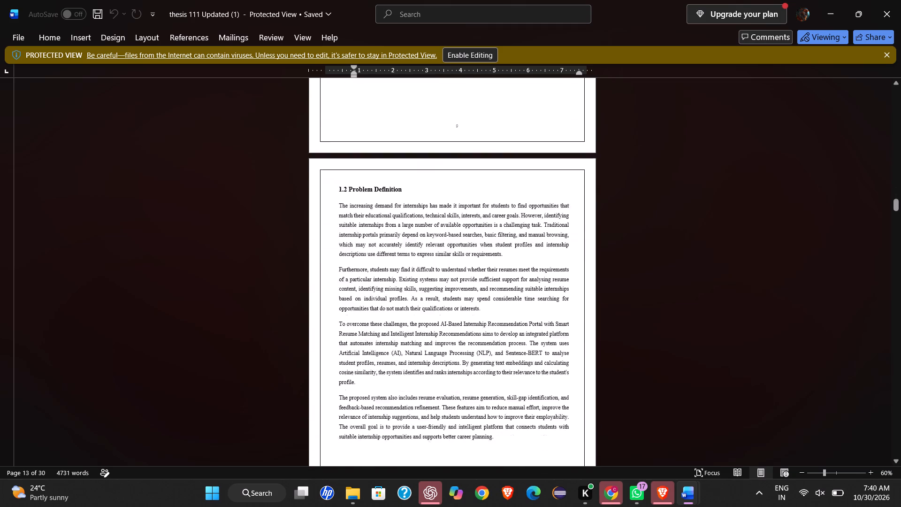
scroll(465, 249, "down", 7)
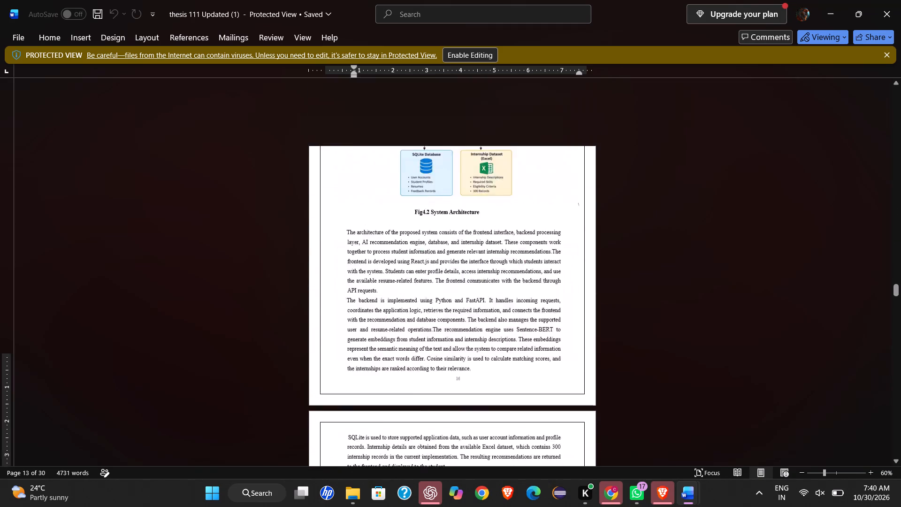
scroll(465, 249, "down", 6)
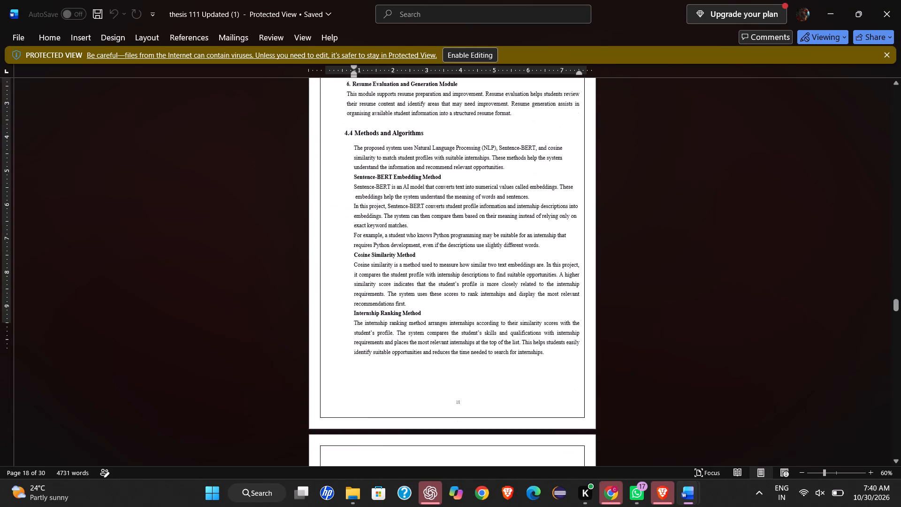
scroll(465, 249, "down", 12)
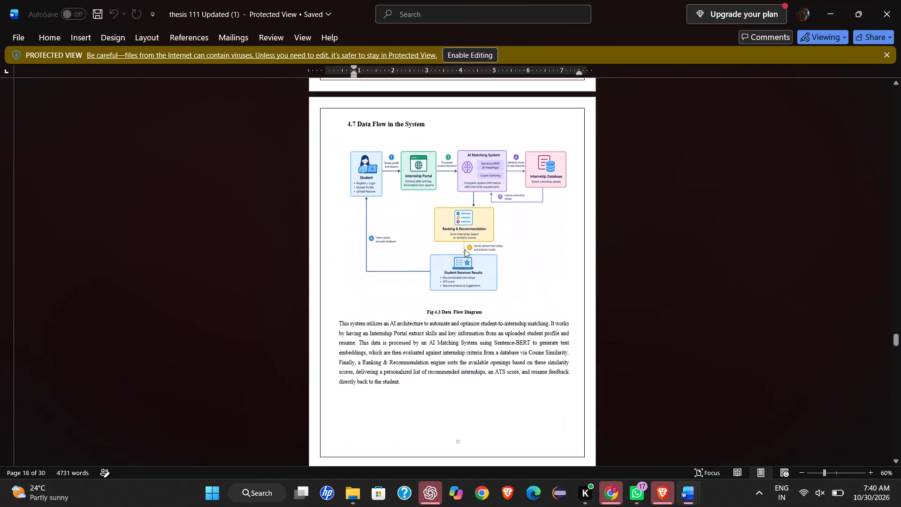
scroll(465, 249, "down", 2)
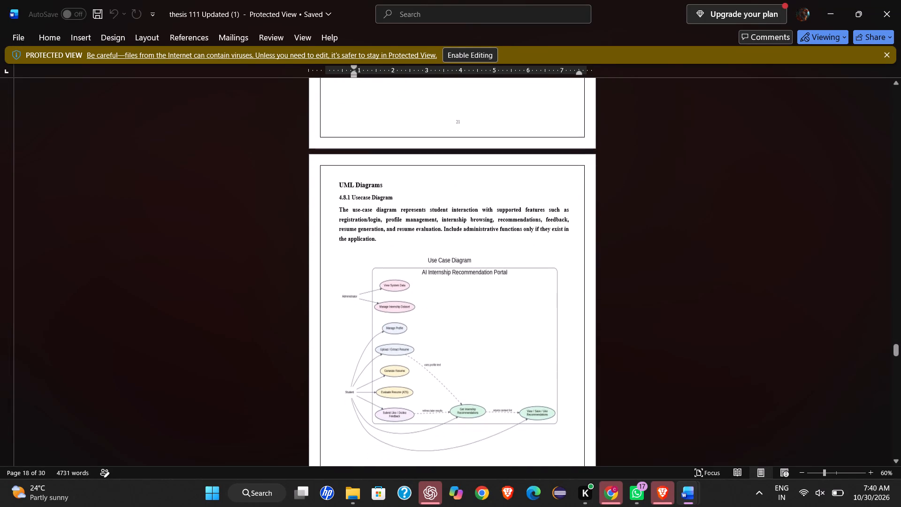
scroll(465, 249, "down", 1)
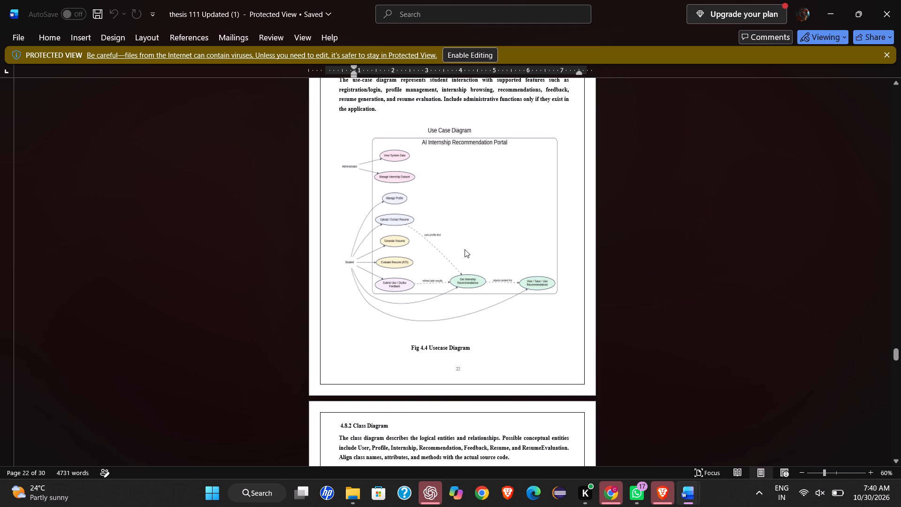
scroll(465, 249, "up", 1)
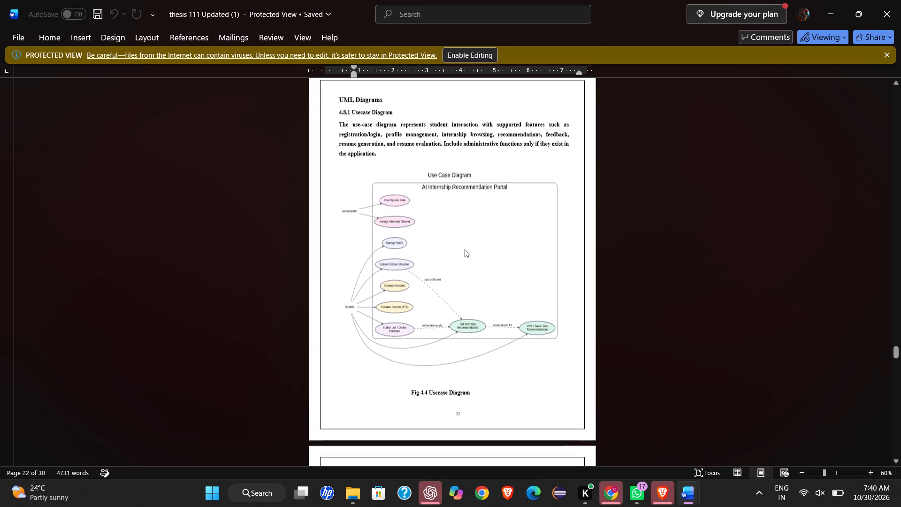
scroll(465, 249, "up", 1)
scroll(465, 249, "down", 1)
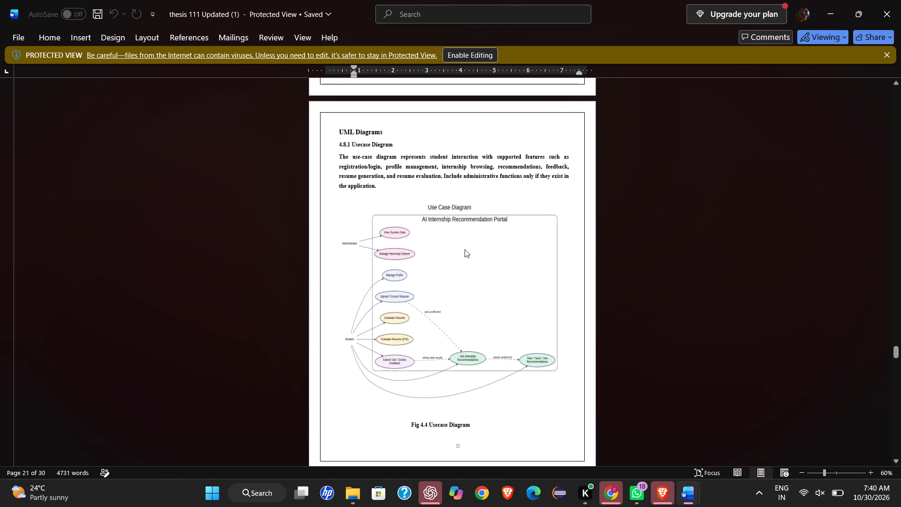
Review the class diagram in 4.8.2, the sequence diagram in 4.8.3 and the activity diagram in 4.8.4.
scroll(465, 249, "down", 5)
scroll(465, 249, "up", 3)
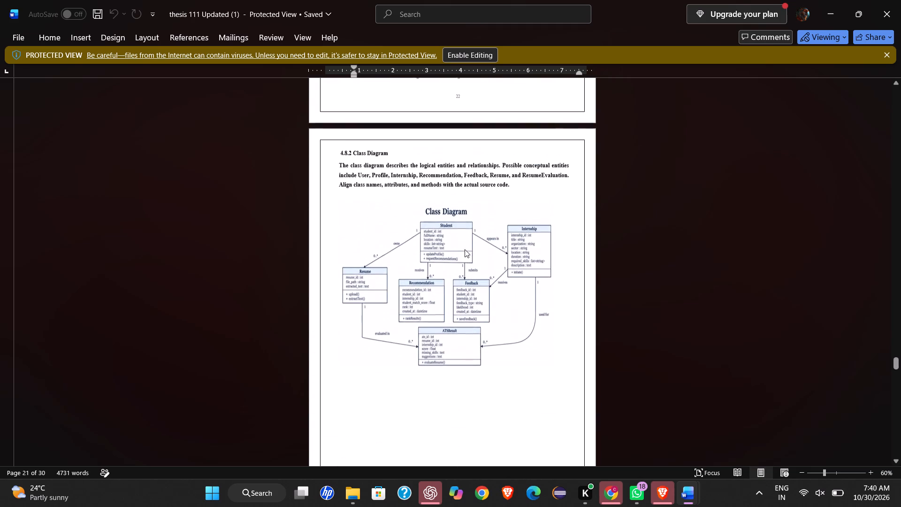
scroll(465, 249, "down", 1)
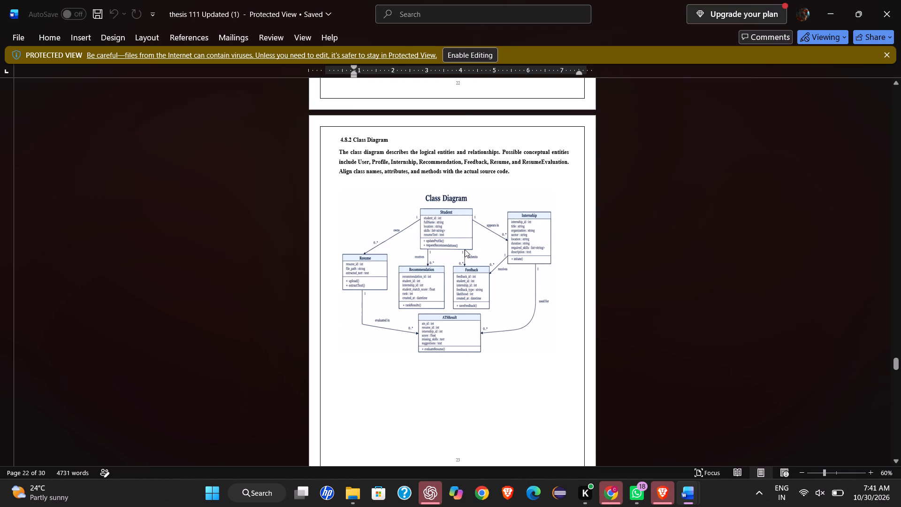
scroll(465, 249, "down", 4)
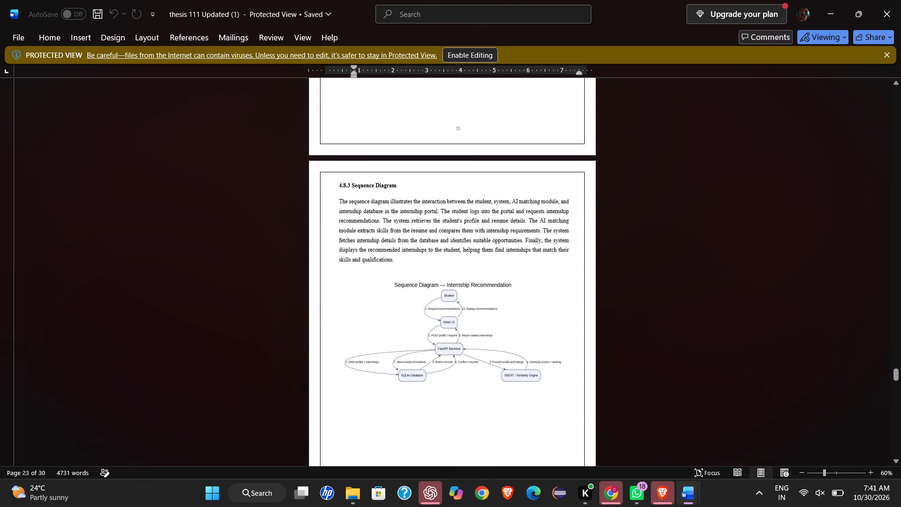
scroll(465, 249, "down", 1)
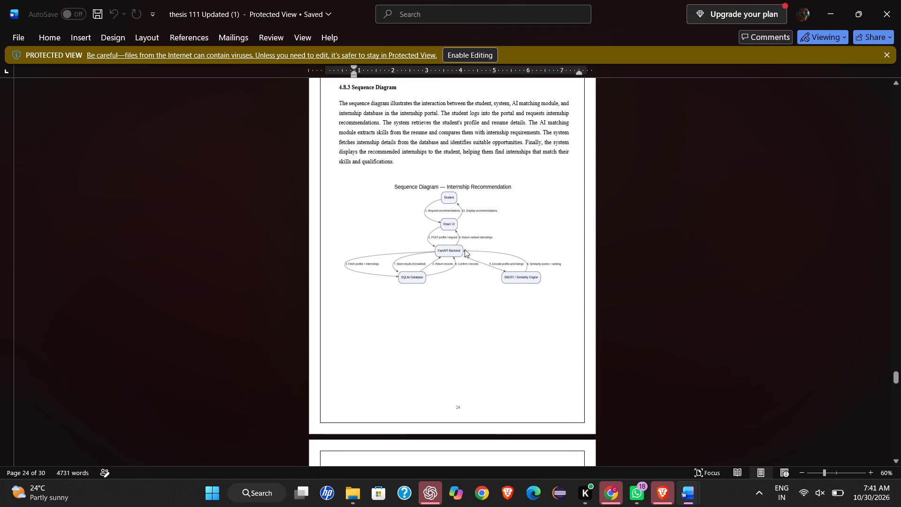
scroll(465, 249, "down", 3)
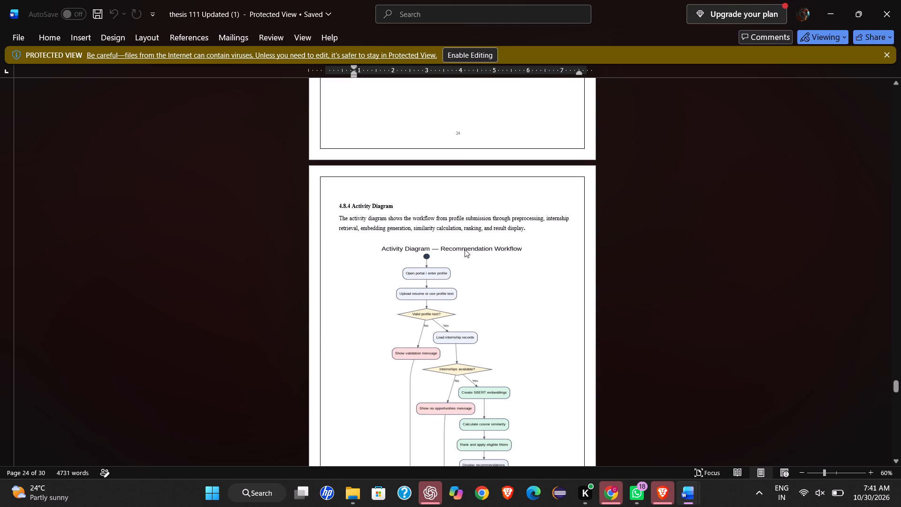
scroll(465, 249, "down", 2)
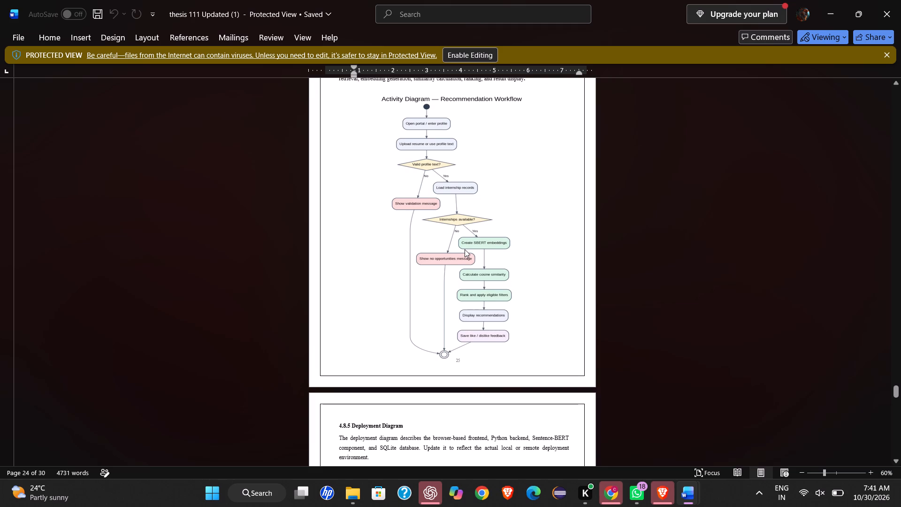
Examine the deployment diagram in 4.8.5 and the following deployment figure up to the References, then return to the 4.8.5 diagram.
scroll(465, 249, "down", 3)
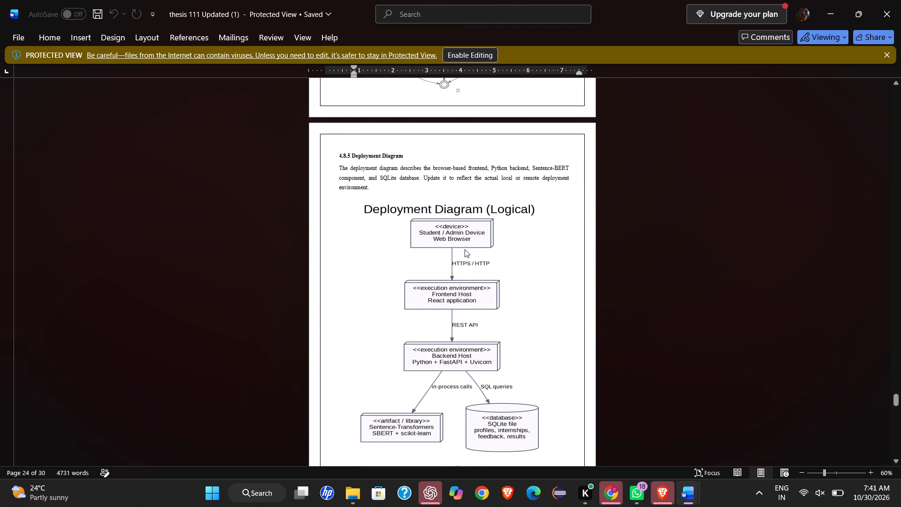
scroll(465, 249, "down", 2)
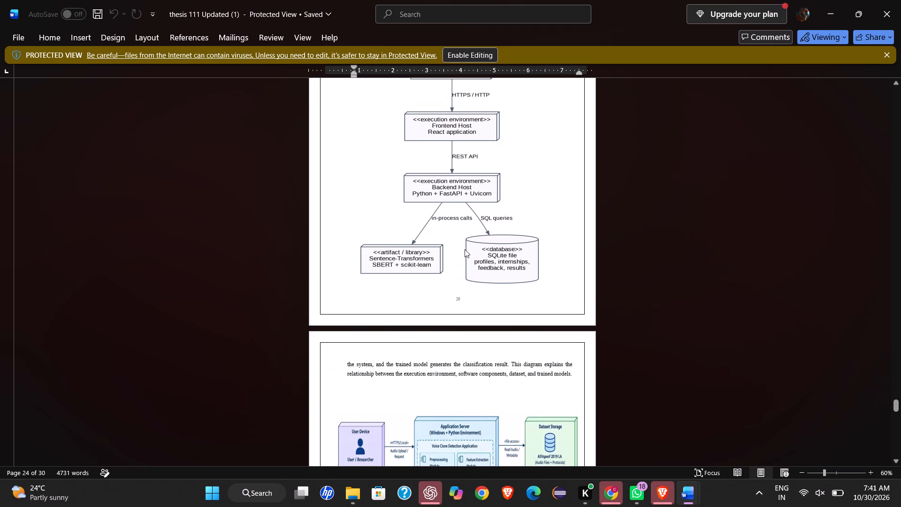
scroll(465, 249, "down", 3)
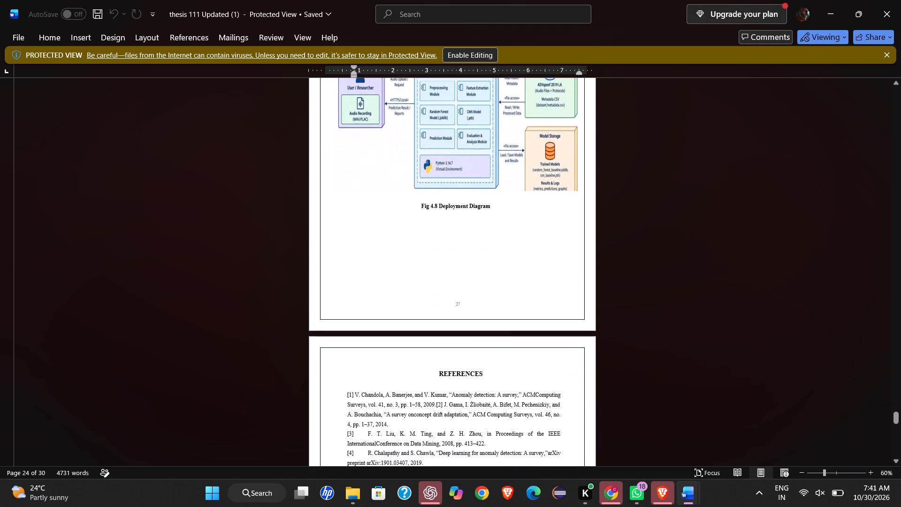
scroll(465, 249, "up", 4)
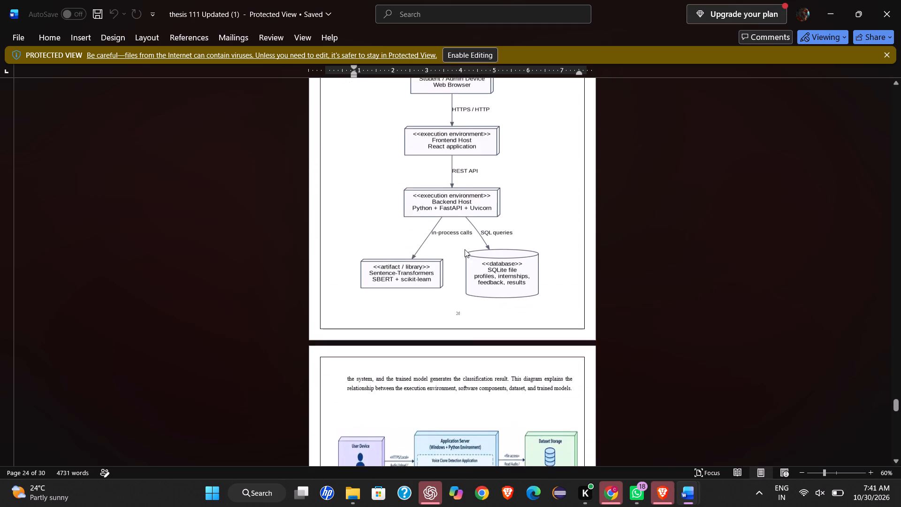
Compare the 4.8.5 deployment diagram with the deployment figure on the following page, and look back at the activity diagram.
scroll(465, 249, "up", 1)
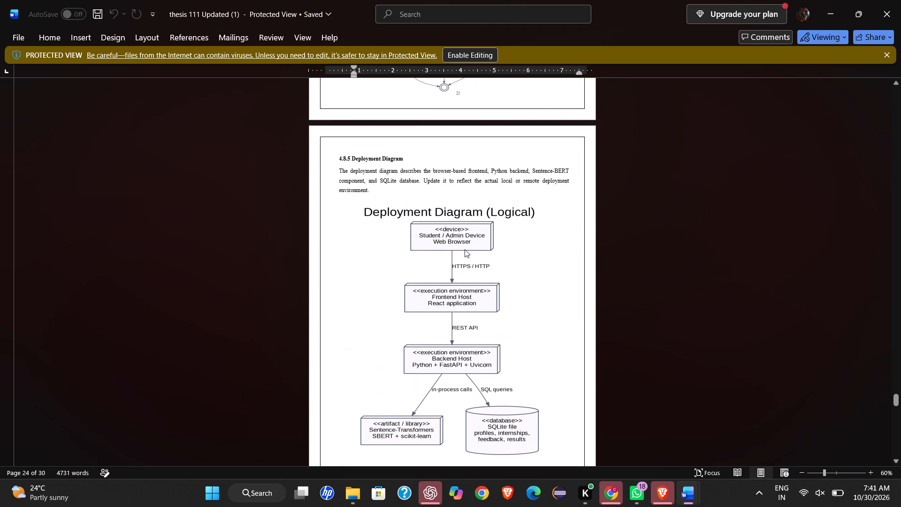
scroll(465, 249, "down", 1)
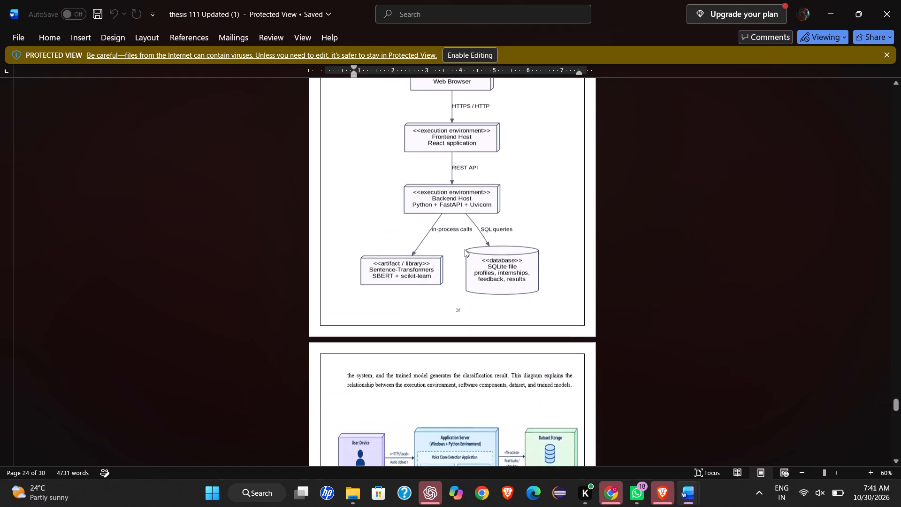
scroll(465, 249, "up", 1)
scroll(465, 249, "down", 3)
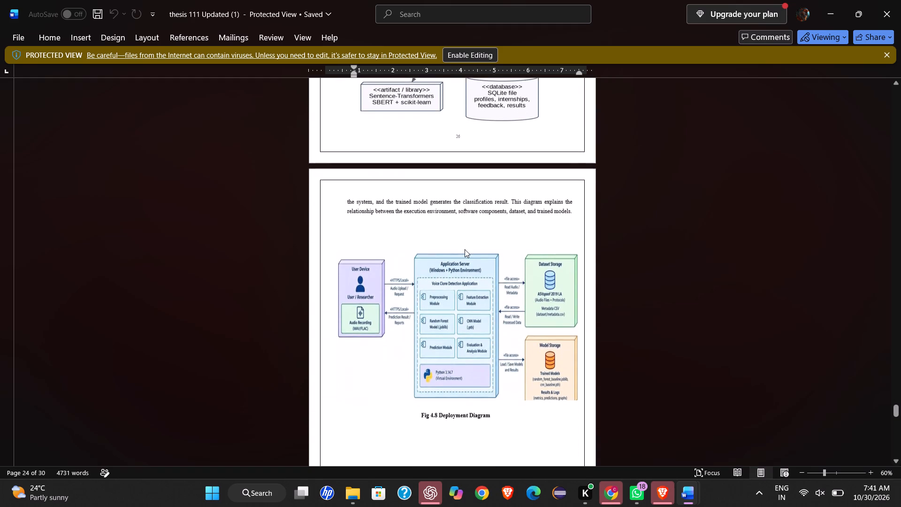
scroll(465, 249, "up", 3)
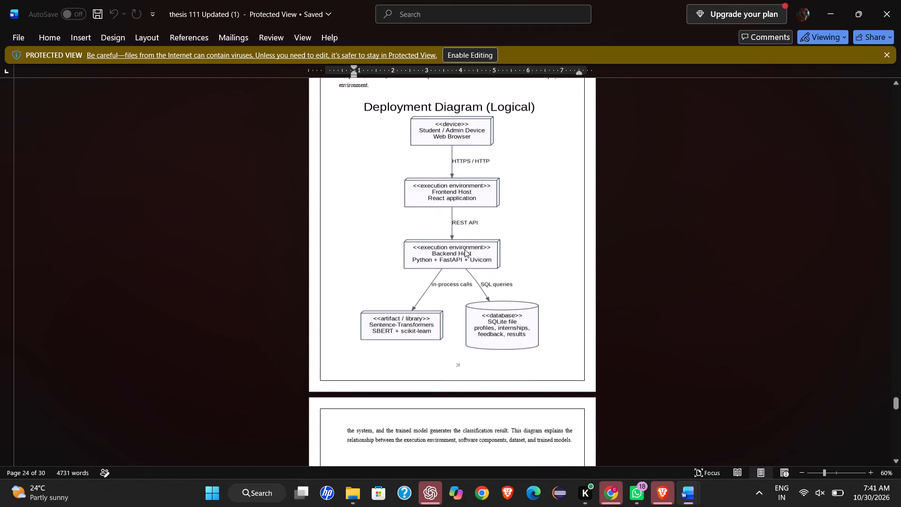
scroll(465, 249, "up", 2)
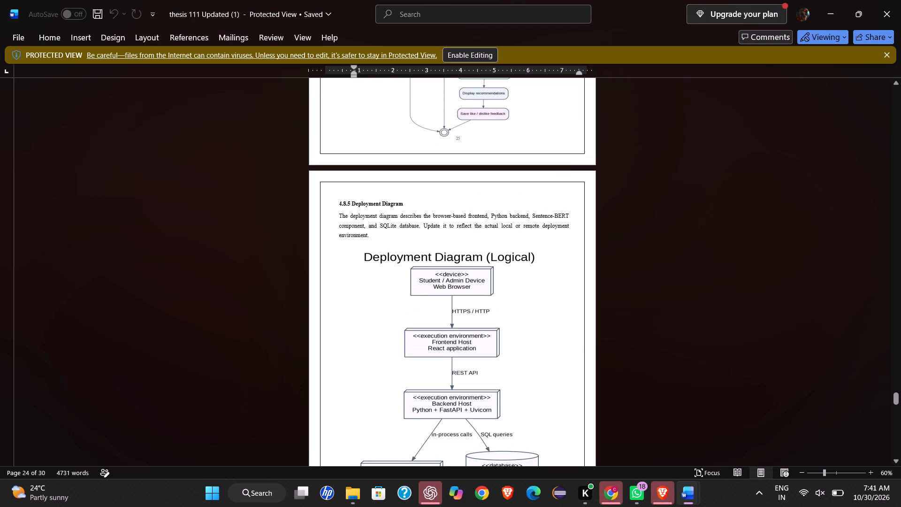
scroll(452, 219, "up", 1)
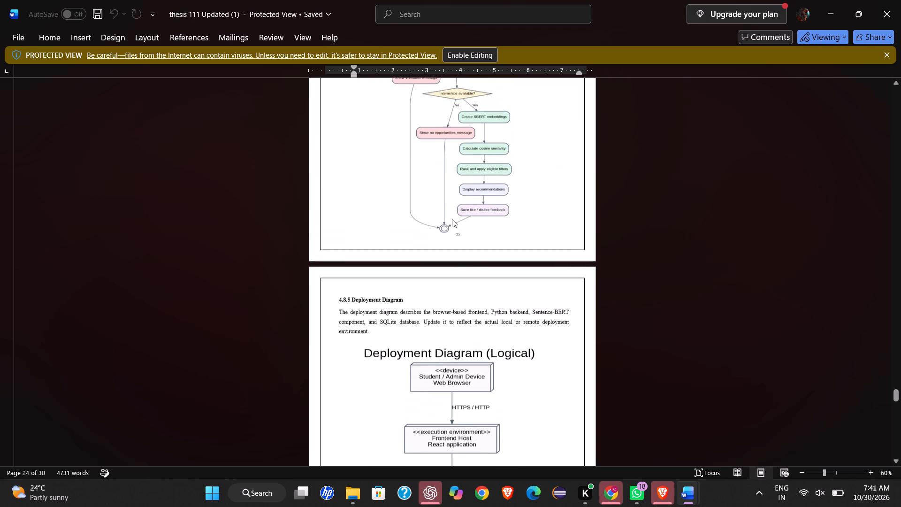
scroll(464, 184, "up", 1)
Enable editing of the protected updated thesis copy.
left_click(466, 51)
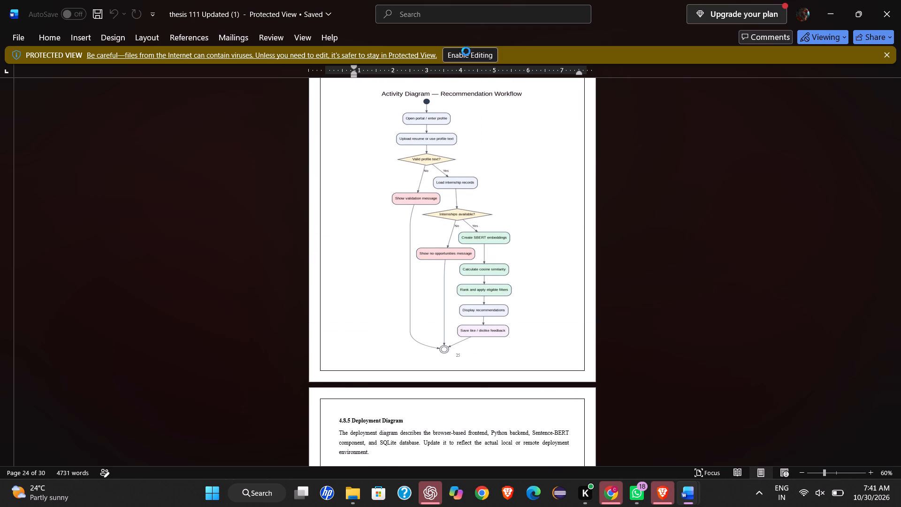
Examine the Fig 4.8 Deployment Diagram page and the References pages that follow it.
scroll(473, 262, "down", 2)
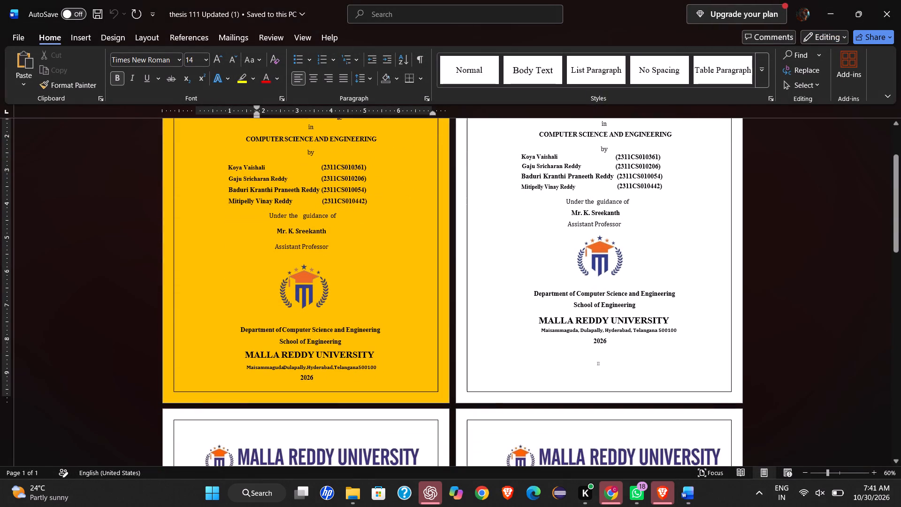
scroll(461, 262, "up", 2, "ctrl")
scroll(461, 262, "down", 20)
scroll(461, 262, "down", 3)
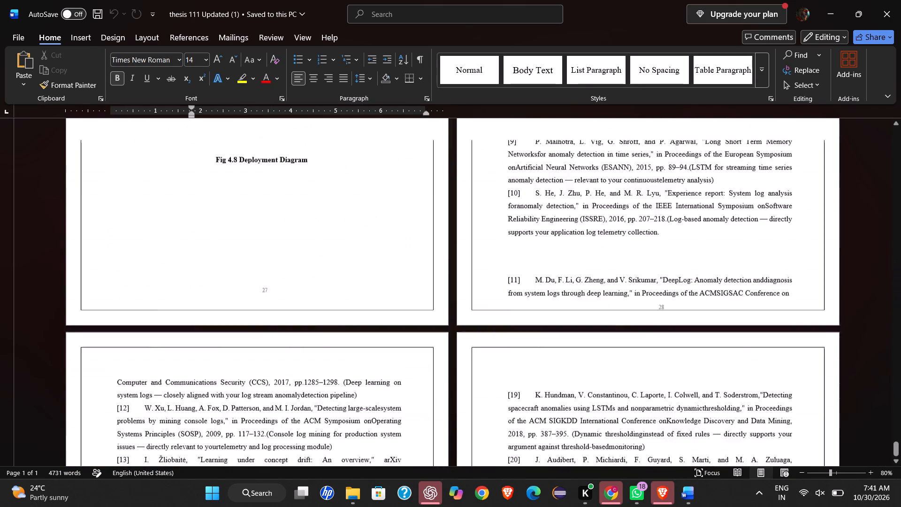
scroll(461, 262, "down", 7)
scroll(461, 262, "up", 4)
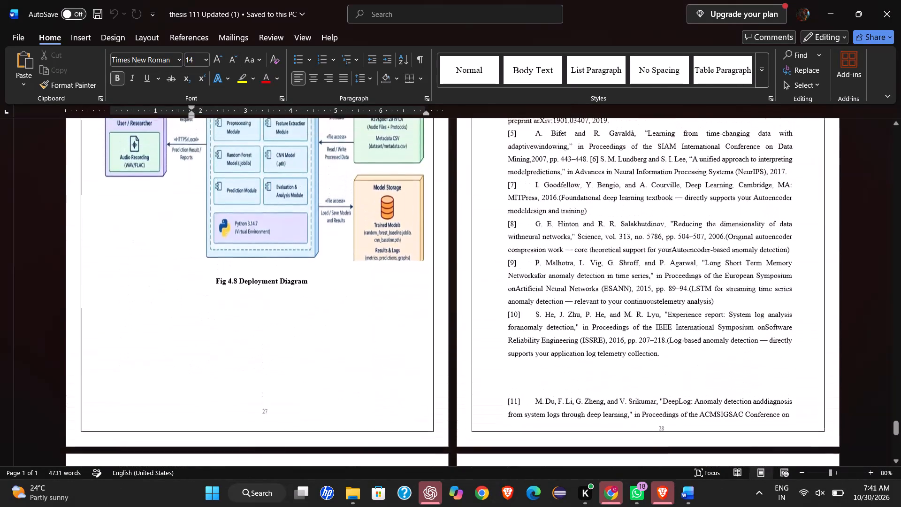
scroll(461, 262, "up", 2)
scroll(461, 262, "down", 2)
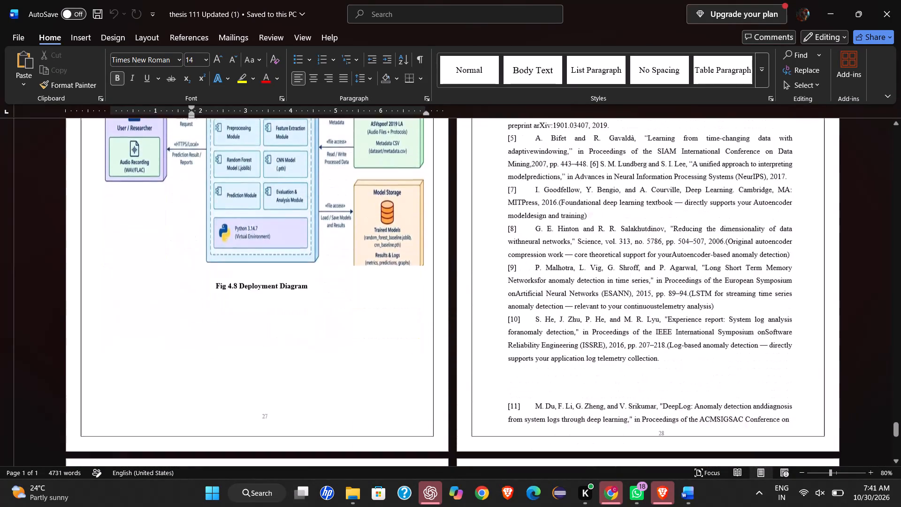
scroll(461, 262, "down", 2)
scroll(461, 262, "up", 1)
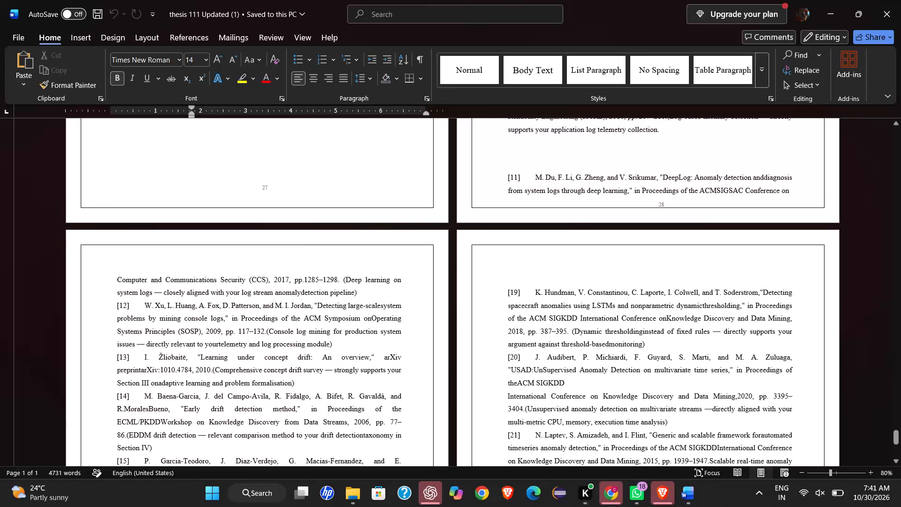
Check the activity diagram, both deployment diagram pages and the References against each other, with several pages shown side by side.
scroll(412, 281, "up", 3)
scroll(354, 265, "up", 1)
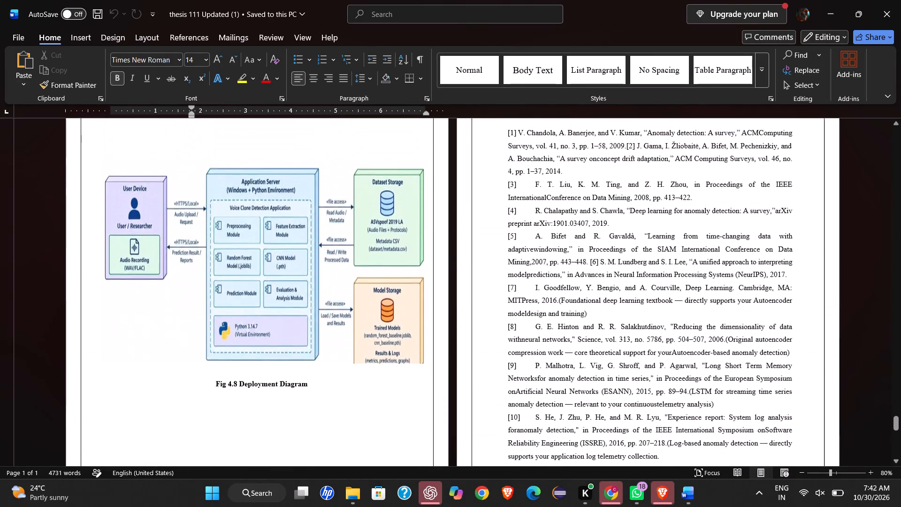
scroll(319, 295, "up", 5)
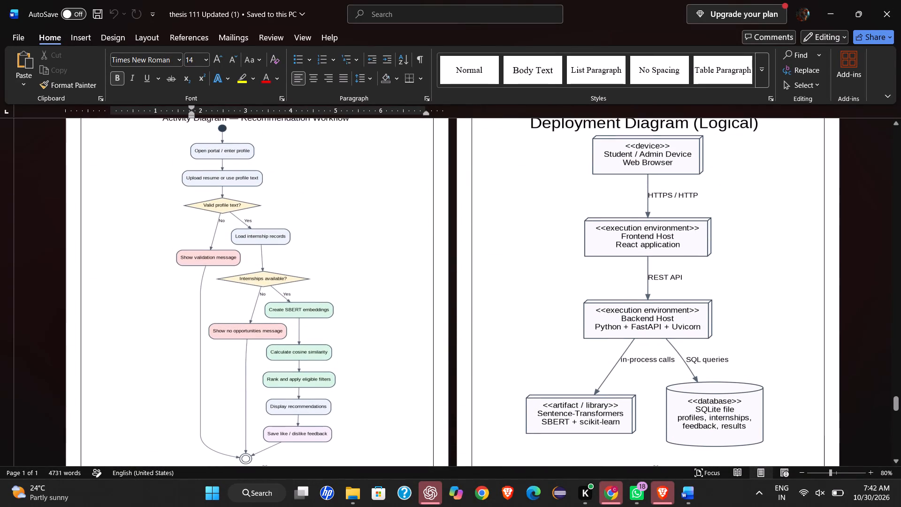
scroll(647, 254, "up", 1)
scroll(647, 254, "down", 2, "ctrl")
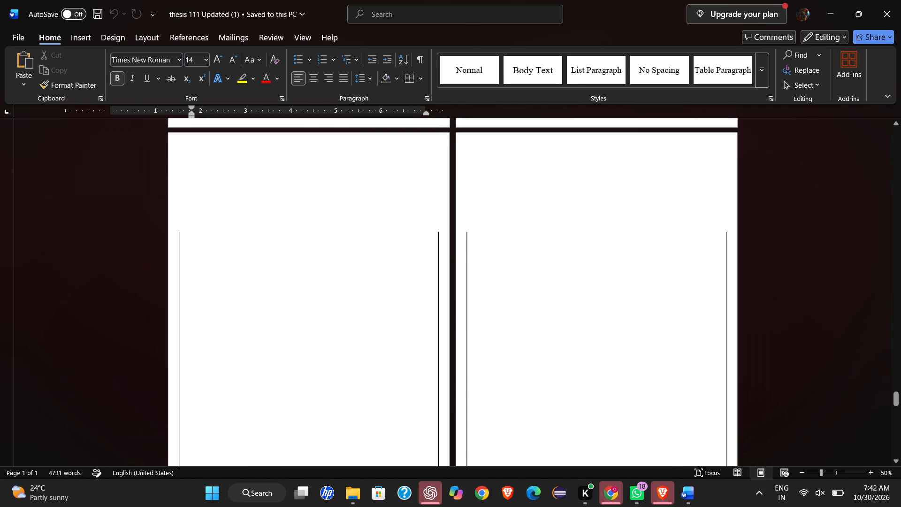
scroll(647, 254, "down", 2, "ctrl")
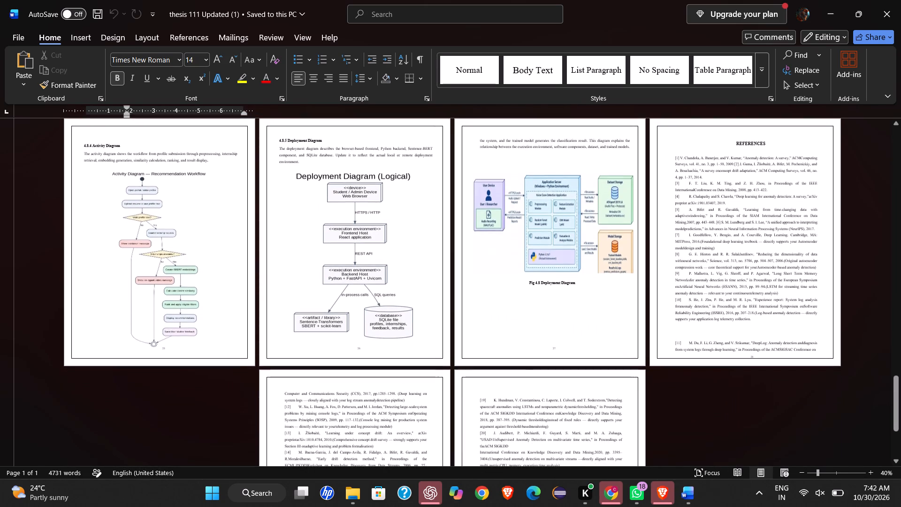
scroll(517, 268, "up", 1)
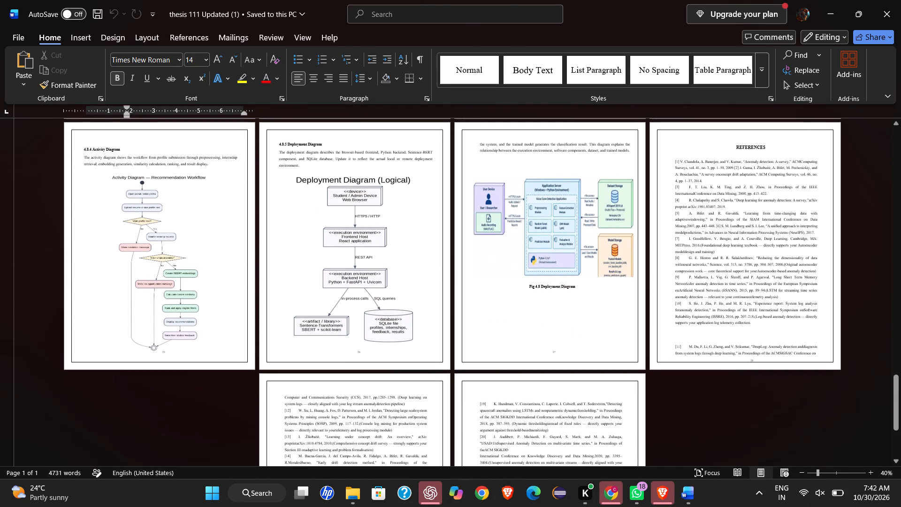
scroll(517, 268, "down", 1)
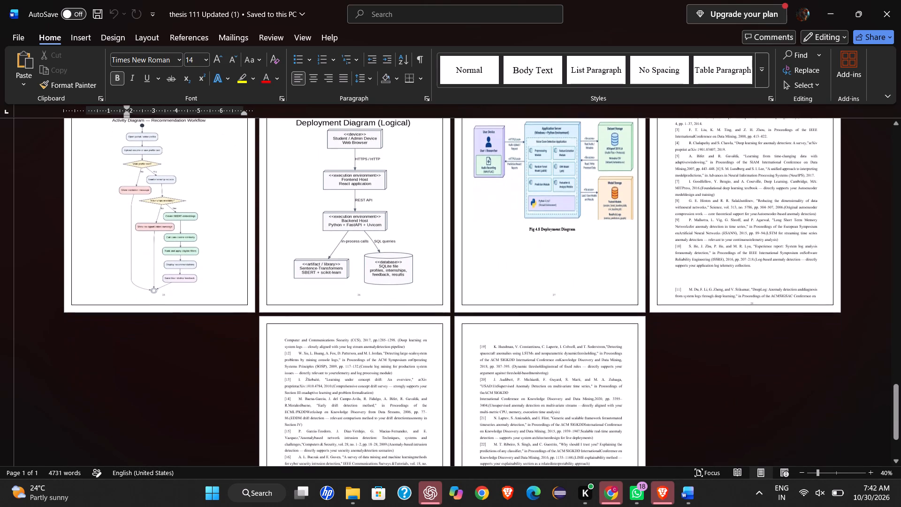
Go back to the cover pages and look through the front matter to the Table of Contents and List of Figures.
scroll(517, 268, "up", 1)
scroll(517, 268, "up", 20)
scroll(517, 268, "up", 20)
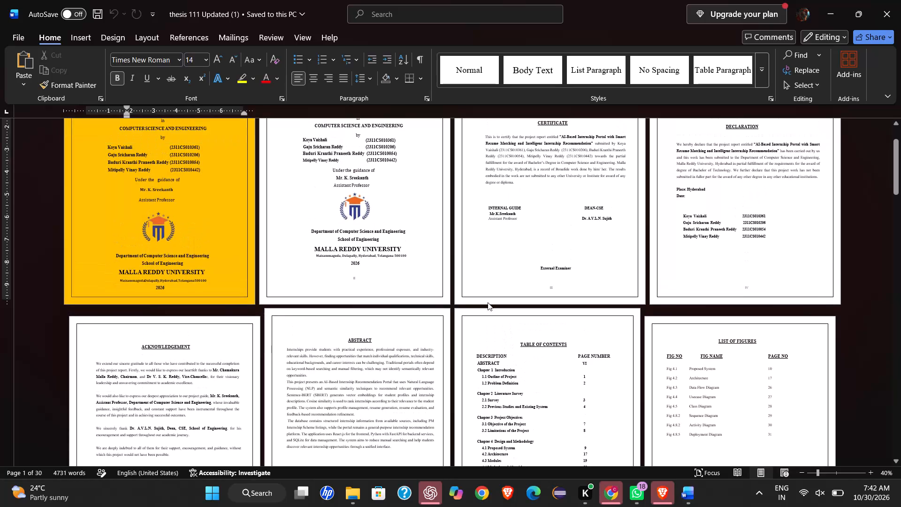
scroll(488, 302, "down", 1)
scroll(701, 334, "up", 3, "ctrl")
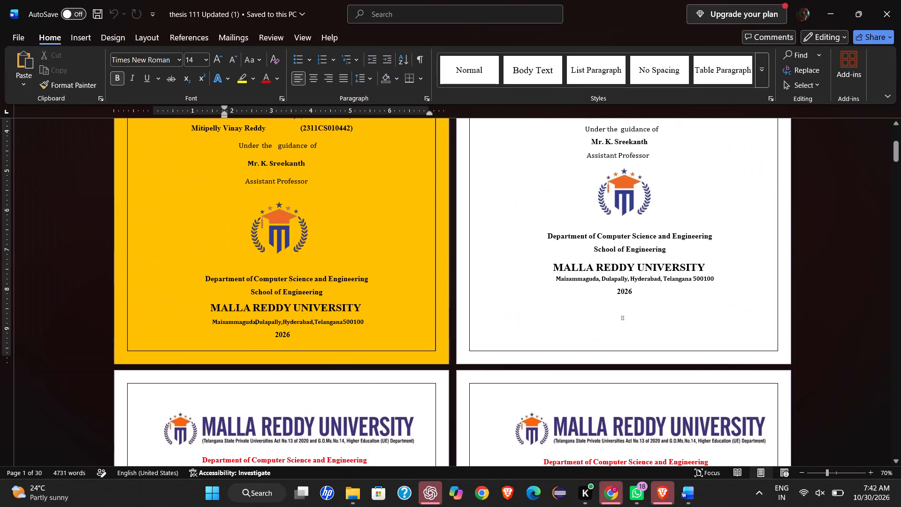
scroll(583, 304, "down", 1)
scroll(467, 282, "down", 6)
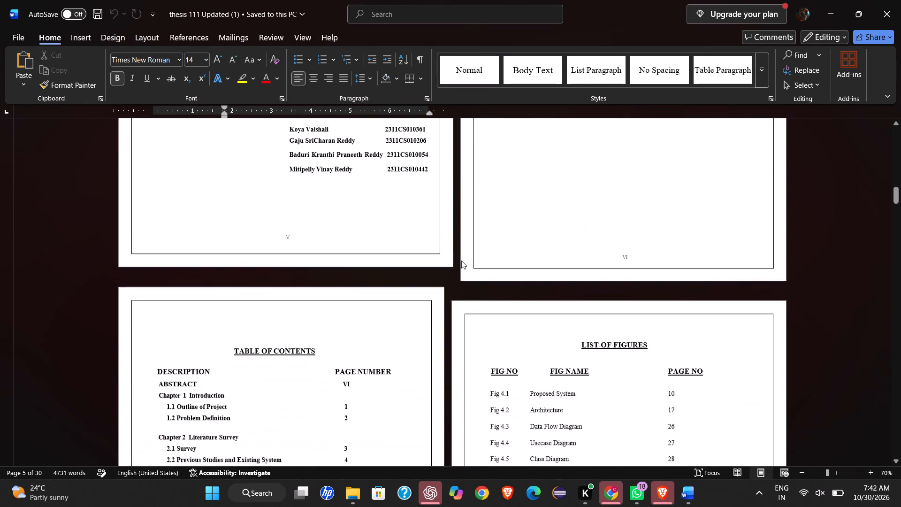
Make all the entries in the List of Figures bold, from Fig 4.1 Proposed System to Fig 4.8.5 Deployment Diagram.
scroll(461, 261, "down", 2)
scroll(512, 258, "up", 1)
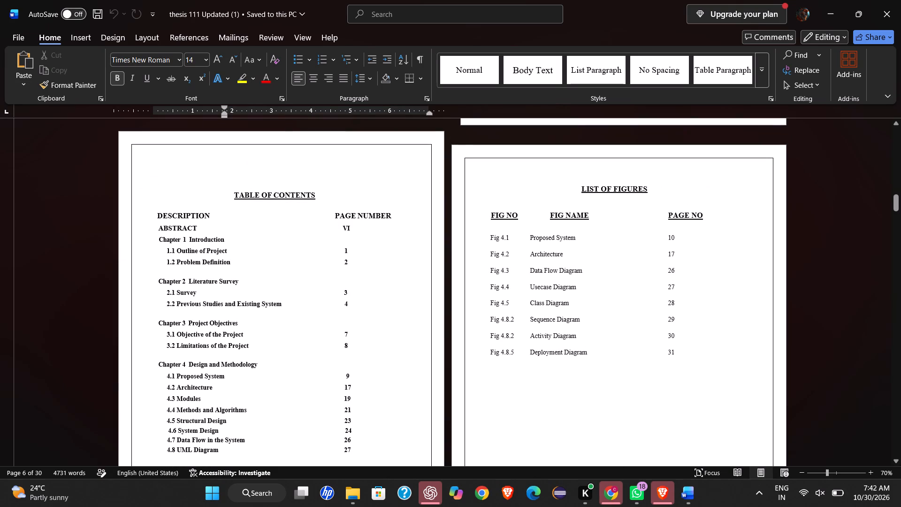
left_click_drag(489, 236, 730, 362)
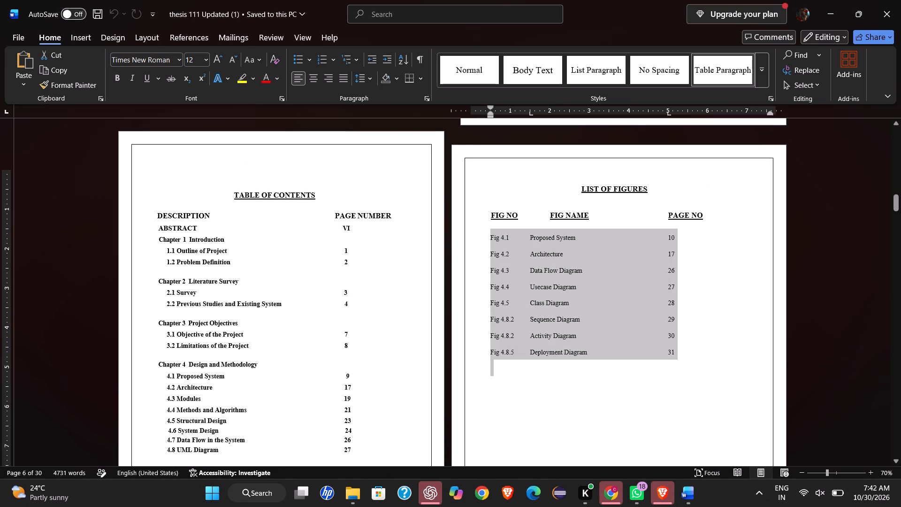
left_click(115, 77)
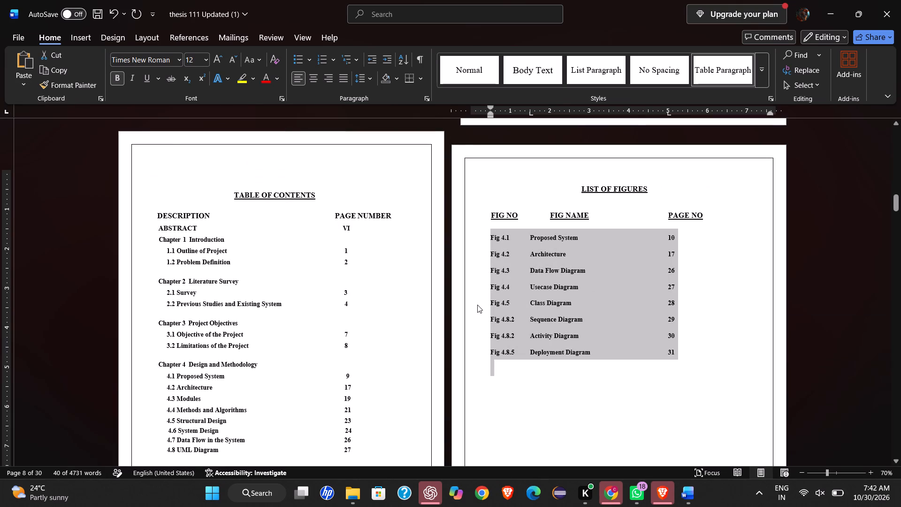
Look through the chapter pages from Chapter 1 to section 4.7 Data Flow in the System, checking section headings and page numbers.
scroll(477, 305, "down", 5)
scroll(423, 280, "down", 2)
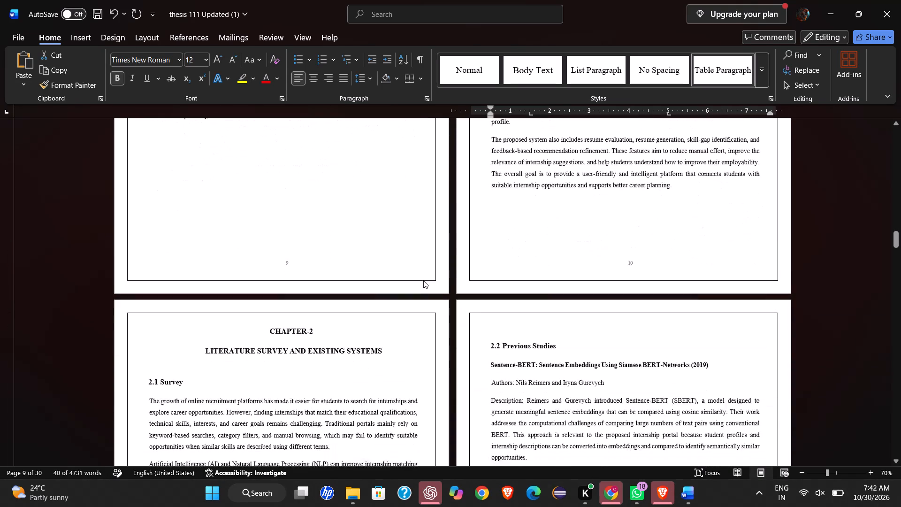
scroll(423, 280, "down", 3)
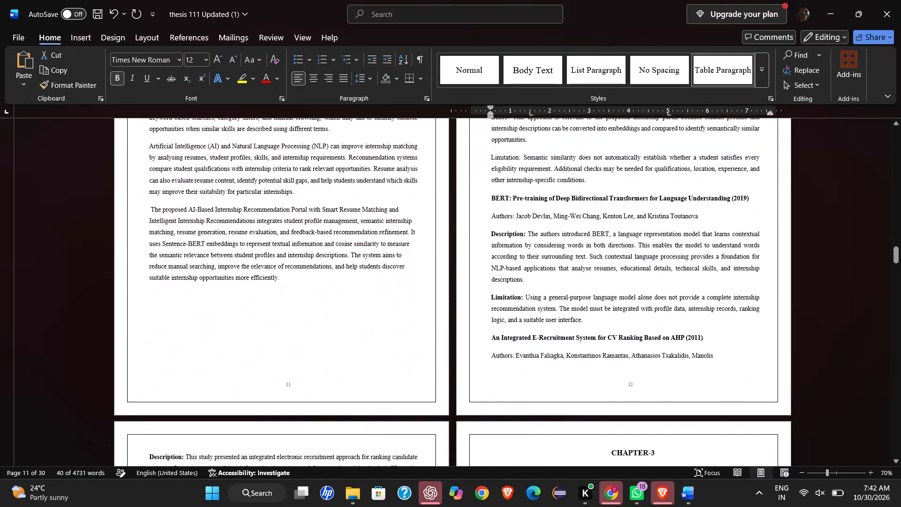
scroll(423, 280, "down", 3)
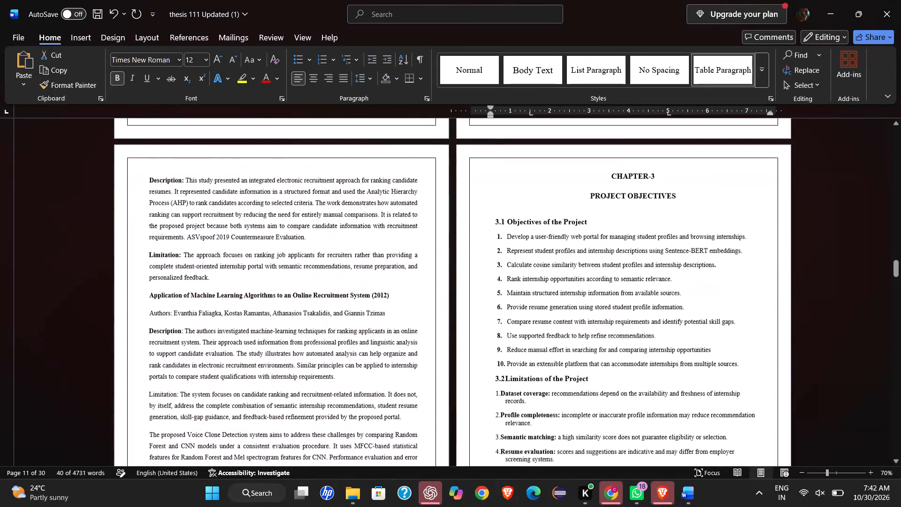
scroll(423, 280, "down", 4)
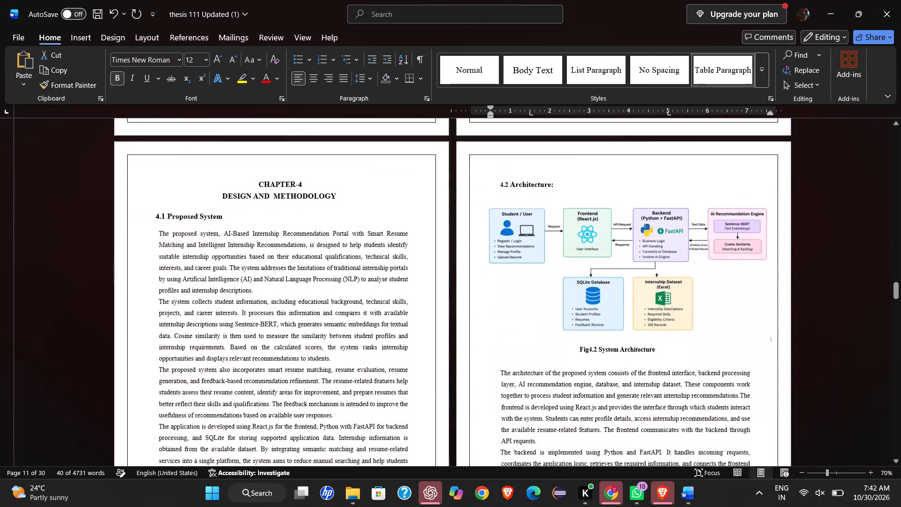
scroll(423, 280, "down", 5)
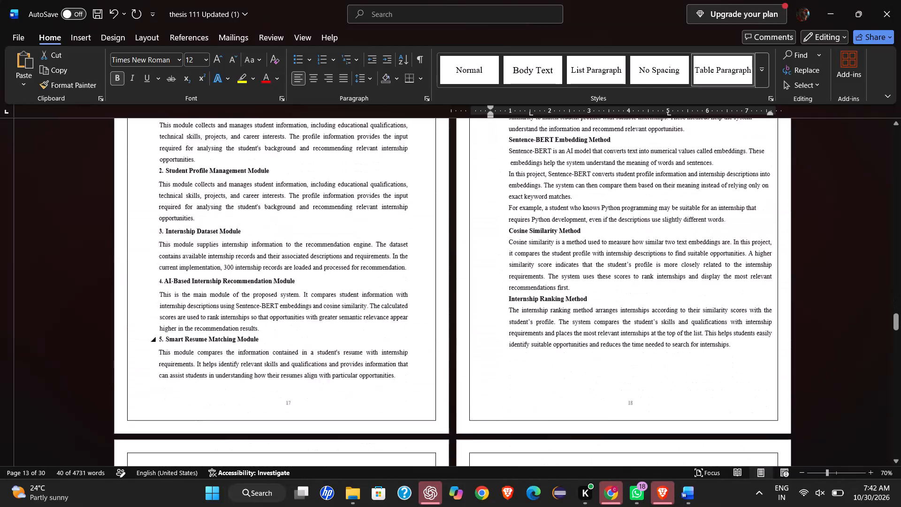
scroll(423, 280, "down", 3)
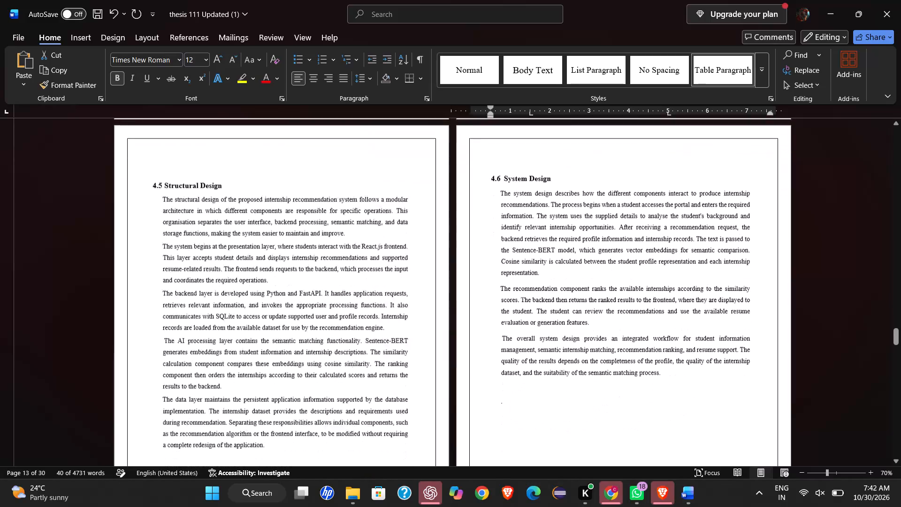
scroll(423, 280, "down", 1)
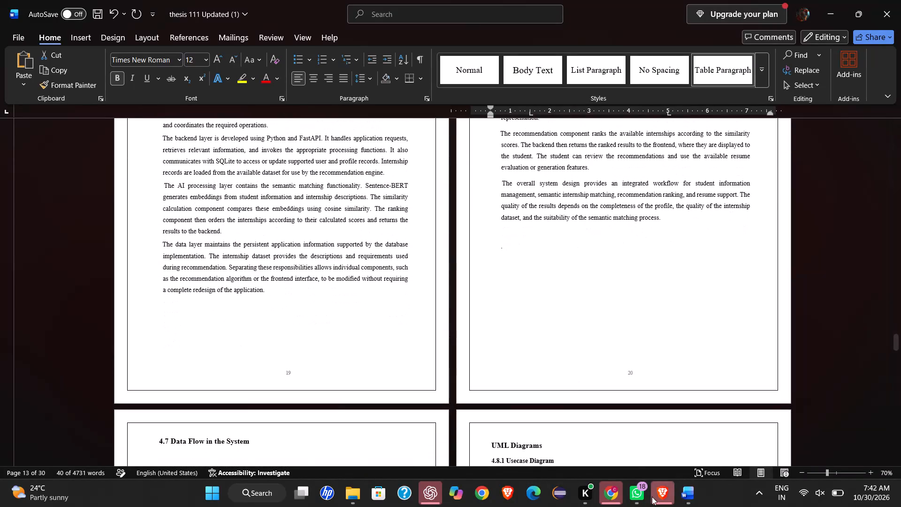
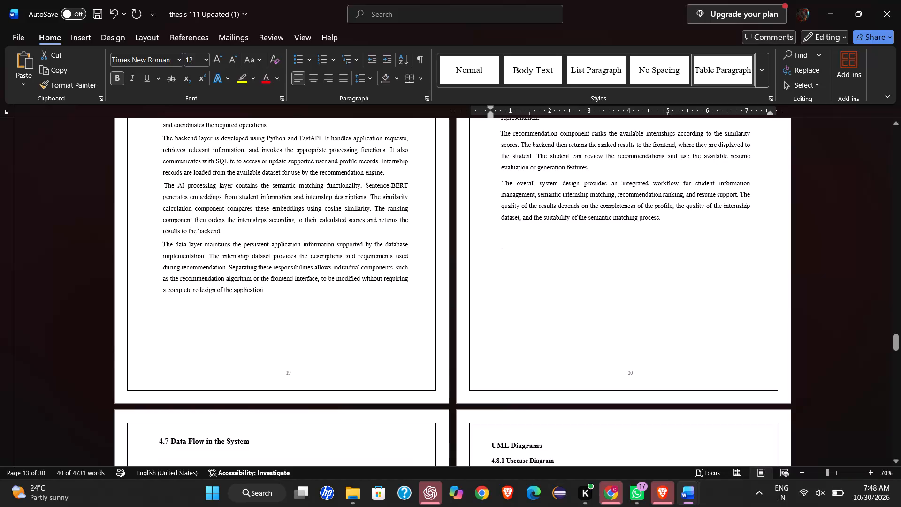
Examine the Table of Contents and List of Figures, and compare their entries with the page numbers on the Chapter 2 and Chapter 3 pages.
scroll(532, 257, "up", 5)
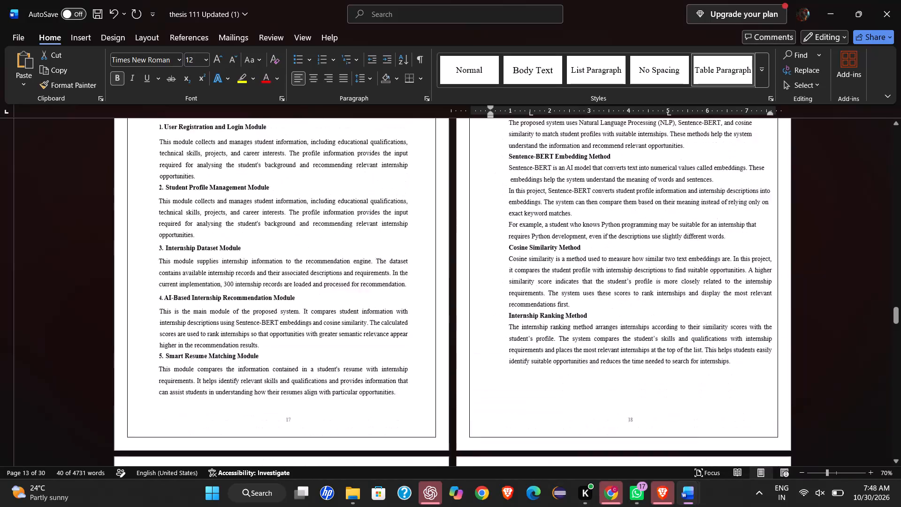
scroll(532, 257, "up", 9)
scroll(465, 261, "down", 3)
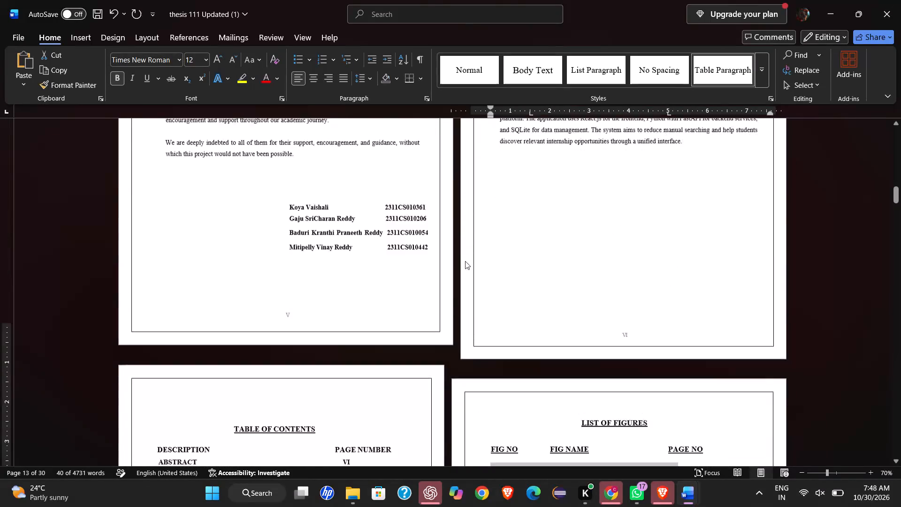
scroll(403, 258, "down", 1)
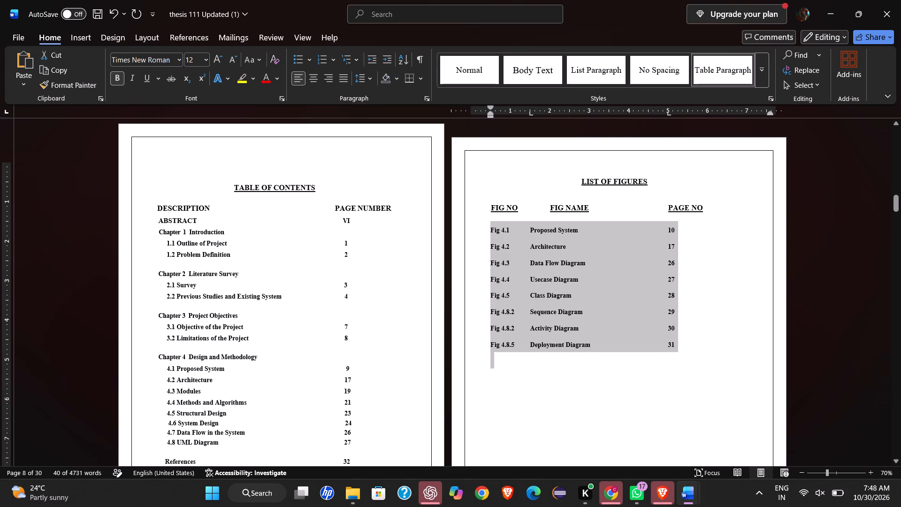
scroll(363, 278, "down", 7)
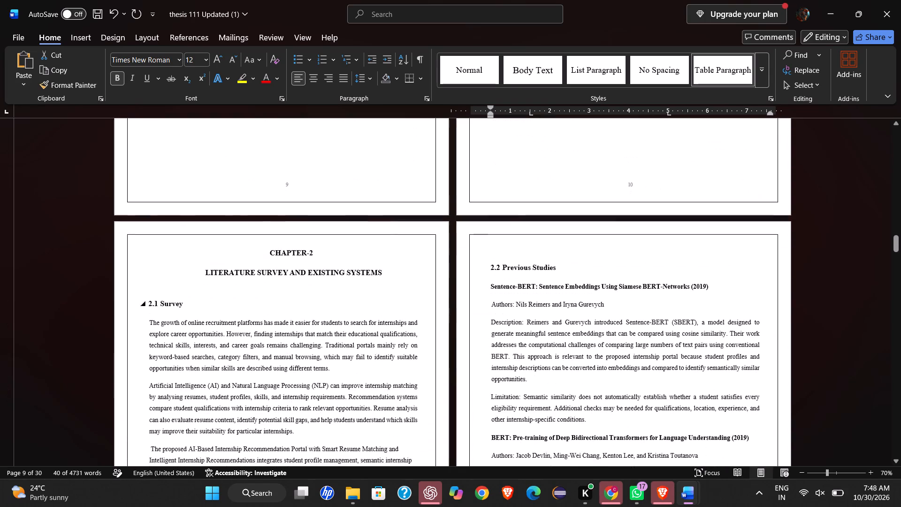
scroll(363, 278, "down", 3)
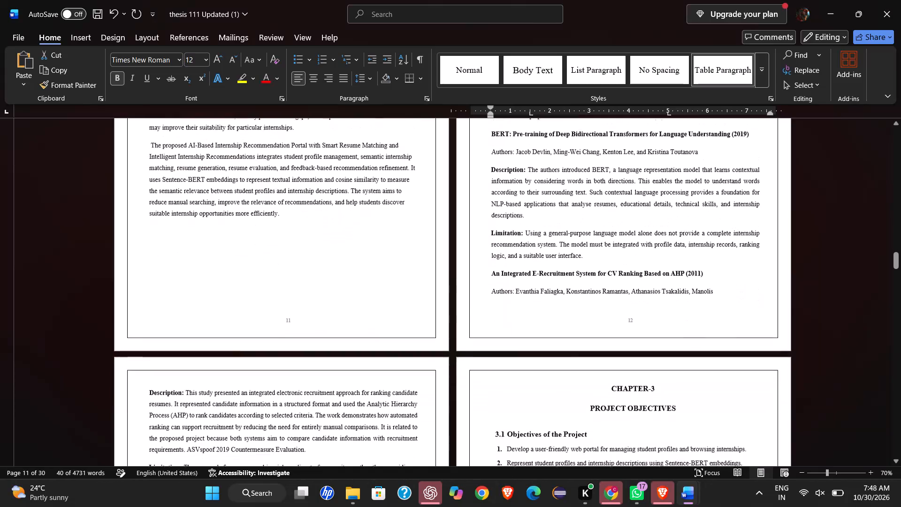
Look back through the Chapter 2 and Chapter 1 pages to the Table of Contents and List of Figures.
scroll(363, 278, "down", 1)
scroll(363, 278, "up", 4)
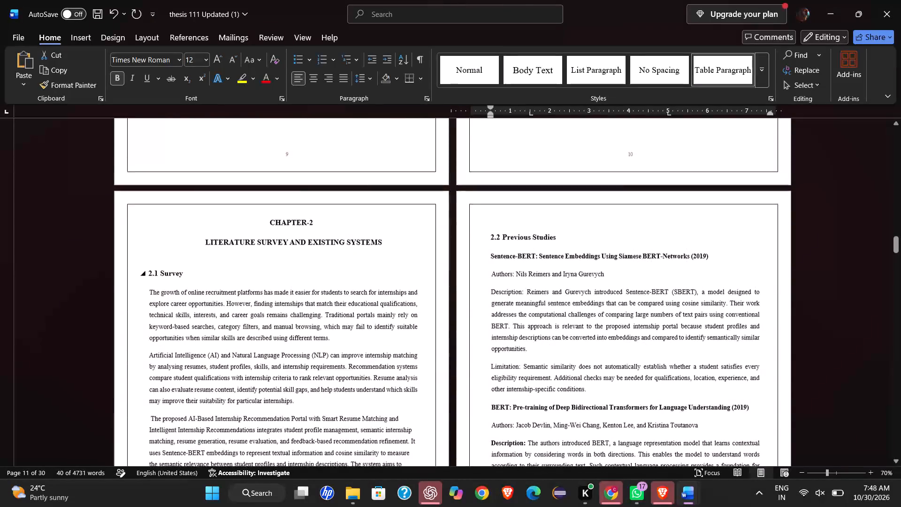
scroll(363, 278, "up", 2)
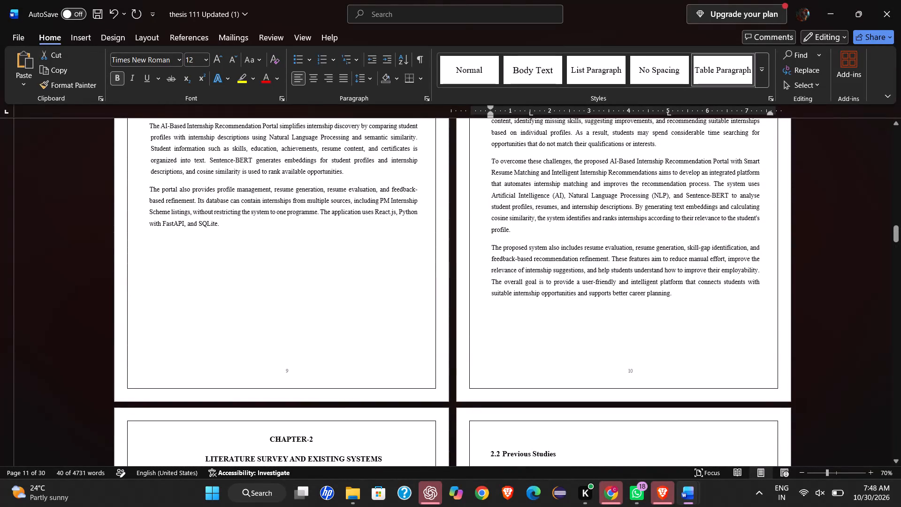
scroll(376, 315, "up", 4)
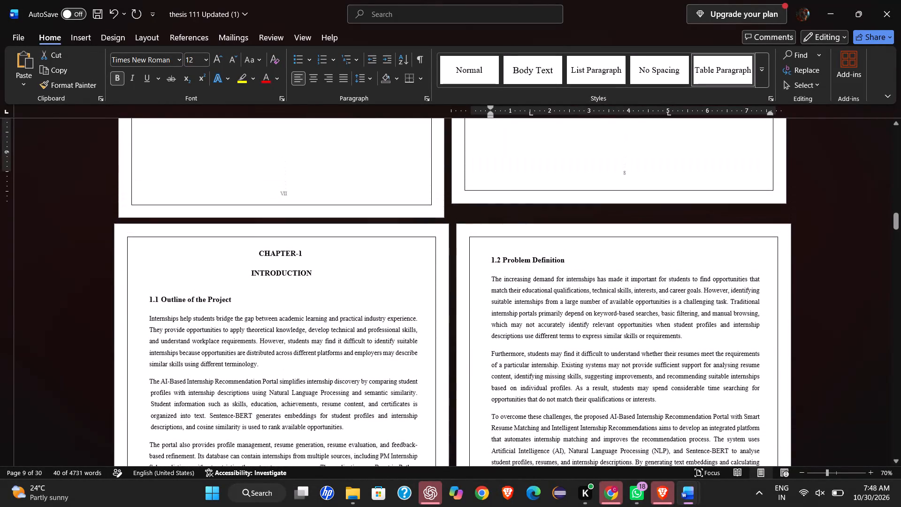
scroll(376, 315, "up", 1)
scroll(376, 315, "down", 1)
scroll(376, 315, "up", 3)
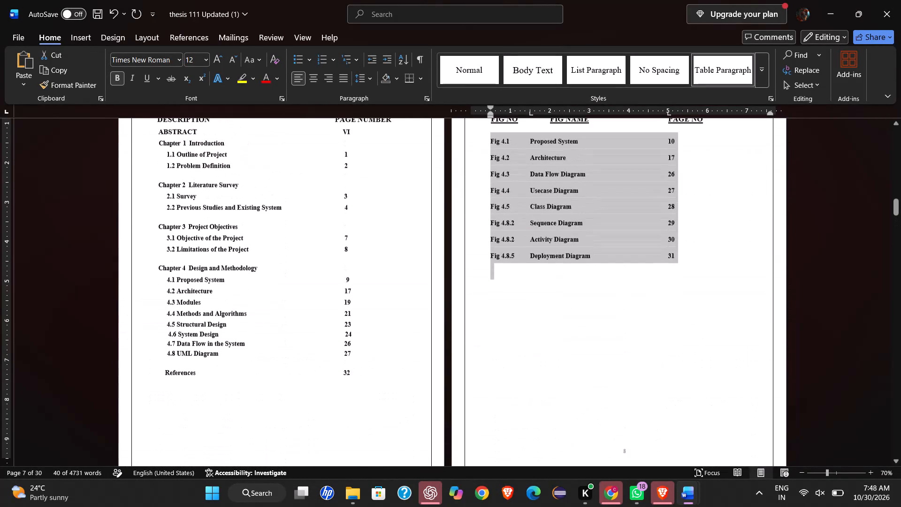
Examine the Table of Contents, List of Figures, Acknowledgement and Abstract pages with their page numbering, and clear the figure list selection.
scroll(433, 352, "down", 1)
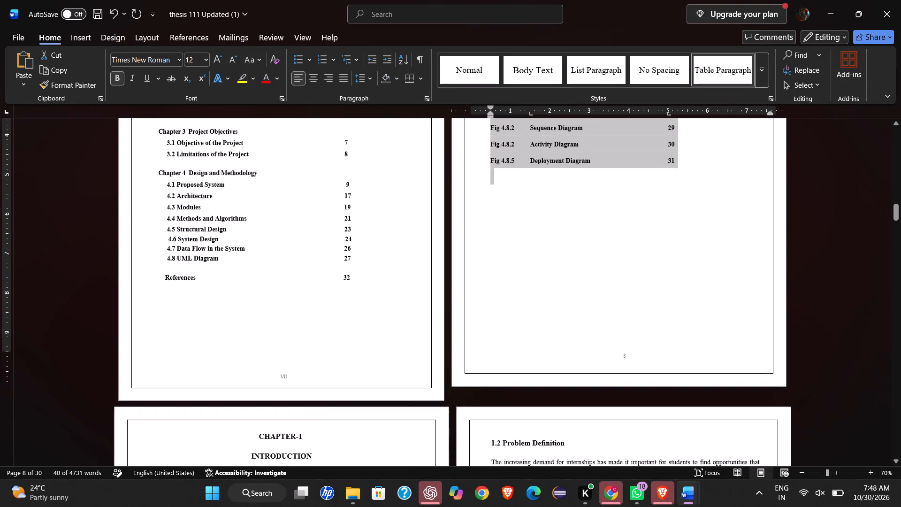
scroll(433, 352, "up", 2)
scroll(468, 365, "down", 2)
scroll(429, 345, "up", 1)
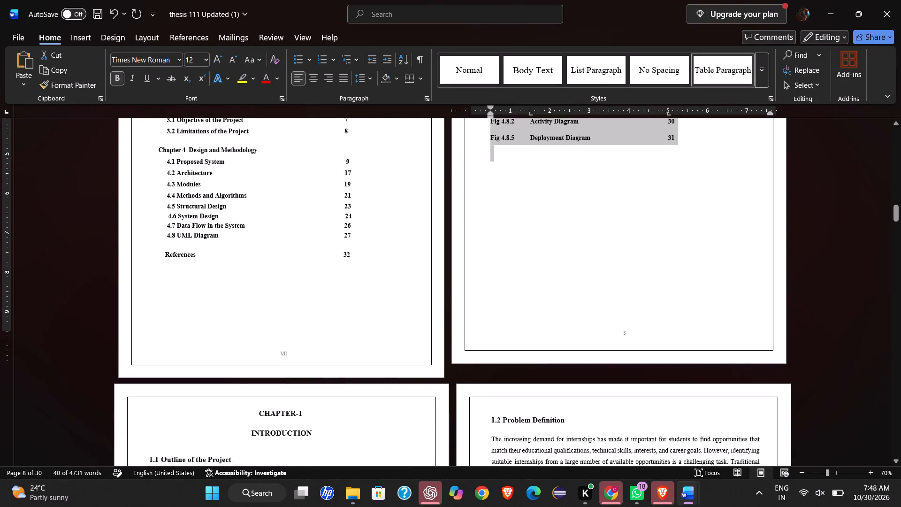
scroll(429, 345, "up", 5)
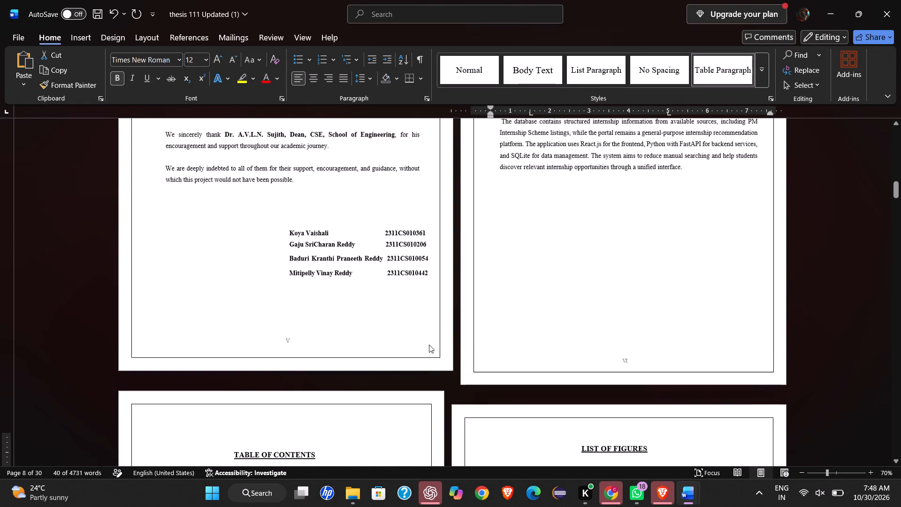
scroll(429, 345, "up", 2)
scroll(429, 345, "down", 1)
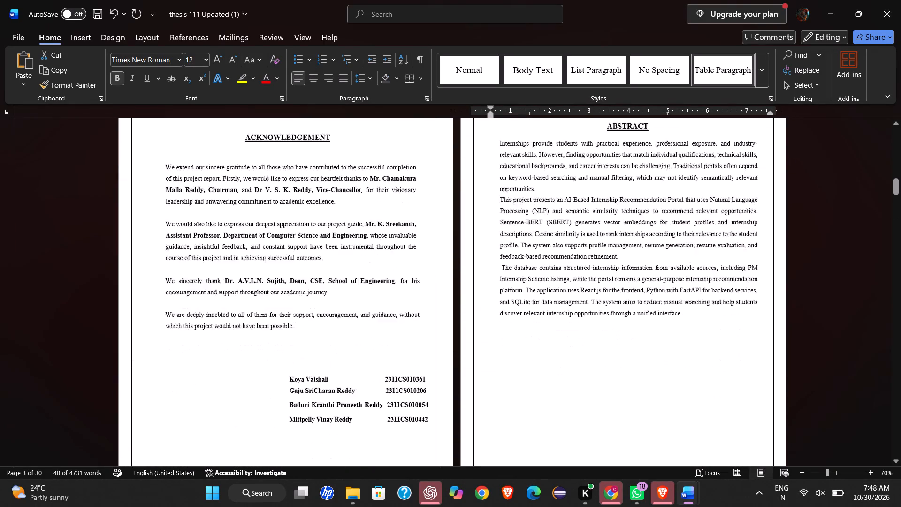
scroll(429, 345, "down", 3)
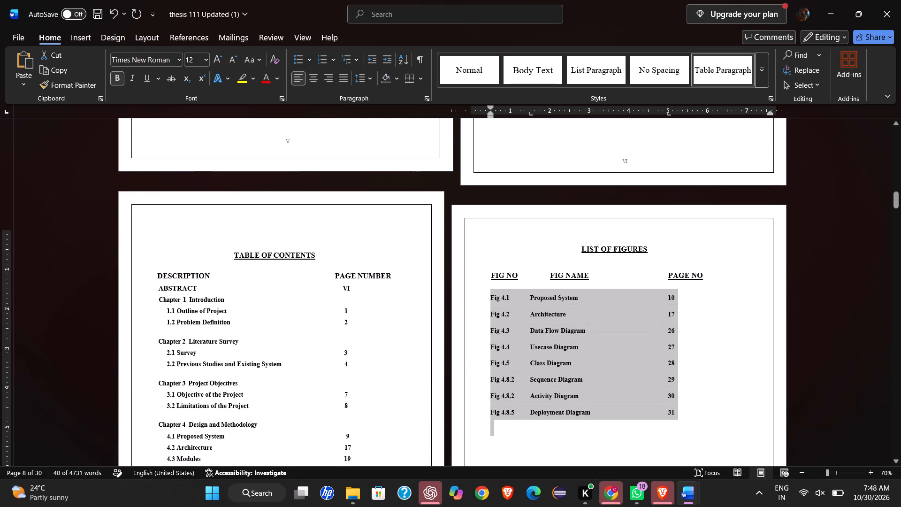
scroll(404, 313, "down", 2)
scroll(509, 363, "down", 1)
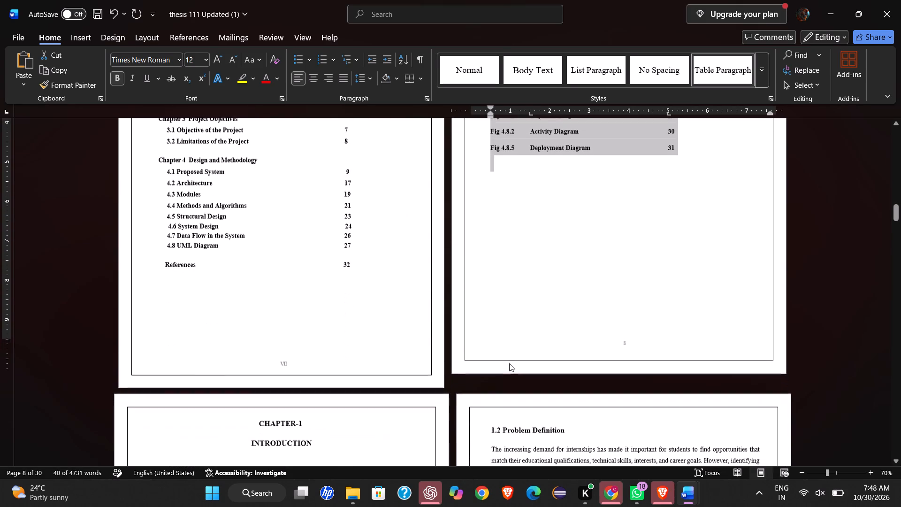
scroll(509, 363, "down", 1)
scroll(556, 310, "up", 1)
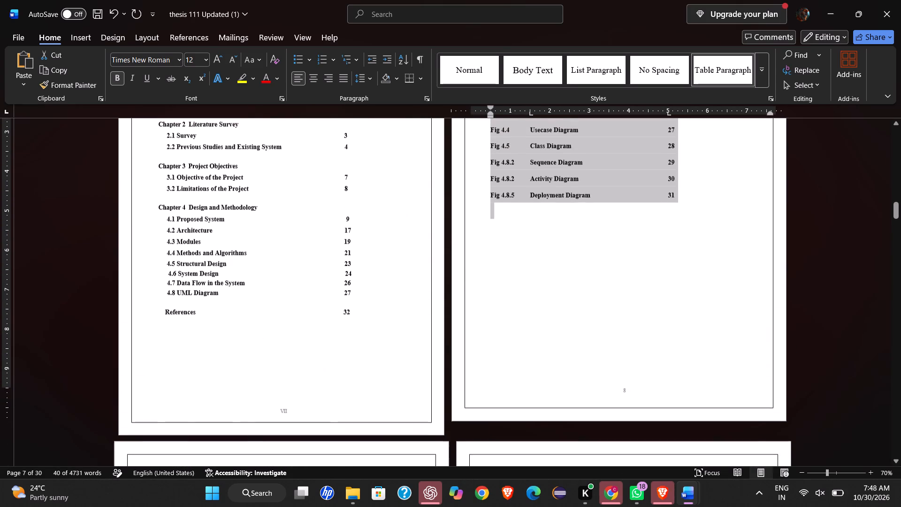
scroll(575, 330, "up", 1)
left_click(624, 348)
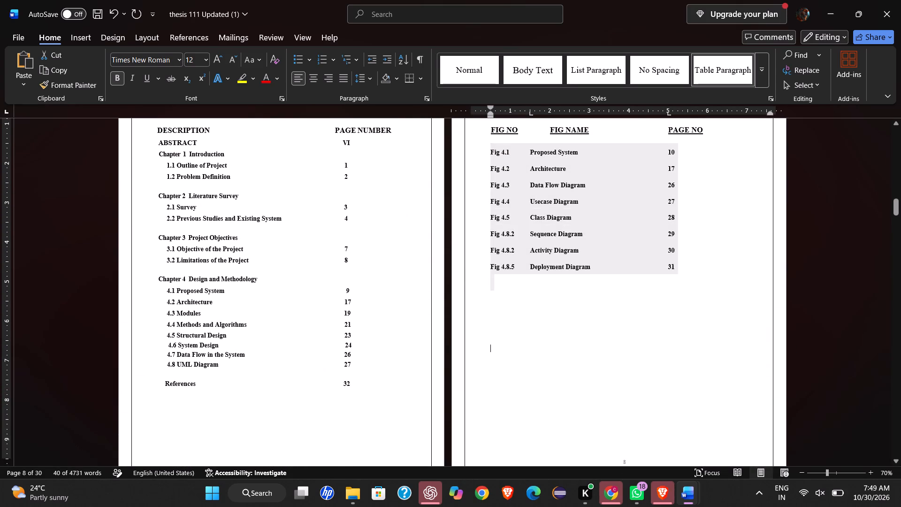
Inspect the footer page numbers on the List of Figures page and on the Chapter 1 pages.
scroll(624, 332, "up", 1)
scroll(624, 332, "down", 2)
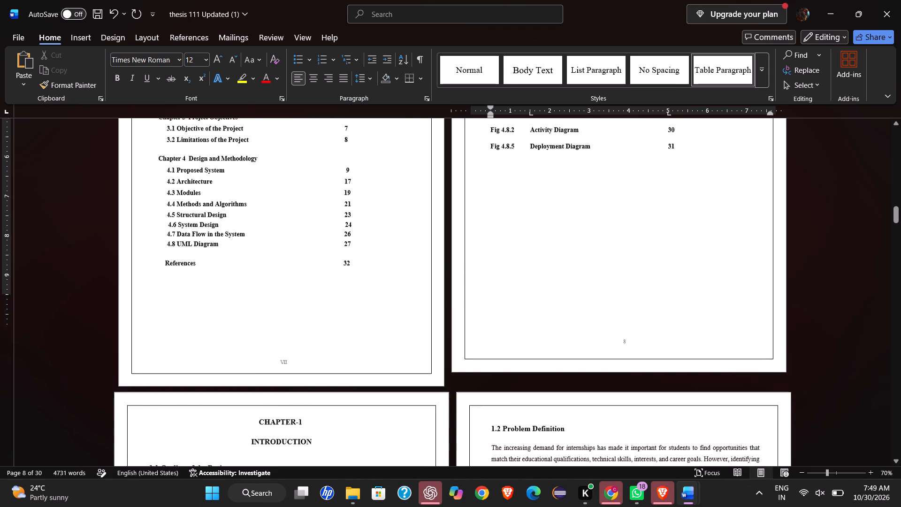
scroll(624, 332, "down", 2)
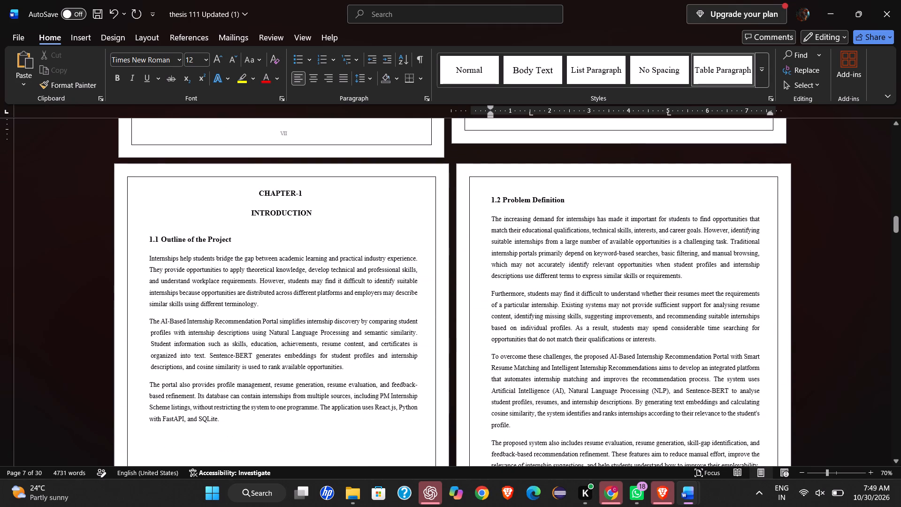
scroll(392, 248, "down", 3)
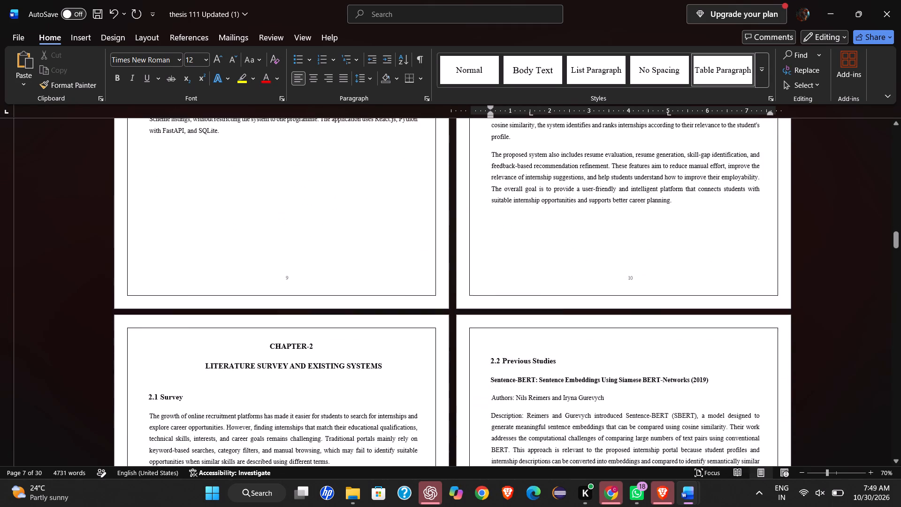
left_click(293, 254)
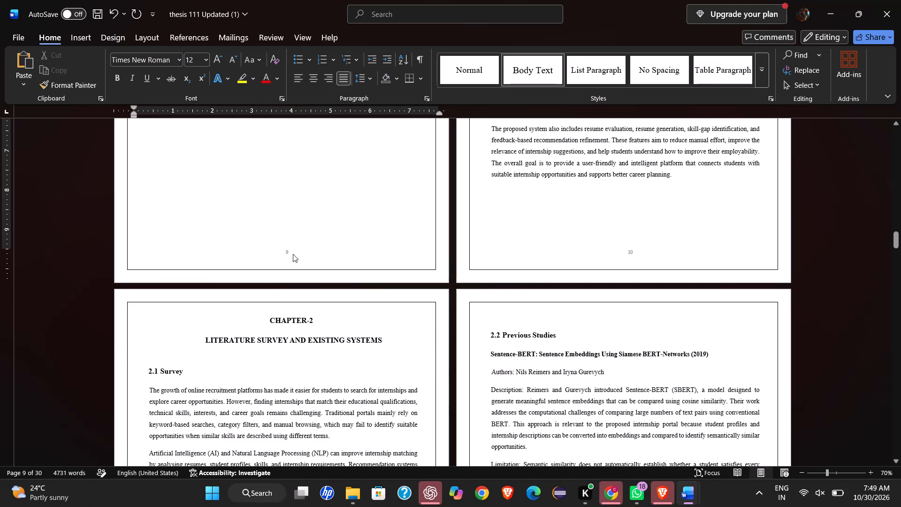
left_click(292, 253)
scroll(559, 300, "up", 2)
scroll(641, 311, "up", 2)
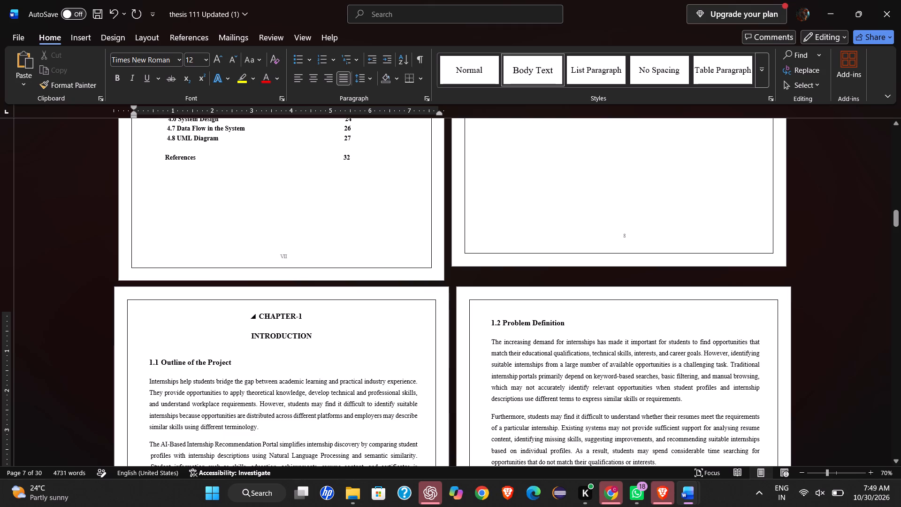
left_click(629, 237)
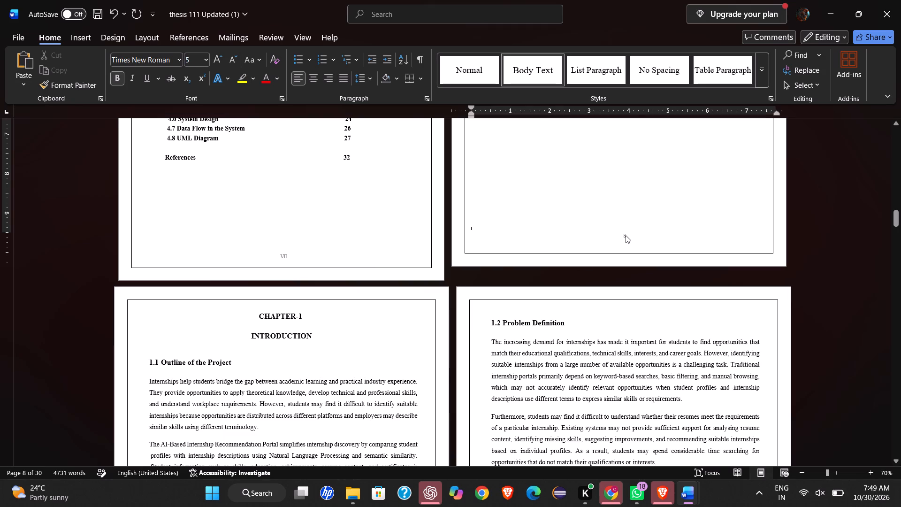
left_click(626, 235)
left_click(626, 235)
scroll(626, 235, "down", 2)
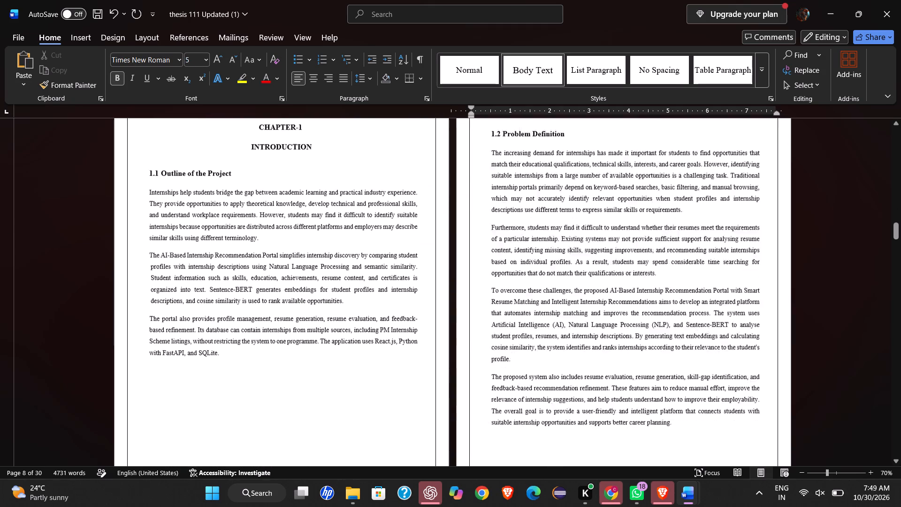
scroll(626, 235, "down", 1)
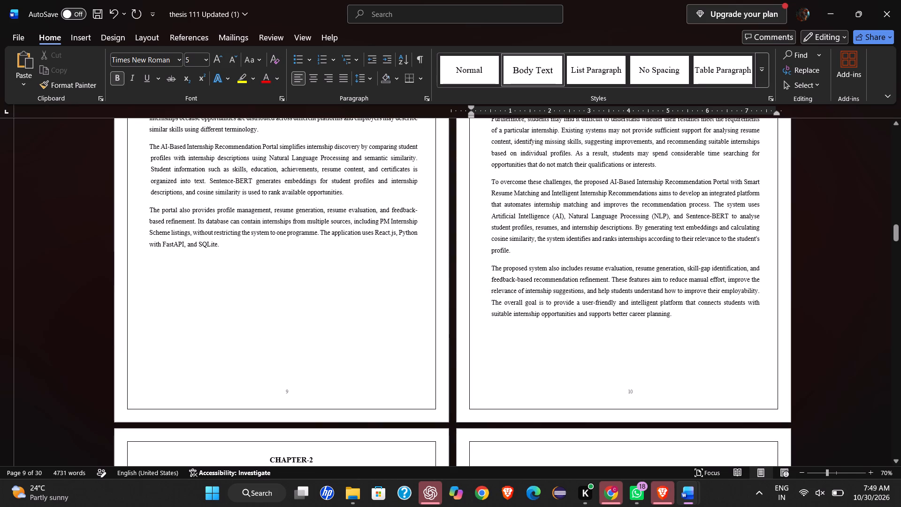
scroll(387, 382, "up", 2)
scroll(387, 382, "down", 1)
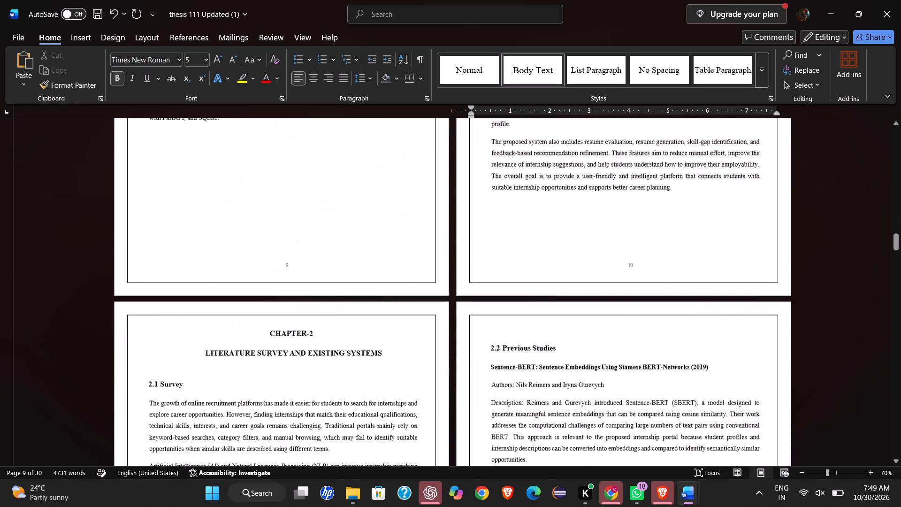
scroll(387, 382, "down", 1)
left_click(300, 205)
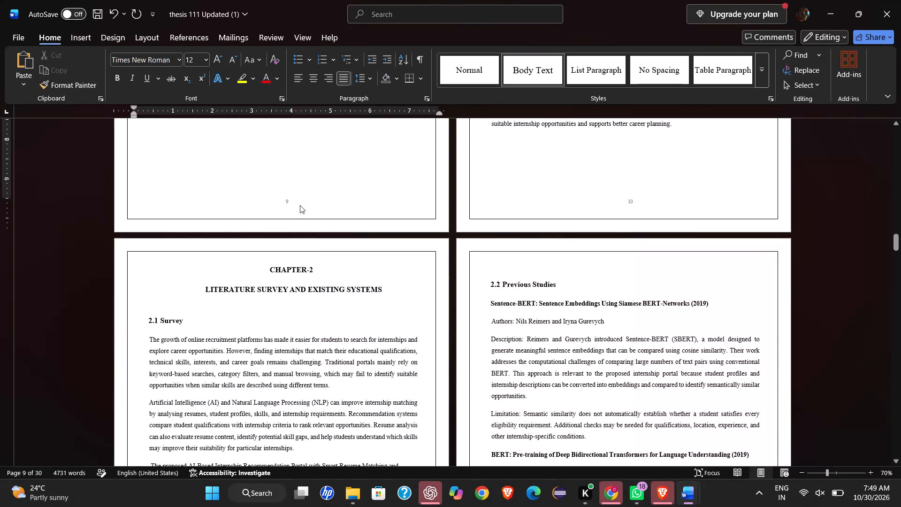
left_click(302, 204)
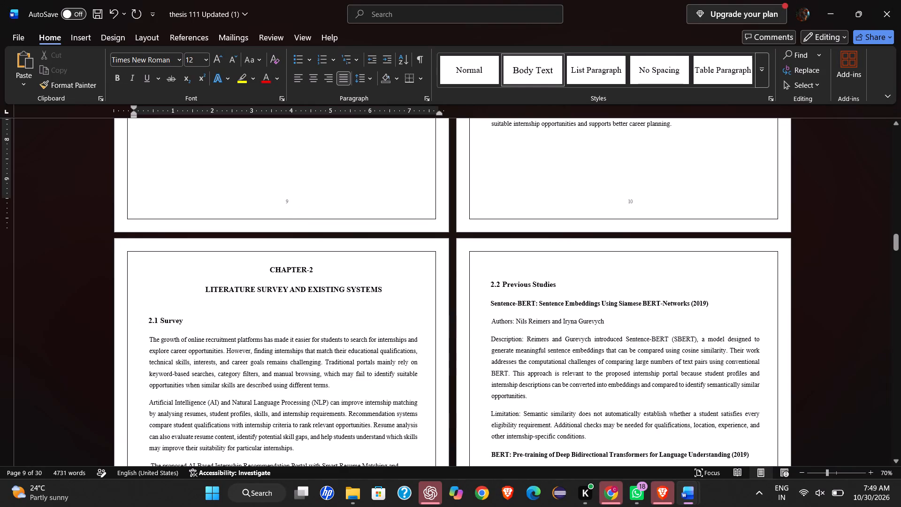
scroll(349, 172, "down", 2)
scroll(349, 172, "up", 5)
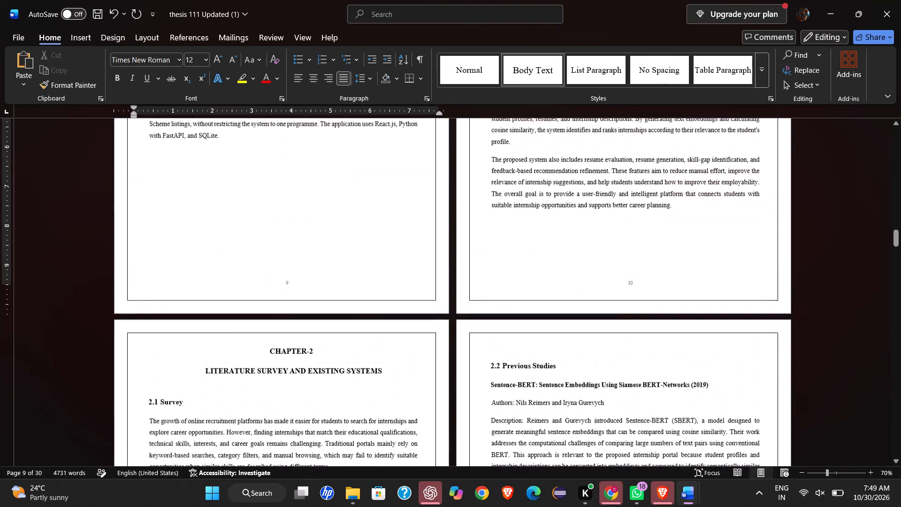
Insert a Plain Number 2 page number at the bottom of the page for the section containing 1.1 Outline of the Project.
left_click(324, 241)
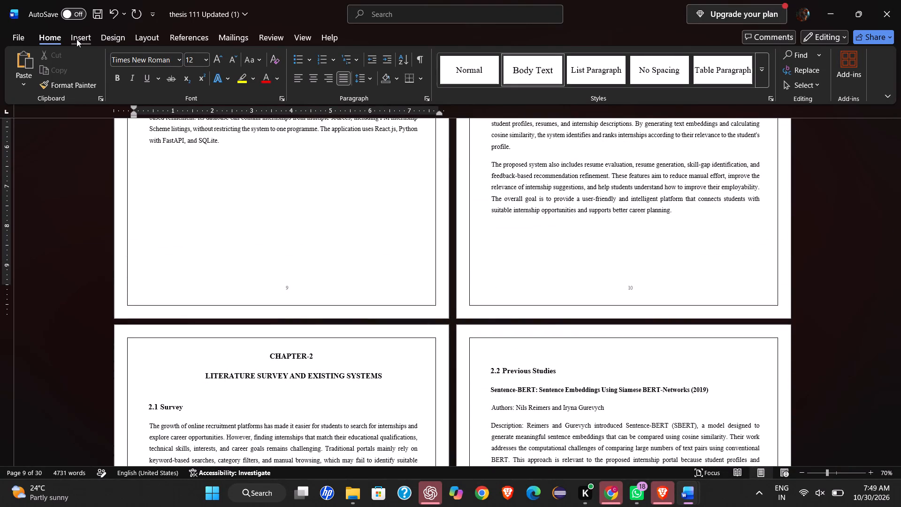
left_click(76, 39)
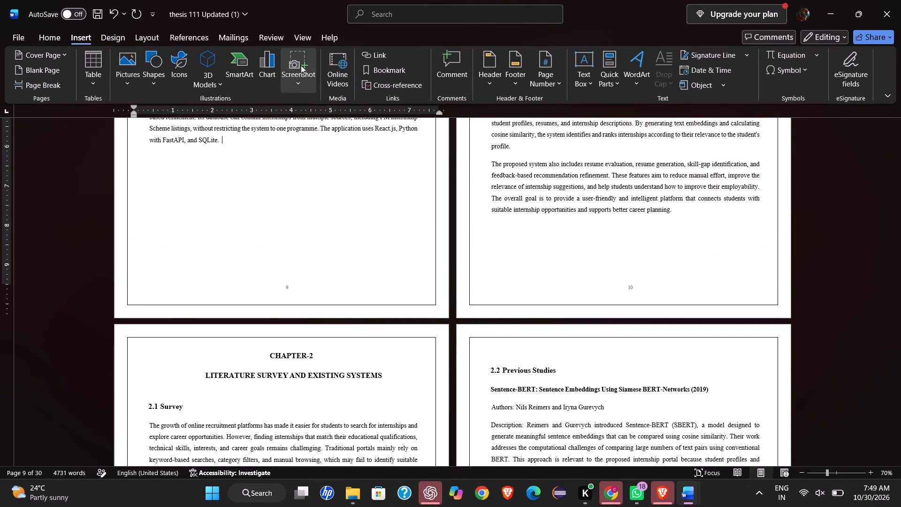
left_click(543, 80)
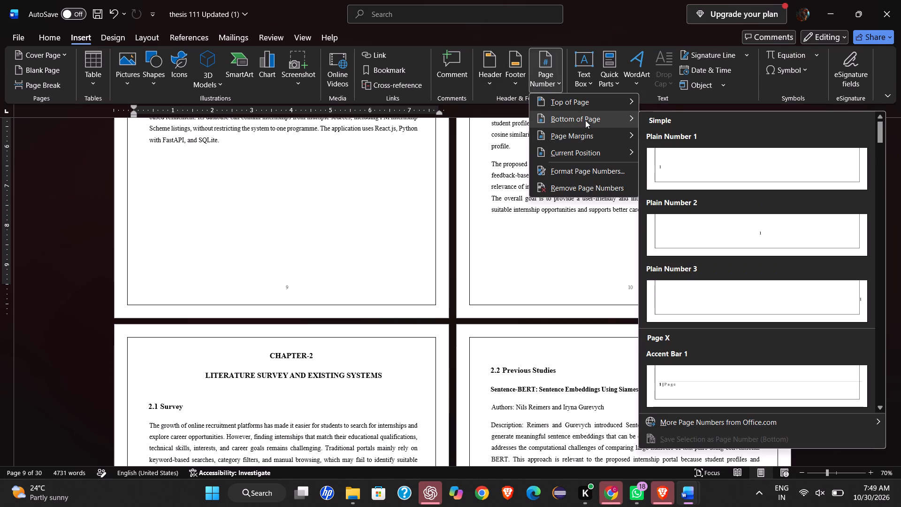
left_click(748, 240)
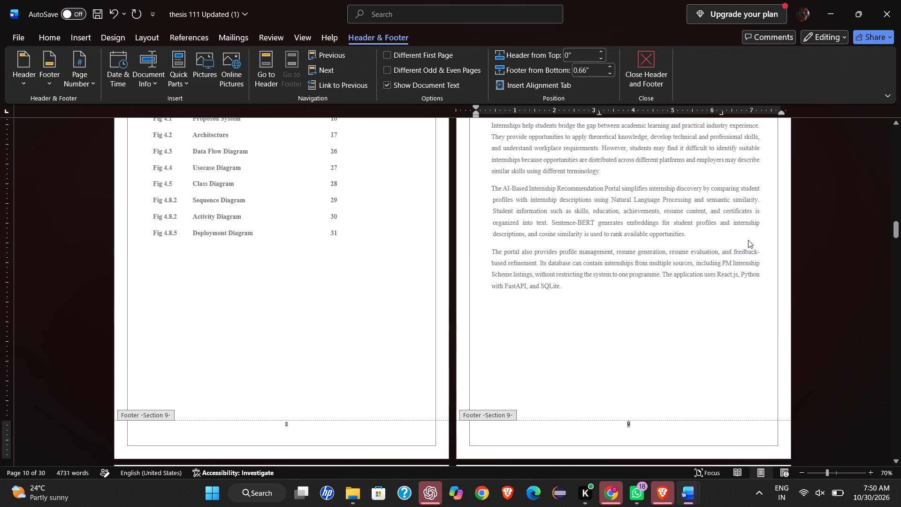
Examine the footer page numbers from the Table of Contents and List of Figures through the Chapter 2 pages, and leave the footer.
scroll(748, 240, "up", 3)
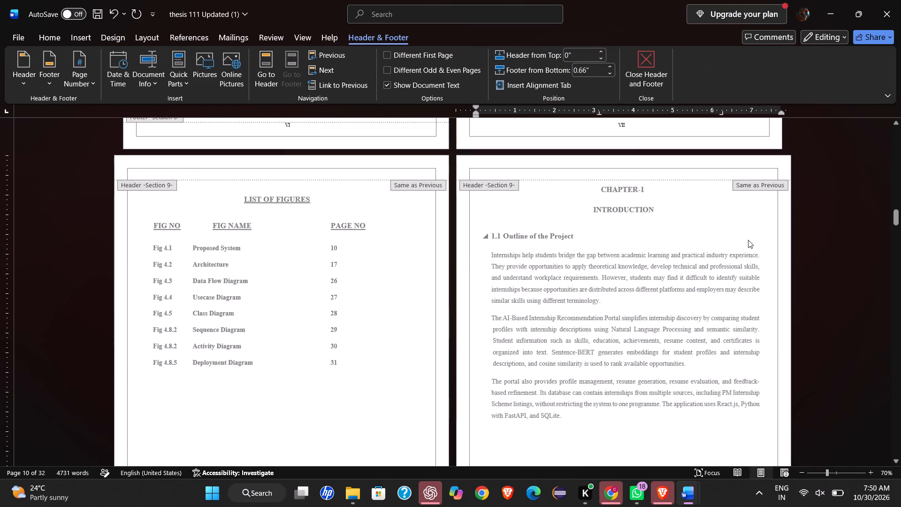
scroll(748, 240, "up", 2)
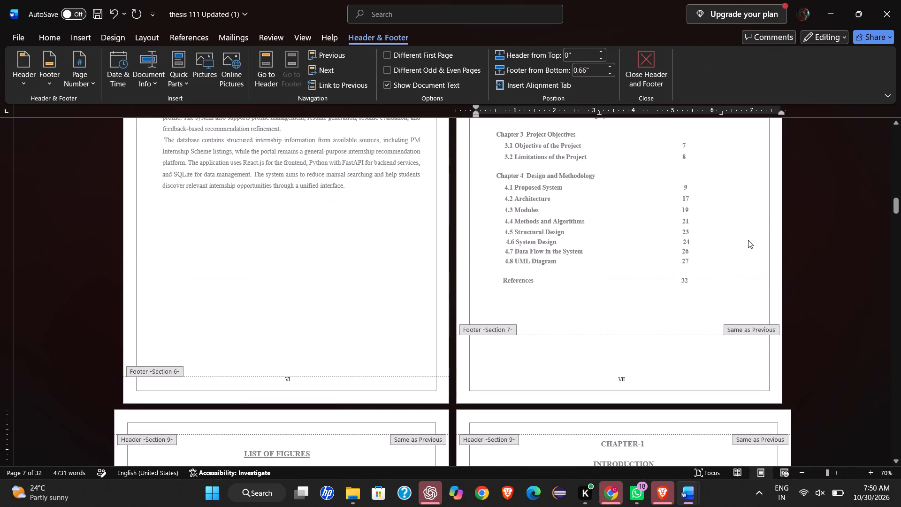
scroll(748, 240, "up", 2)
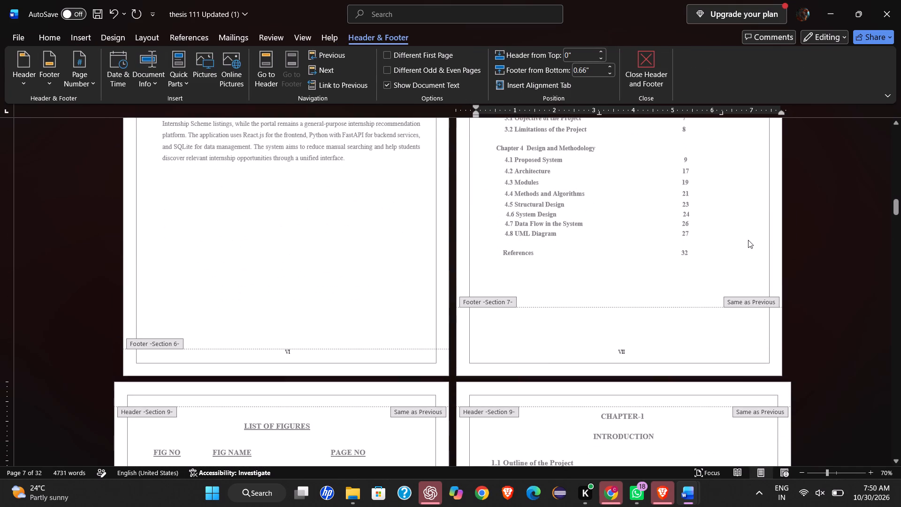
scroll(748, 240, "down", 3)
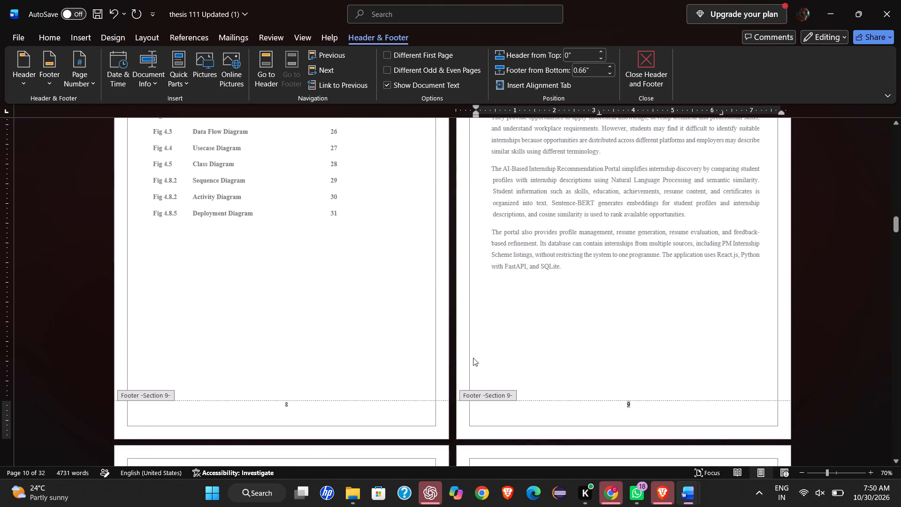
left_click(406, 329)
scroll(406, 329, "down", 3)
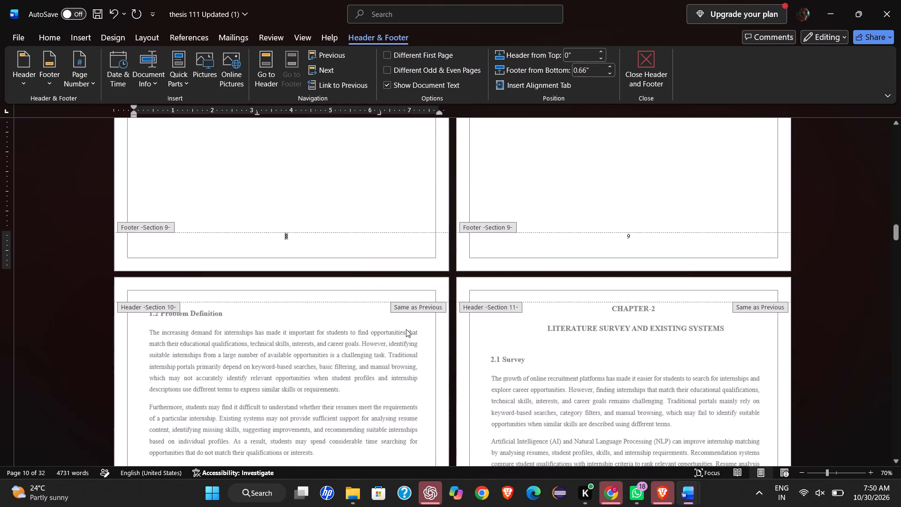
scroll(406, 329, "down", 2)
double_click(406, 329)
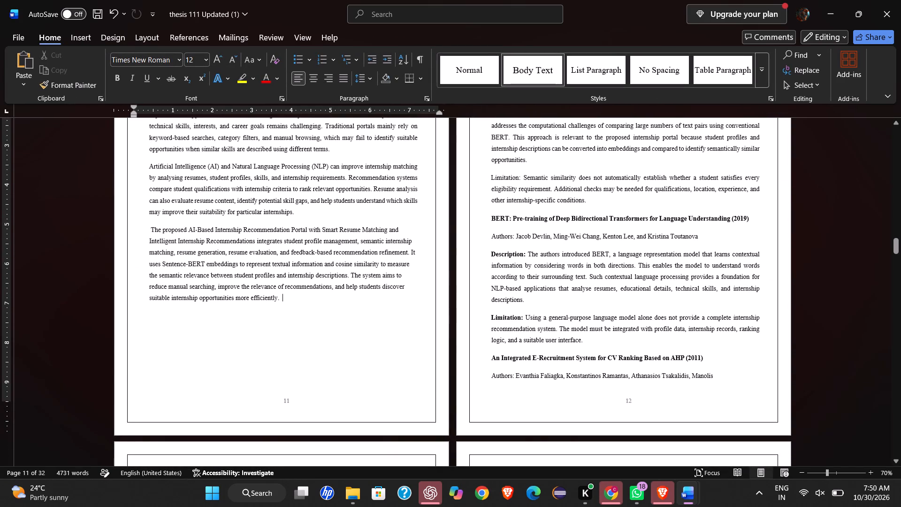
Open the footer of the 2.1 Survey page, inspect the footers of the surrounding sections back to the Table of Contents, and close it.
double_click(292, 400)
scroll(292, 400, "up", 5)
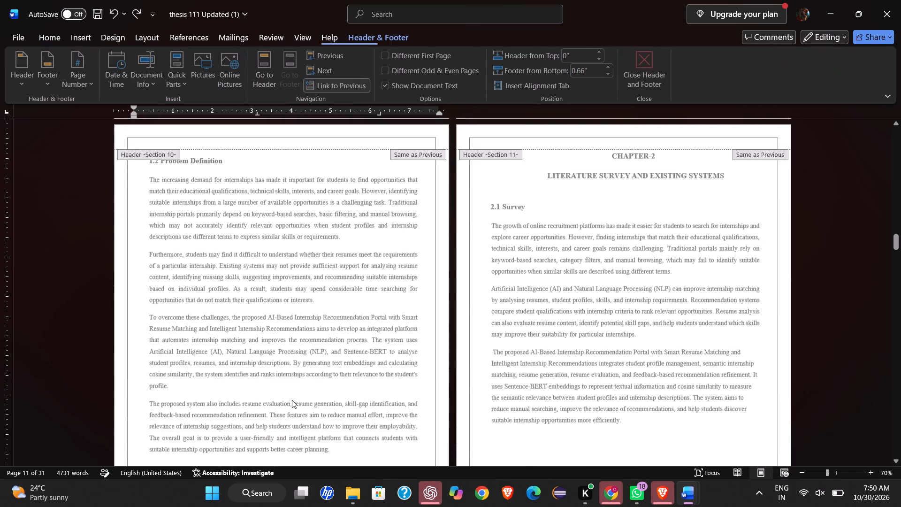
scroll(292, 400, "down", 2)
left_click(292, 400)
scroll(292, 400, "down", 1)
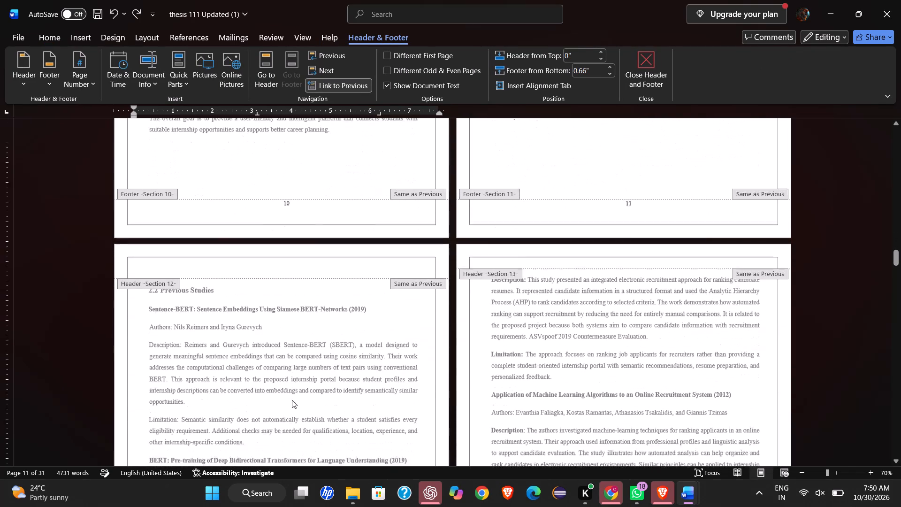
scroll(292, 400, "down", 2)
scroll(292, 331, "up", 6)
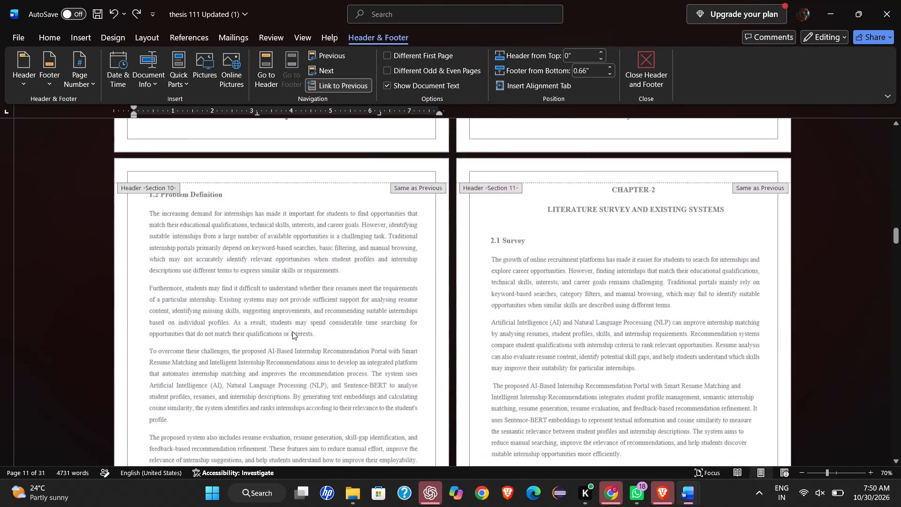
scroll(292, 331, "up", 3)
scroll(278, 270, "down", 3)
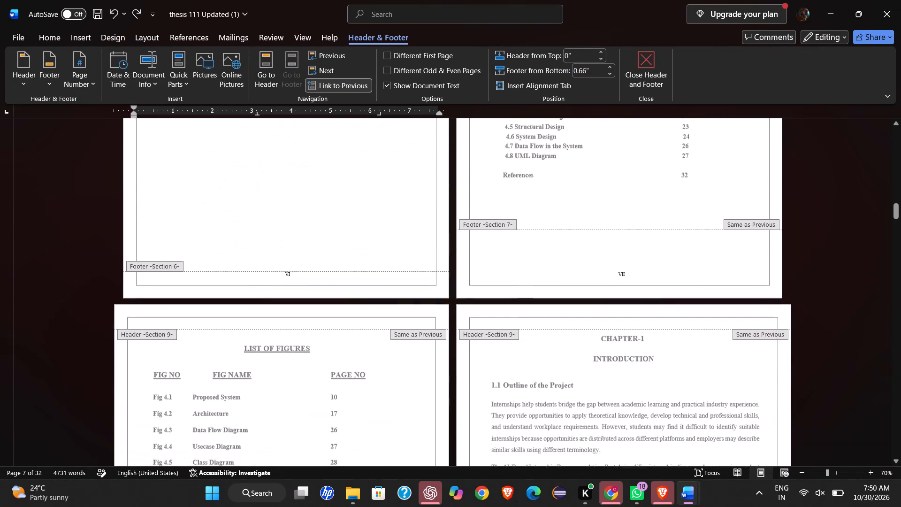
scroll(278, 270, "down", 1)
double_click(253, 396)
Compare the footer page numbers on the Table of Contents, List of Figures and Chapter 1 pages.
scroll(253, 396, "down", 1)
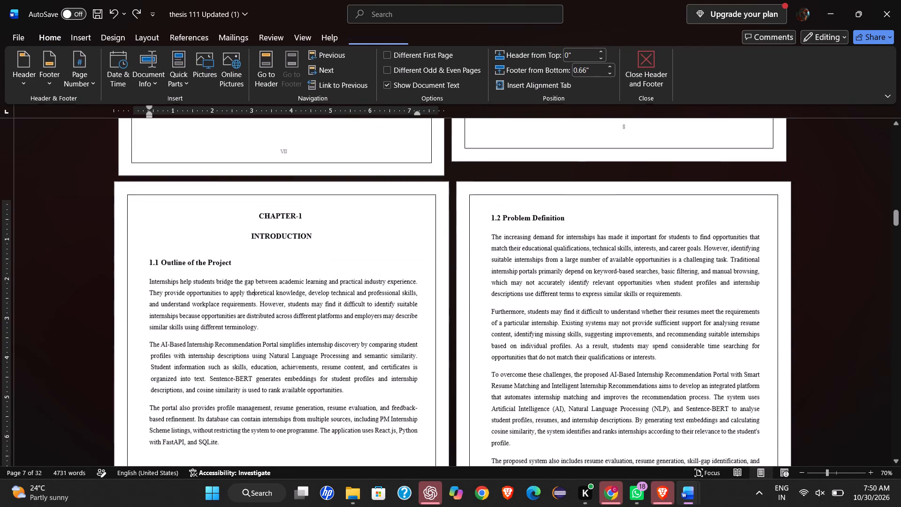
scroll(253, 396, "up", 4)
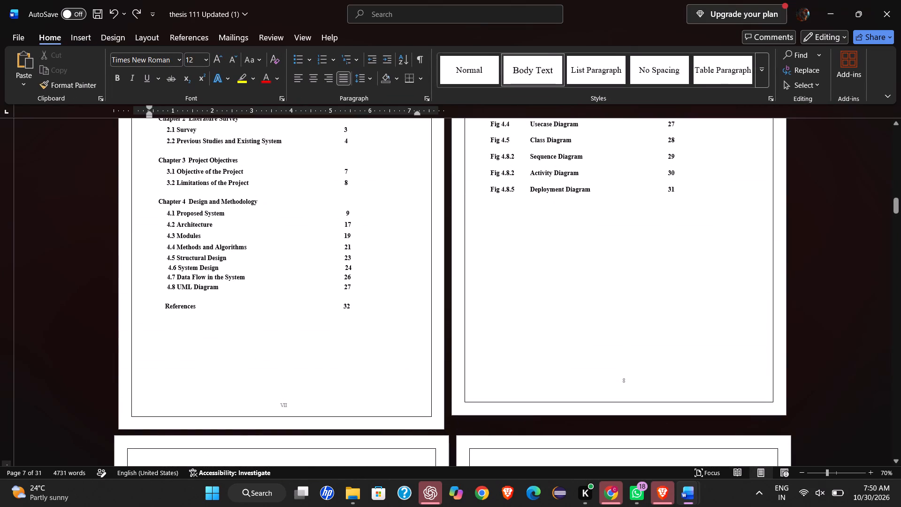
scroll(289, 384, "down", 2)
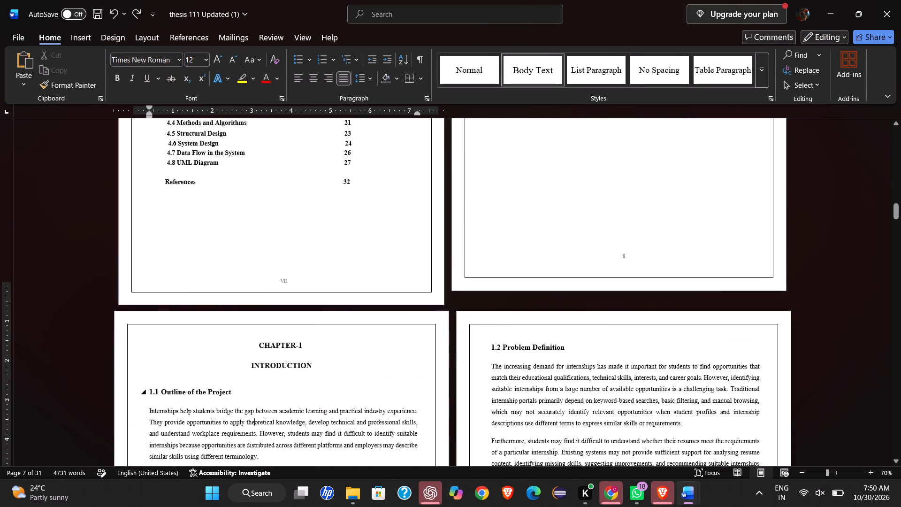
scroll(289, 384, "down", 3)
scroll(289, 384, "up", 3)
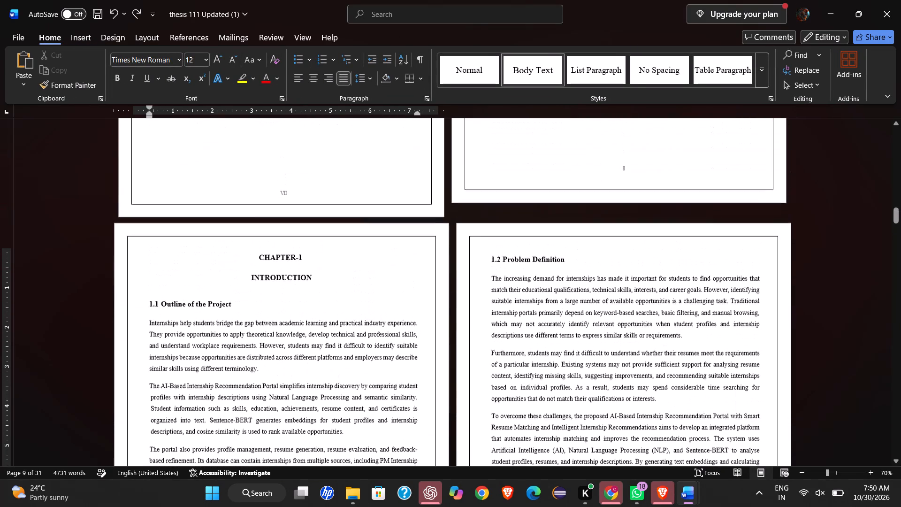
scroll(289, 384, "up", 3)
scroll(492, 388, "down", 1)
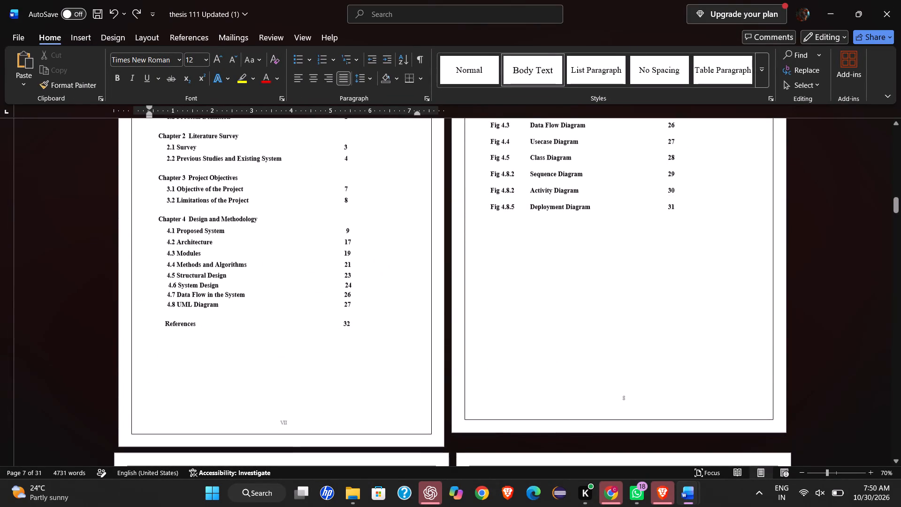
Format the List of Figures section's page numbers as uppercase Roman numerals (I, II, III, ...) starting at VIII.
left_click(569, 329)
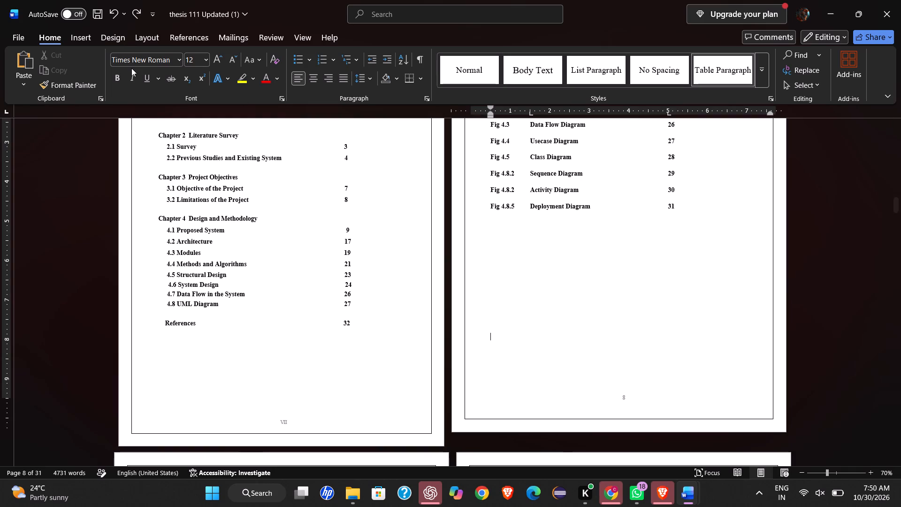
left_click(86, 36)
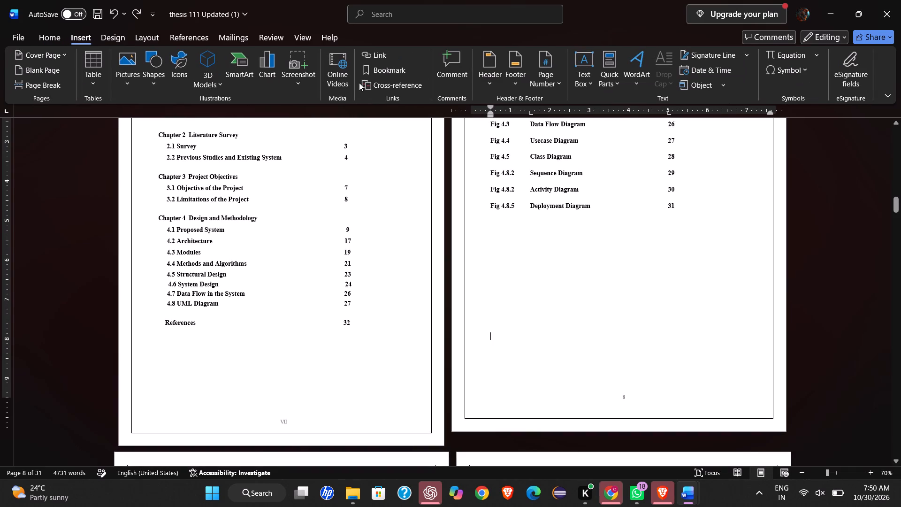
left_click(541, 84)
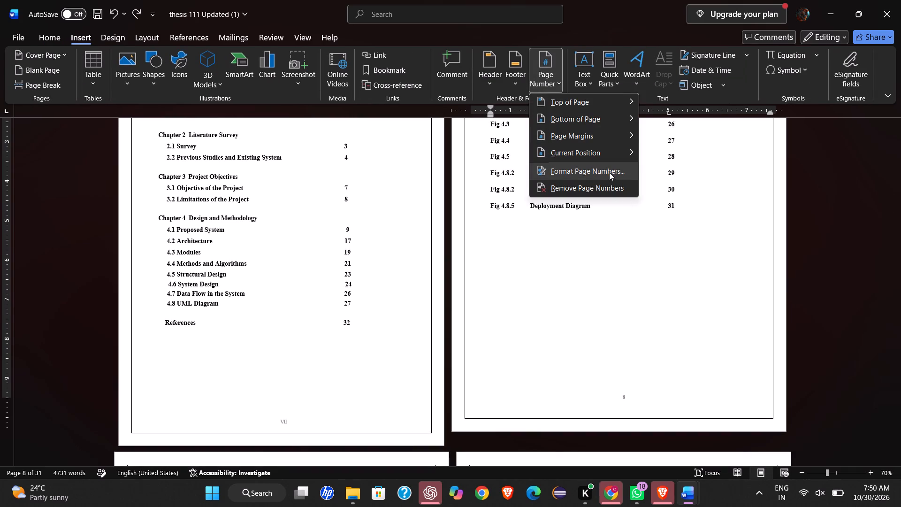
left_click(609, 173)
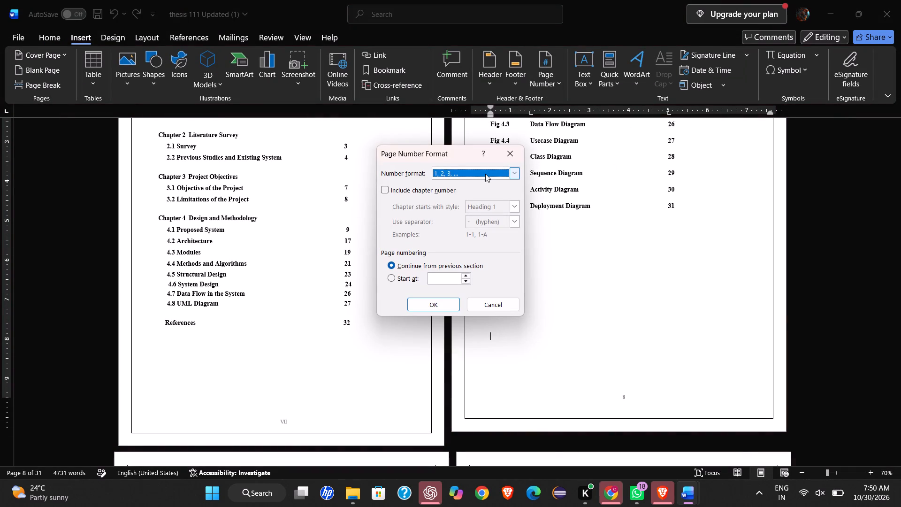
left_click(517, 172)
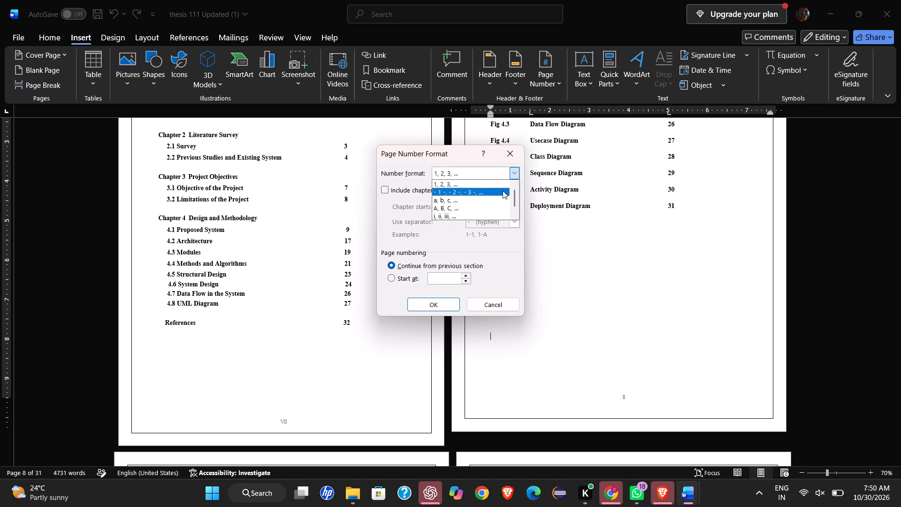
scroll(503, 191, "down", 5)
left_click_drag(514, 202, 512, 226)
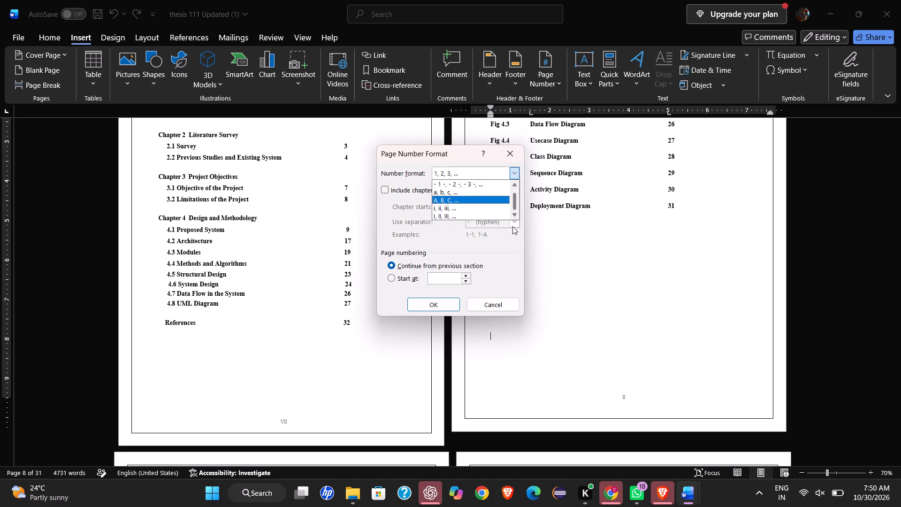
left_click_drag(512, 226, 512, 227)
left_click(448, 217)
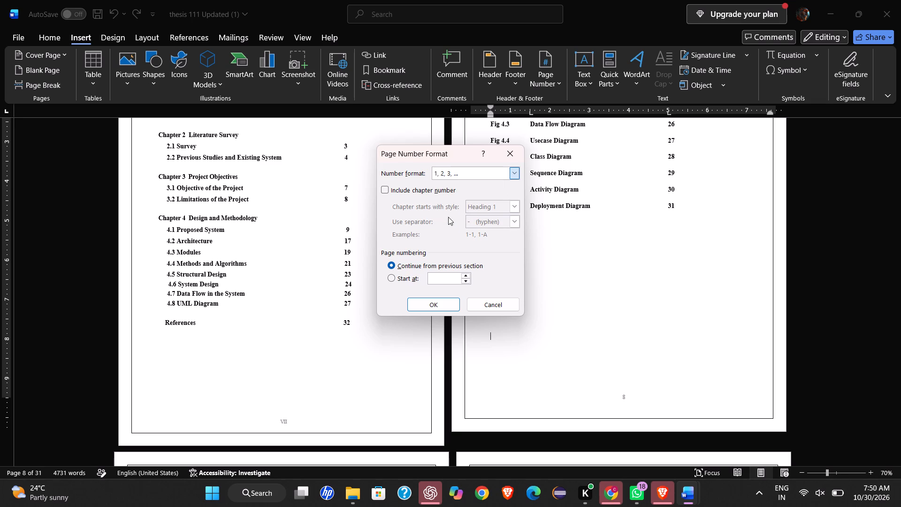
left_click(442, 276)
triple_click(466, 281)
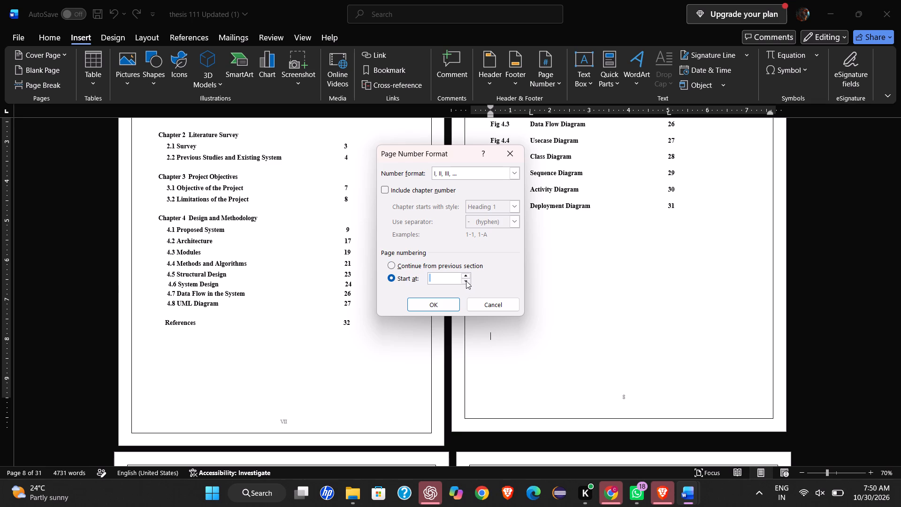
left_click(466, 281)
triple_click(466, 274)
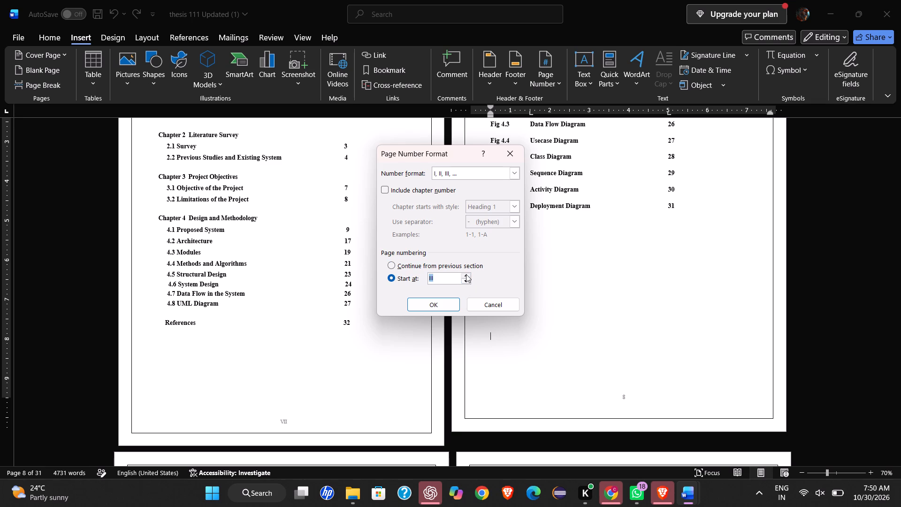
double_click(466, 274)
double_click(466, 274)
left_click(466, 274)
left_click(442, 309)
Check the Chapter 1 page footers and remove the page numbers from the section containing 1.1 Outline of the Project.
scroll(442, 309, "down", 1)
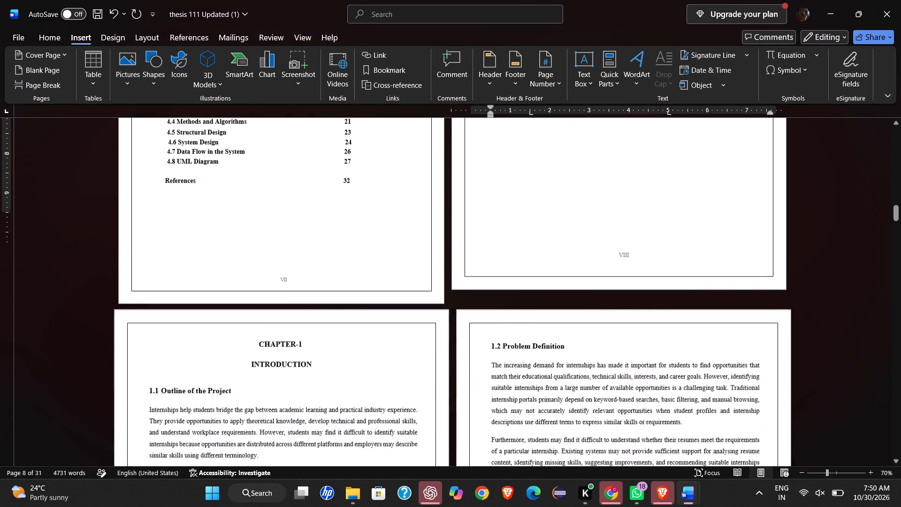
scroll(442, 309, "down", 3)
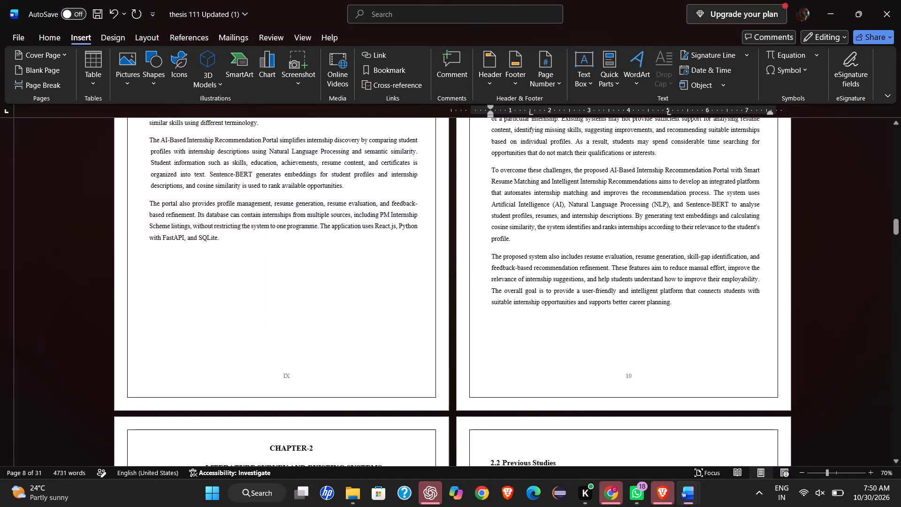
scroll(355, 343, "up", 3)
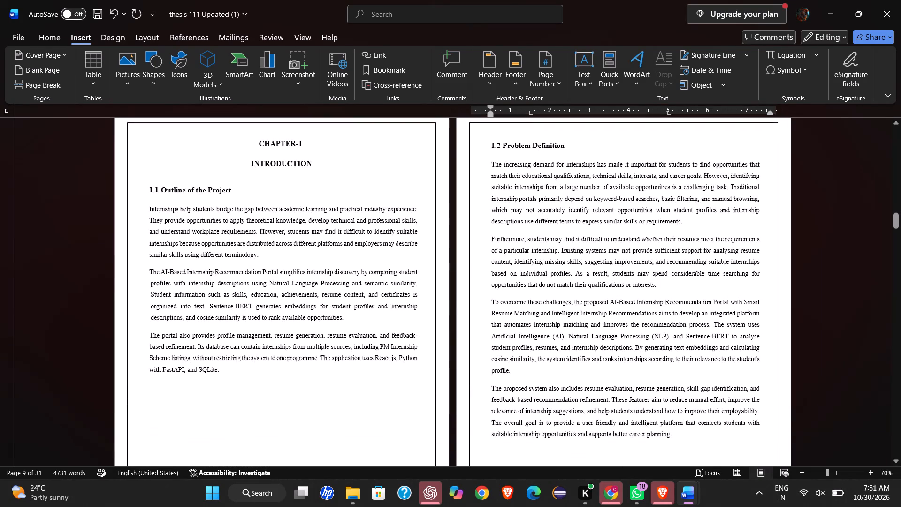
scroll(355, 343, "up", 3)
scroll(355, 343, "down", 4)
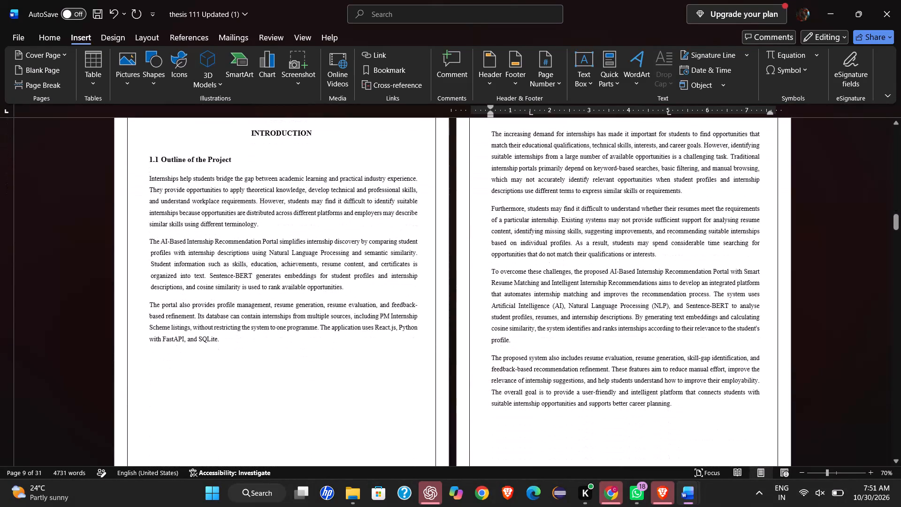
scroll(355, 343, "down", 1)
left_click(355, 343)
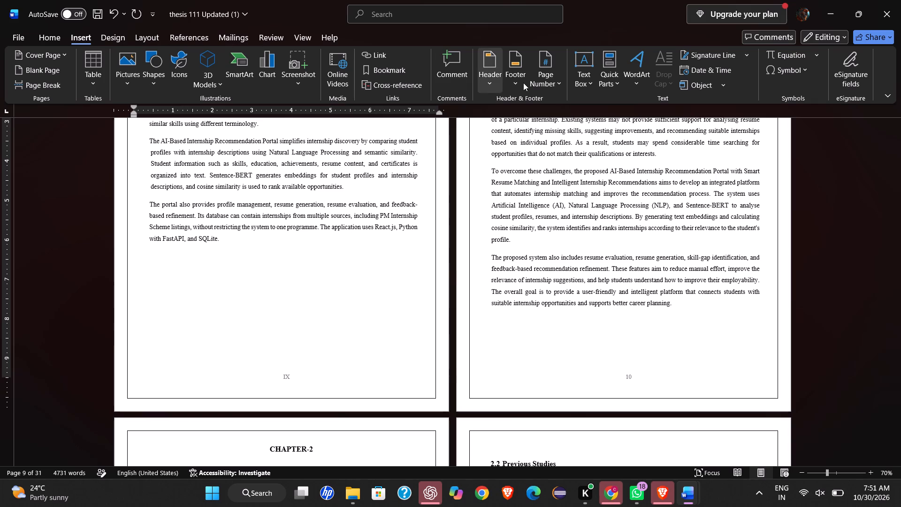
left_click(545, 68)
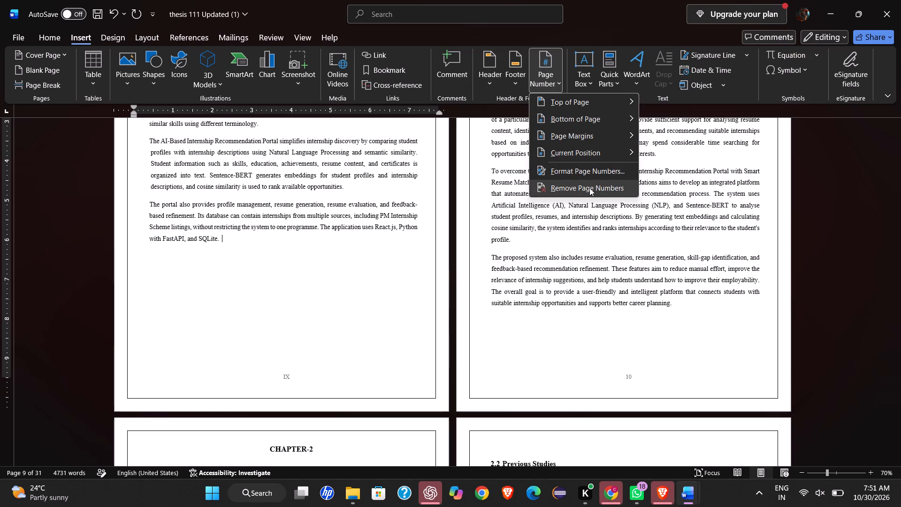
left_click(589, 188)
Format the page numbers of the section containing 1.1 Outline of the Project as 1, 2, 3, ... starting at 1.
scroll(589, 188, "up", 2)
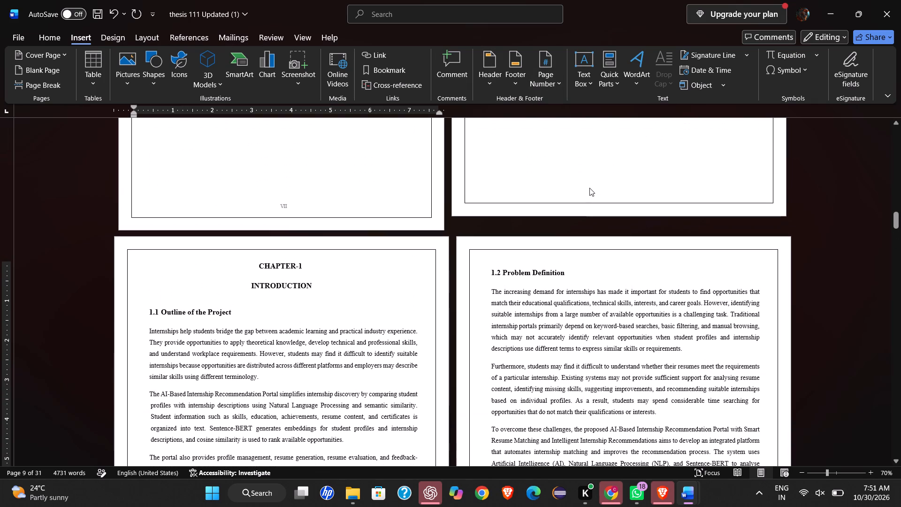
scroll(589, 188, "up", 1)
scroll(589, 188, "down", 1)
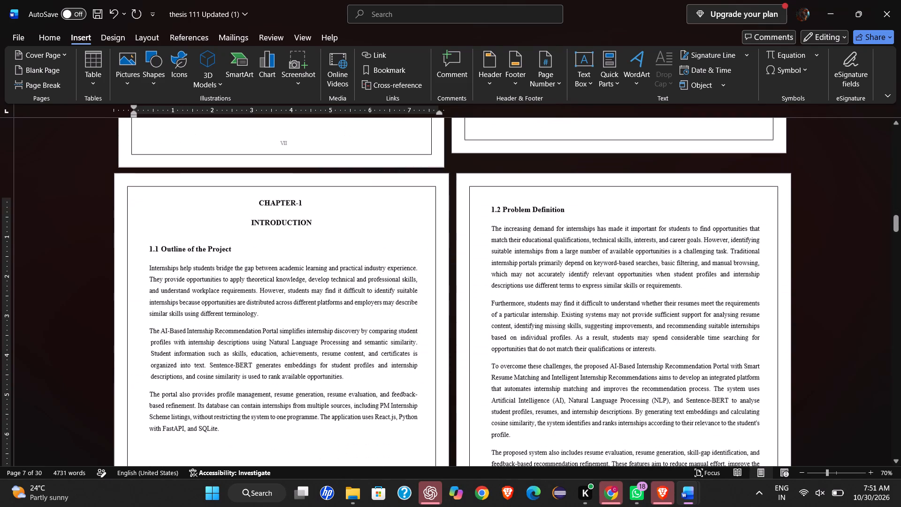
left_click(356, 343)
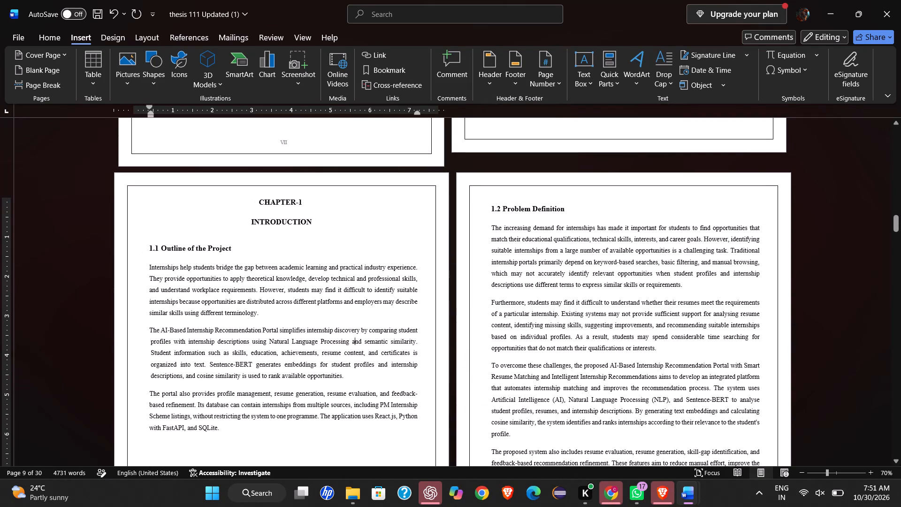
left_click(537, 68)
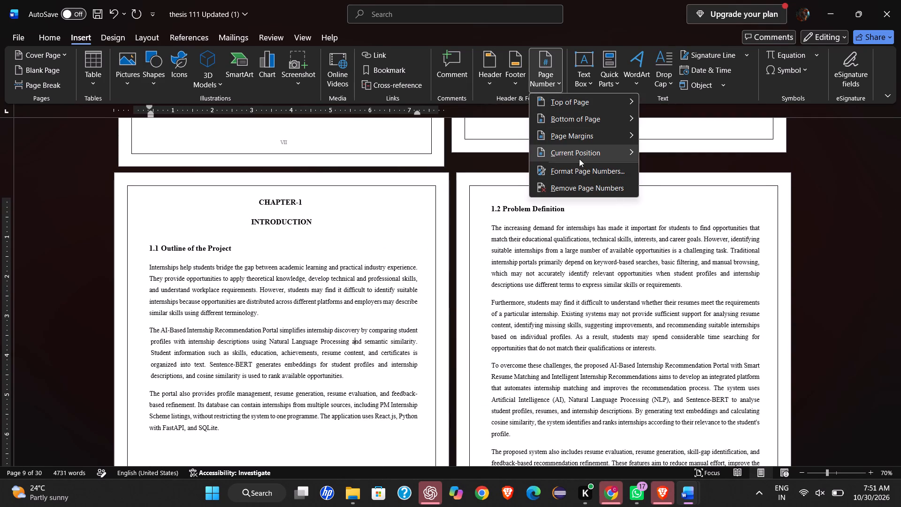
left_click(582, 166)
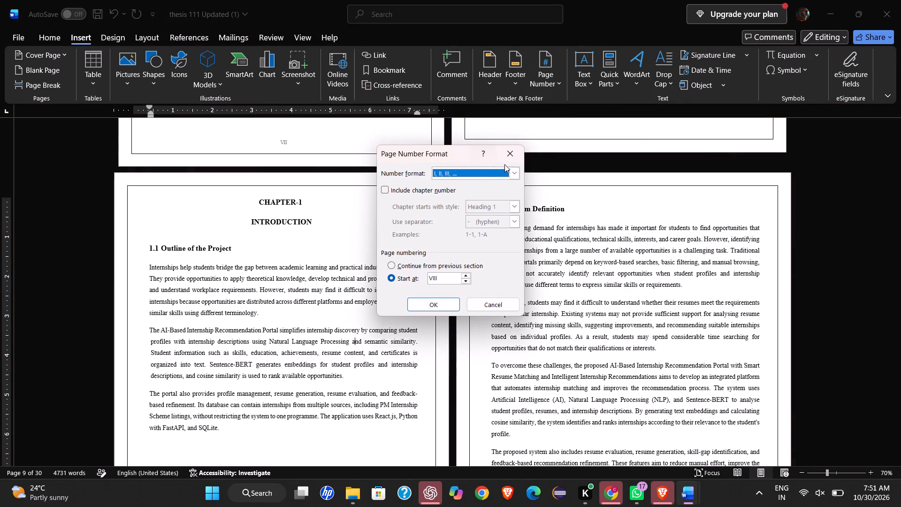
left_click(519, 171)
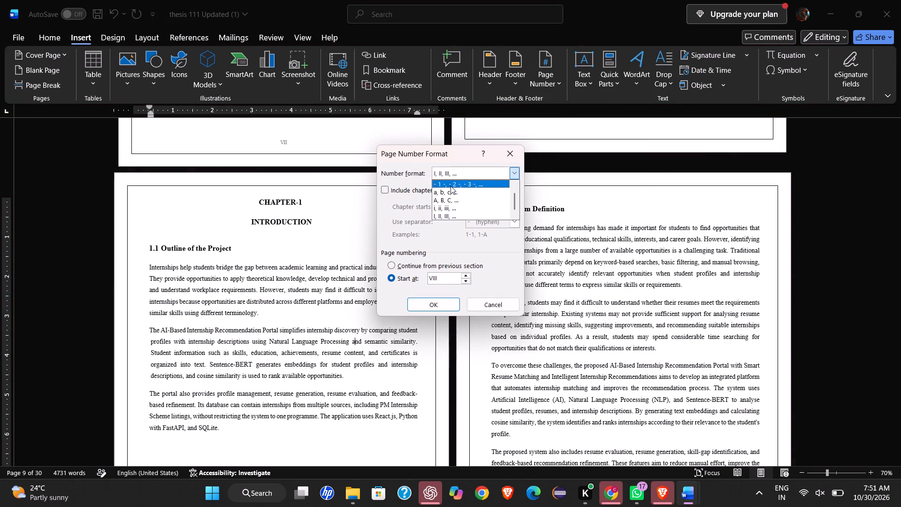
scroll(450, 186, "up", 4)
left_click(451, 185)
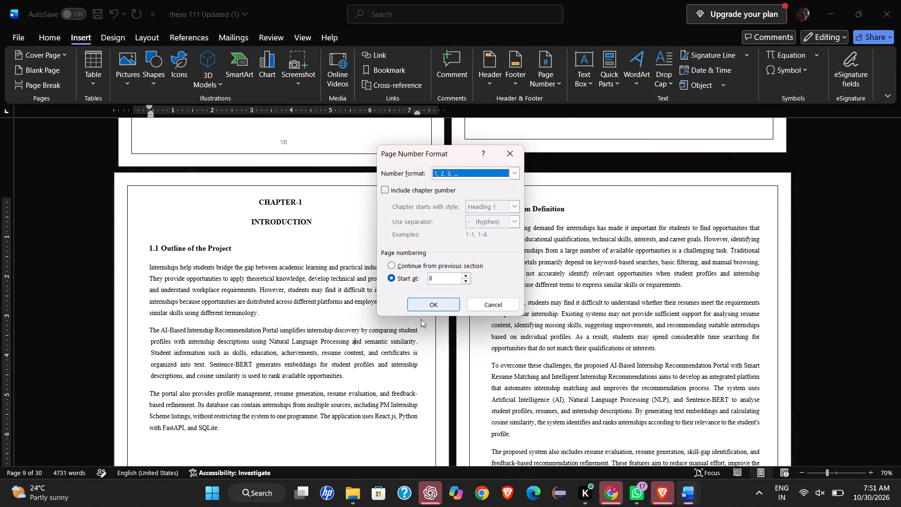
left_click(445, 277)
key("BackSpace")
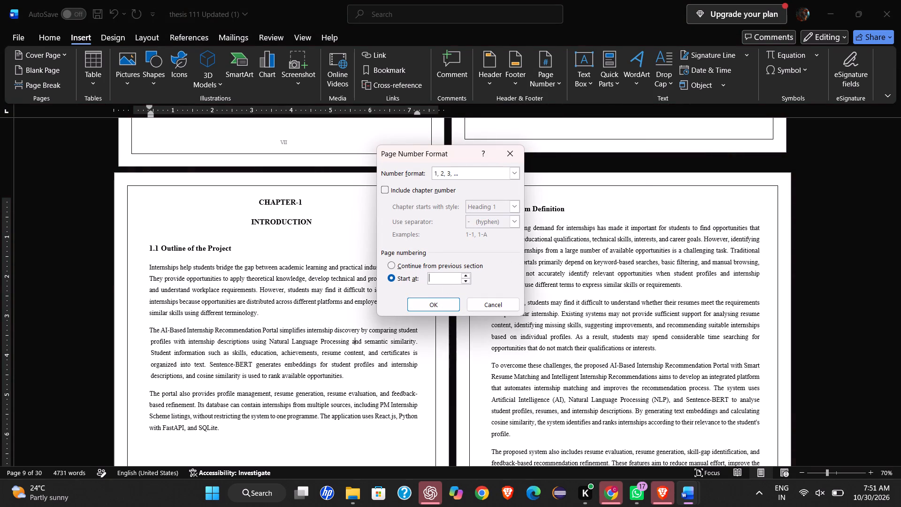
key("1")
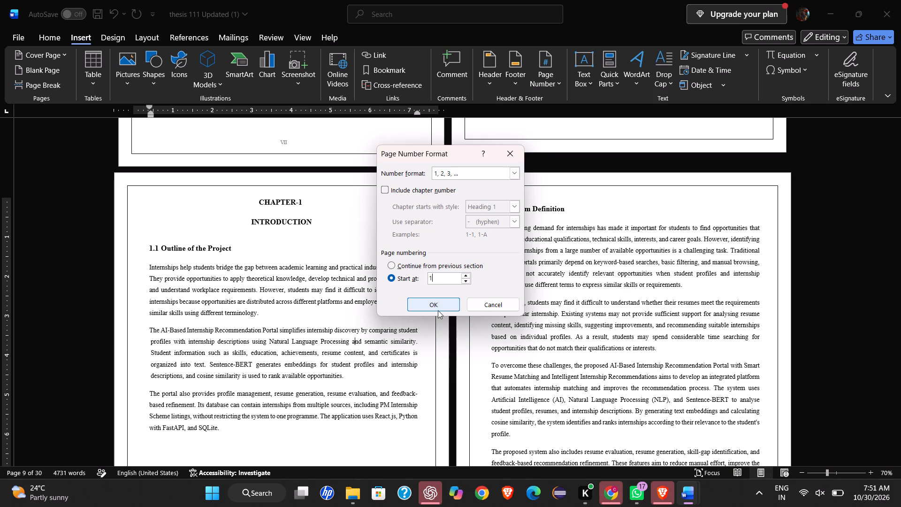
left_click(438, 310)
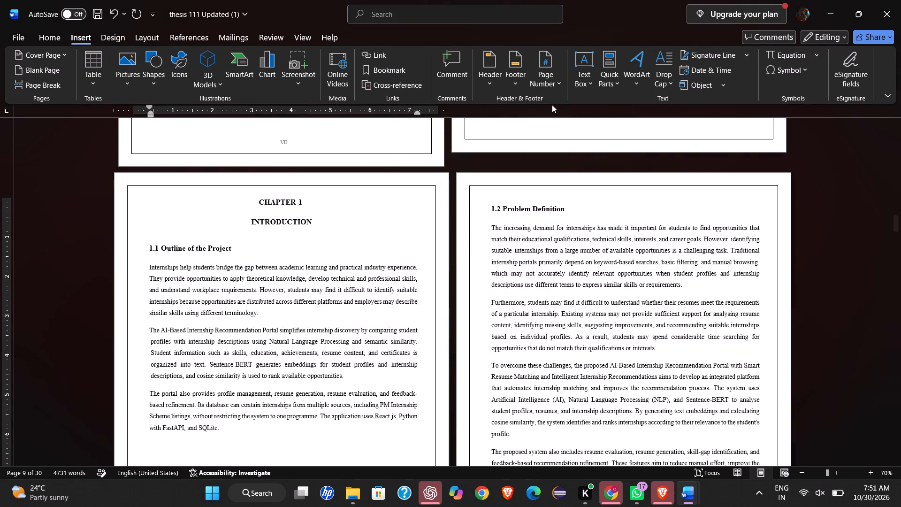
Insert the Plain Number 2 page number at the bottom of the Chapter 1 section's pages and leave the footer.
left_click(551, 83)
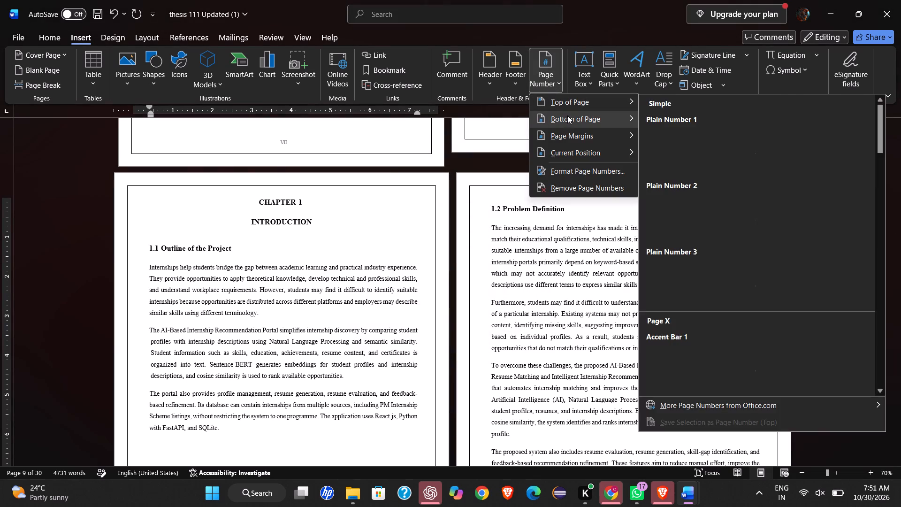
left_click(567, 115)
left_click(732, 221)
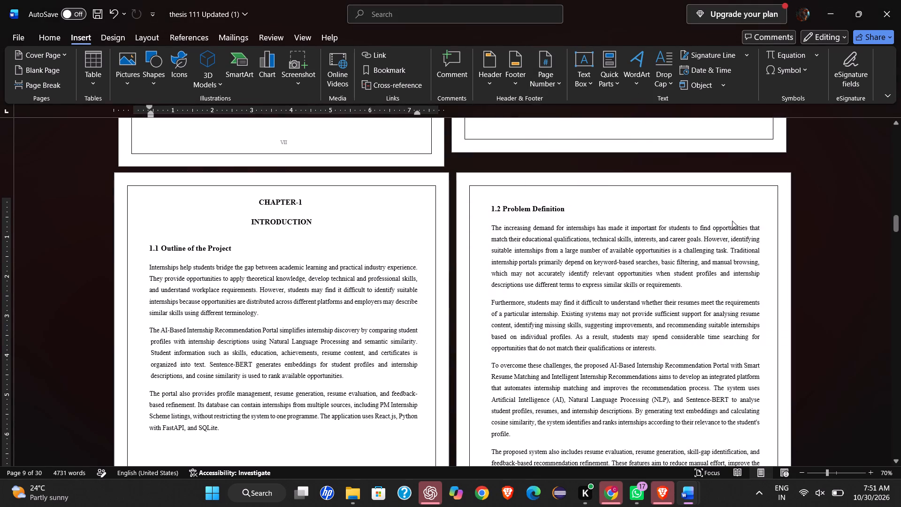
scroll(595, 273, "up", 4)
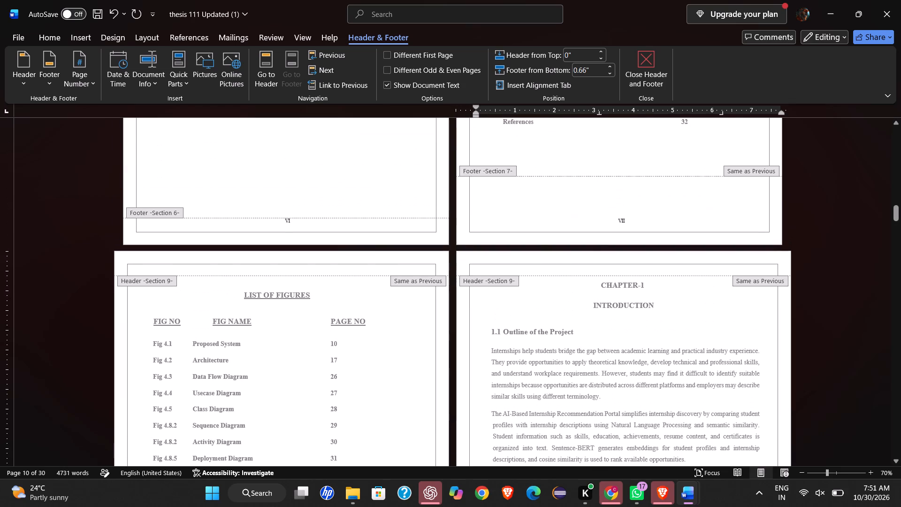
scroll(595, 273, "up", 1)
scroll(595, 273, "down", 2)
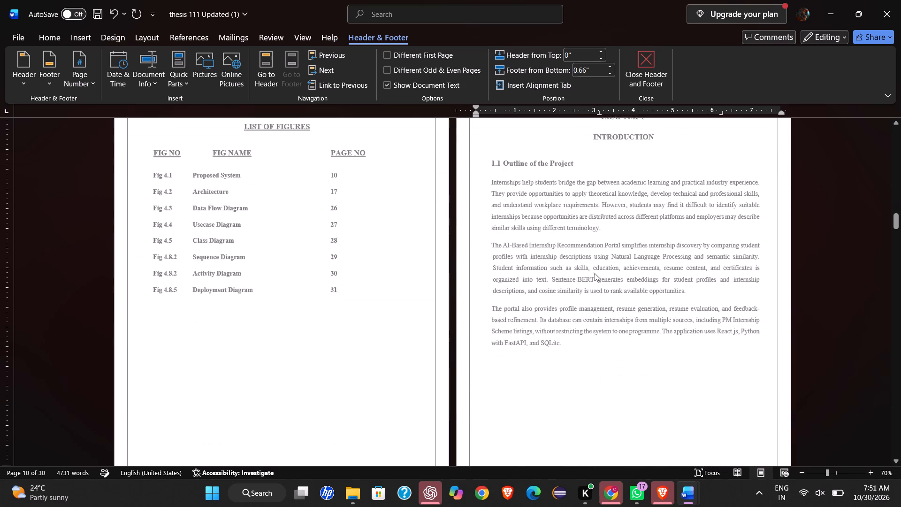
scroll(595, 273, "down", 1)
scroll(595, 273, "up", 1)
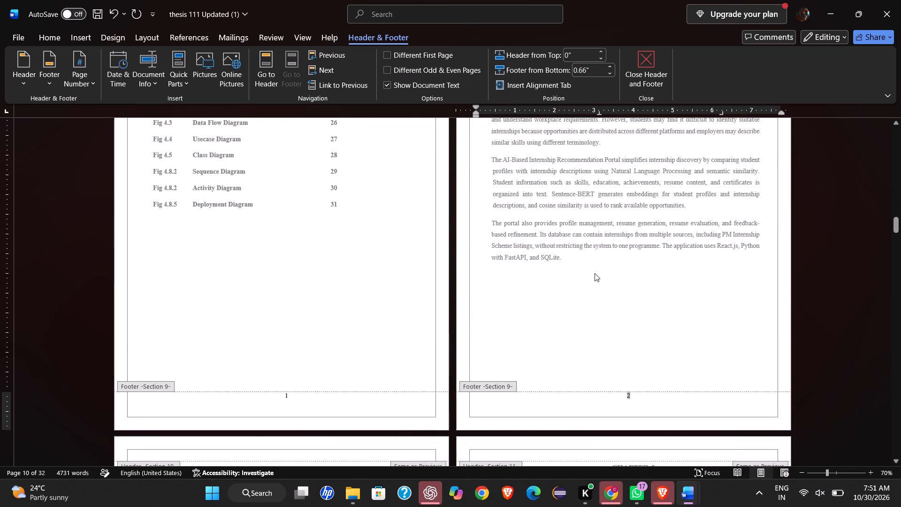
scroll(595, 273, "up", 1)
double_click(308, 346)
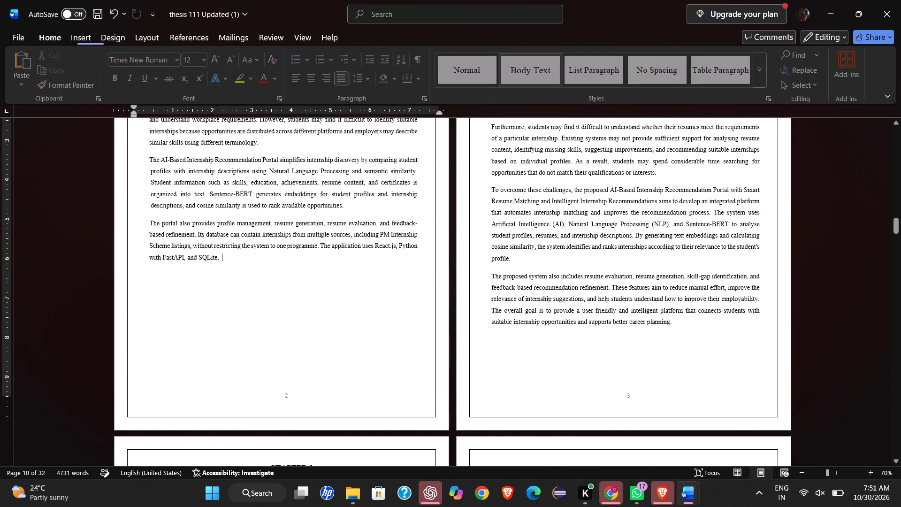
Compare the footer page numbers on the Table of Contents, List of Figures, 1.1 Outline and 1.2 Problem Definition pages.
scroll(437, 335, "up", 4)
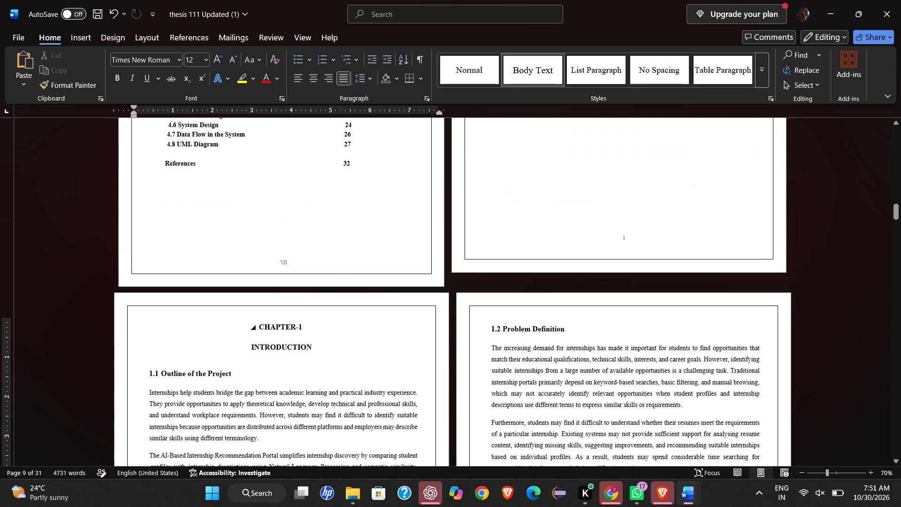
left_click(662, 240)
scroll(662, 240, "down", 2)
scroll(662, 240, "up", 6)
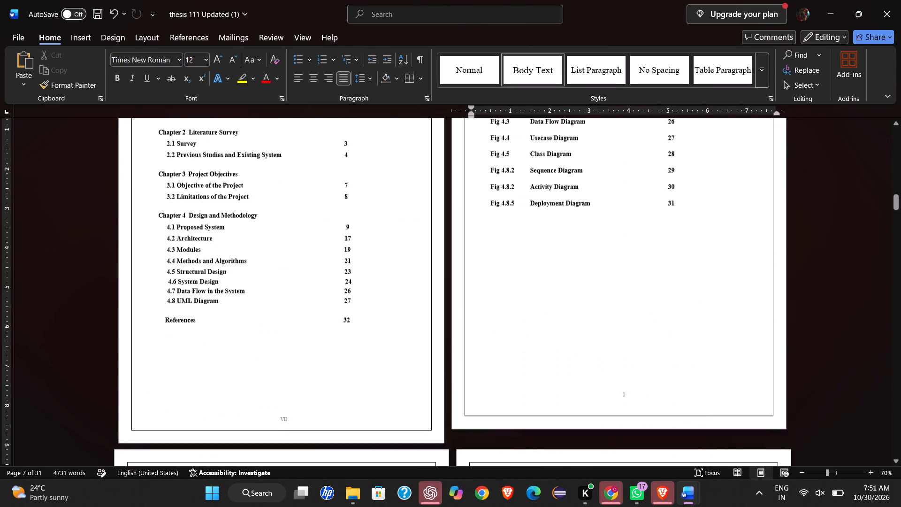
scroll(662, 240, "down", 2)
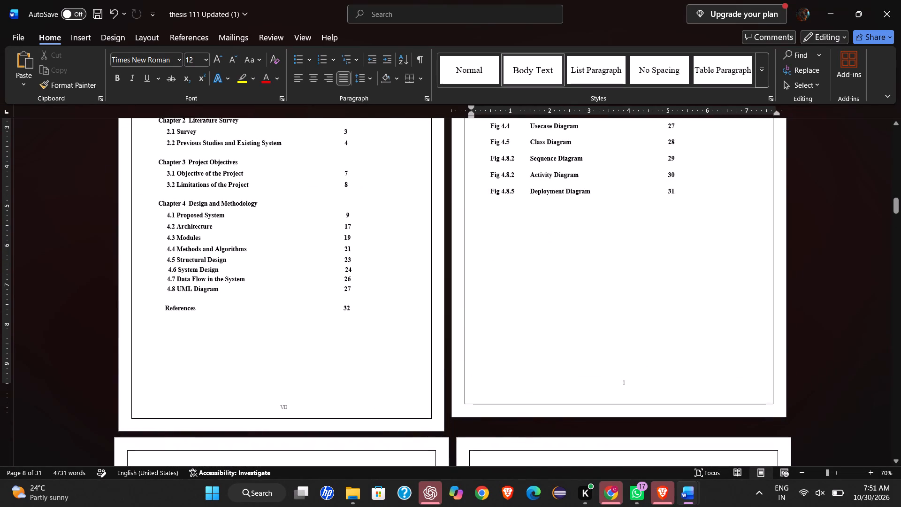
scroll(662, 240, "down", 3)
left_click(316, 315)
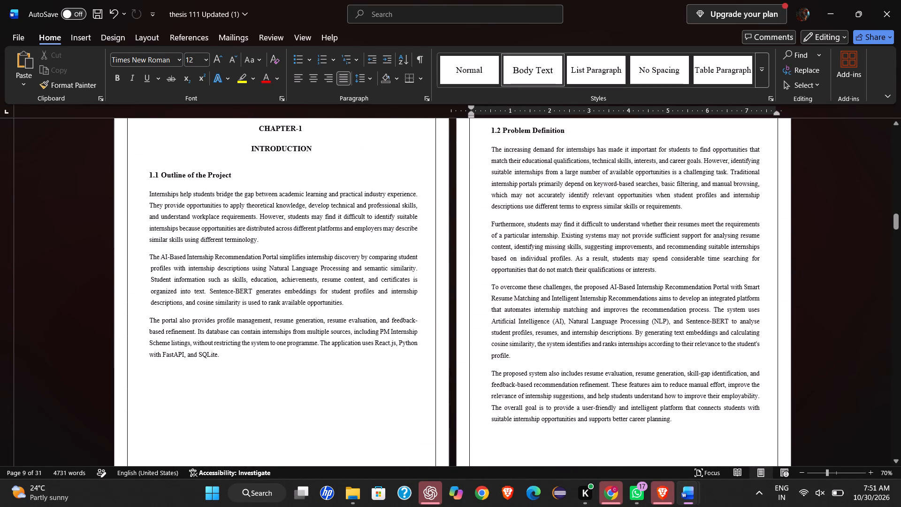
scroll(316, 315, "down", 2)
scroll(316, 315, "up", 3)
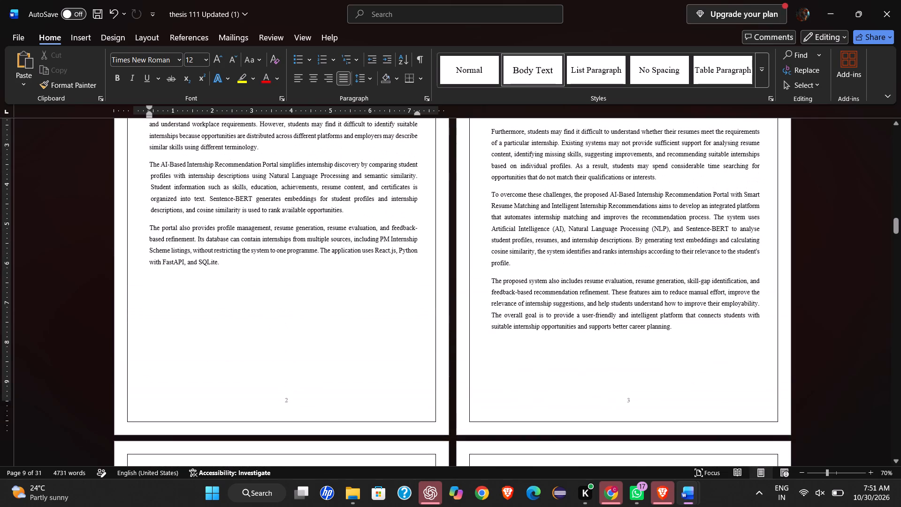
scroll(504, 218, "up", 4)
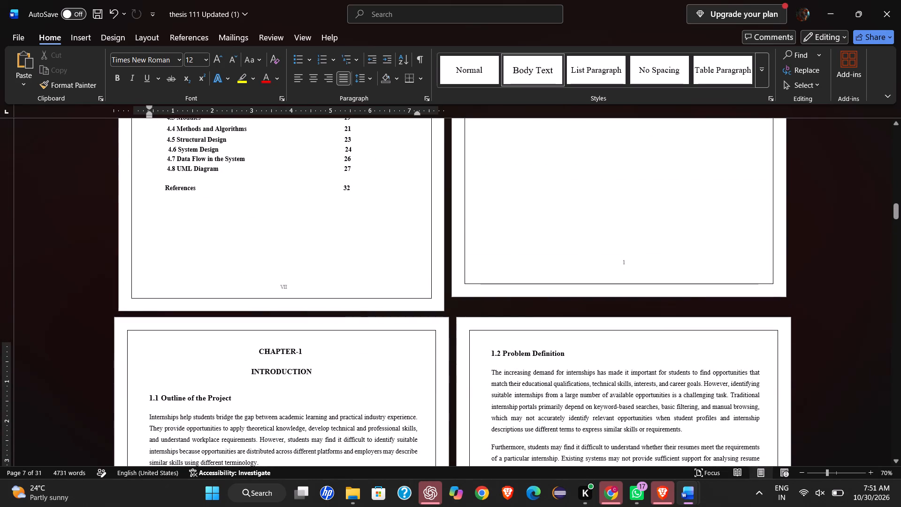
Format the List of Figures section's page numbers as uppercase Roman numerals (I, II, III, ...) starting at VIII.
left_click(627, 263)
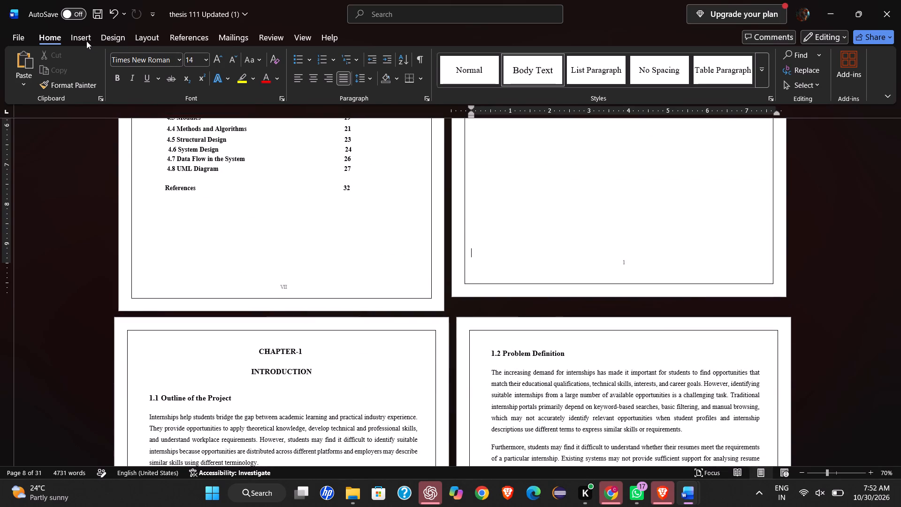
left_click(85, 41)
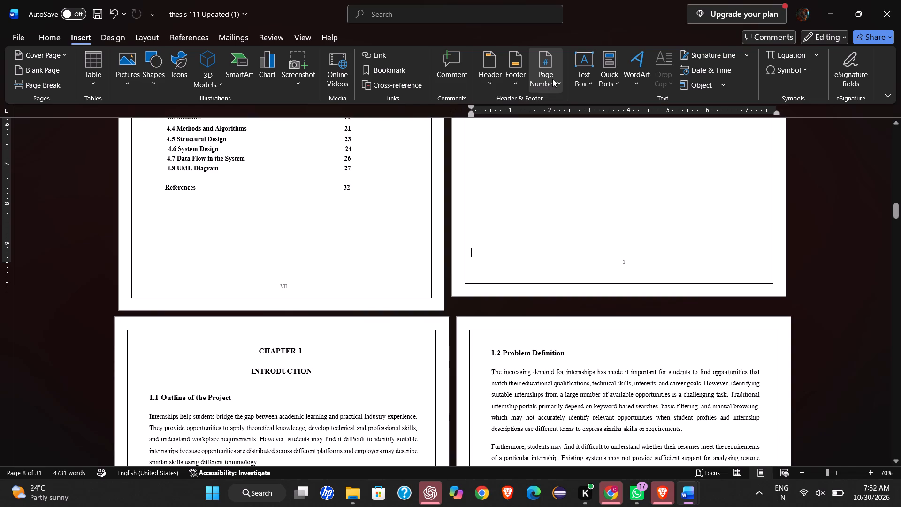
left_click(552, 79)
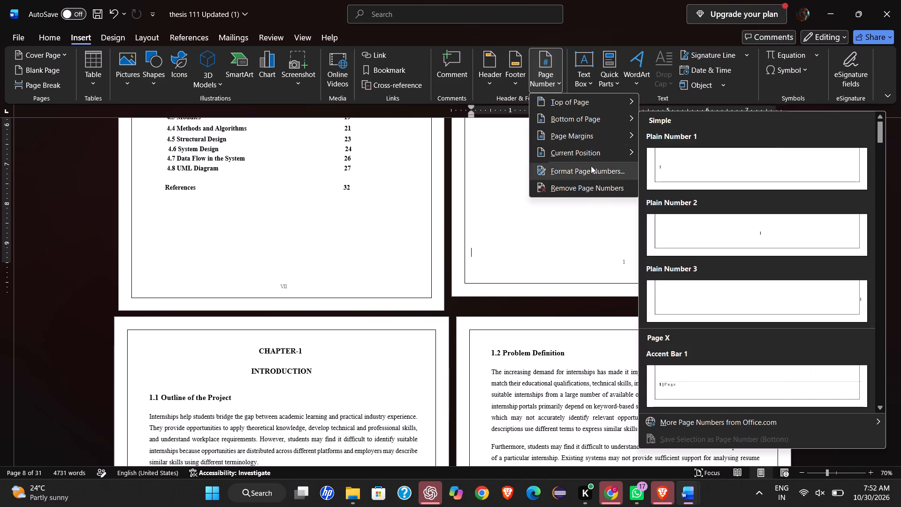
left_click_drag(593, 180, 593, 170)
left_click(593, 170)
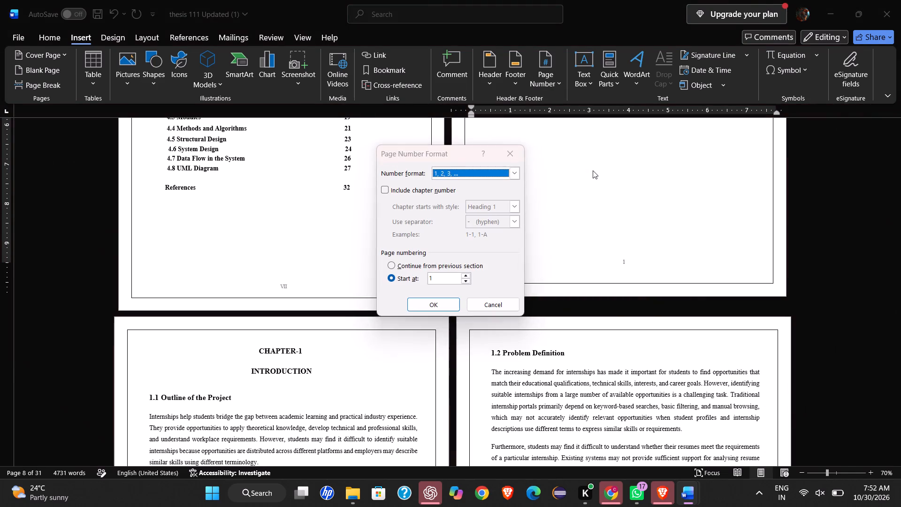
left_click(516, 173)
left_click_drag(513, 197, 500, 247)
left_click_drag(514, 199, 515, 219)
left_click(450, 216)
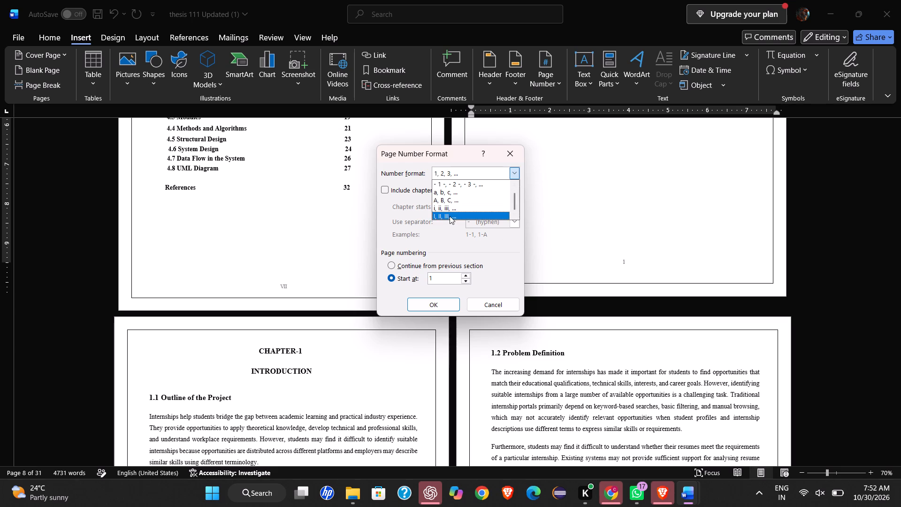
triple_click(464, 275)
triple_click(464, 275)
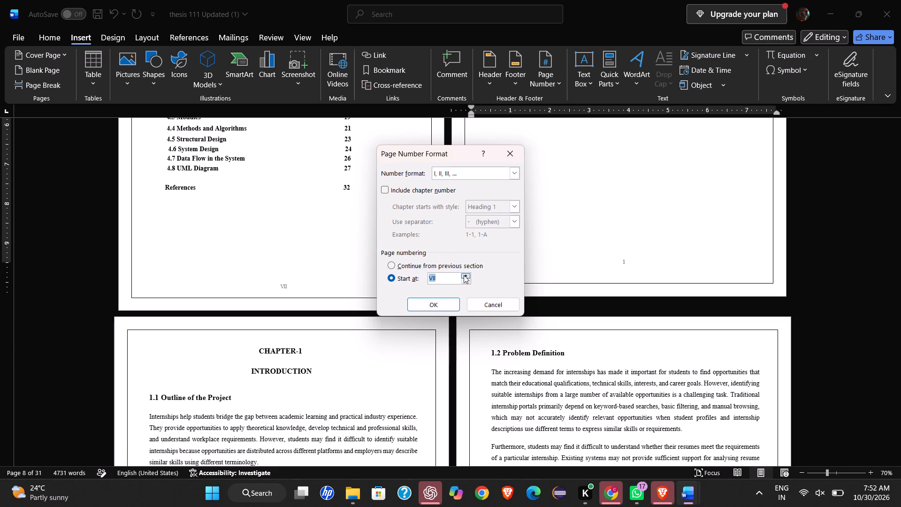
left_click(464, 275)
left_click(427, 307)
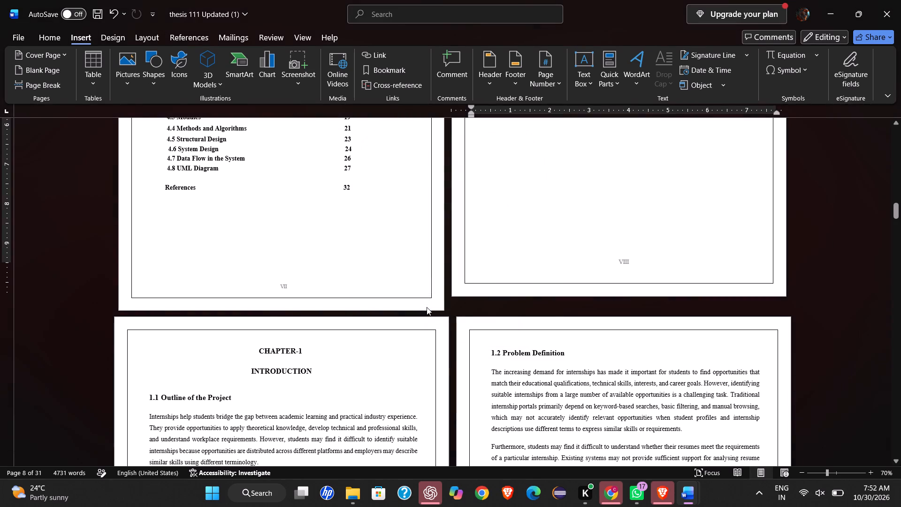
Format the page numbers of the section containing 1.1 Outline of the Project as 1, 2, 3, ... starting at 1.
scroll(630, 288, "down", 2)
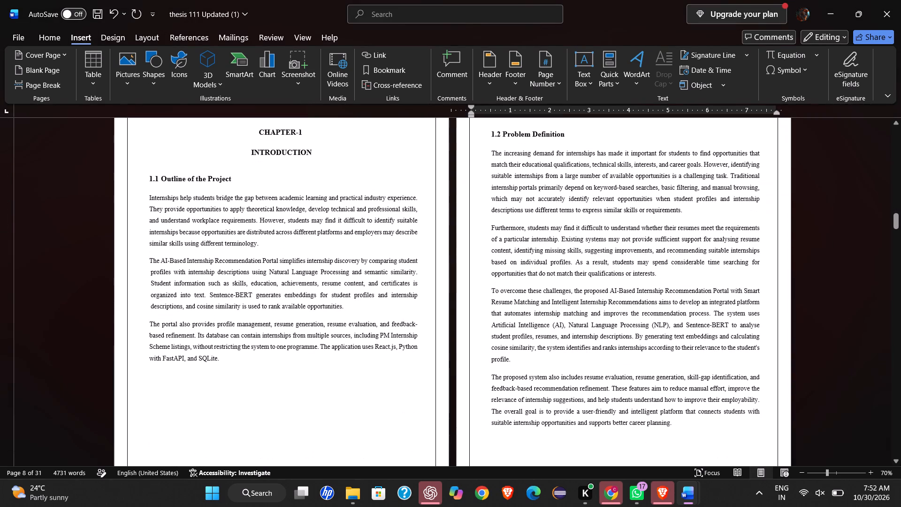
left_click(307, 345)
scroll(307, 345, "down", 2)
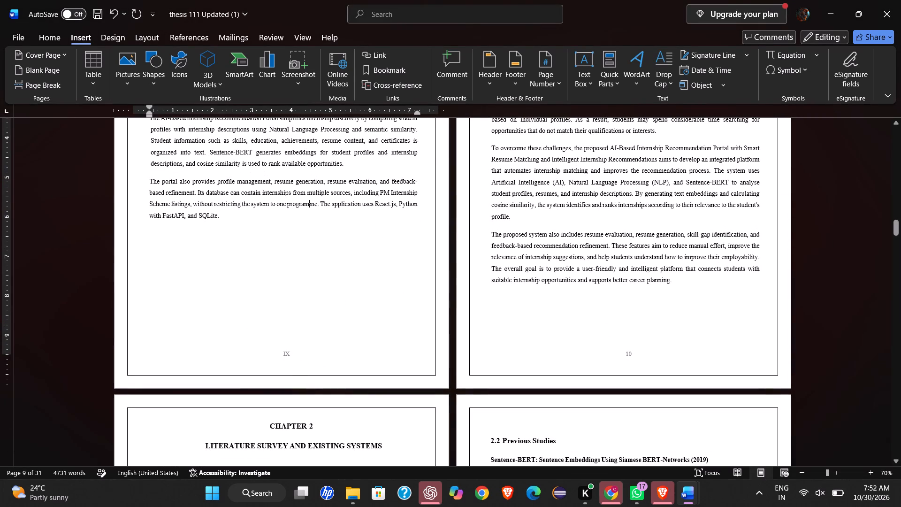
scroll(296, 320, "up", 1)
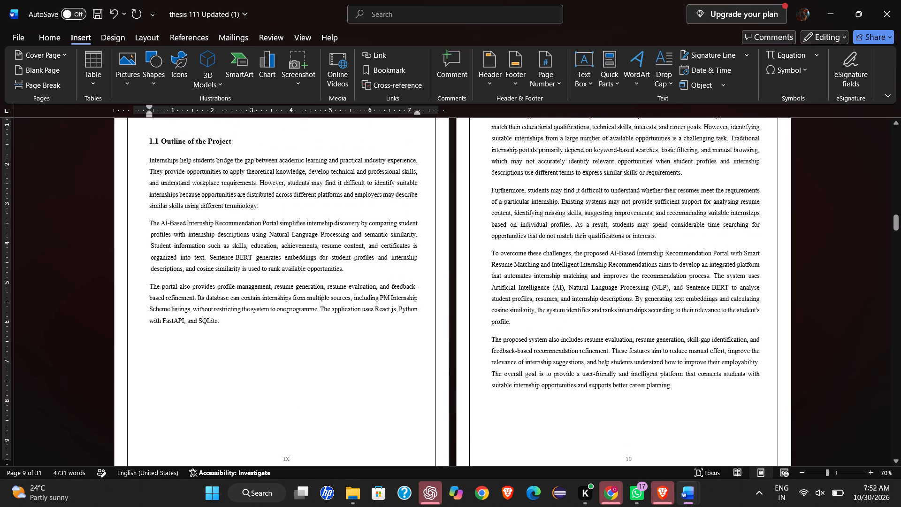
left_click(299, 233)
left_click(540, 61)
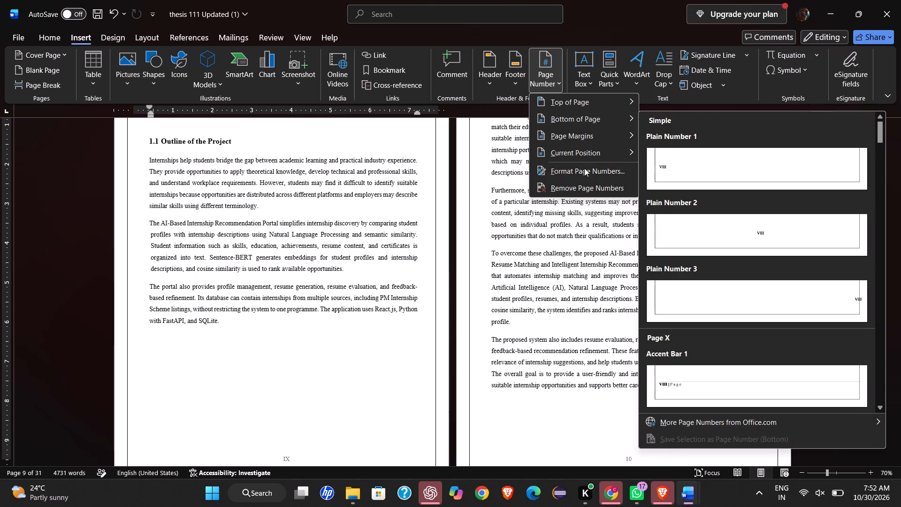
left_click(584, 172)
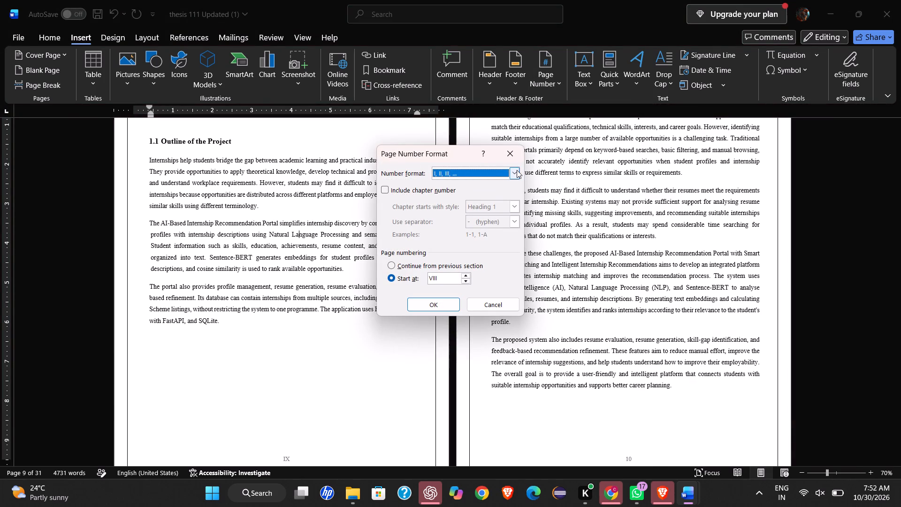
left_click(517, 170)
scroll(481, 192, "up", 4)
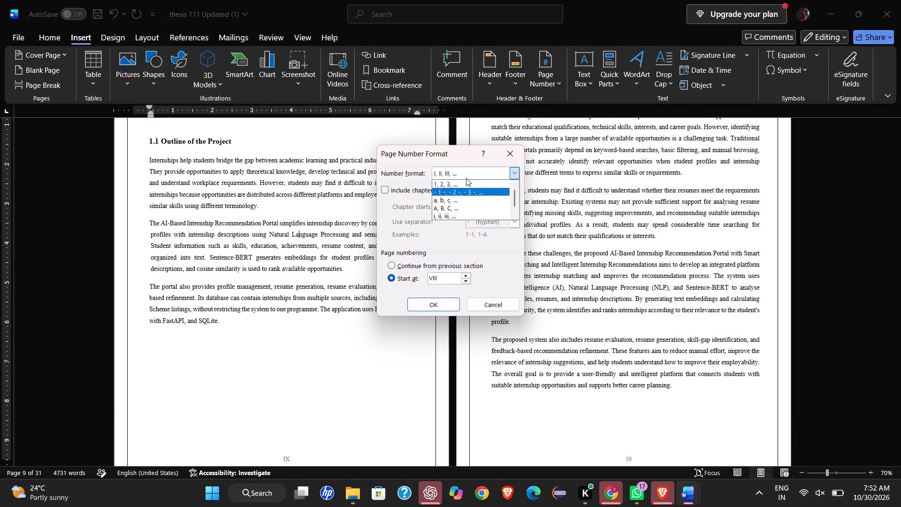
left_click(467, 181)
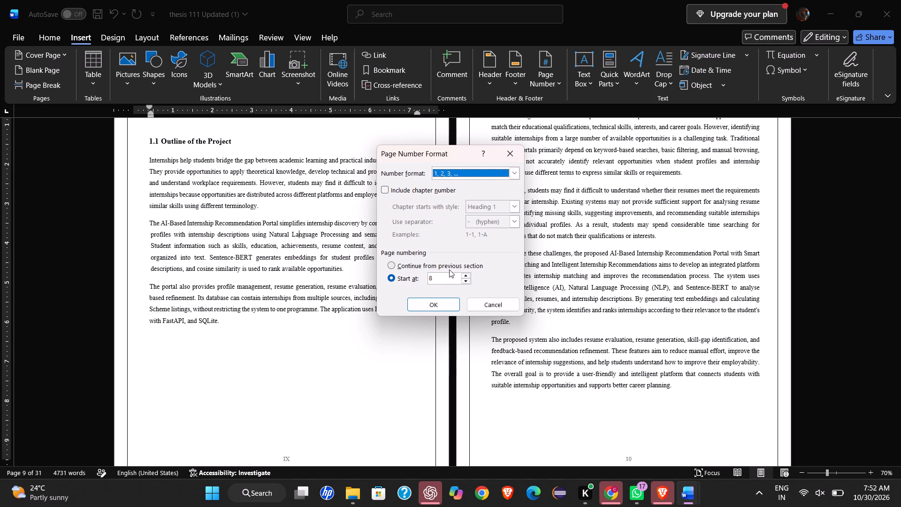
left_click(439, 281)
key("BackSpace")
key("1")
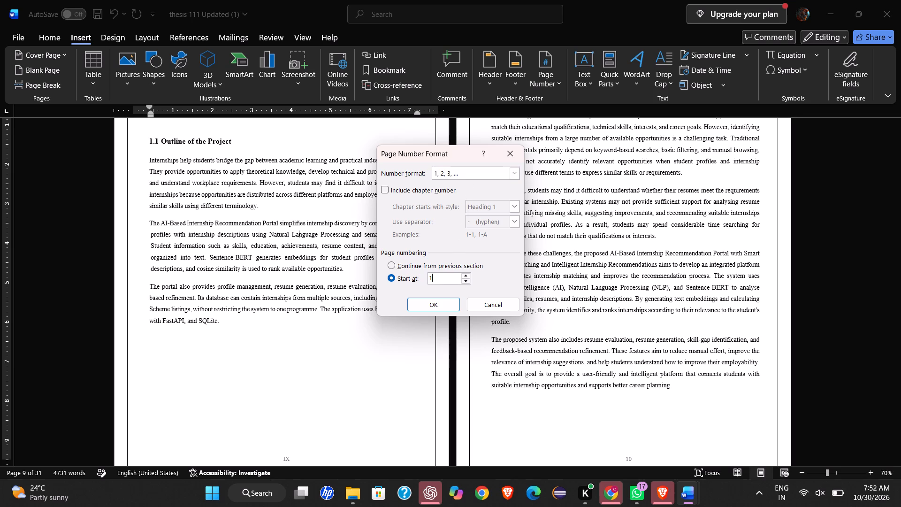
left_click(440, 306)
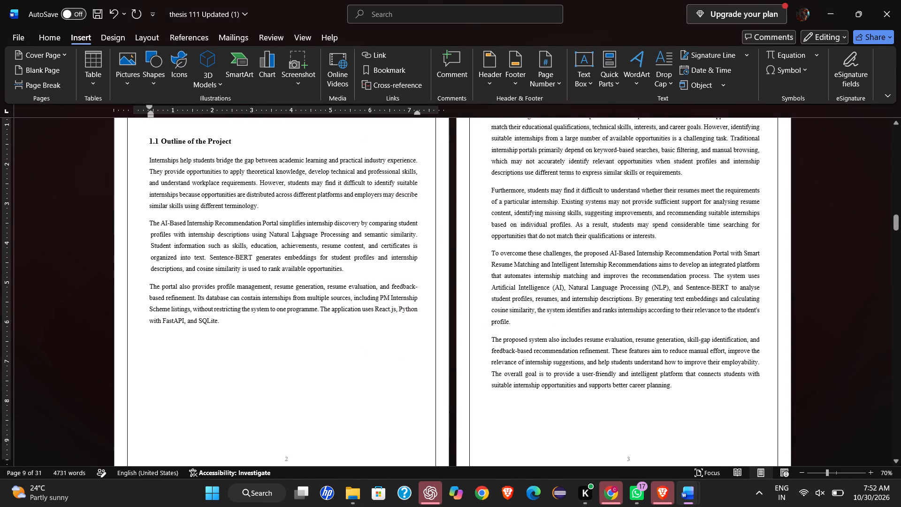
Check the footer page numbers on the Chapter 1, Table of Contents and List of Figures pages against the listed page numbers.
scroll(440, 306, "down", 1)
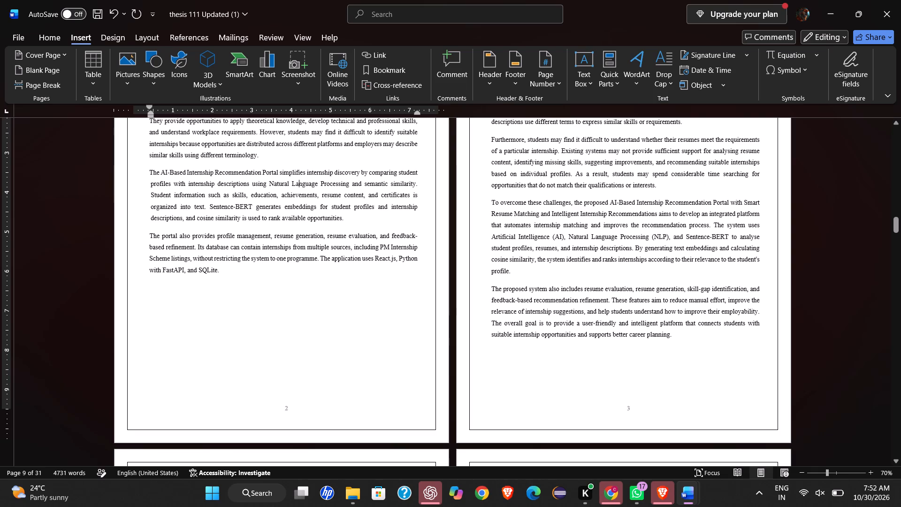
scroll(438, 372, "up", 4)
scroll(490, 506, "up", 1)
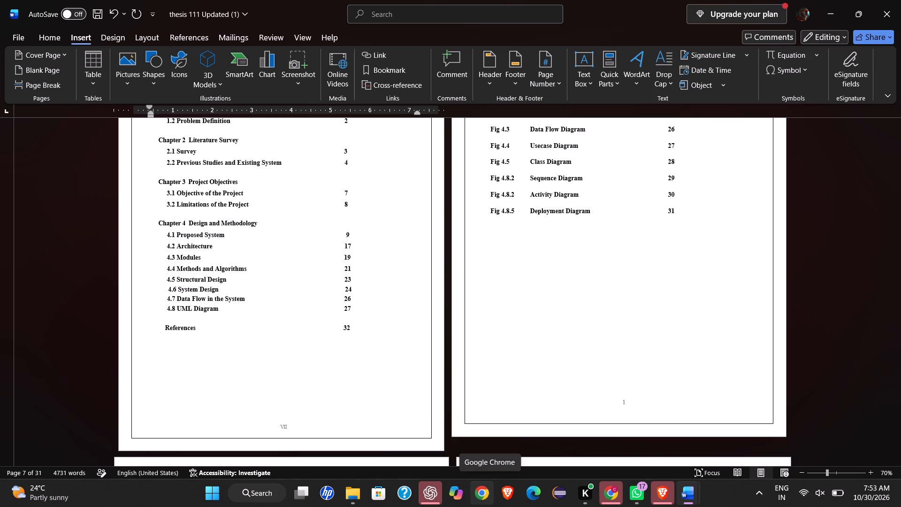
scroll(541, 338, "up", 1)
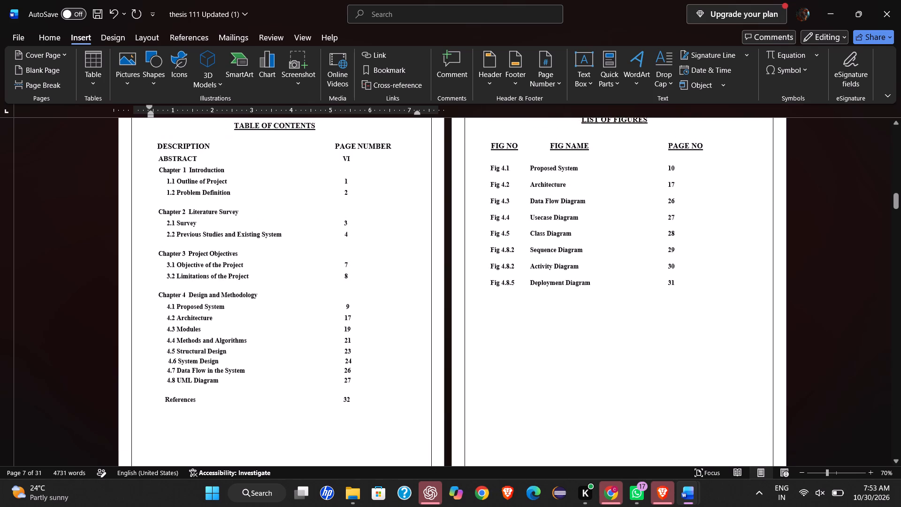
scroll(541, 338, "up", 1)
scroll(541, 338, "down", 1)
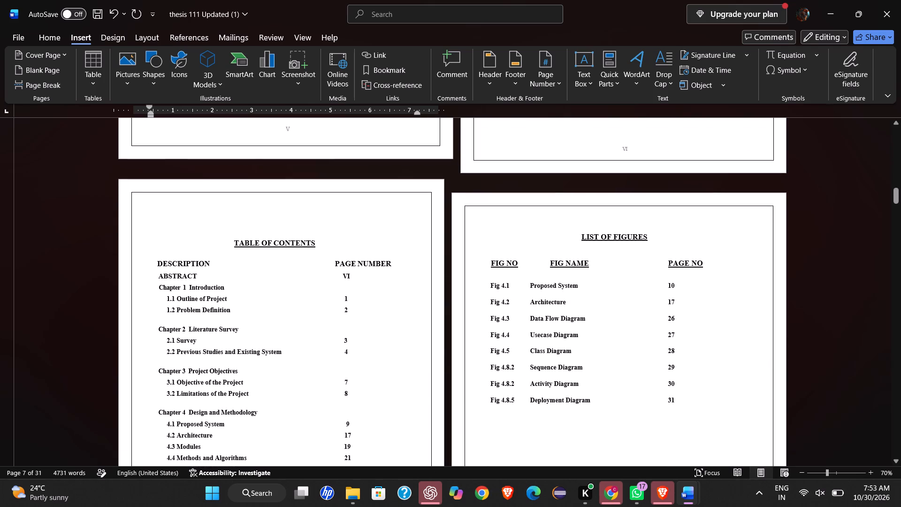
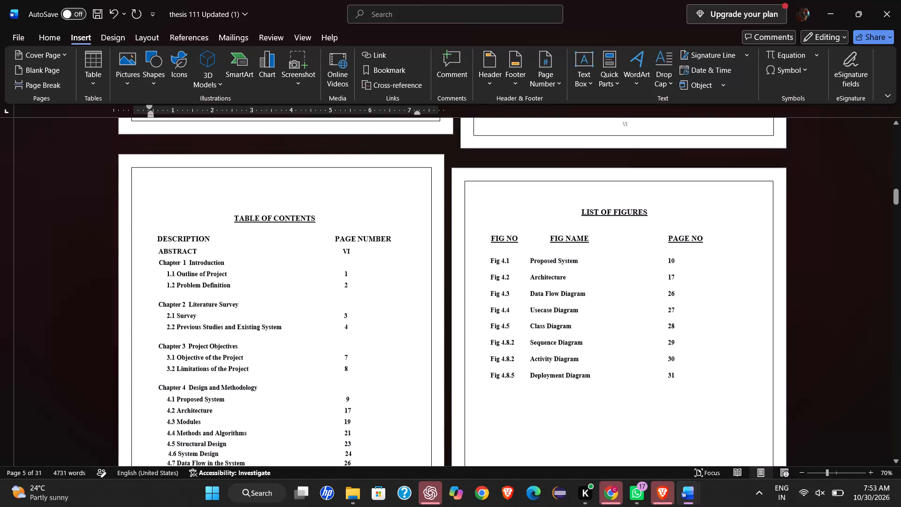
Cut the figure list, from the FIG NO header row through the Deployment Diagram entry, leaving a blank line below the List of Figures heading.
left_click_drag(492, 237, 534, 263)
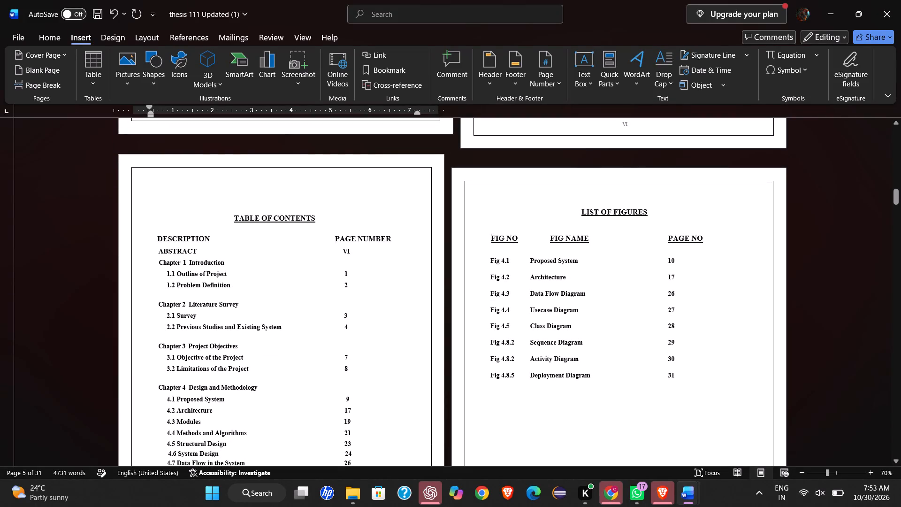
left_click_drag(534, 263, 687, 373)
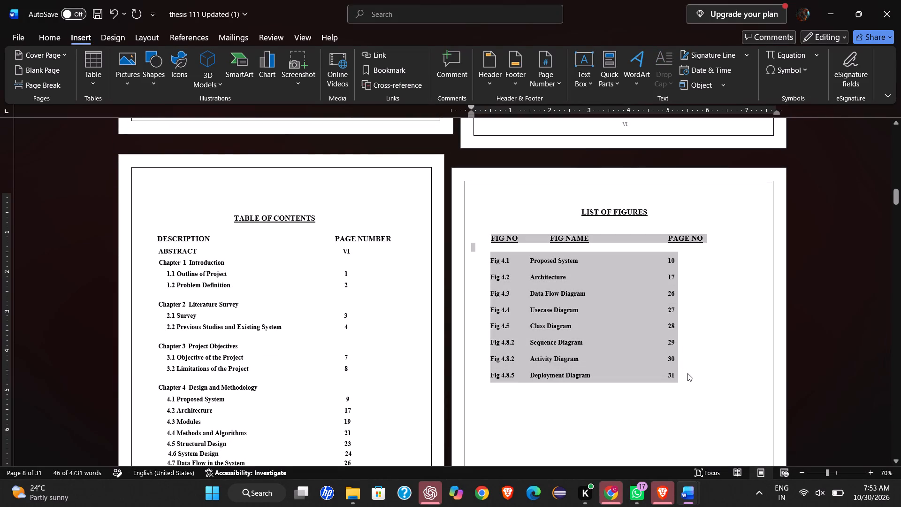
key("ctrl+x")
scroll(572, 285, "down", 1)
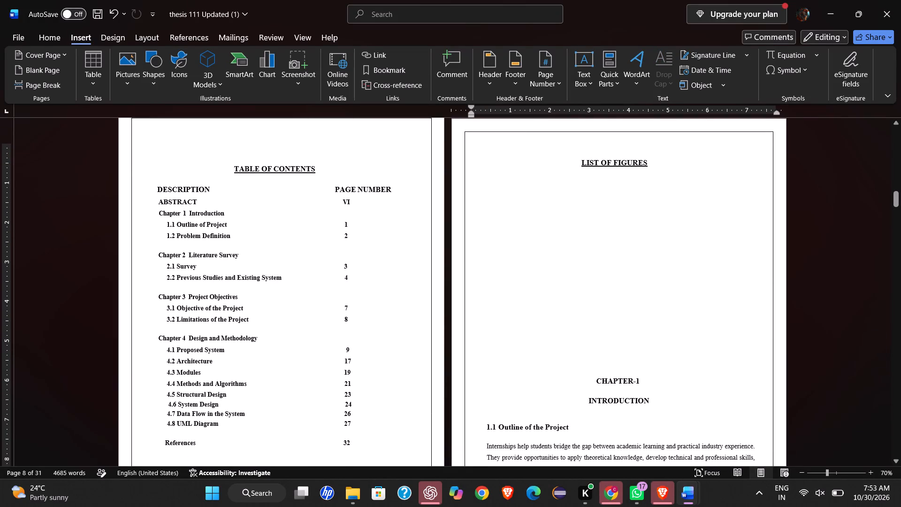
scroll(510, 267, "down", 1)
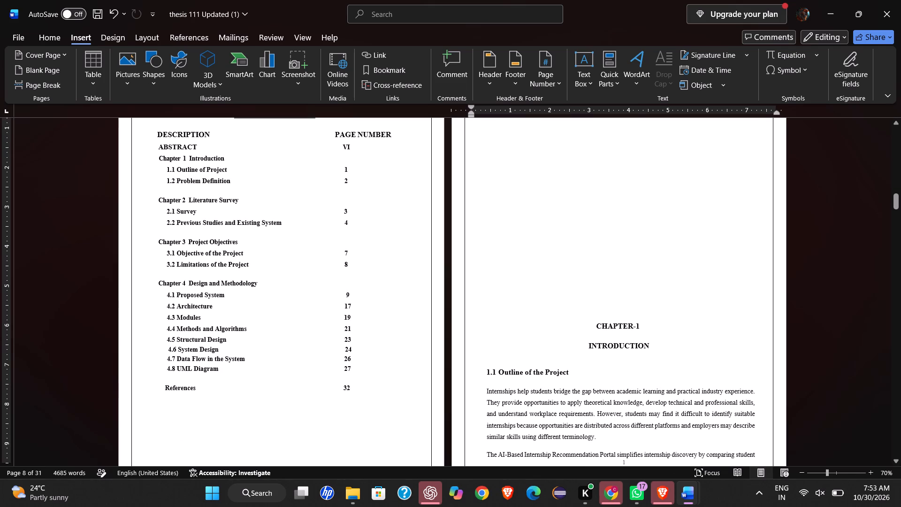
key("Return")
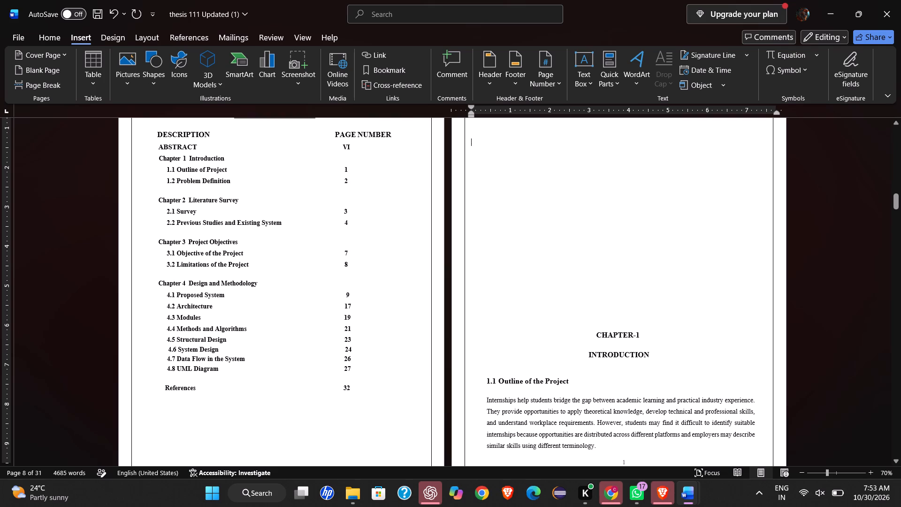
Examine the page layout and footer numbering from the front matter through the Table of Contents, List of Figures and Chapter 1 pages.
scroll(538, 243, "up", 2)
scroll(504, 240, "down", 1)
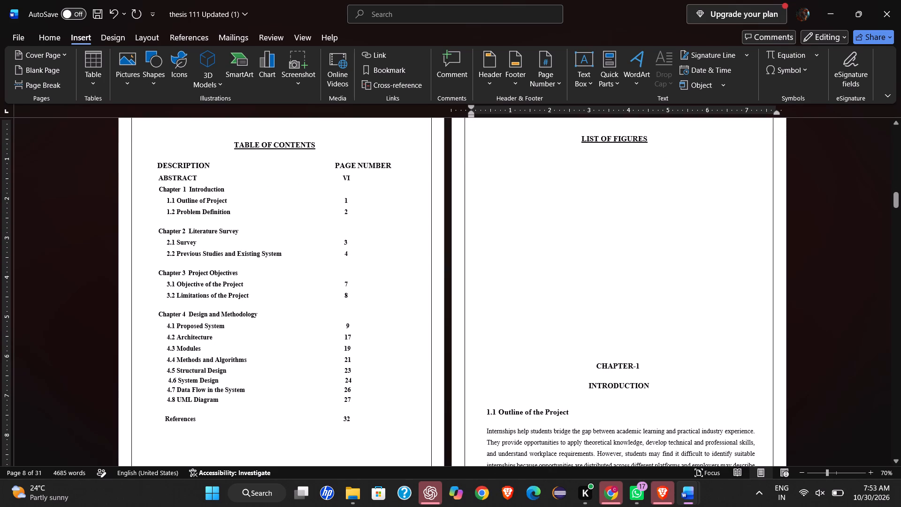
scroll(493, 236, "down", 2)
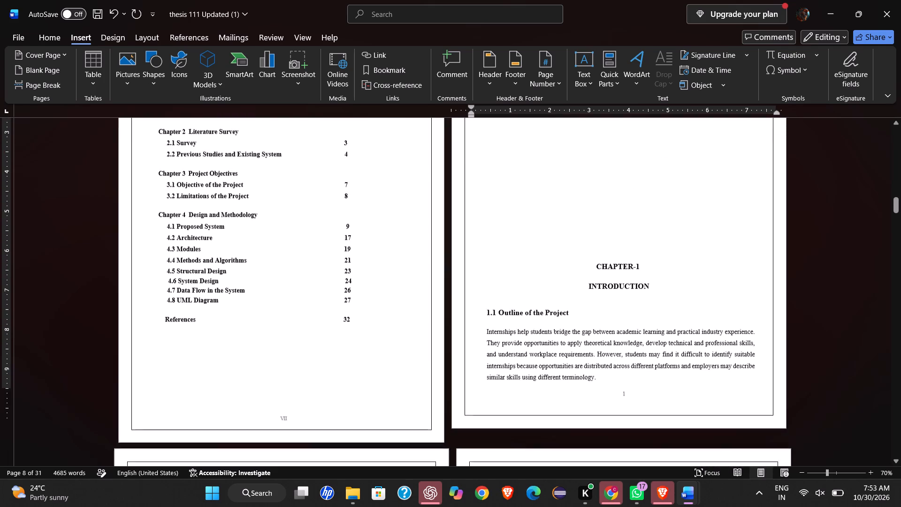
scroll(479, 237, "down", 1)
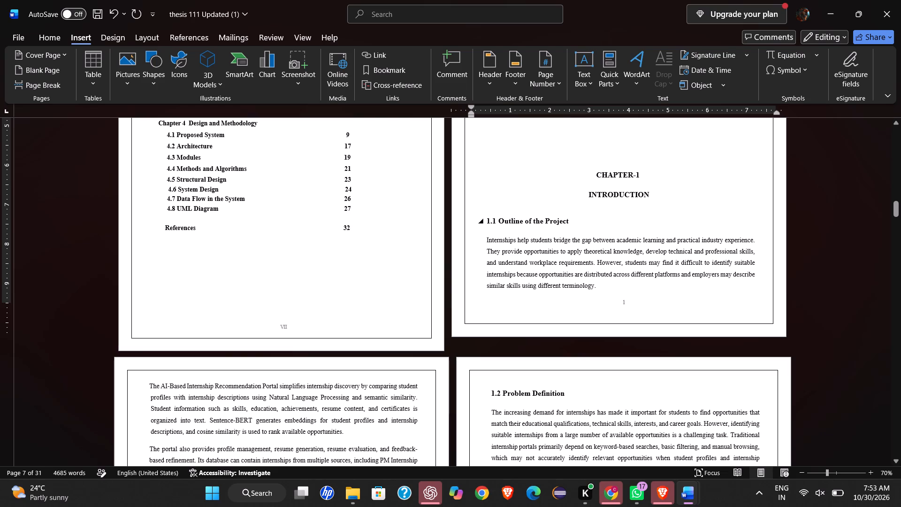
scroll(504, 169, "up", 3)
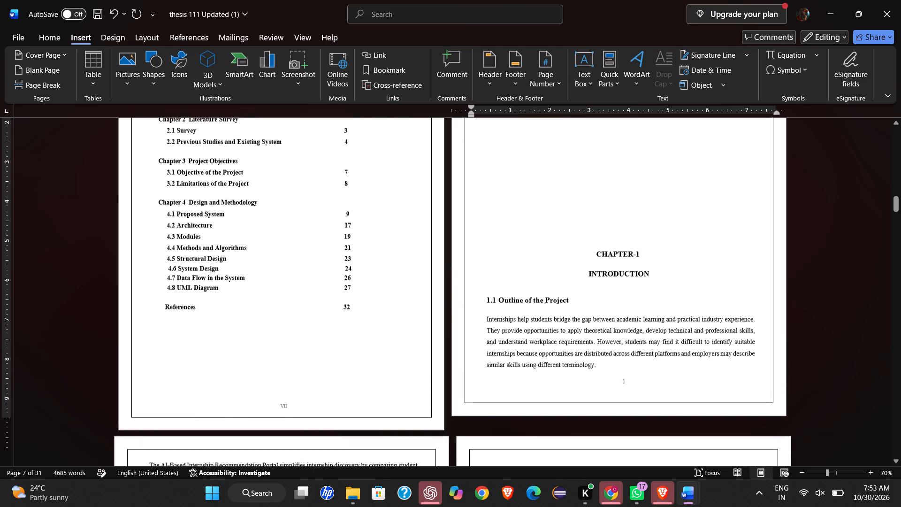
scroll(504, 169, "up", 1)
scroll(504, 169, "down", 1)
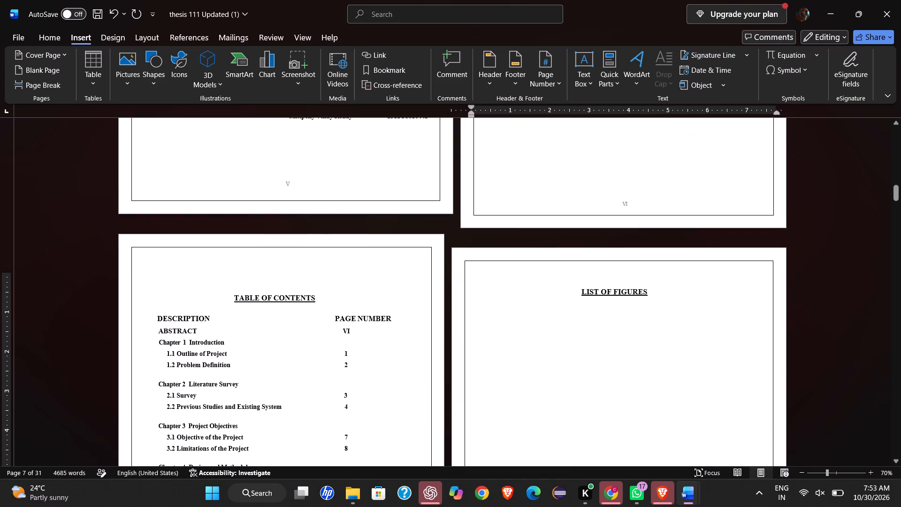
scroll(504, 278, "up", 4)
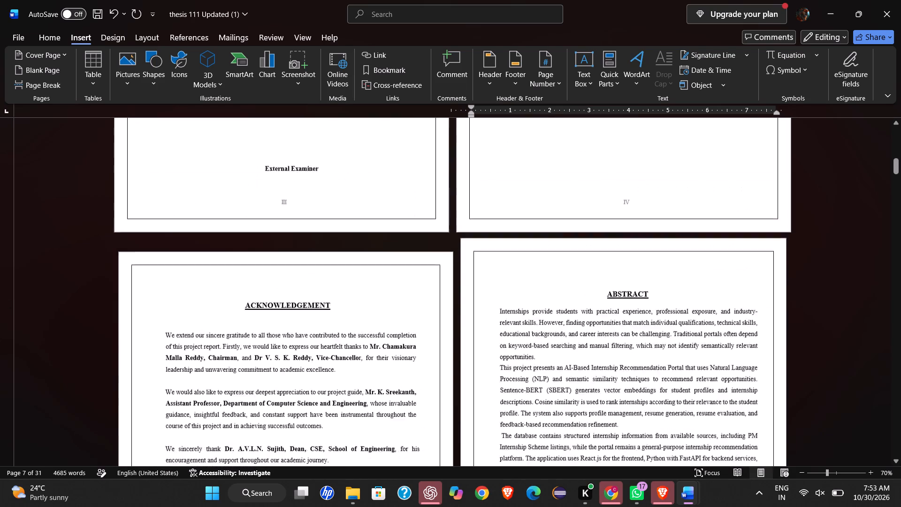
scroll(504, 278, "up", 1)
scroll(504, 278, "down", 5)
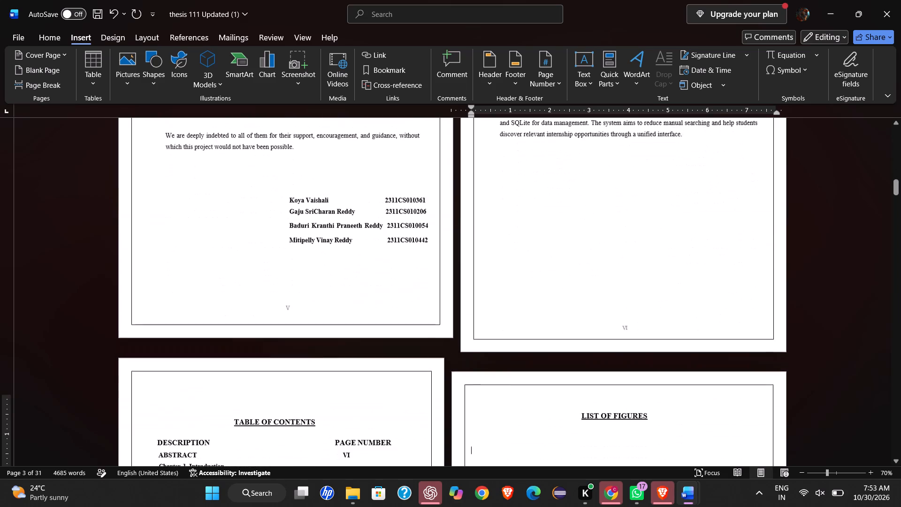
scroll(504, 278, "down", 2)
scroll(504, 278, "down", 2, "ctrl")
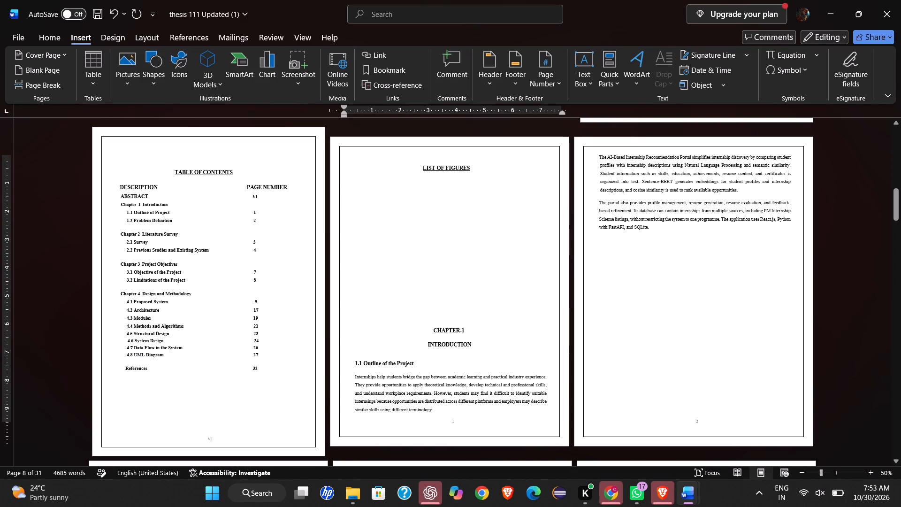
scroll(496, 336, "down", 1)
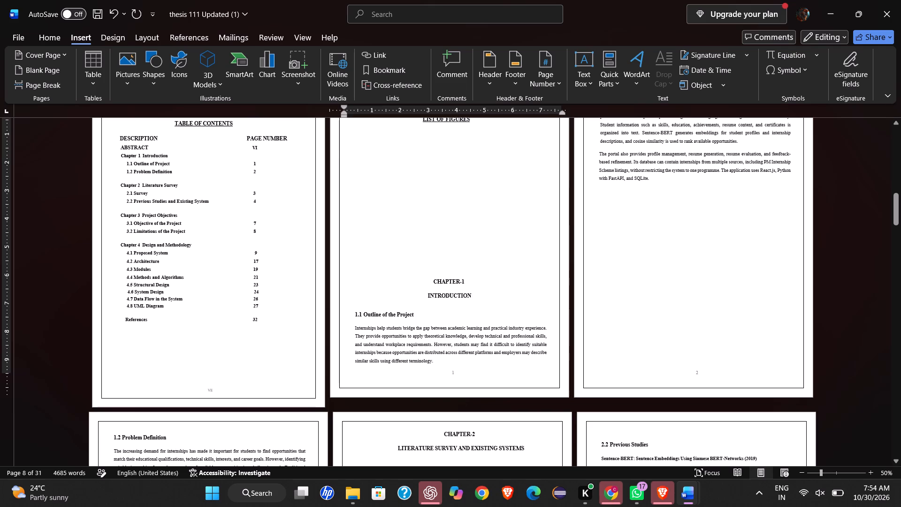
scroll(473, 324, "up", 1)
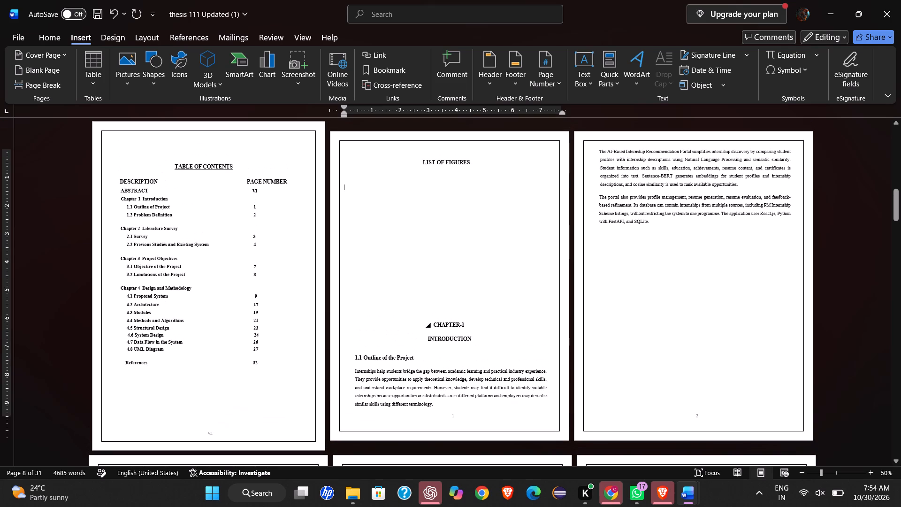
left_click(473, 324)
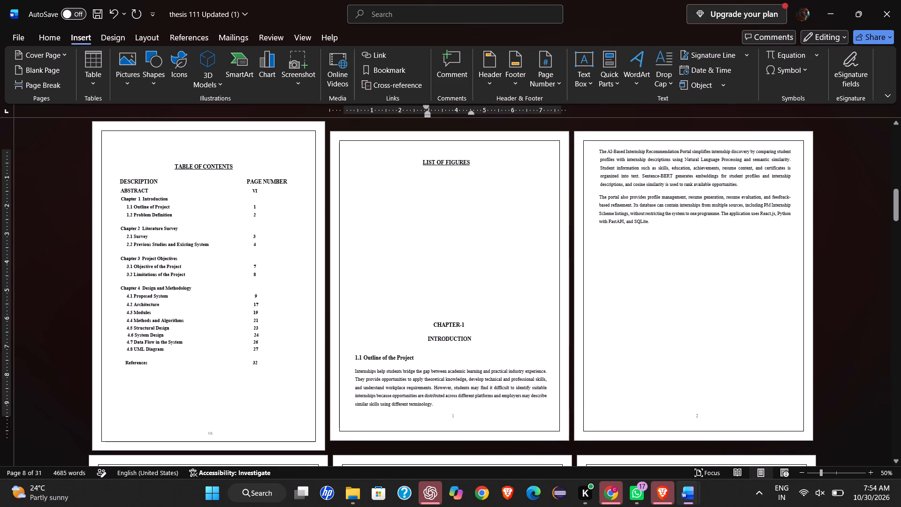
scroll(490, 265, "up", 1)
scroll(490, 265, "down", 2, "ctrl")
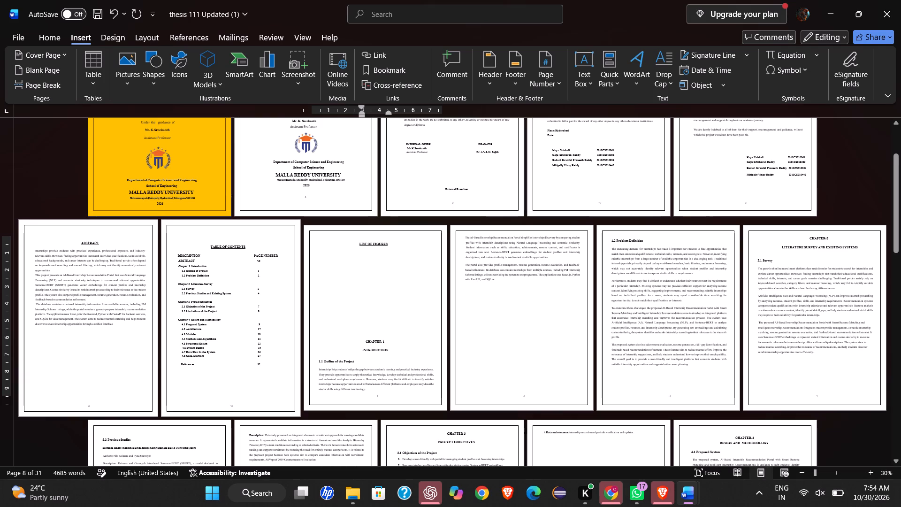
scroll(354, 310, "down", 1)
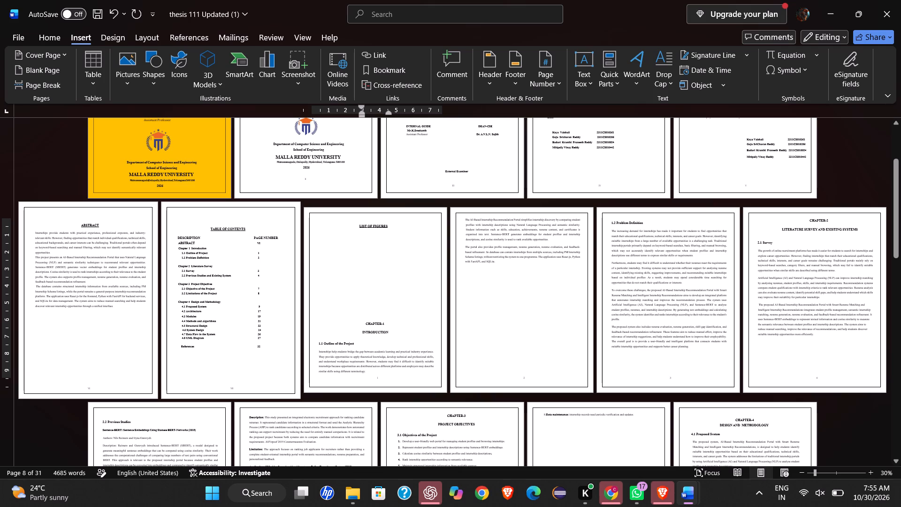
Copy the whole Table of Contents, from its heading through the References entry.
left_click(367, 248)
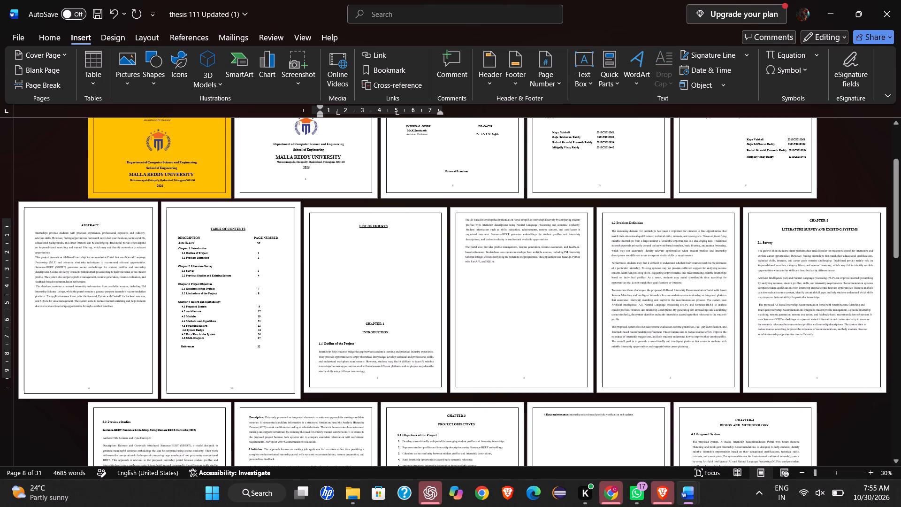
left_click(183, 229)
left_click_drag(183, 229, 262, 339)
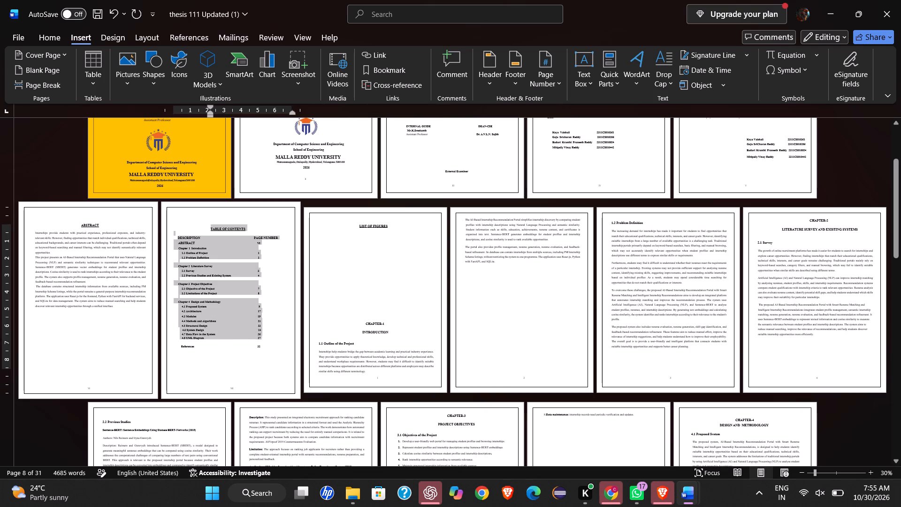
left_click_drag(262, 339, 273, 400)
key("ctrl+c")
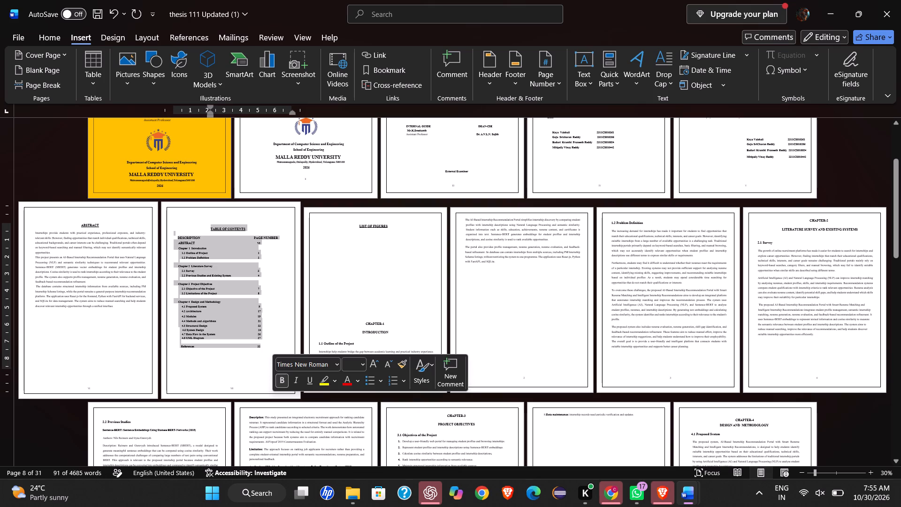
left_click(356, 272)
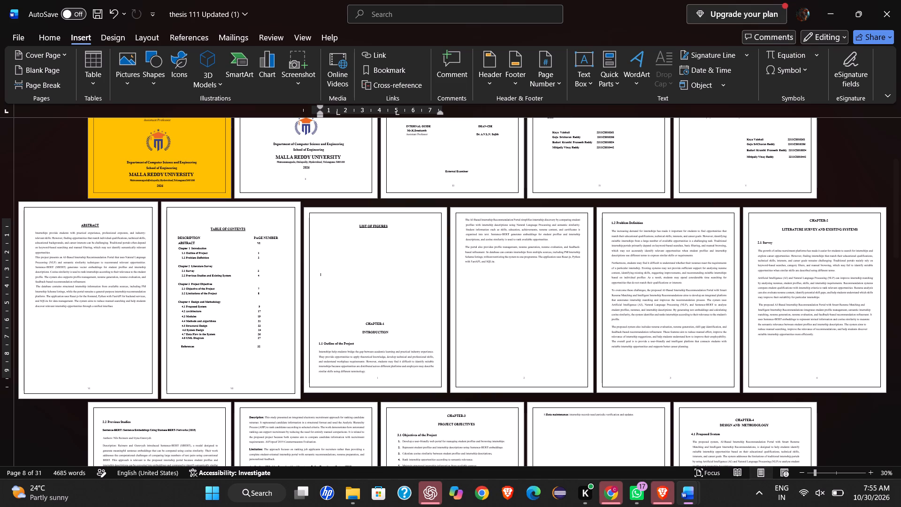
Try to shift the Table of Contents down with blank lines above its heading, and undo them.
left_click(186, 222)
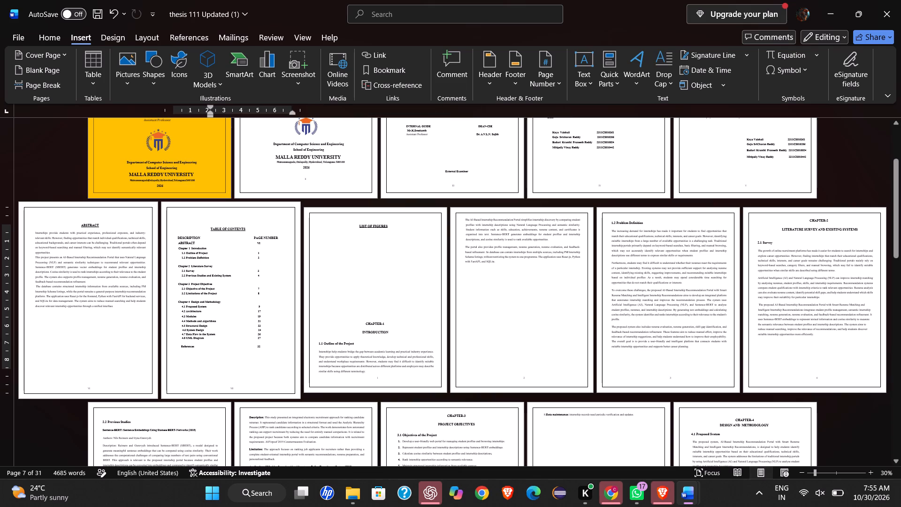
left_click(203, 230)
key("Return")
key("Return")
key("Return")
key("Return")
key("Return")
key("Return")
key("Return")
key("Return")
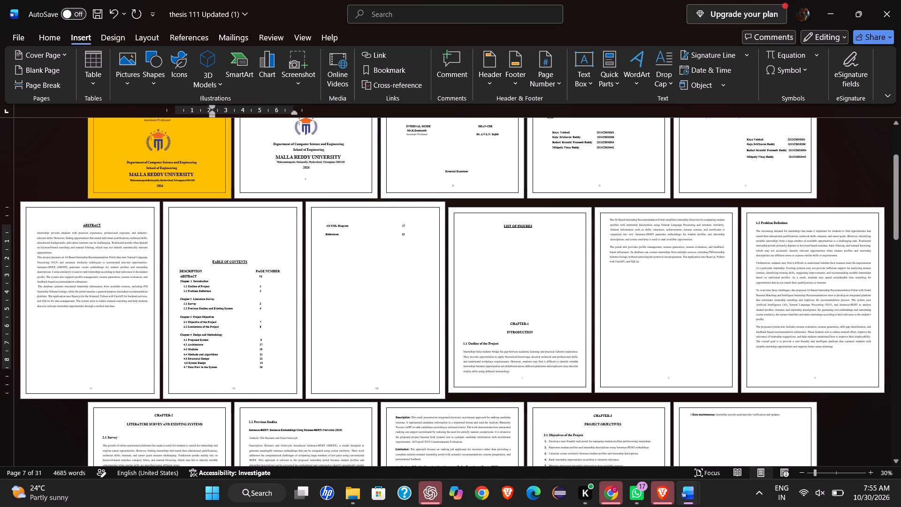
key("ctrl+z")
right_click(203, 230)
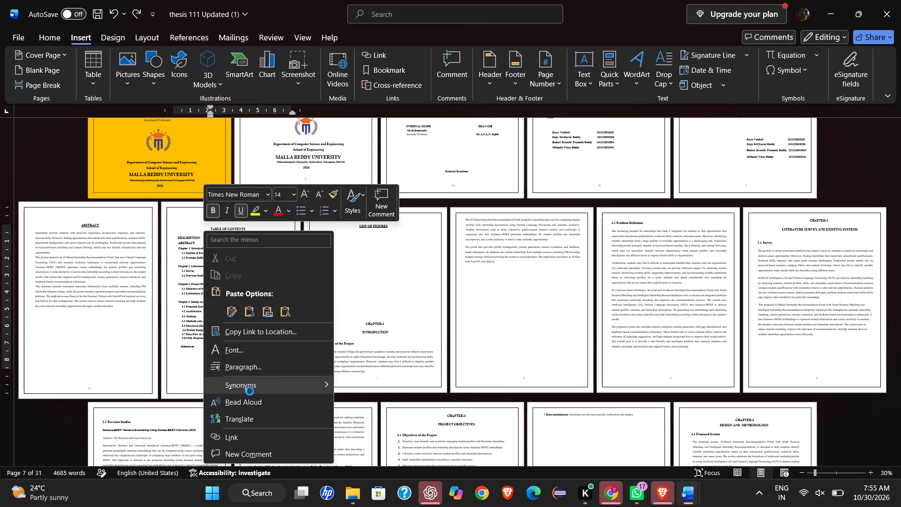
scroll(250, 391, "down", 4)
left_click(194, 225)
Insert blank lines before the TABLE OF CONTENTS heading to move the full contents list to the next page, leaving an empty page after the Abstract.
left_click(210, 227)
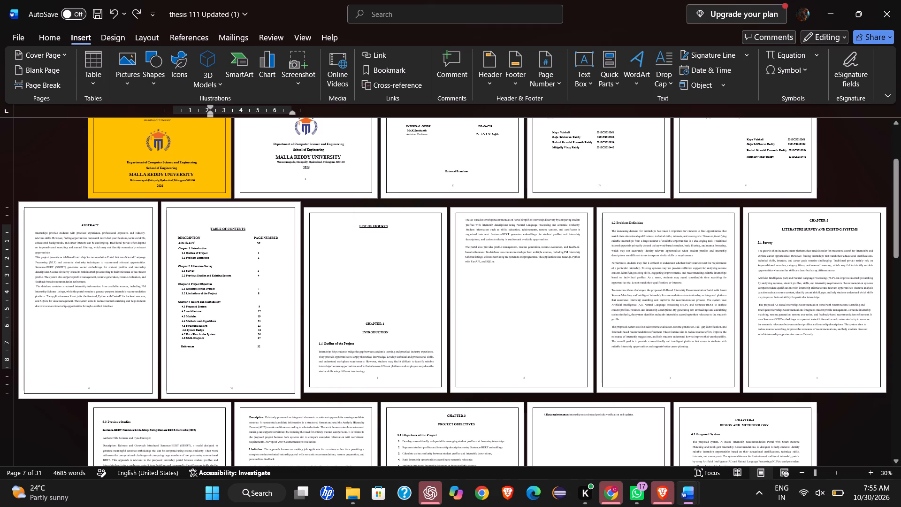
key("Return")
key("Return")
key("Return")
key("Return")
key("Return")
key("Return")
key("Return")
key("Return")
key("Return")
key("Return")
key("Return")
key("Return")
key("Return")
key("Return")
key("Return")
key("Return")
key("Return")
key("Return")
key("Return")
key("Return")
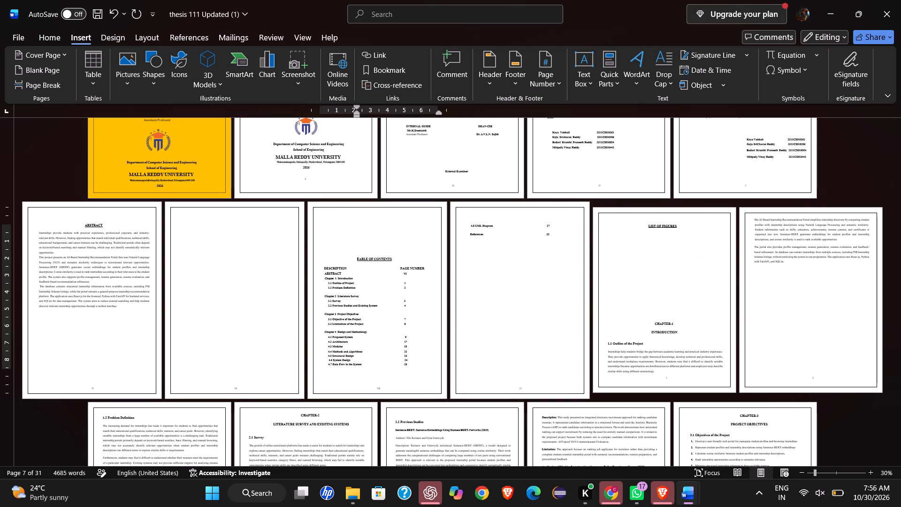
key("BackSpace")
key("BackSpace")
key("BackSpace")
key("BackSpace")
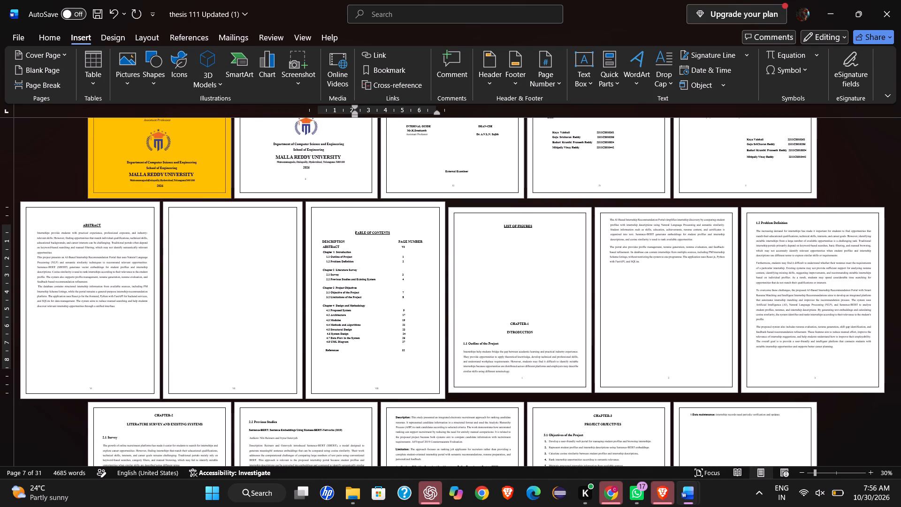
key("BackSpace")
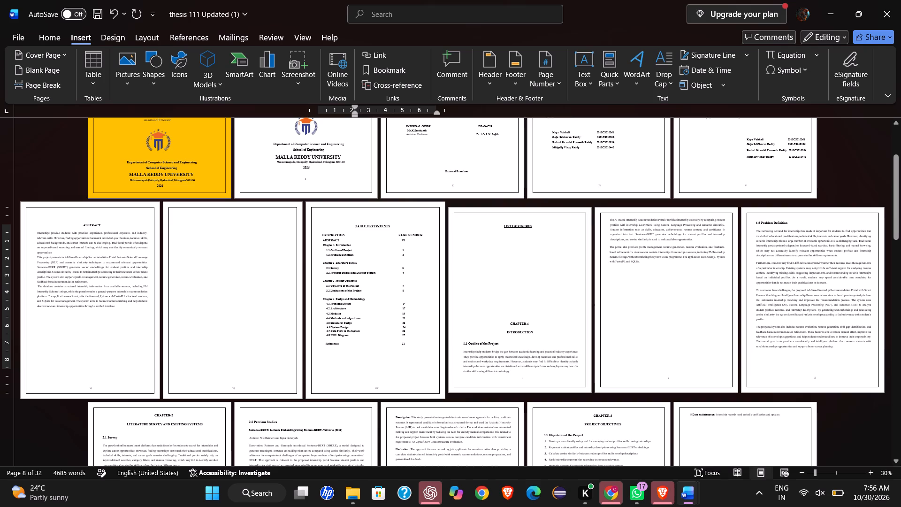
Remove the blank lines between the LIST OF FIGURES heading and the CHAPTER-1 heading.
left_click(524, 298)
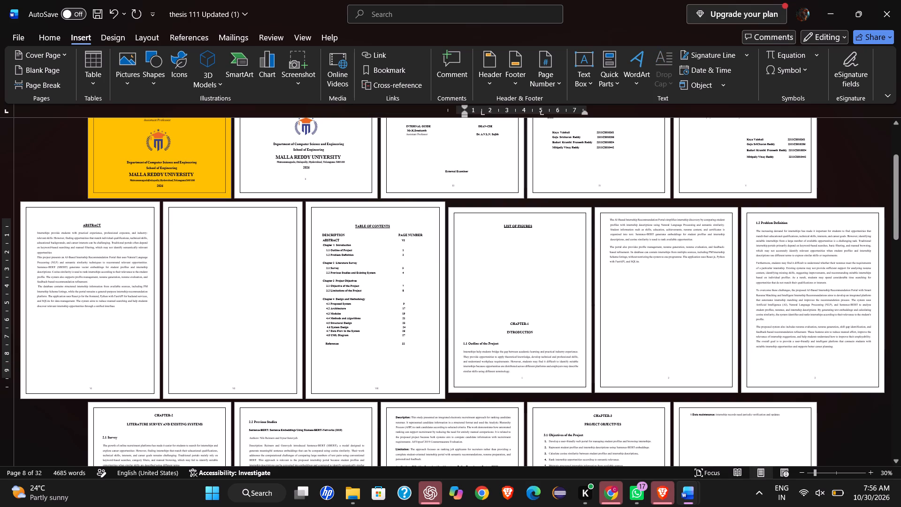
left_click(516, 318)
key("BackSpace")
key("BackSpace")
key("BackSpace")
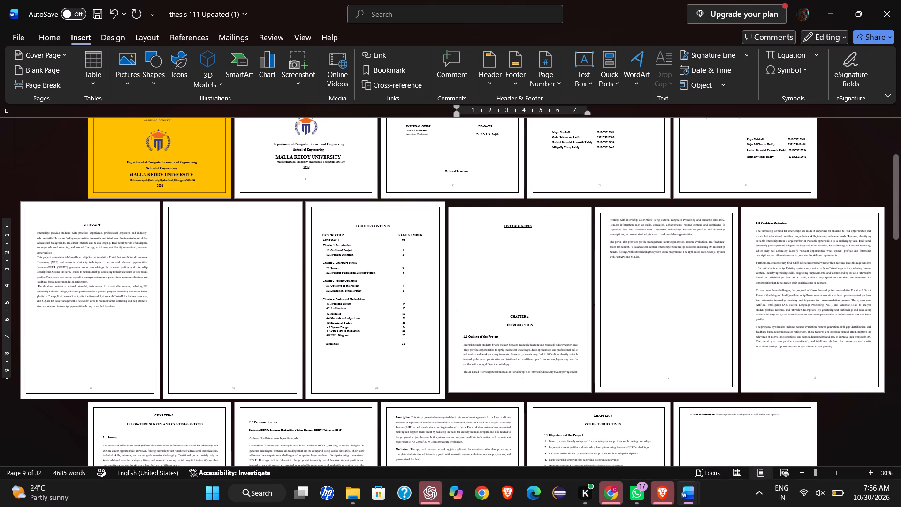
key("BackSpace")
key("BackSpace")
key("BackSpace")
key("BackSpace")
key("BackSpace")
key("BackSpace")
key("BackSpace")
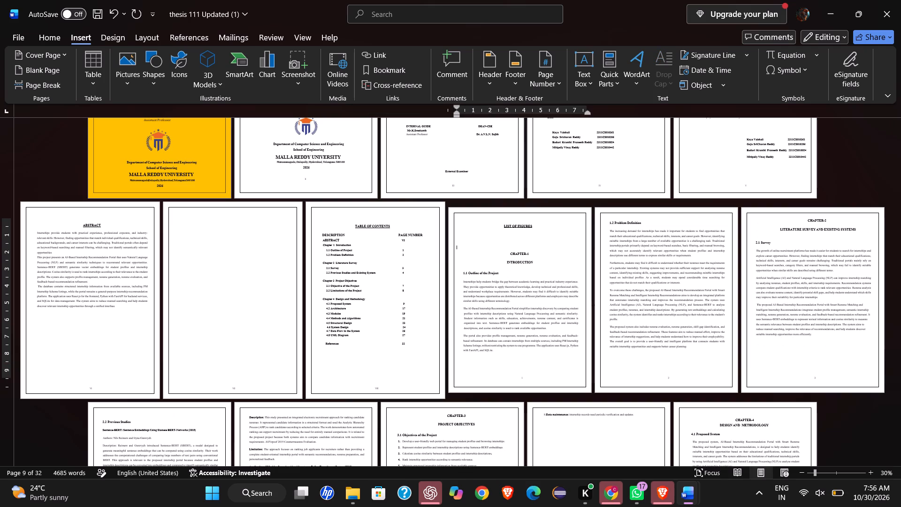
key("BackSpace")
key("BackSpace")
key("BackSpace")
key("BackSpace")
key("BackSpace")
Delete the LIST OF FIGURES heading and the blank lines above CHAPTER-1 so the chapter starts near the top of its page.
key("BackSpace")
key("BackSpace")
key("BackSpace")
key("BackSpace")
key("BackSpace")
key("BackSpace")
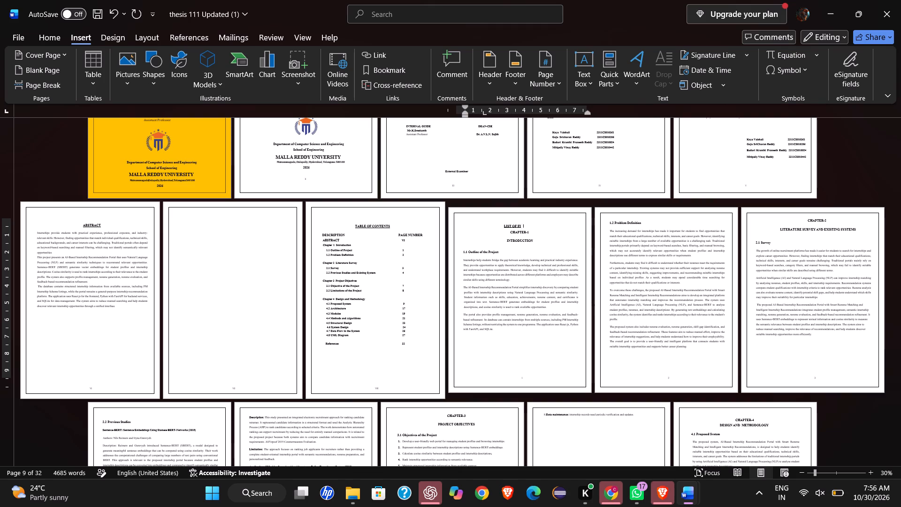
key("BackSpace")
key("BackSpace")
key("BackSpace")
key("BackSpace")
key("BackSpace")
key("BackSpace")
key("BackSpace")
key("BackSpace")
key("BackSpace")
key("BackSpace")
key("BackSpace")
key("BackSpace")
key("BackSpace")
key("BackSpace")
key("BackSpace")
key("BackSpace")
key("BackSpace")
key("BackSpace")
key("BackSpace")
key("BackSpace")
key("BackSpace")
key("BackSpace")
key("BackSpace")
key("BackSpace")
key("BackSpace")
key("BackSpace")
key("BackSpace")
key("BackSpace")
key("BackSpace")
key("BackSpace")
key("BackSpace")
key("BackSpace")
key("BackSpace")
key("BackSpace")
key("BackSpace")
key("BackSpace")
key("BackSpace")
key("BackSpace")
key("BackSpace")
key("BackSpace")
key("BackSpace")
key("BackSpace")
key("BackSpace")
key("BackSpace")
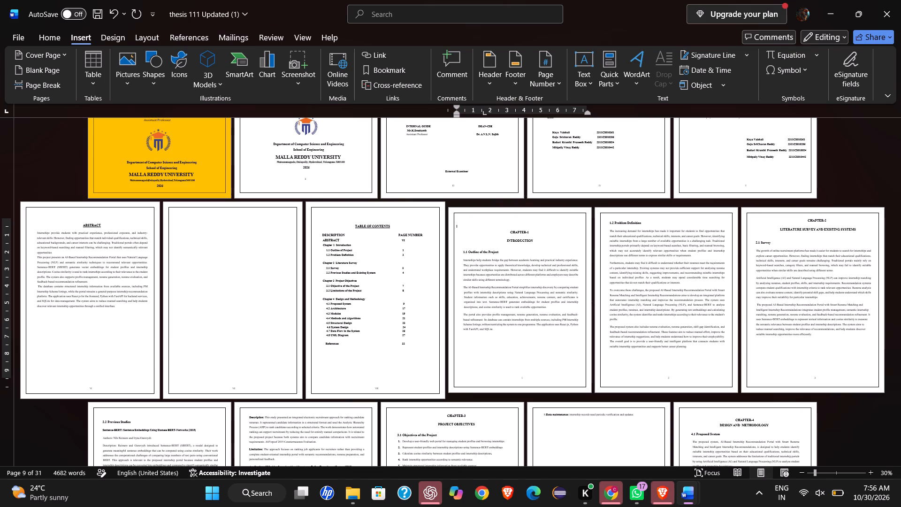
key("BackSpace")
key("BackSpace")
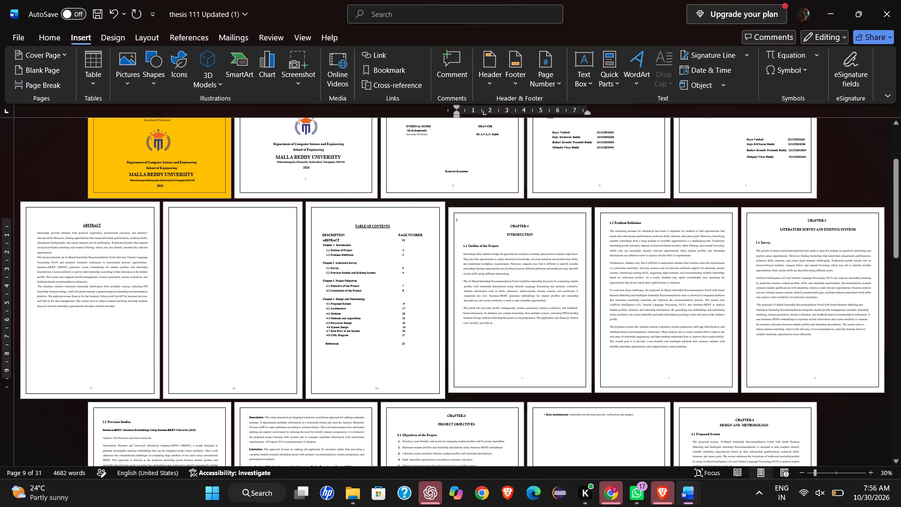
Check the layout and footer numbering of the empty page, the Table of Contents page and the Chapter 1 page.
scroll(569, 321, "up", 5, "ctrl")
scroll(569, 321, "down", 3)
scroll(569, 321, "left", 3)
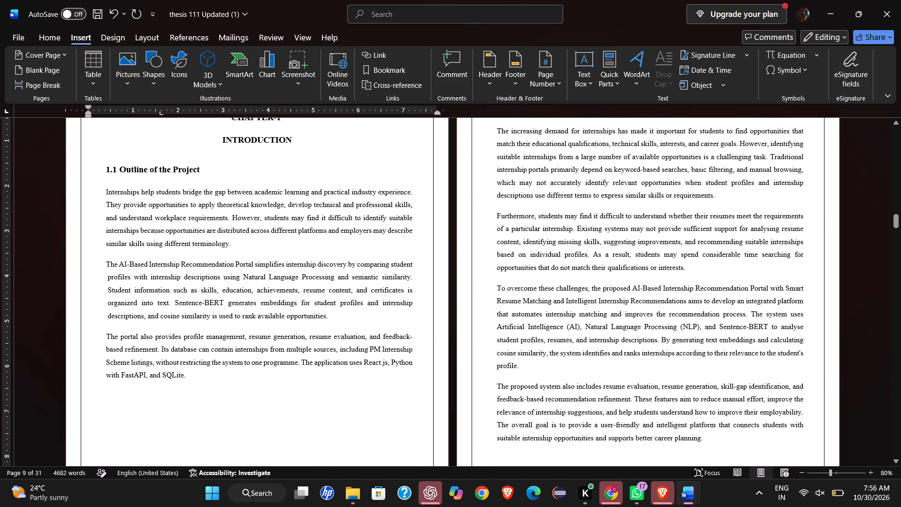
scroll(569, 321, "down", 3, "ctrl")
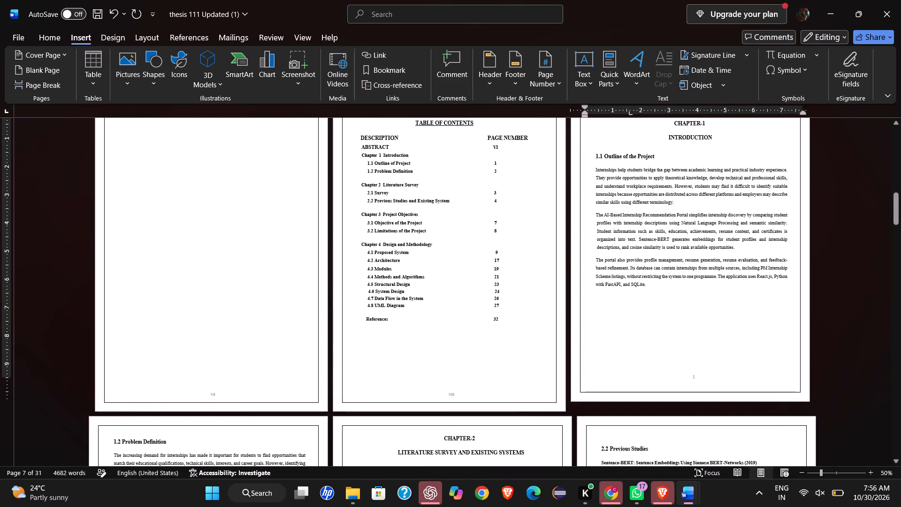
scroll(346, 249, "up", 1)
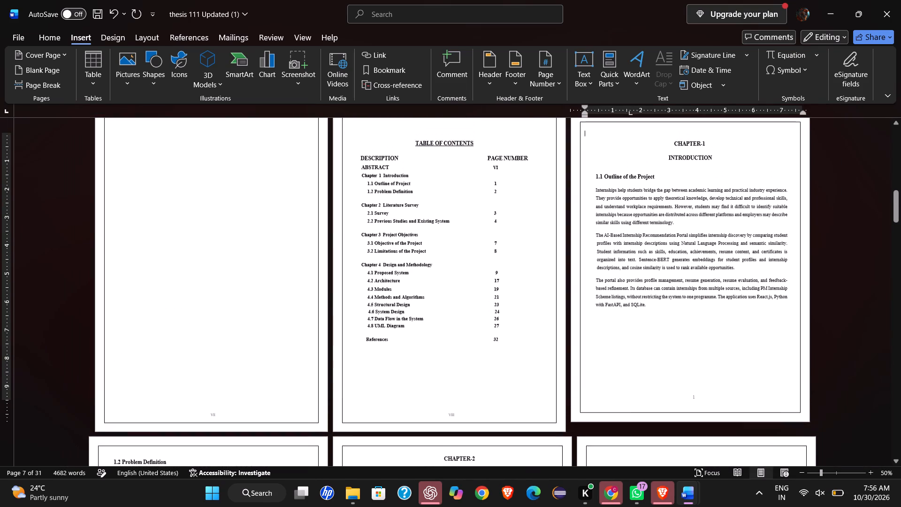
scroll(346, 249, "up", 1)
scroll(346, 249, "down", 1, "ctrl")
scroll(346, 249, "up", 1, "ctrl")
scroll(346, 249, "down", 1, "ctrl")
scroll(346, 249, "up", 1, "ctrl")
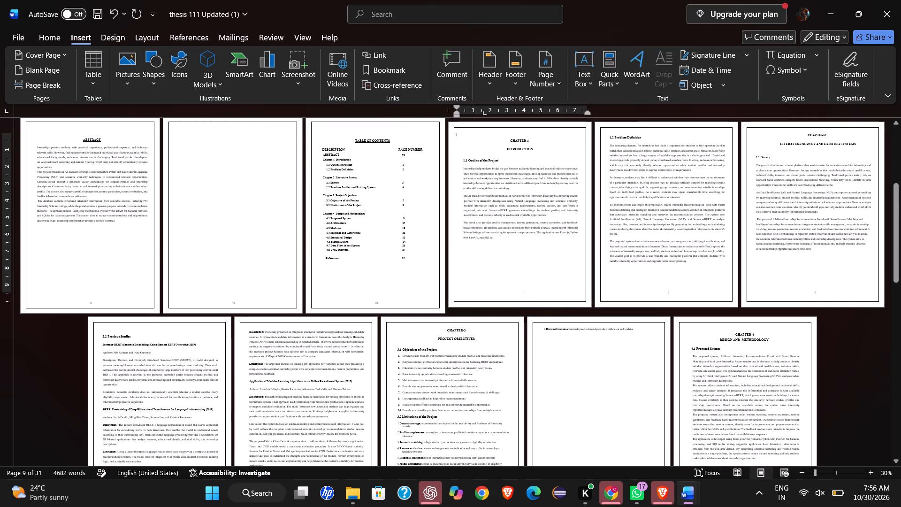
Copy the whole Table of Contents, from heading to References, and paste it onto the empty page after the Abstract.
left_click_drag(410, 260, 337, 140)
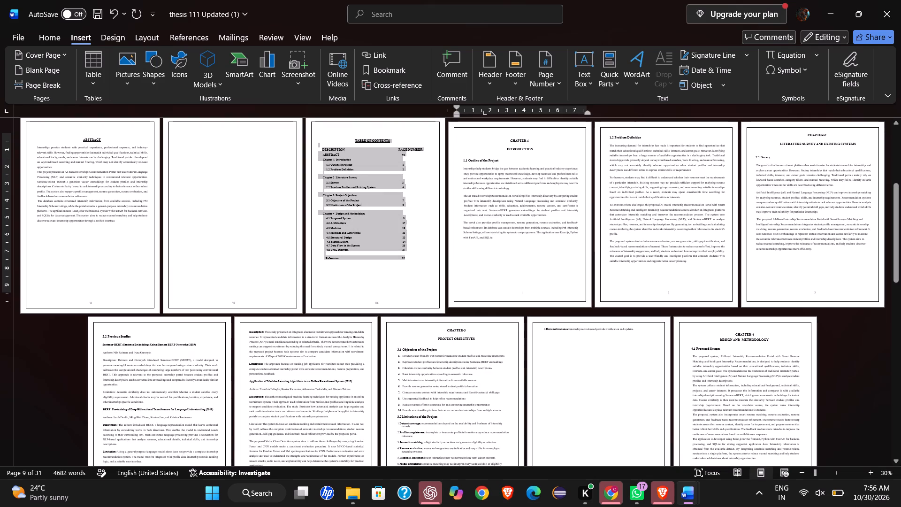
left_click_drag(337, 140, 337, 138)
key("ctrl+c")
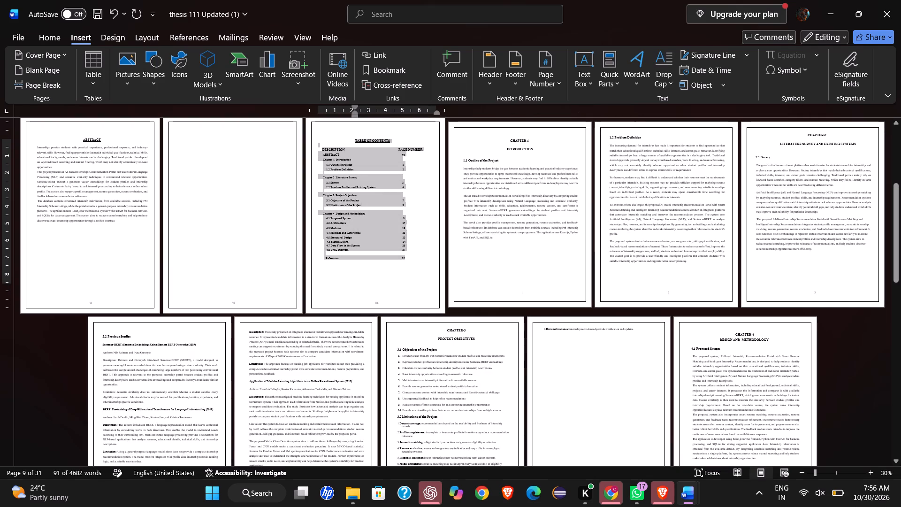
left_click(253, 177)
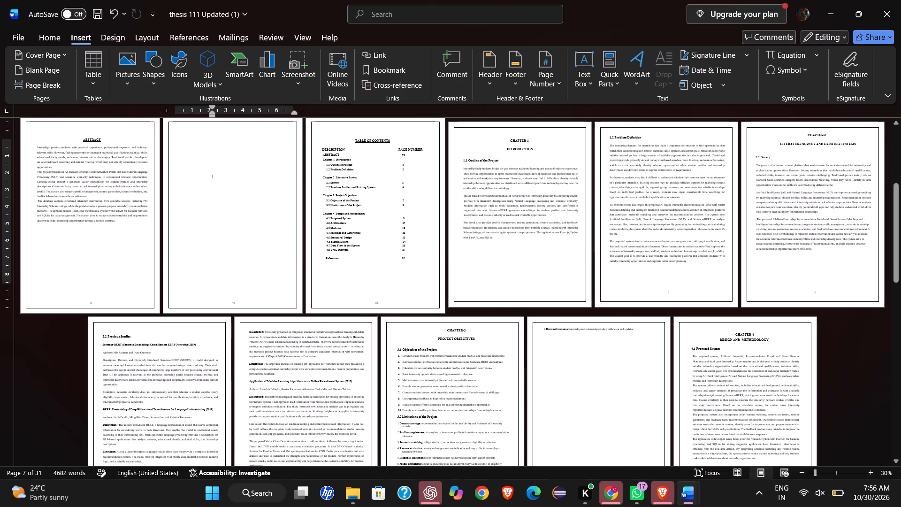
left_click(233, 146)
left_click(230, 140)
key("ctrl+v")
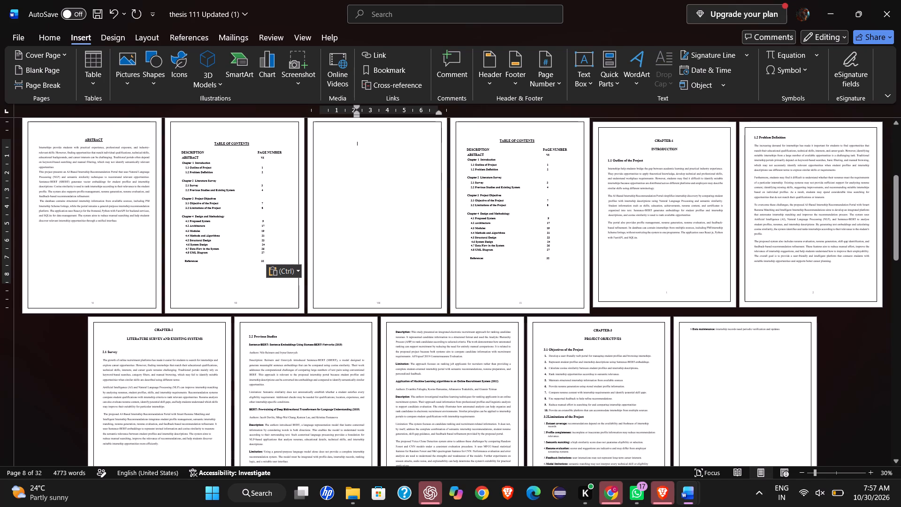
Remove the blank lines directly below the pasted contents list, along with the page number on its References entry.
key("BackSpace")
key("BackSpace")
key("BackSpace")
key("BackSpace")
key("BackSpace")
key("BackSpace")
key("BackSpace")
key("BackSpace")
key("BackSpace")
key("BackSpace")
key("BackSpace")
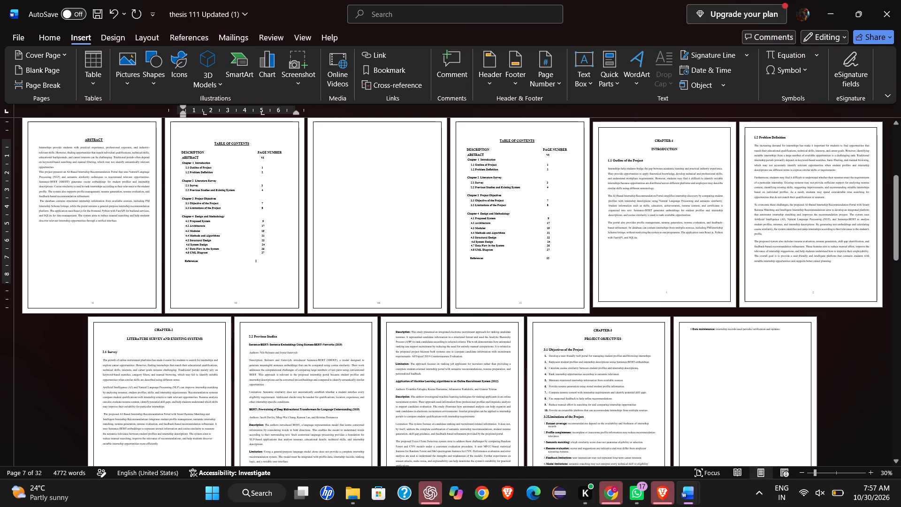
Remove the blank lines on the empty page so the original Table of Contents directly follows the pasted copy's page.
left_click(427, 288)
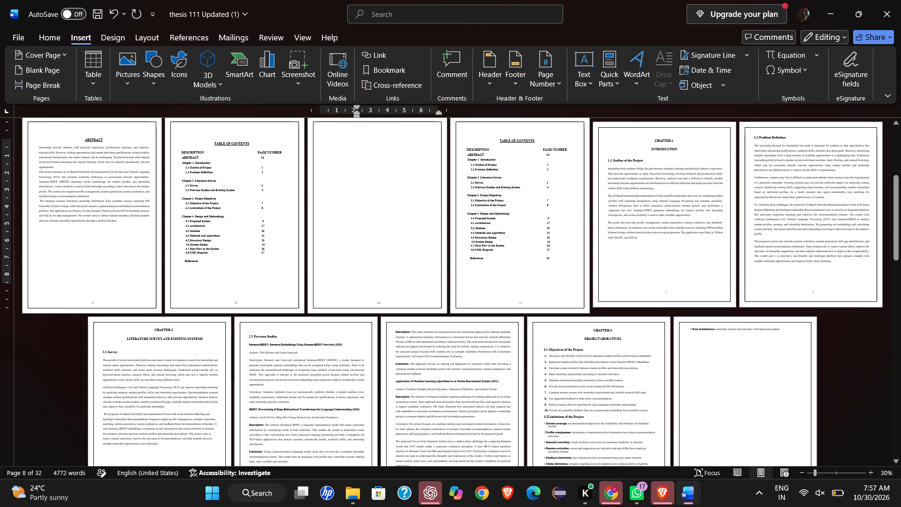
key("BackSpace")
key("BackSpace")
key("BackSpace")
key("BackSpace")
key("BackSpace")
key("BackSpace")
key("BackSpace")
key("BackSpace")
key("BackSpace")
key("BackSpace")
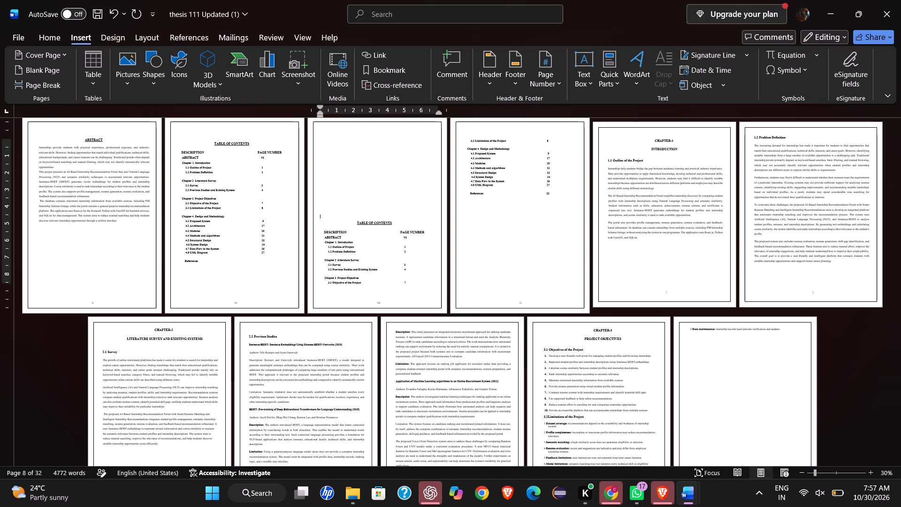
key("BackSpace")
key("BackSpace")
key("BackSpace")
key("BackSpace")
key("BackSpace")
key("BackSpace")
key("BackSpace")
key("BackSpace")
key("BackSpace")
key("BackSpace")
key("BackSpace")
key("BackSpace")
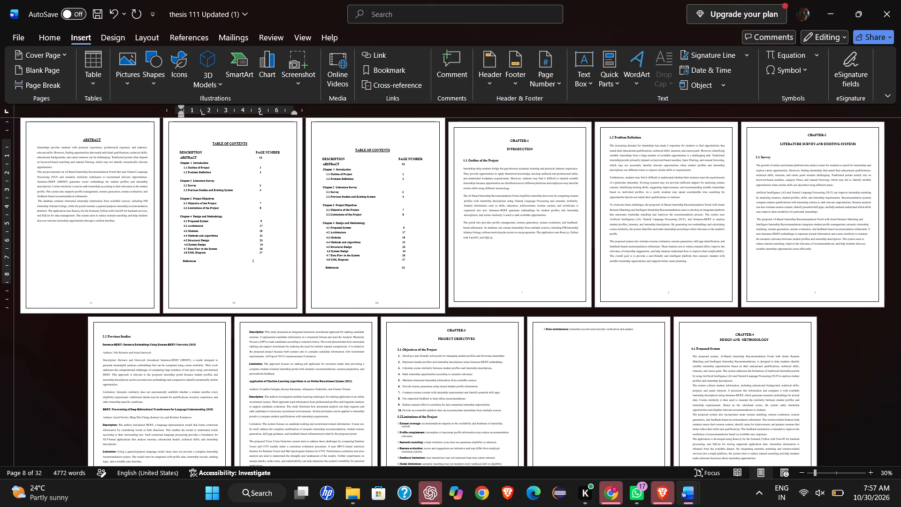
left_click(343, 140)
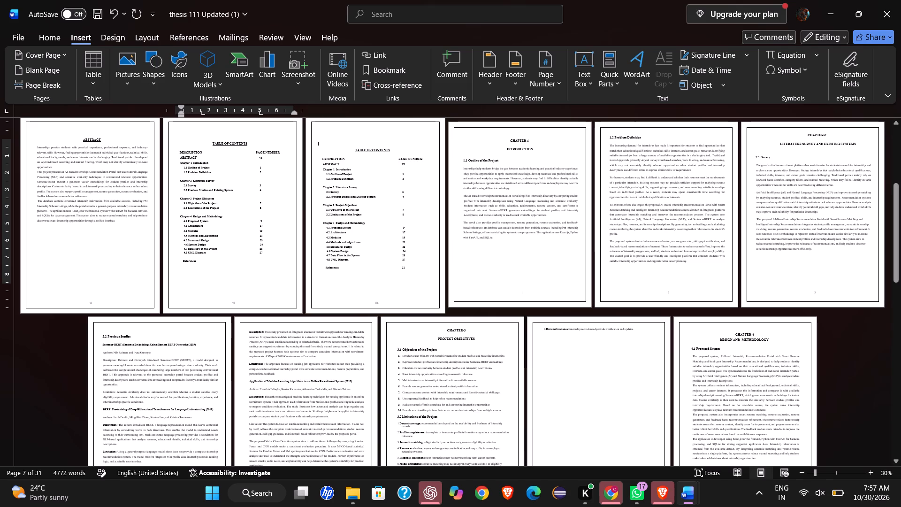
key("BackSpace")
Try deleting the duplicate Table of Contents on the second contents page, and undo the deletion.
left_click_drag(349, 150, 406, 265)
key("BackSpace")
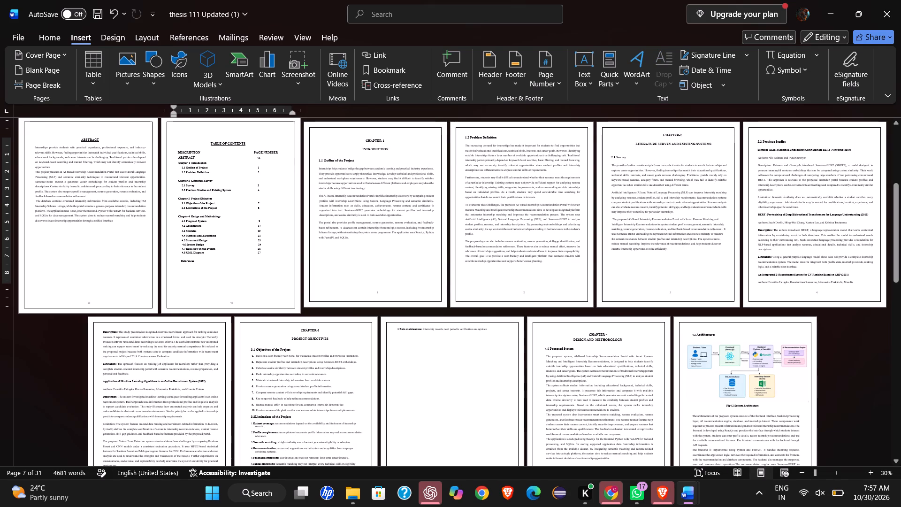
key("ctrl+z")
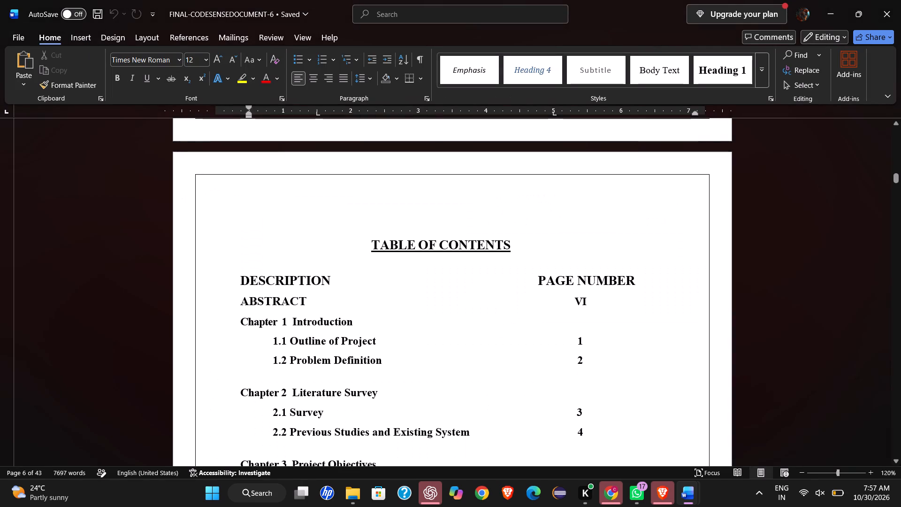
In FINAL-CODESENSEDOCUMENT-6, examine the front matter from the Acknowledgement through the Table of Contents and the List of Figures.
scroll(354, 257, "down", 6, "ctrl")
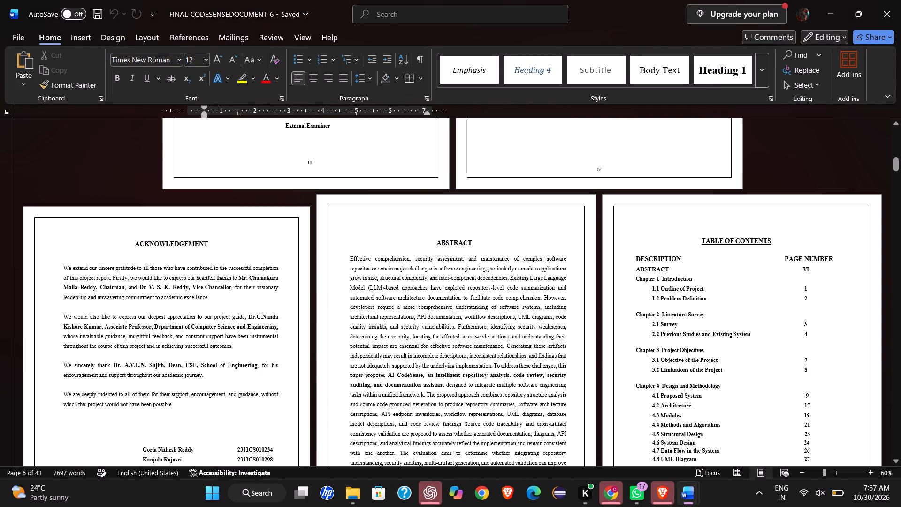
scroll(480, 248, "up", 3, "ctrl")
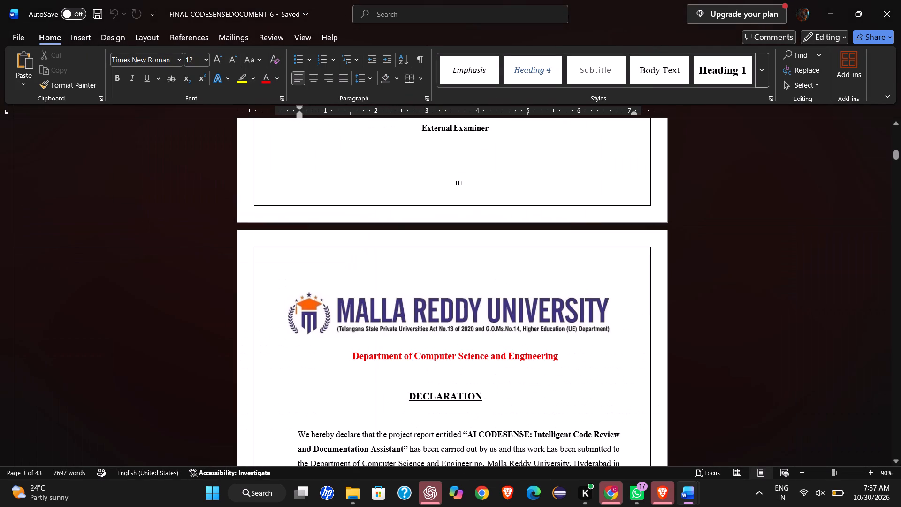
scroll(456, 277, "down", 5)
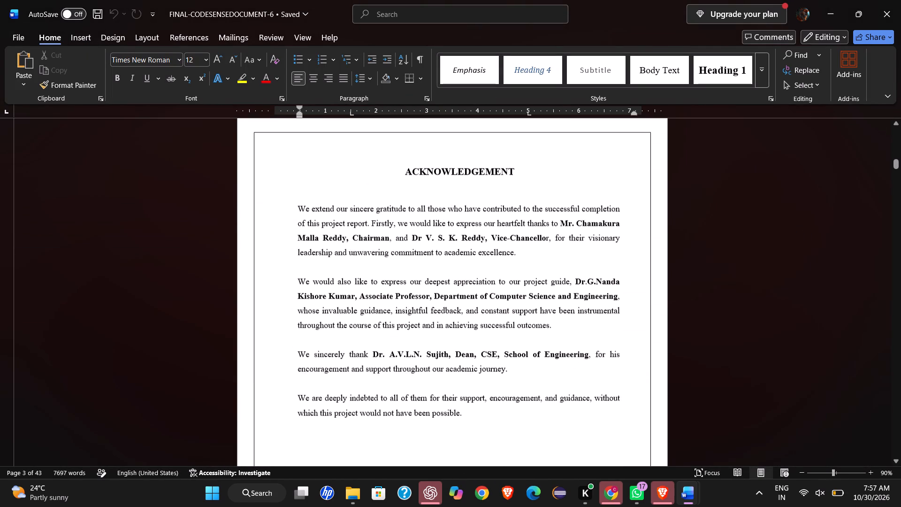
scroll(456, 277, "down", 5)
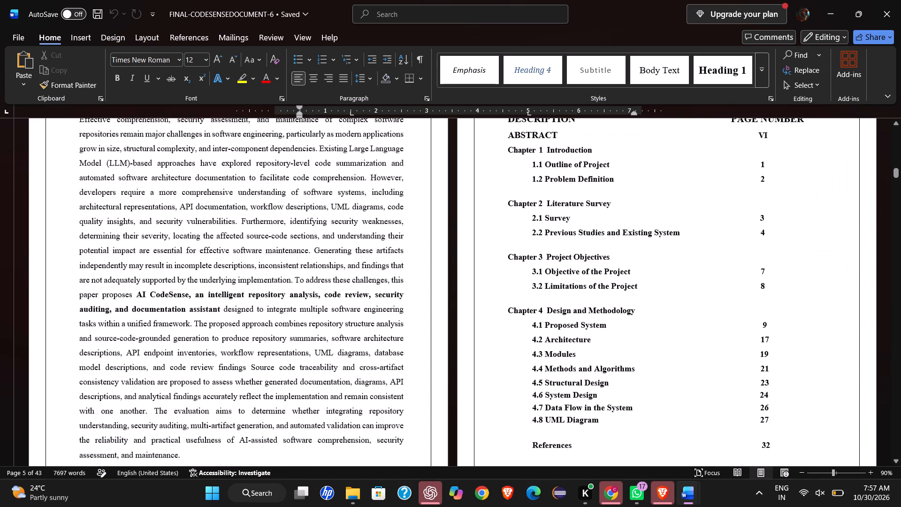
scroll(584, 247, "up", 1)
left_click_drag(605, 202, 719, 389)
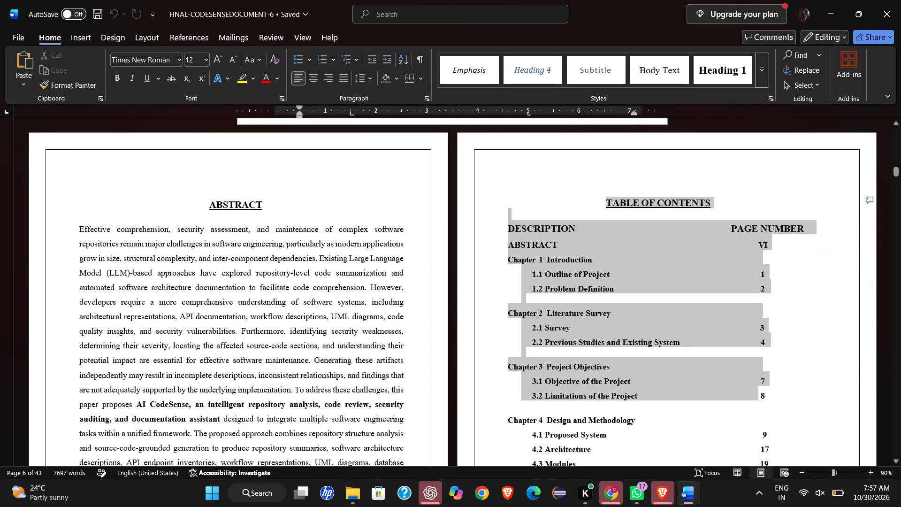
left_click_drag(719, 389, 691, 337)
scroll(539, 235, "down", 2)
scroll(456, 243, "down", 1)
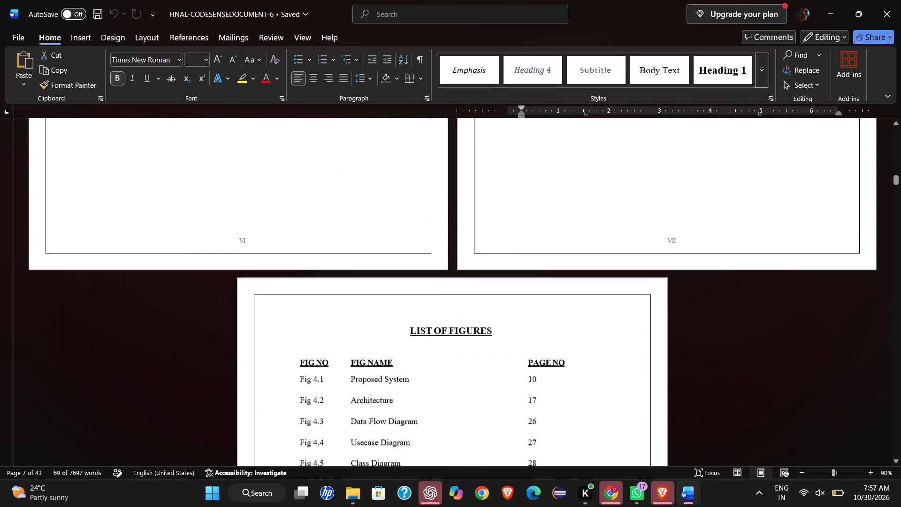
scroll(456, 243, "down", 1)
scroll(395, 197, "up", 3)
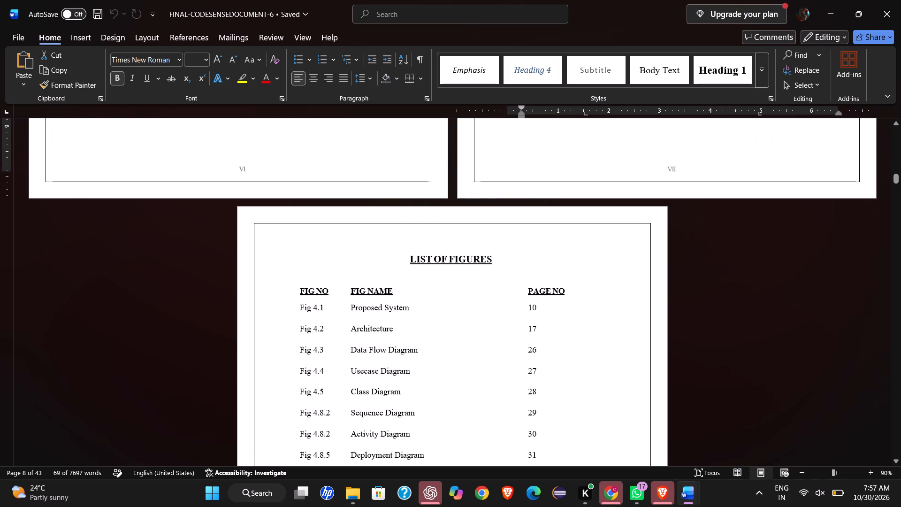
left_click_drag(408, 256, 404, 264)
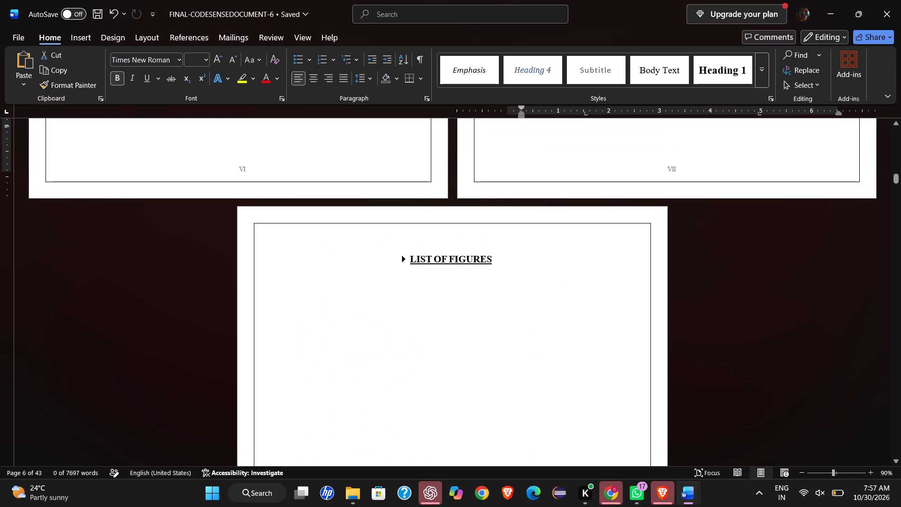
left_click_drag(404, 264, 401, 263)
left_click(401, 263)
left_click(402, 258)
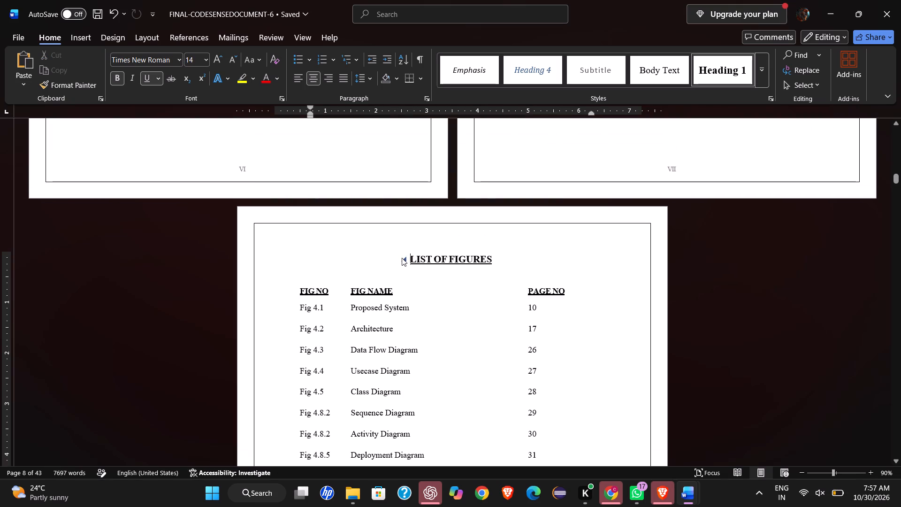
Copy the List of Figures in FINAL-CODESENSEDOCUMENT-6, from its heading through the Fig 4.8.5 Deployment Diagram row.
left_click_drag(410, 256, 420, 261)
left_click_drag(420, 261, 537, 430)
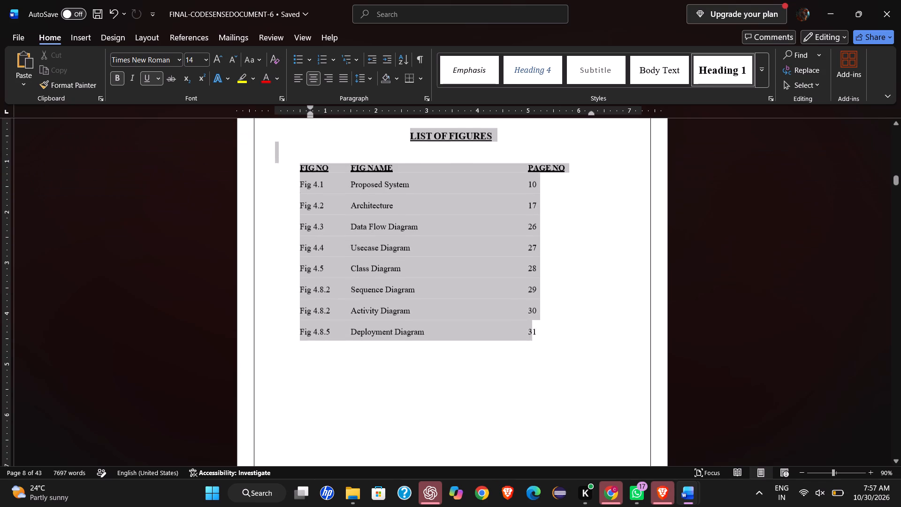
left_click_drag(537, 430, 550, 330)
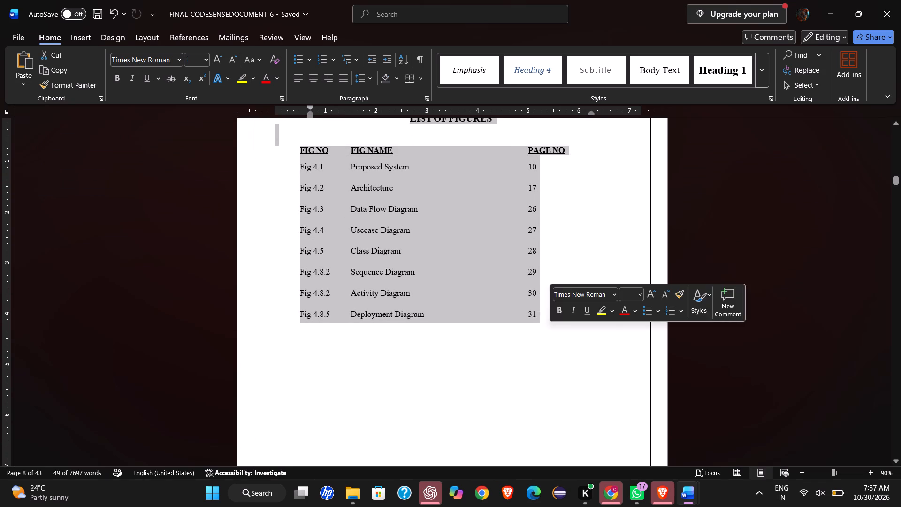
key("ctrl+c")
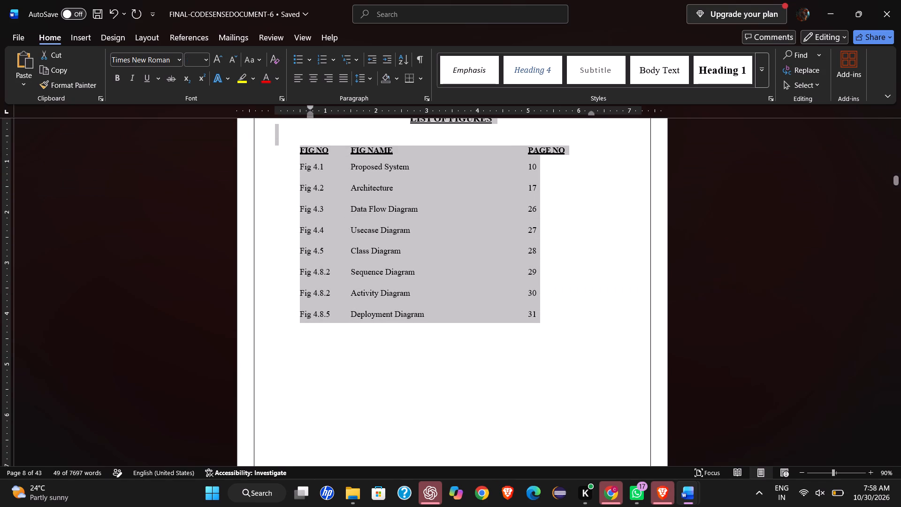
key("ctrl+c")
key("ctrl+c")
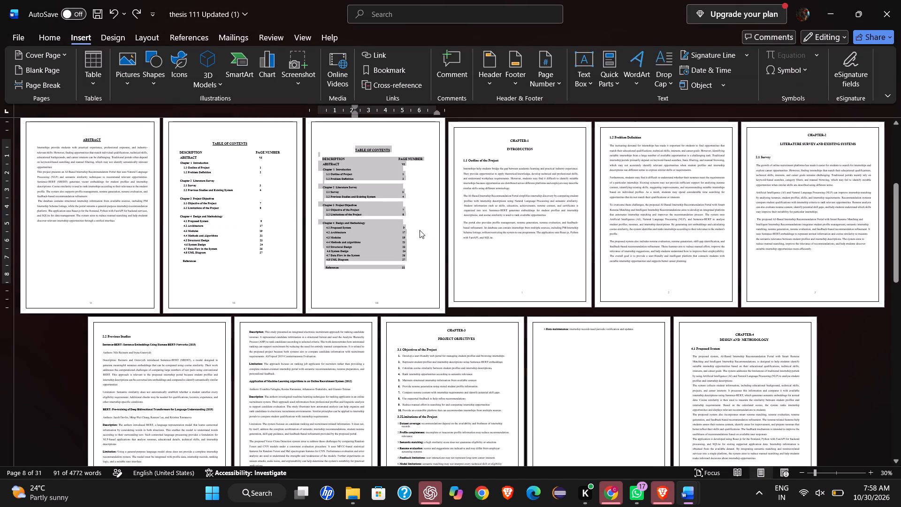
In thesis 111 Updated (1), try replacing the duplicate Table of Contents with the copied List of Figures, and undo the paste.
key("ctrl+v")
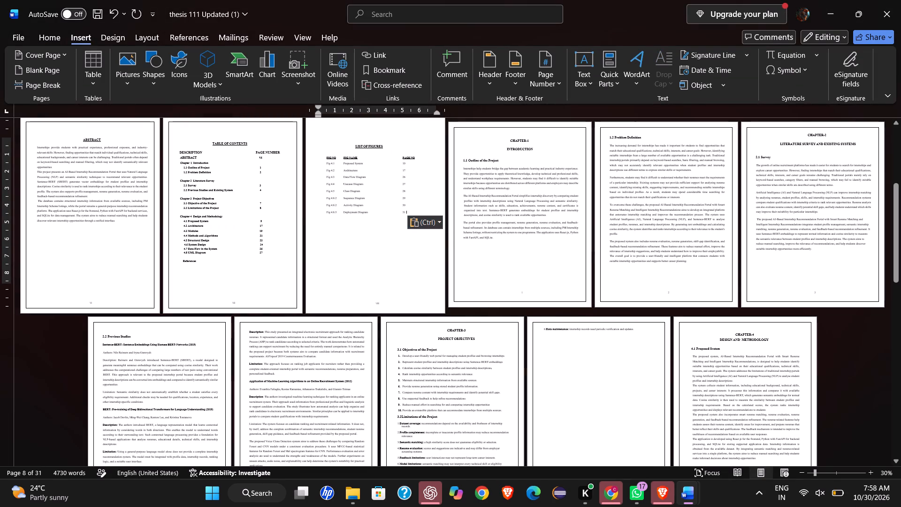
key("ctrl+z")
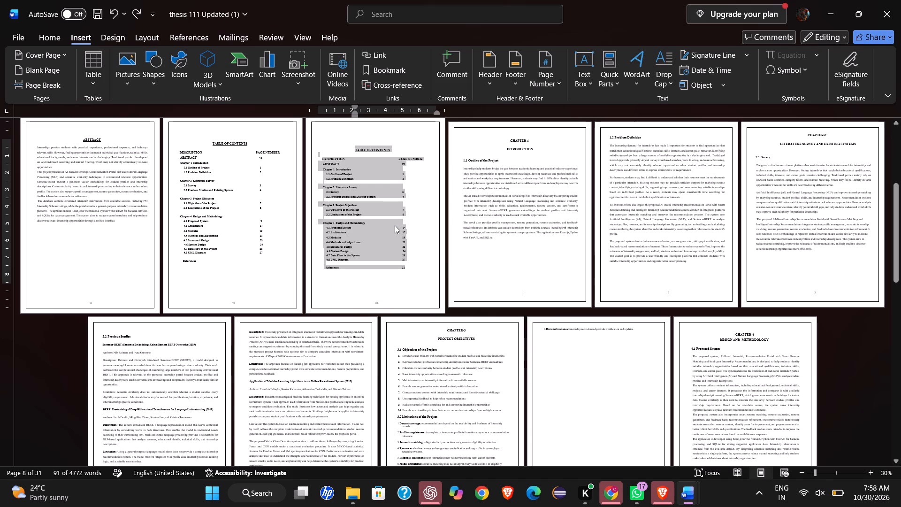
Delete the duplicate Table of Contents from its heading through the Chapter 3 entries, leaving the Chapter 4 and References entries.
left_click(395, 225)
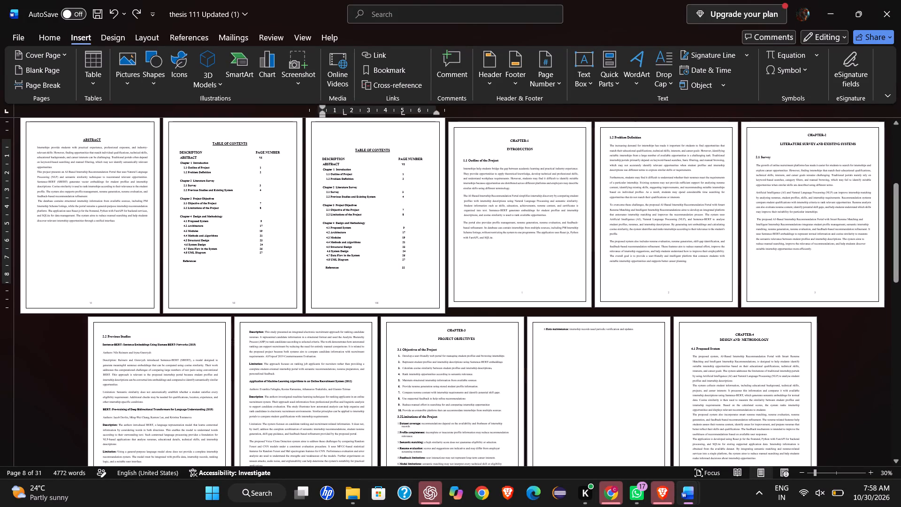
left_click_drag(356, 151, 388, 204)
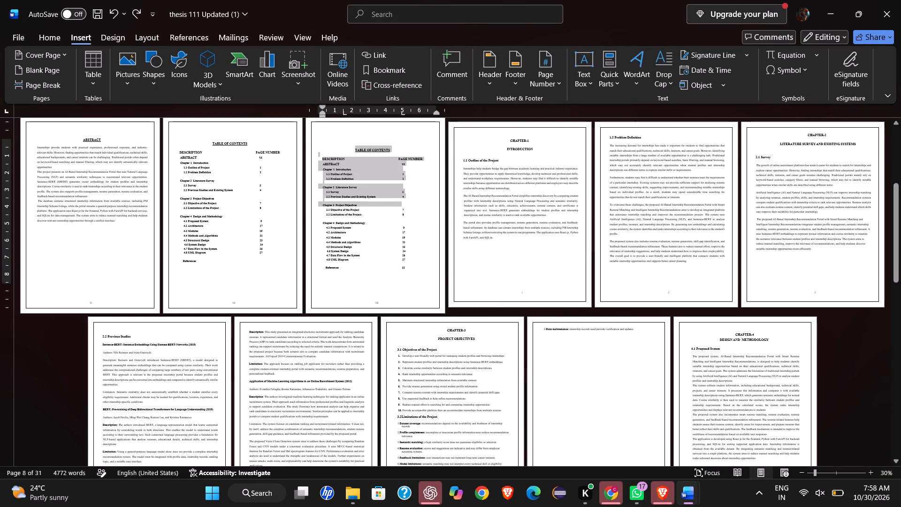
left_click_drag(388, 204, 409, 213)
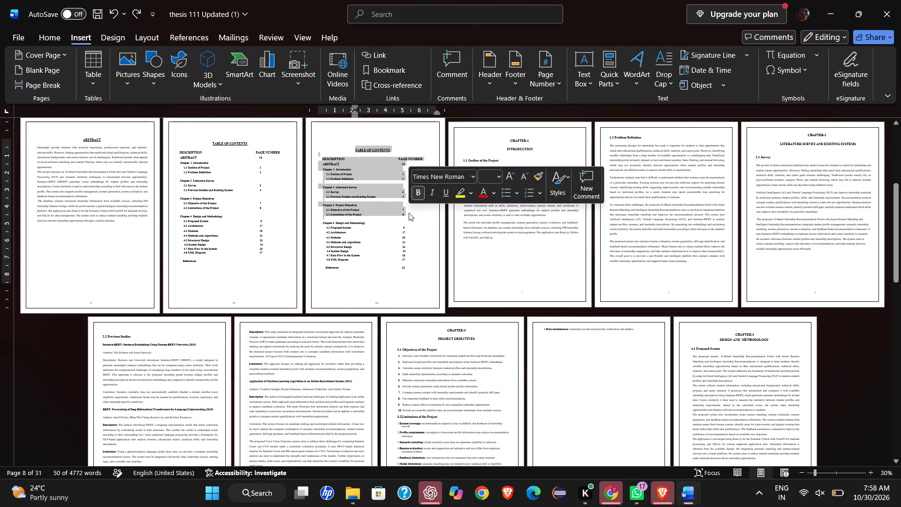
key("BackSpace")
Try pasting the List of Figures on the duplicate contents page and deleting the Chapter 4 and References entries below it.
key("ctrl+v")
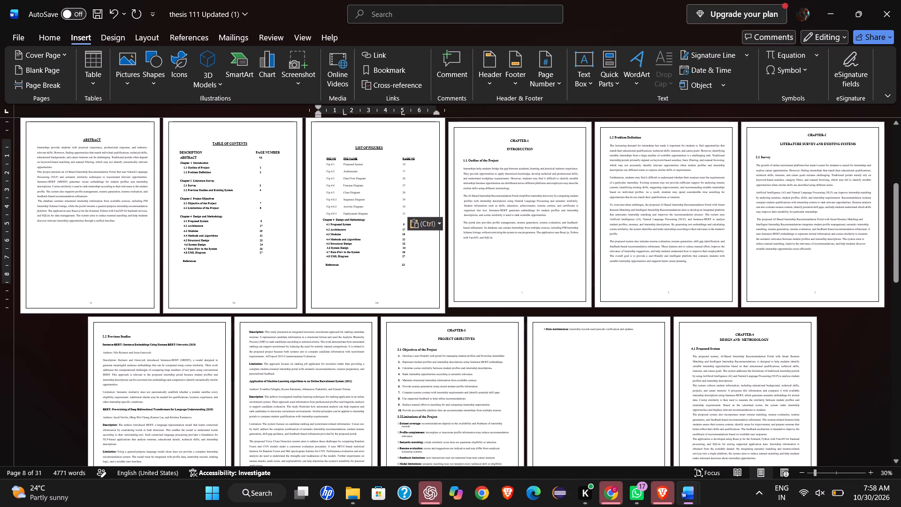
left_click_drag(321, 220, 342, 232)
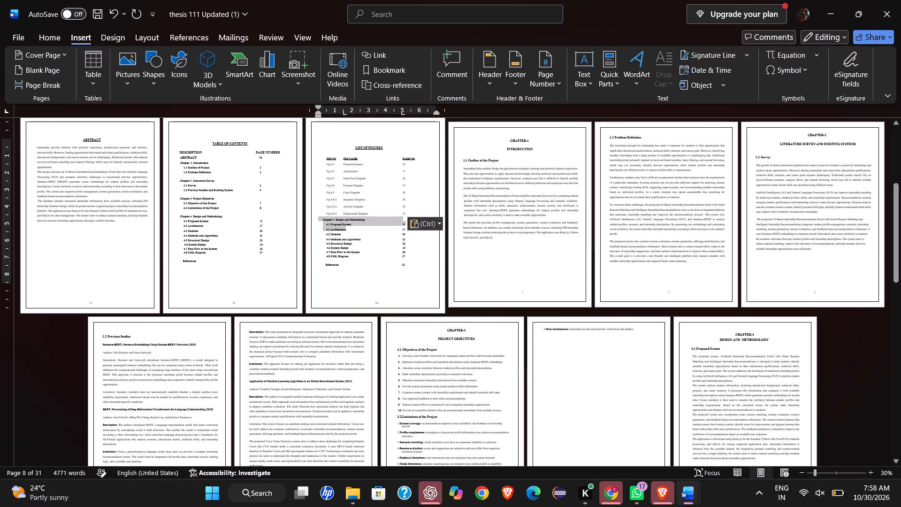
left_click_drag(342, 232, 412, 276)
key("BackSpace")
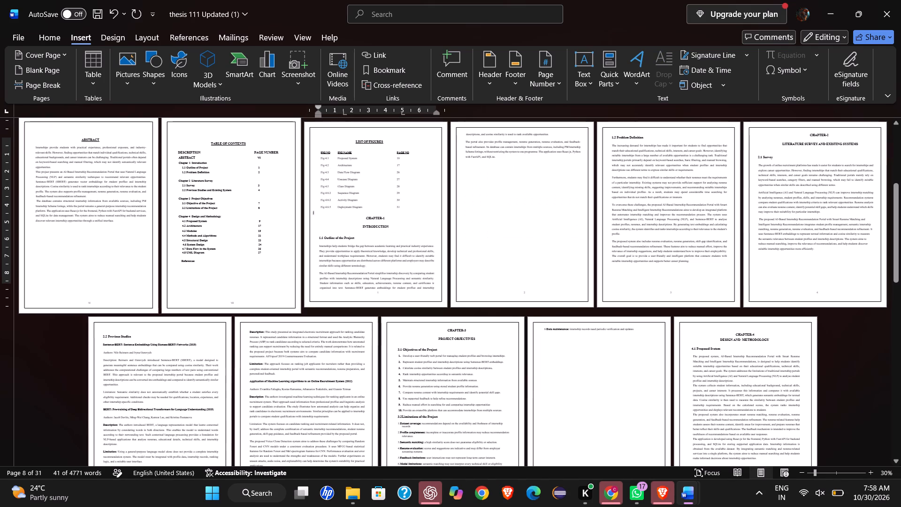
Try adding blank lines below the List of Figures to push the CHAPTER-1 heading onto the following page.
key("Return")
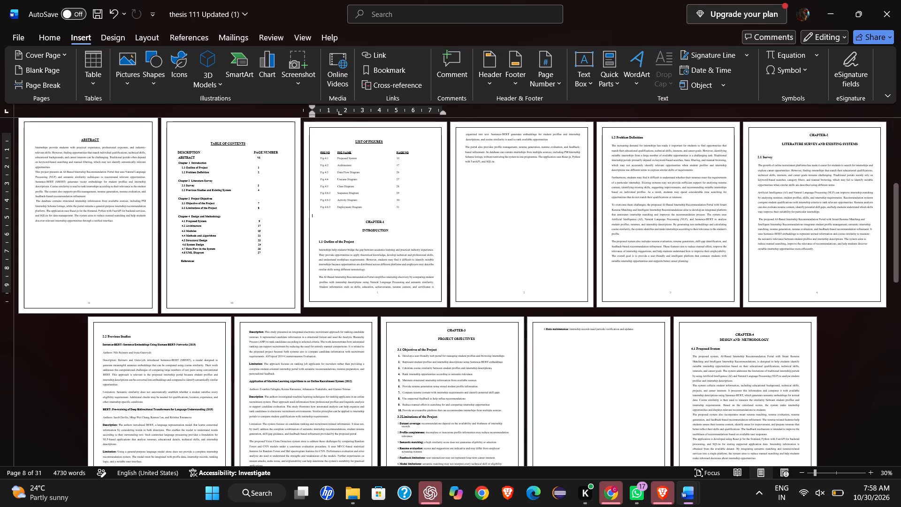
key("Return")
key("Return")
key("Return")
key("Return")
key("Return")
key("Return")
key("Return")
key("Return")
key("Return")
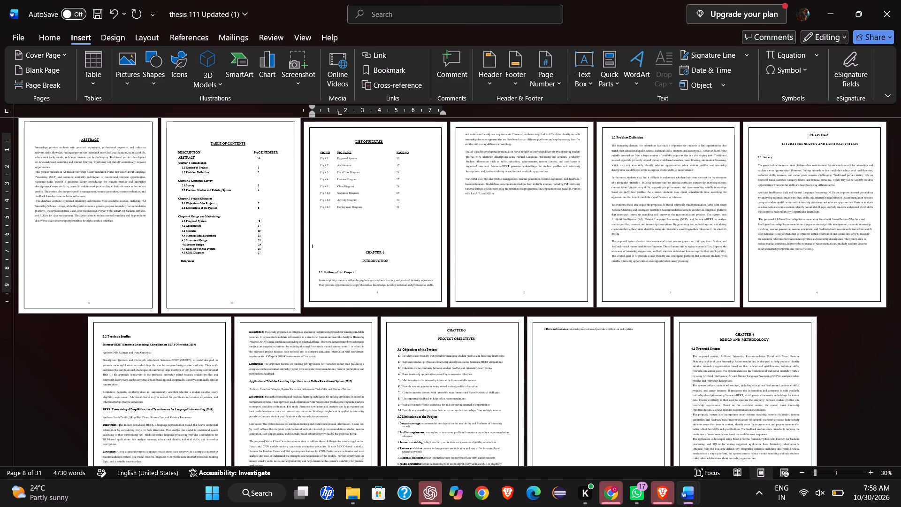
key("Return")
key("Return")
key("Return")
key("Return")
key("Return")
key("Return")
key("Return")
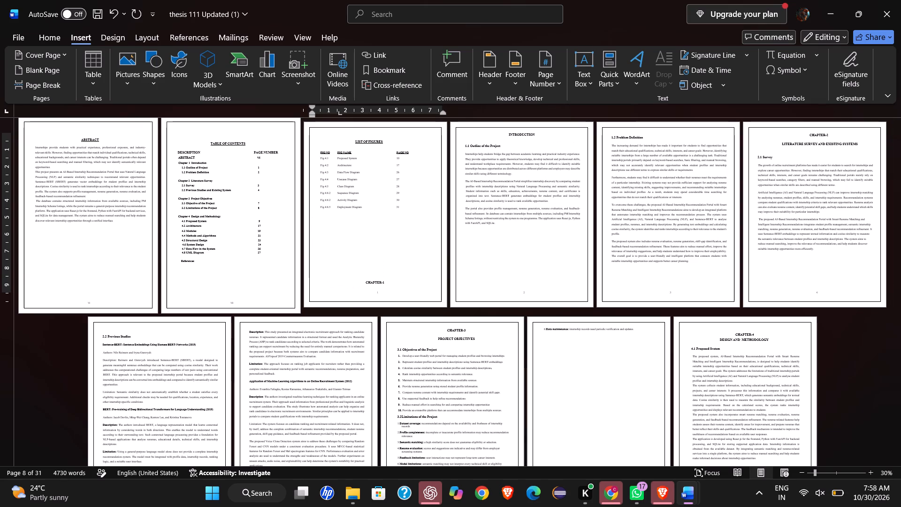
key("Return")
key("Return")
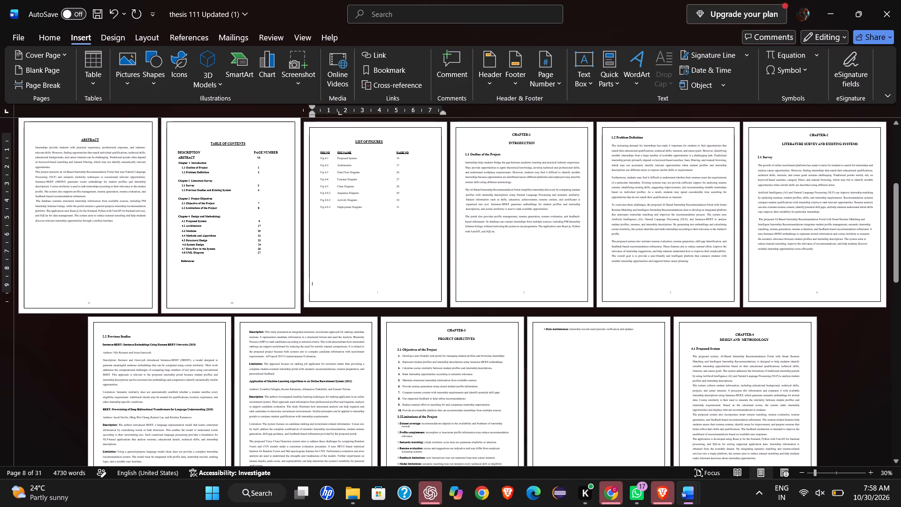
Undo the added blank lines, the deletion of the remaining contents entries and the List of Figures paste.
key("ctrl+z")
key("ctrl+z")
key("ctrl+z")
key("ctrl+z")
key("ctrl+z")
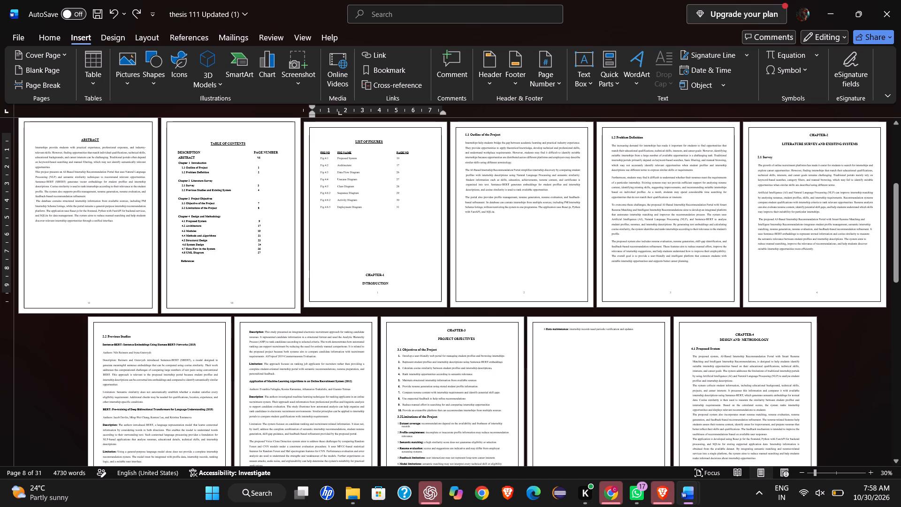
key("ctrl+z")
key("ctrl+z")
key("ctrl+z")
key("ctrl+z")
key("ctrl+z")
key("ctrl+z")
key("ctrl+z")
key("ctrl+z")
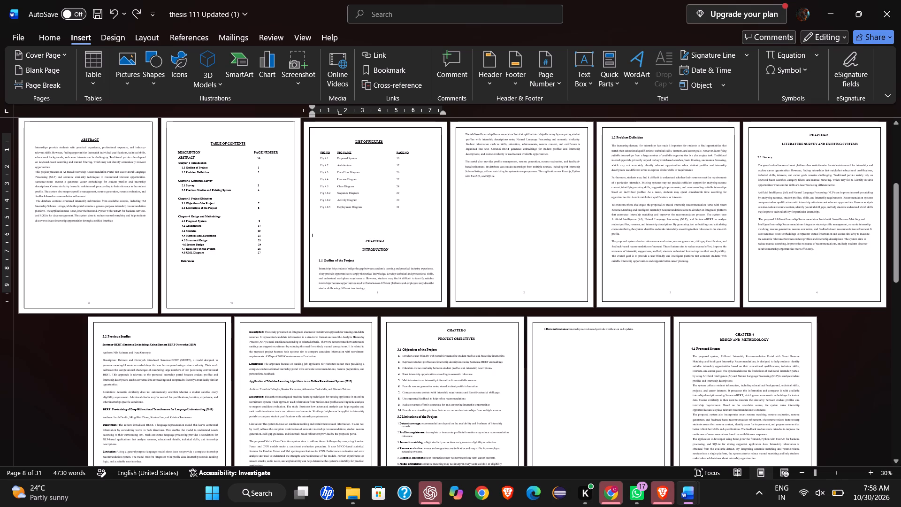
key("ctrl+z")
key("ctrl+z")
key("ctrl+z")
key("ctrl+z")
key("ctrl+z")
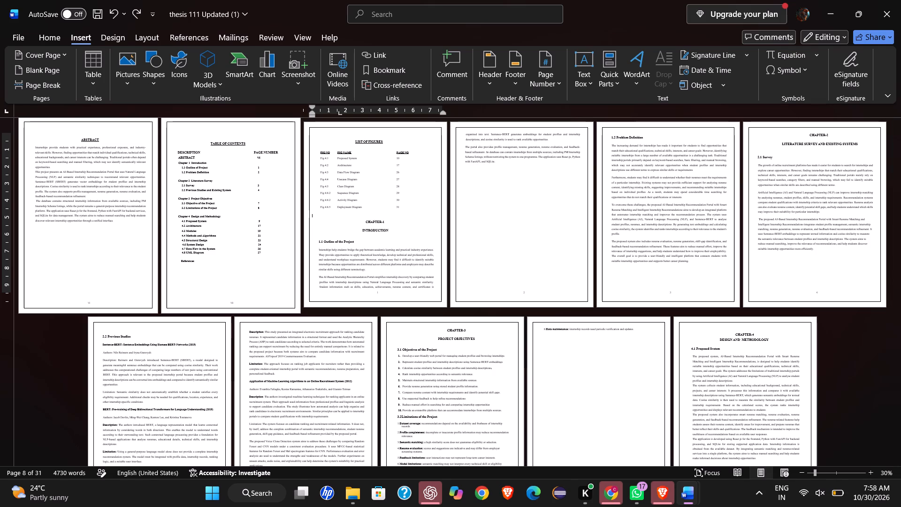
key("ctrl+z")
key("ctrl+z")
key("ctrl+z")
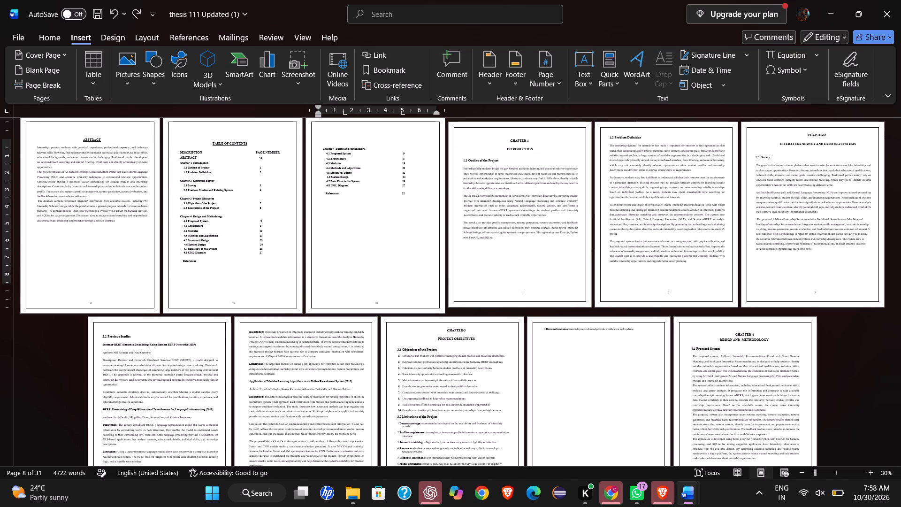
Insert blank lines before the CHAPTER-1 heading until it starts at the top of the following page.
left_click(507, 138)
key("Return")
key("Return")
key("Return")
key("Return")
key("Return")
key("Return")
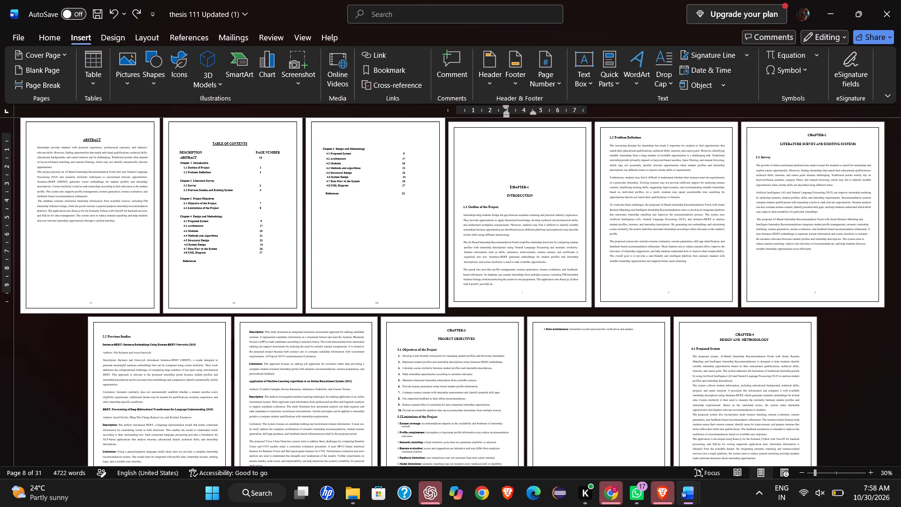
key("Return")
key("Return")
key("Return")
key("Return")
key("Return")
key("Return")
key("Return")
key("Return")
key("Return")
key("Return")
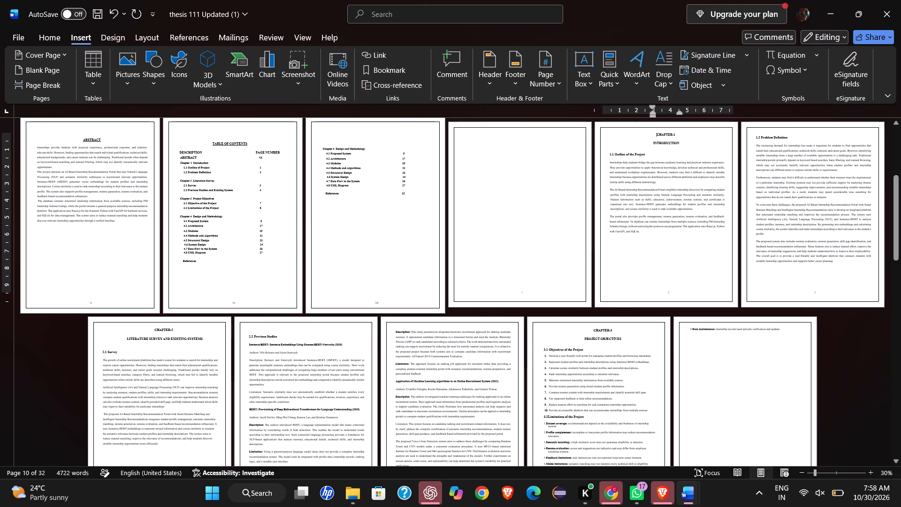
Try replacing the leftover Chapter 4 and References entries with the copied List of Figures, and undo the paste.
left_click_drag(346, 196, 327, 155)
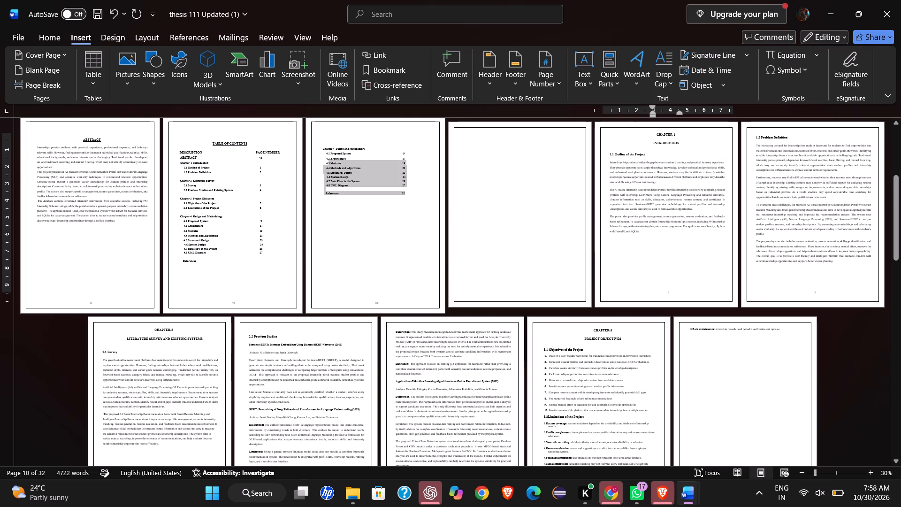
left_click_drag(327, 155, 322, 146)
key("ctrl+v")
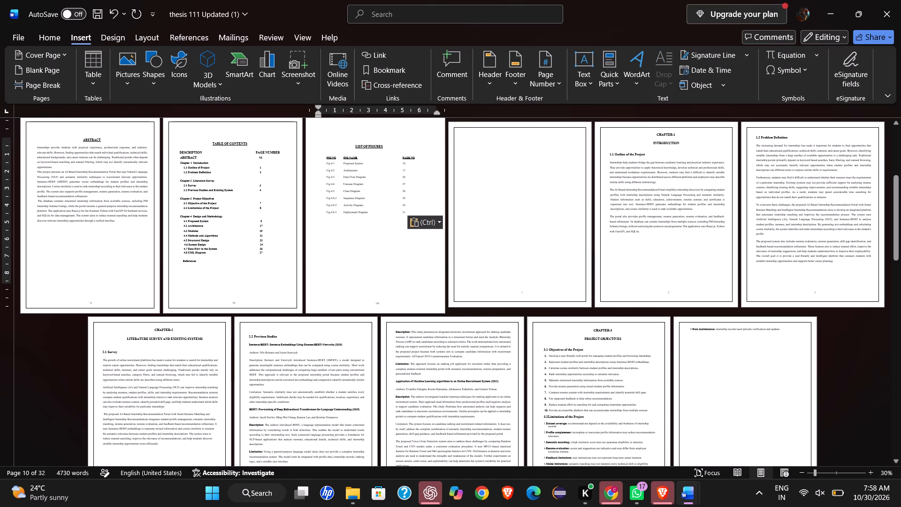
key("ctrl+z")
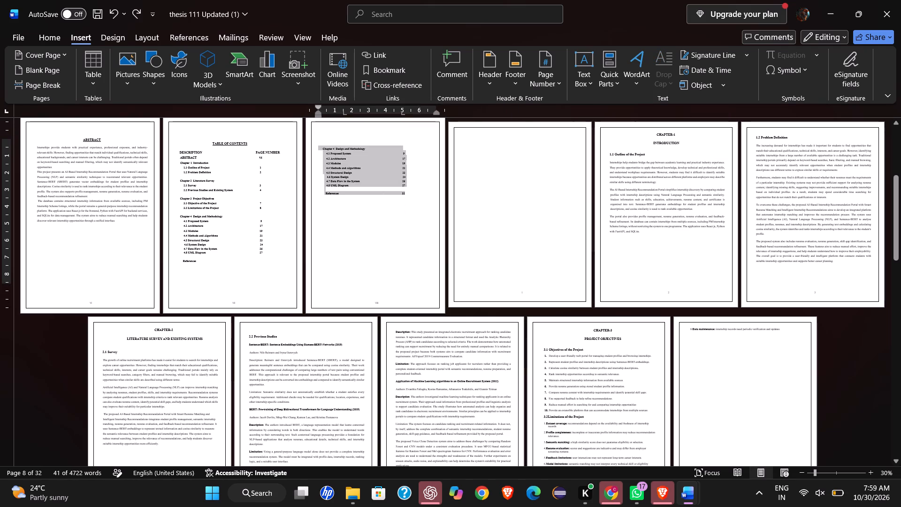
Paste the copied List of Figures above the leftover Chapter 4 entries on the duplicate contents page.
left_click(330, 135)
key("ctrl+v")
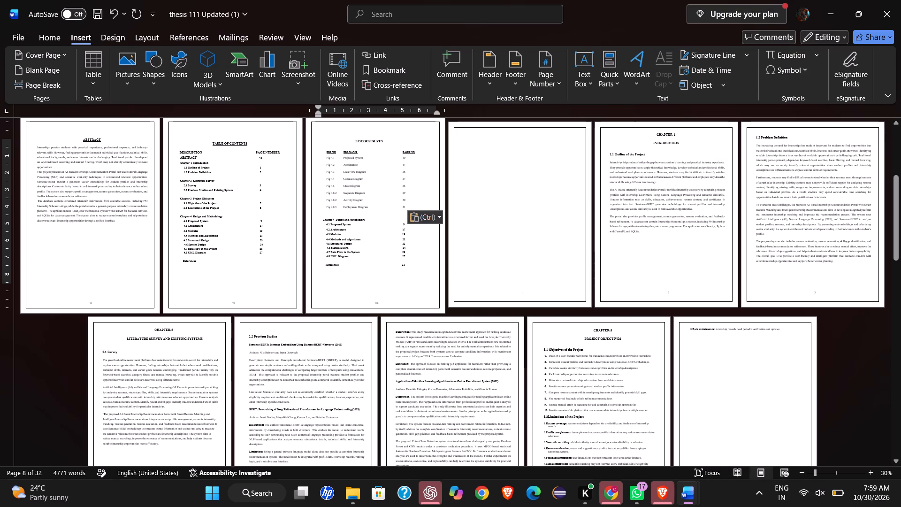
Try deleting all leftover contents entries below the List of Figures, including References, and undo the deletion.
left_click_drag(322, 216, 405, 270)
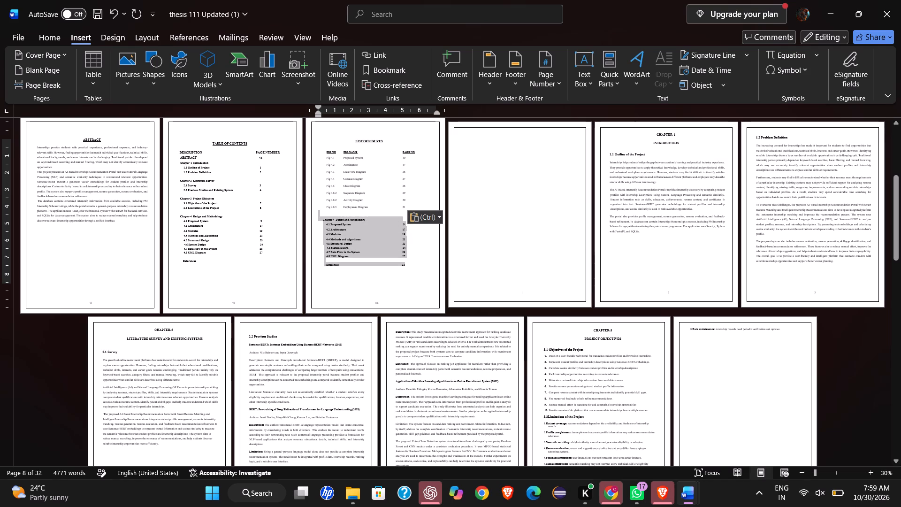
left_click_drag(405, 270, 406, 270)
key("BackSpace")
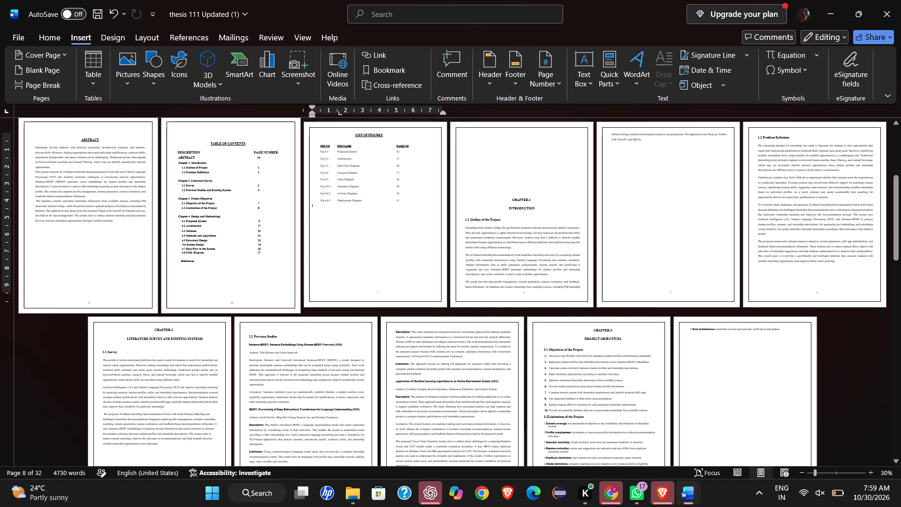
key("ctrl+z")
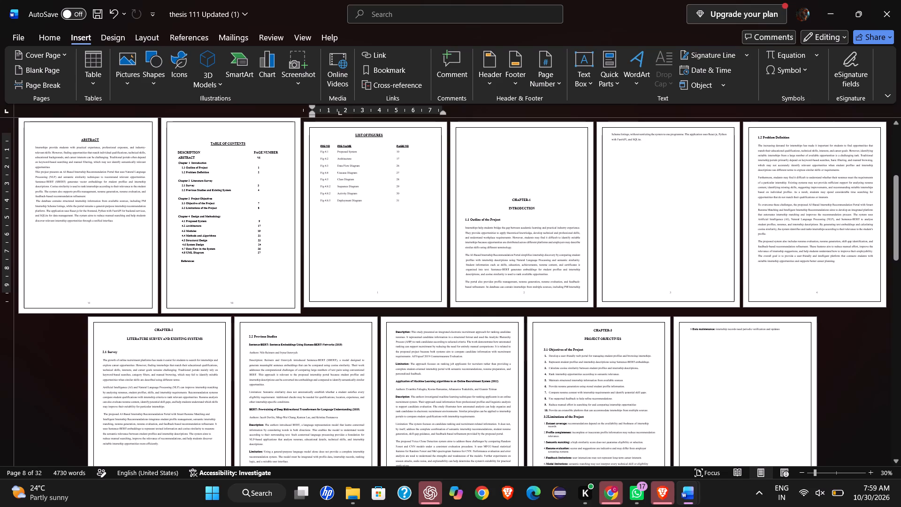
Delete the leftover Chapter 4 Design and Methodology entries below the List of Figures, keeping the References line.
left_click(408, 260)
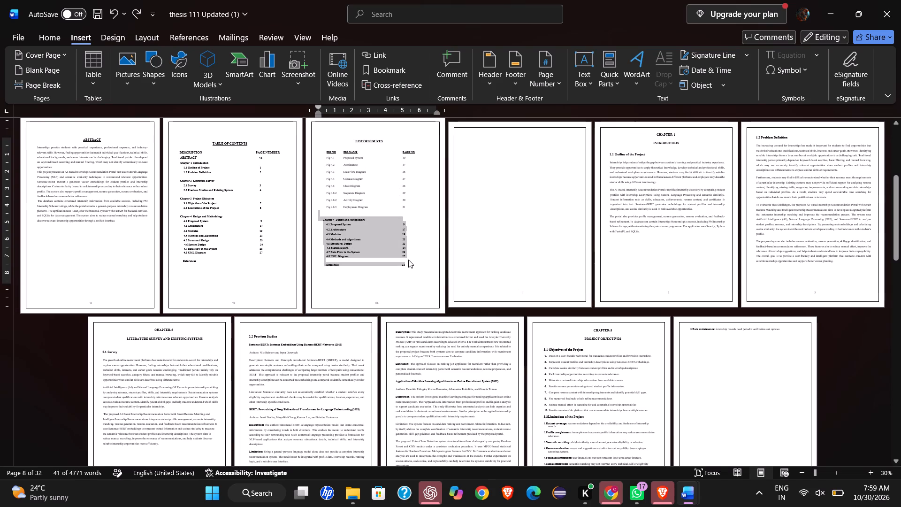
left_click_drag(320, 217, 336, 229)
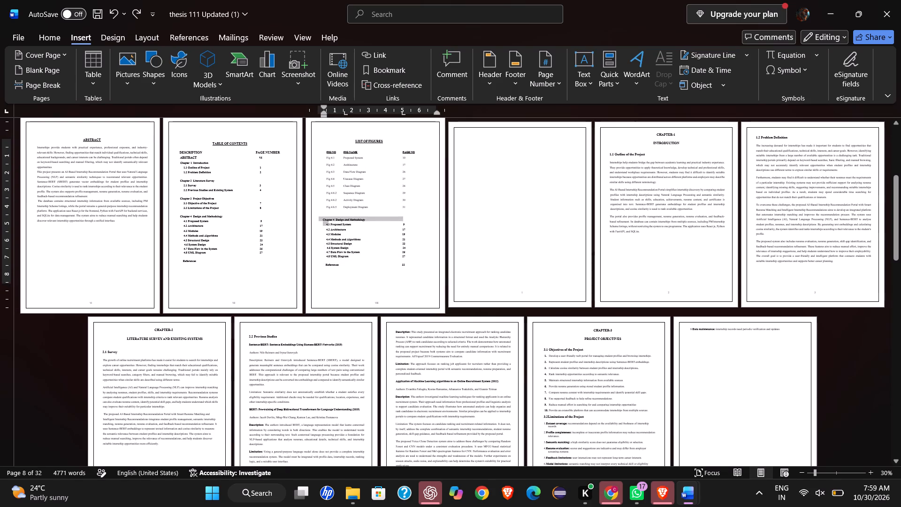
left_click_drag(336, 229, 405, 255)
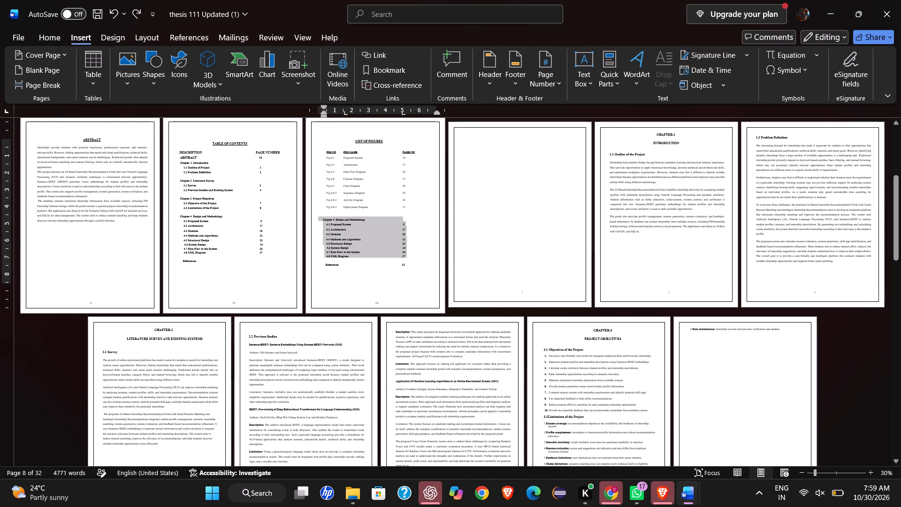
left_click_drag(405, 255, 406, 256)
key("BackSpace")
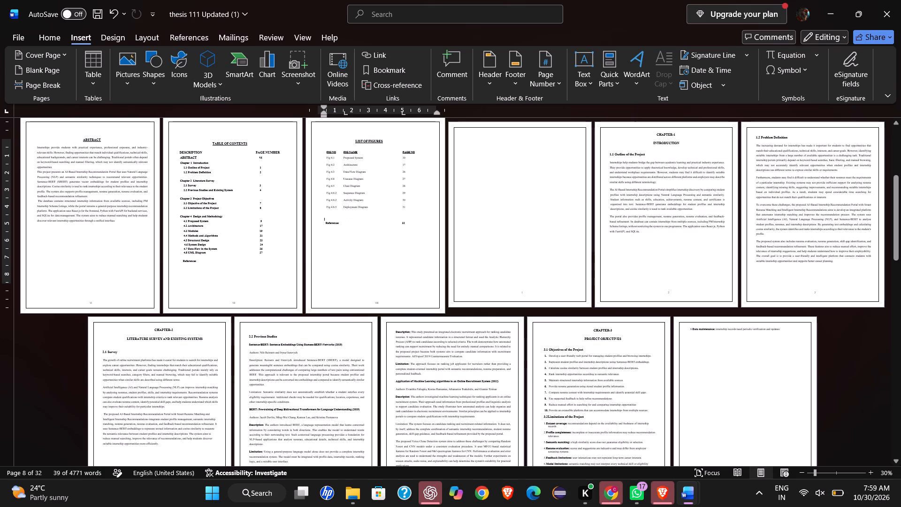
Delete the leftover References line and its page number below the List of Figures.
left_click(325, 223)
left_click(410, 223)
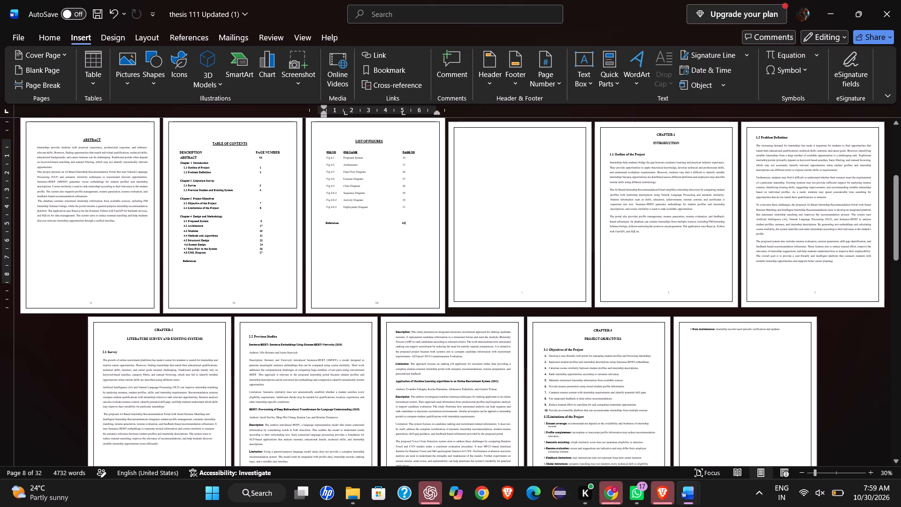
key("Return")
key("Return")
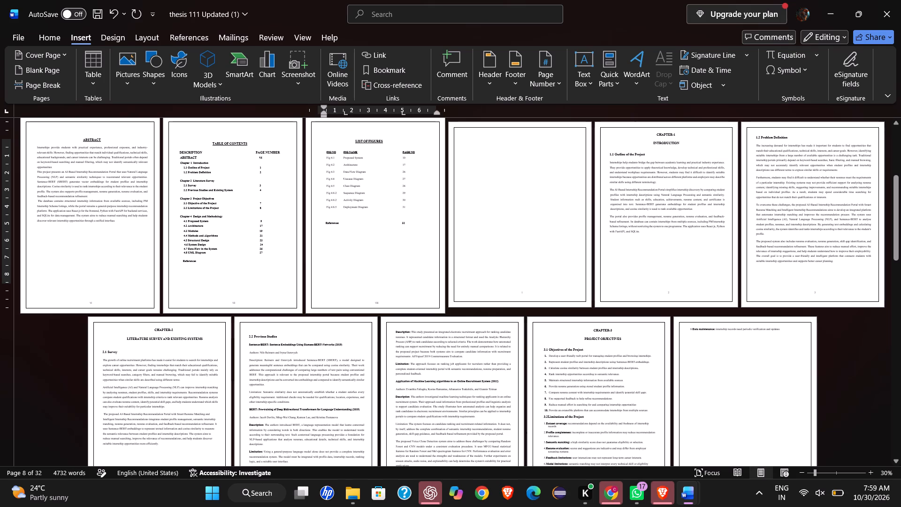
left_click(409, 221)
key("BackSpace")
key("BackSpace")
key("BackSpace")
key("BackSpace")
key("BackSpace")
key("BackSpace")
key("BackSpace")
key("BackSpace")
key("BackSpace")
key("BackSpace")
key("BackSpace")
key("BackSpace")
key("BackSpace")
key("BackSpace")
key("BackSpace")
key("BackSpace")
key("BackSpace")
key("BackSpace")
key("BackSpace")
key("BackSpace")
key("BackSpace")
key("BackSpace")
key("BackSpace")
key("BackSpace")
key("BackSpace")
key("BackSpace")
key("BackSpace")
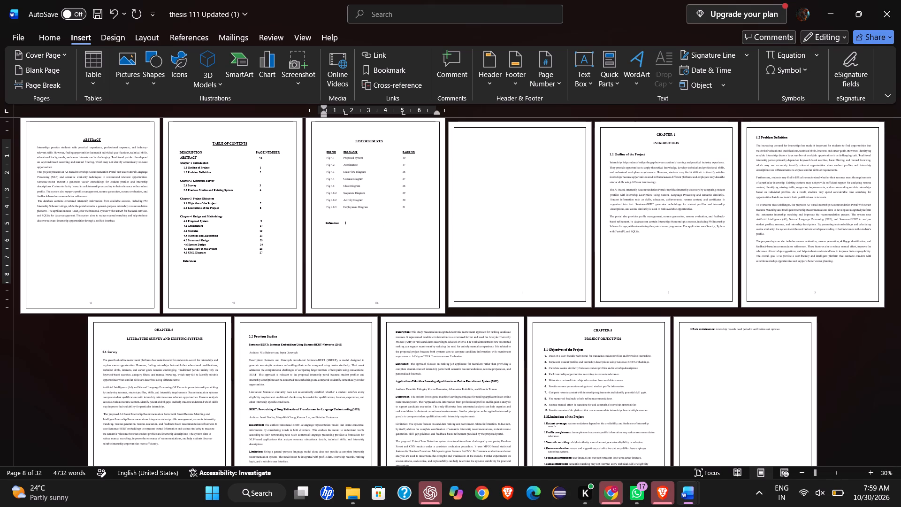
key("BackSpace")
key("BackSpace")
key("BackSpace")
key("BackSpace")
key("BackSpace")
key("BackSpace")
key("BackSpace")
key("BackSpace")
key("BackSpace")
key("BackSpace")
key("BackSpace")
key("BackSpace")
key("BackSpace")
key("BackSpace")
key("BackSpace")
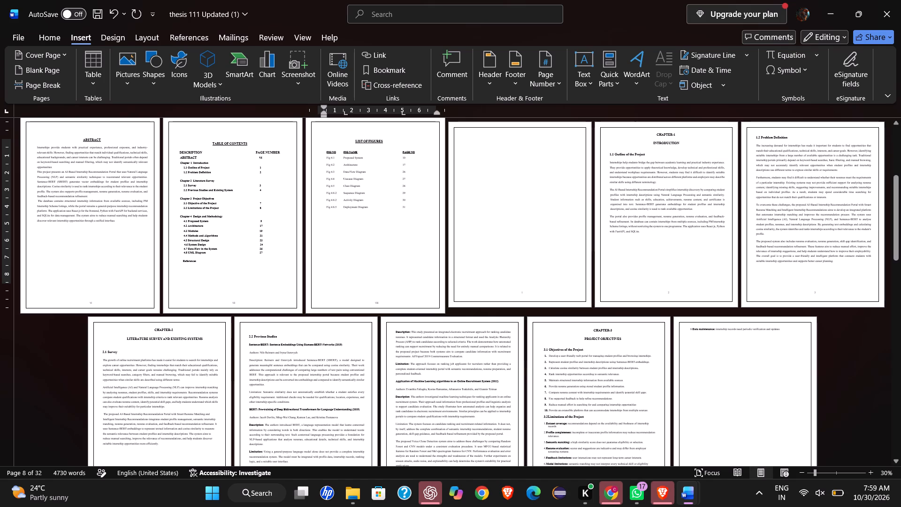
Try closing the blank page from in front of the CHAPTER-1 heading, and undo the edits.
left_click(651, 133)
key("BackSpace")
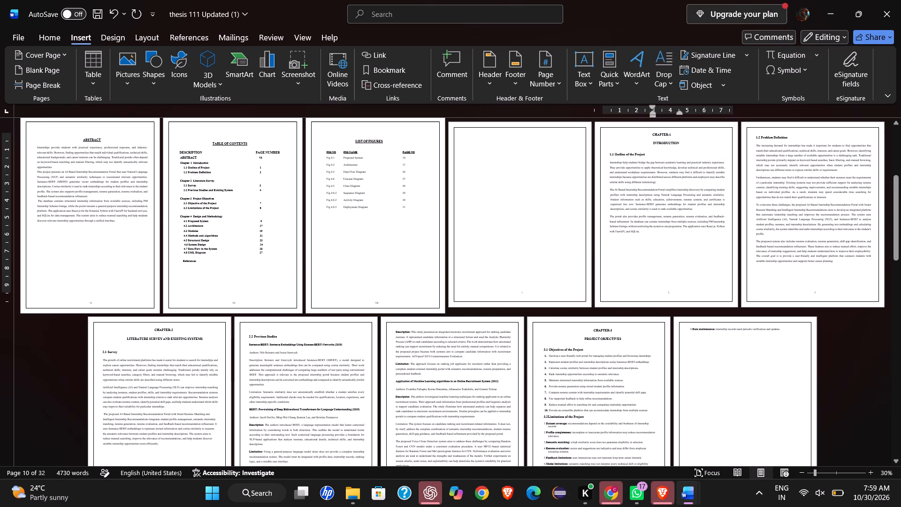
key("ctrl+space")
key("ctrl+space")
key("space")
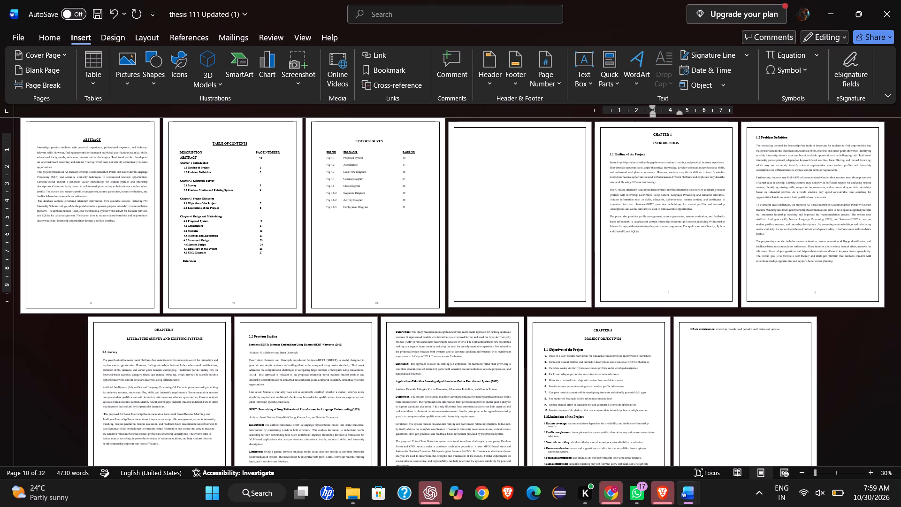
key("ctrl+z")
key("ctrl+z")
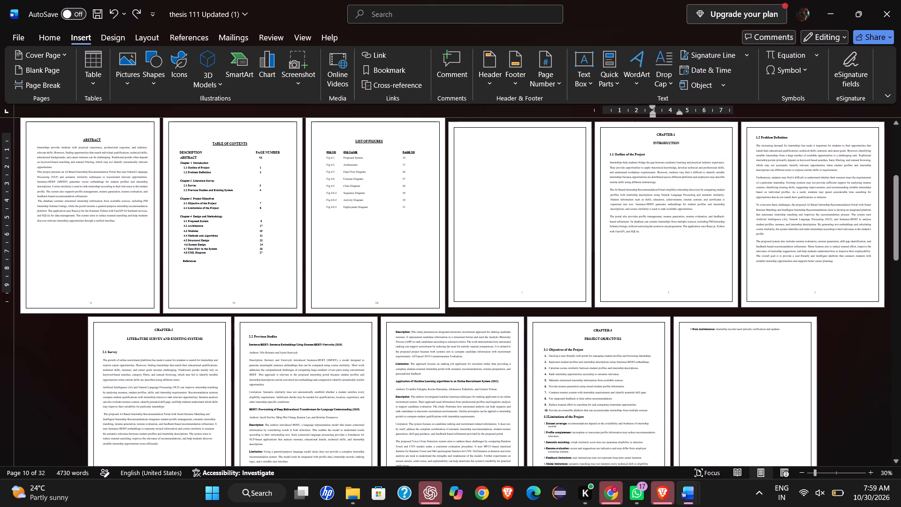
Remove the blank page before Chapter 1 by deleting its page break and empty lines, so CHAPTER-1 INTRODUCTION starts right after the List of Figures.
right_click(551, 235)
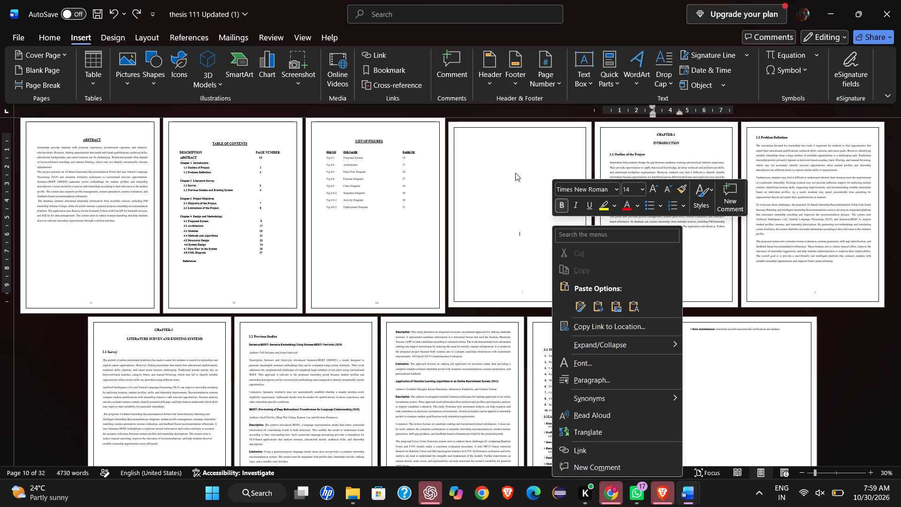
left_click(518, 187)
key("Delete")
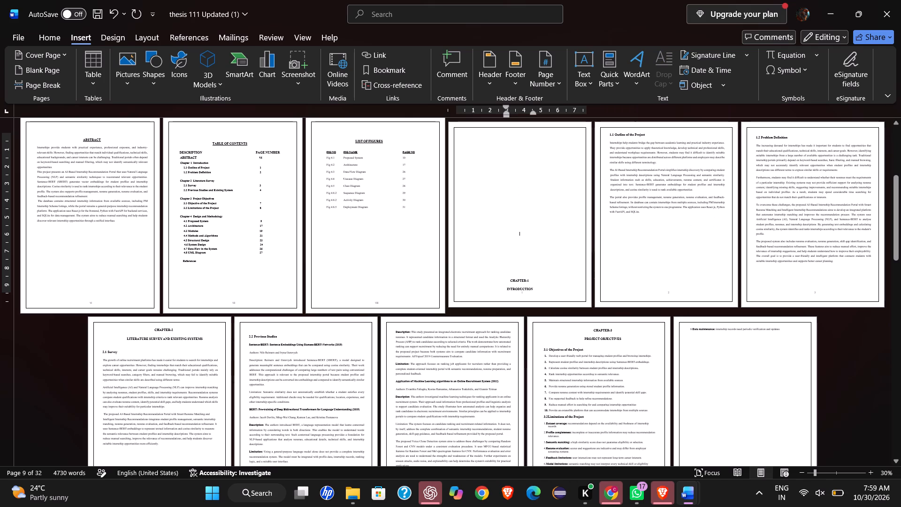
key("BackSpace")
key("BackSpace")
key("BackSpace")
key("BackSpace")
key("BackSpace")
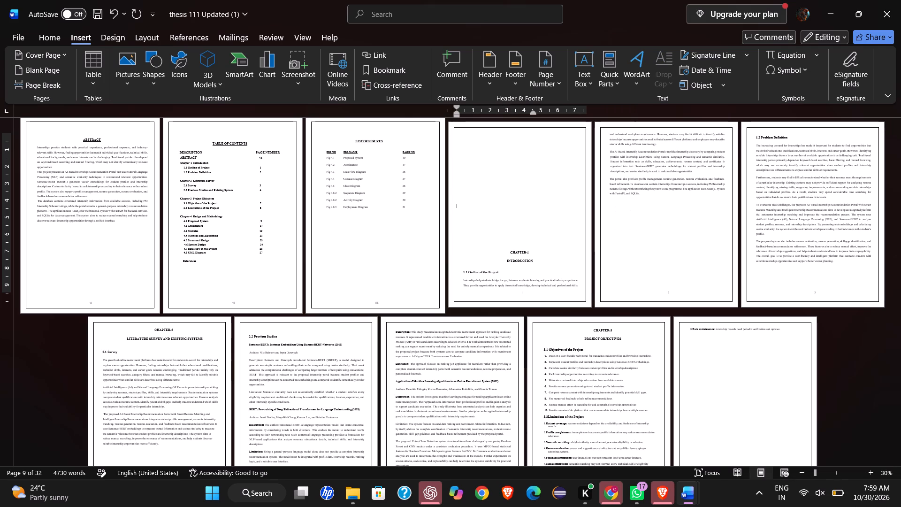
key("Down")
key("Down")
key("Down")
key("Down")
key("Down")
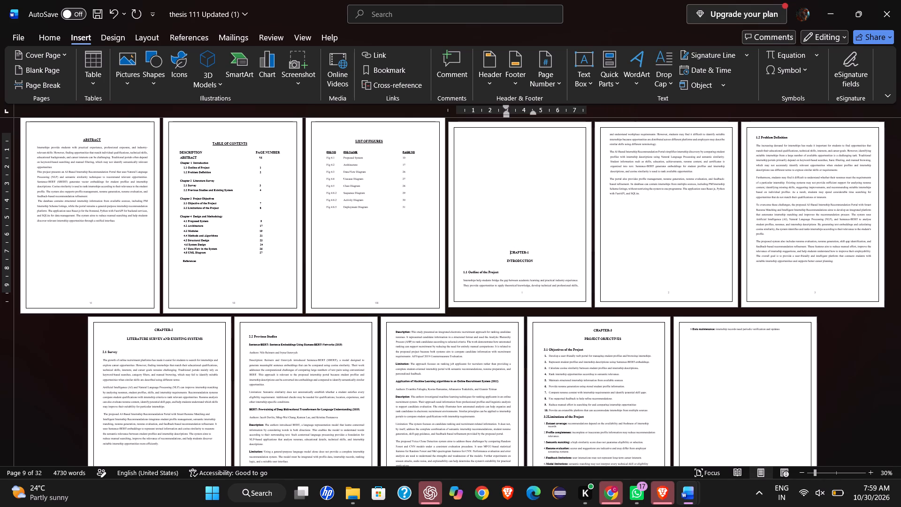
key("Up")
key("BackSpace")
key("BackSpace")
key("BackSpace")
key("BackSpace")
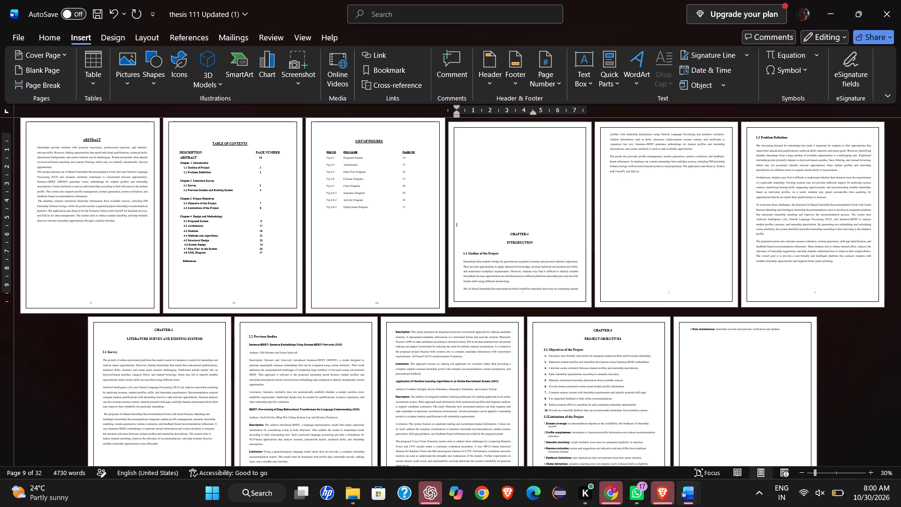
key("BackSpace")
key("BackSpace")
key("BackSpace")
key("BackSpace")
key("BackSpace")
key("BackSpace")
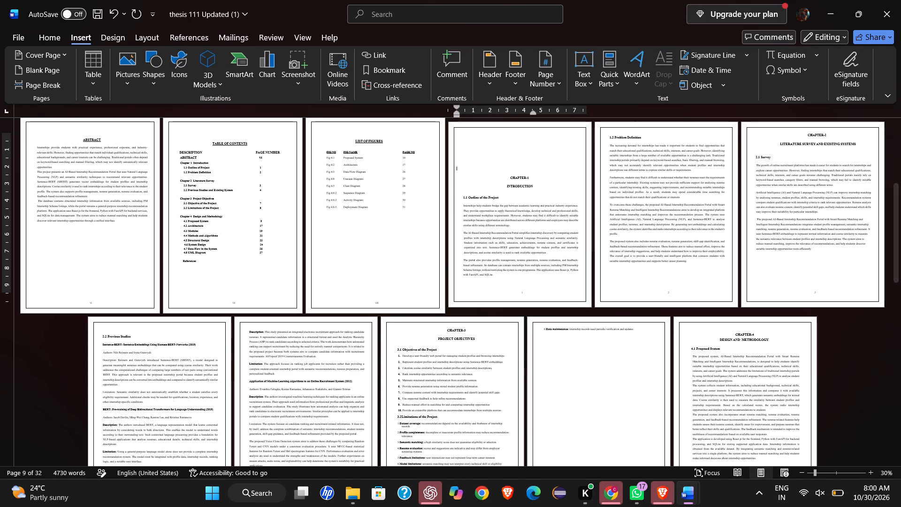
key("BackSpace")
key("BackSpace")
key("BackSpace")
key("BackSpace")
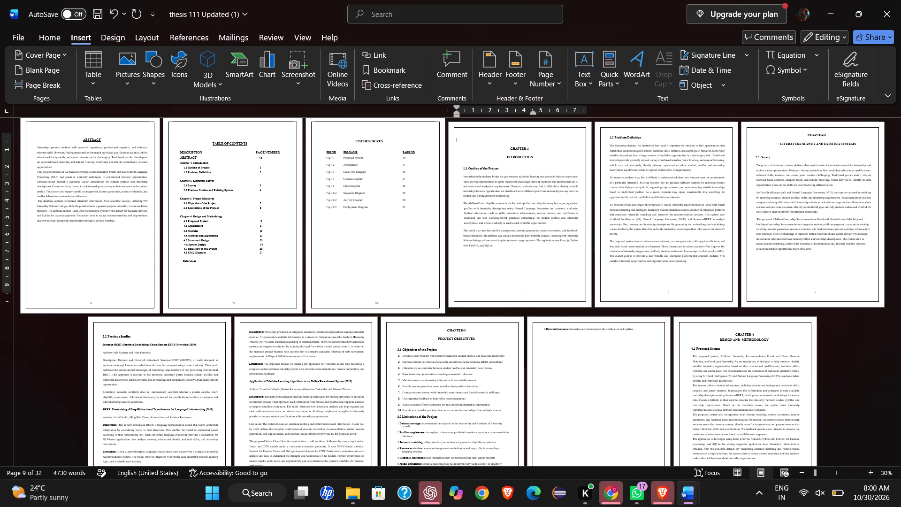
key("BackSpace")
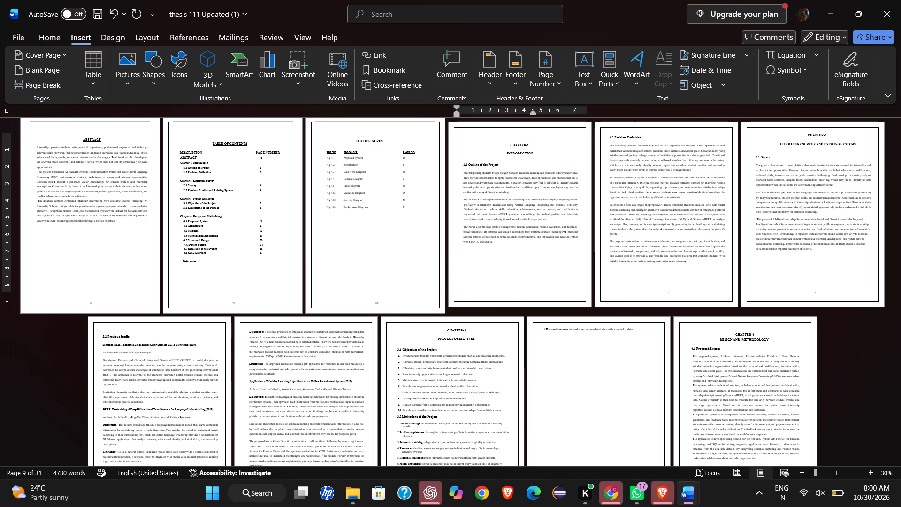
key("BackSpace")
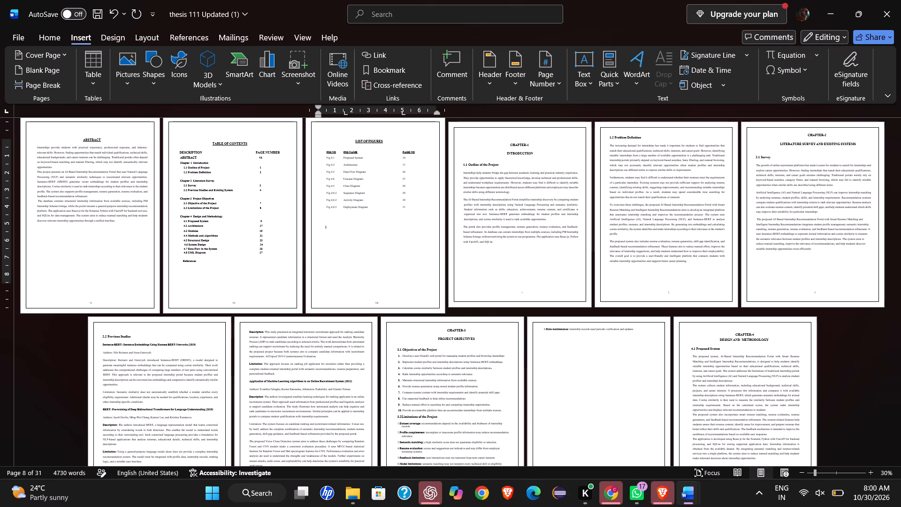
Review the layout and page numbering from Chapter 1 to the start of Chapter 4, and back to the List of Figures.
scroll(496, 202, "right", 1)
scroll(496, 202, "left", 1)
scroll(496, 202, "right", 1)
scroll(496, 202, "up", 5, "ctrl")
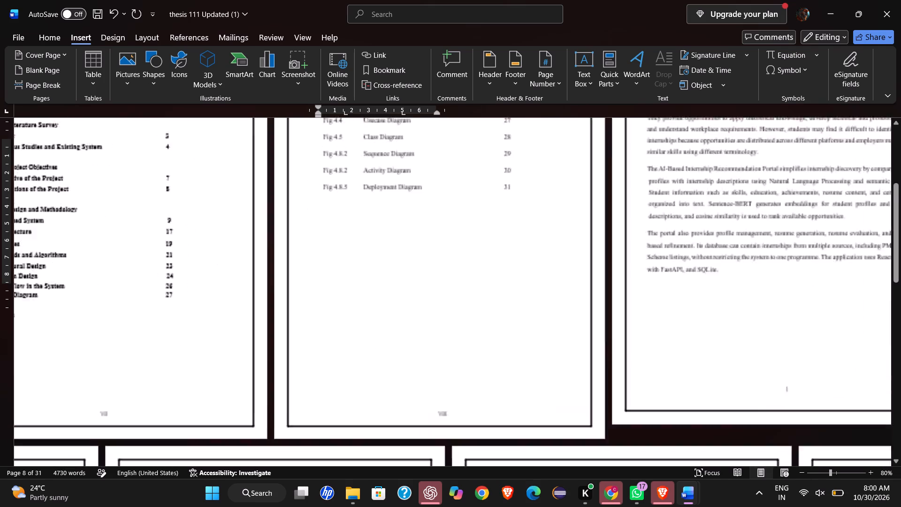
scroll(479, 211, "down", 2)
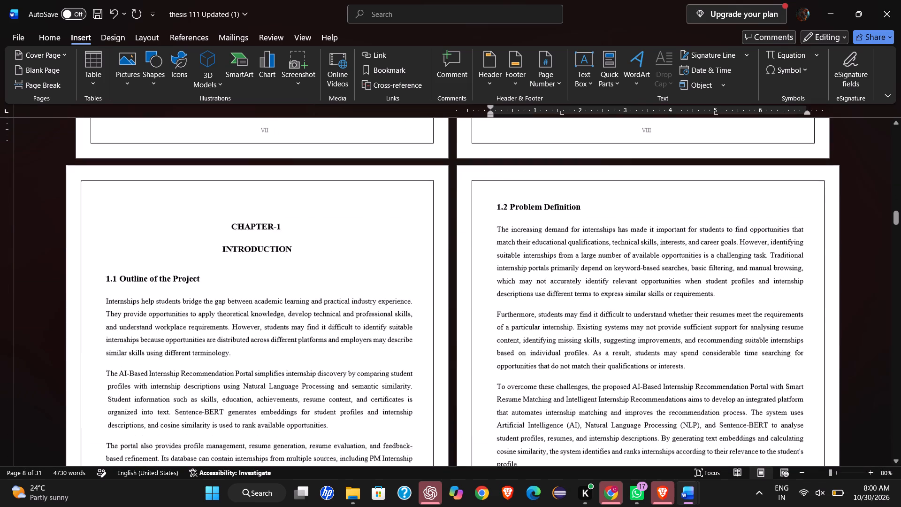
scroll(479, 211, "down", 1)
scroll(479, 211, "up", 3, "ctrl")
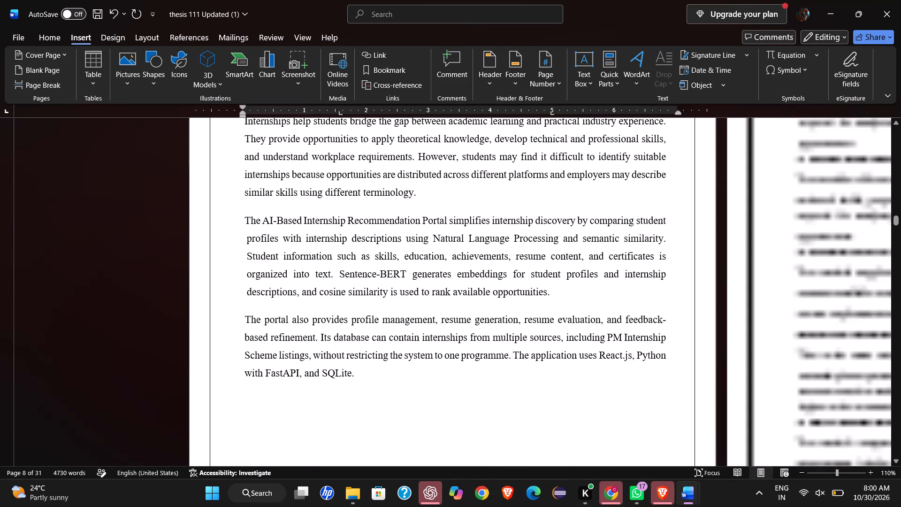
scroll(479, 211, "down", 4, "ctrl")
scroll(479, 211, "down", 2)
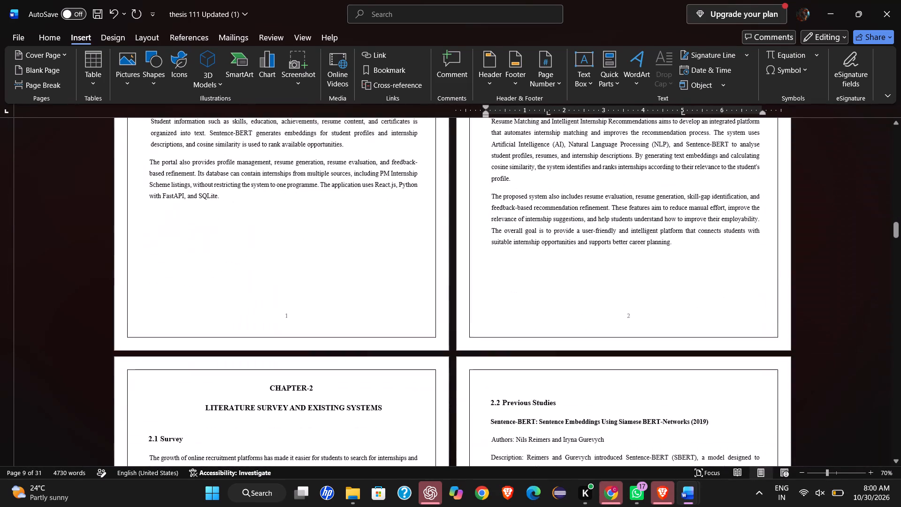
scroll(479, 211, "down", 4)
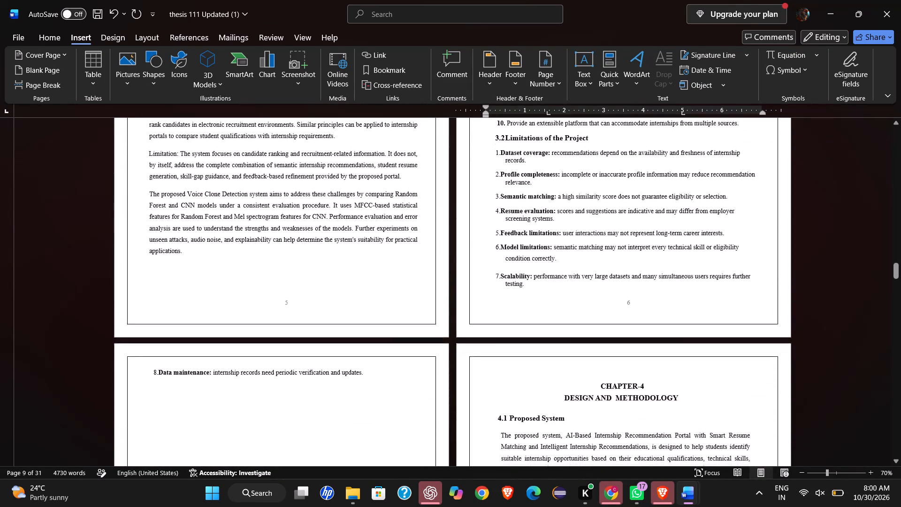
scroll(479, 211, "up", 2)
scroll(479, 211, "up", 1, "ctrl")
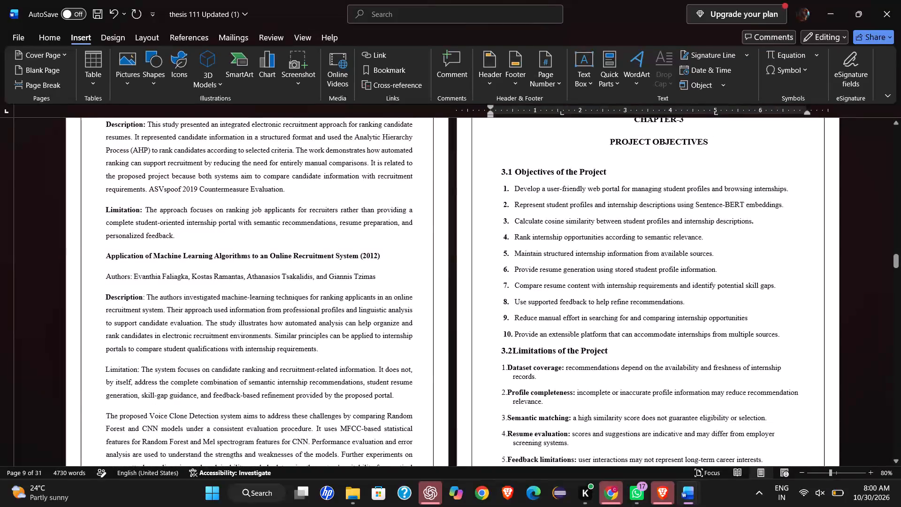
scroll(479, 211, "up", 2, "ctrl")
scroll(426, 243, "down", 5)
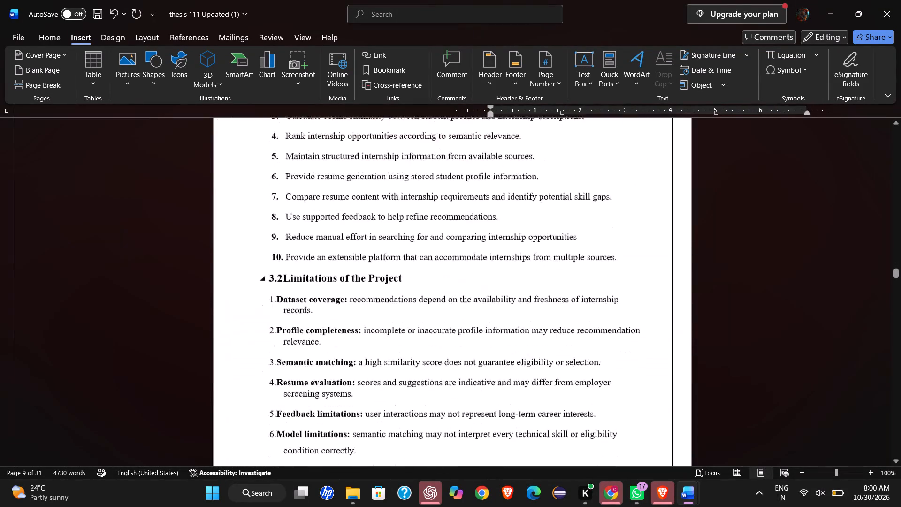
scroll(426, 243, "up", 5)
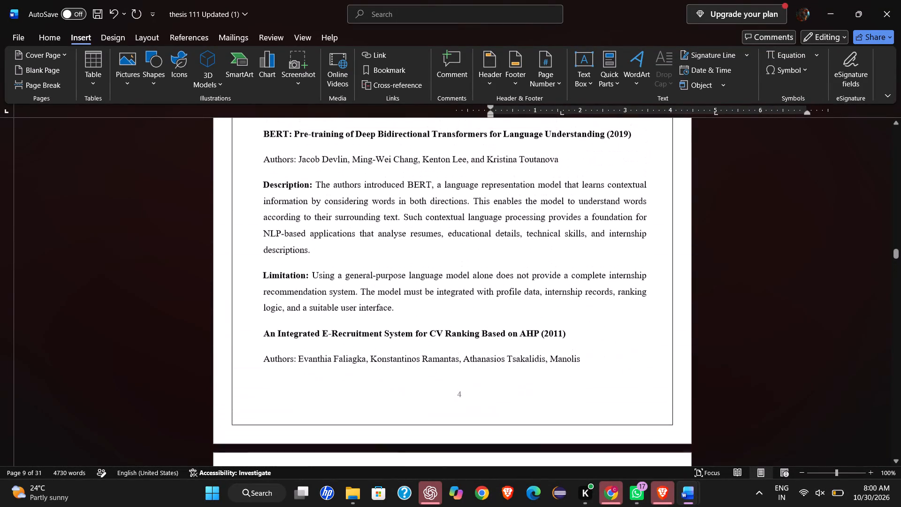
scroll(426, 243, "up", 3)
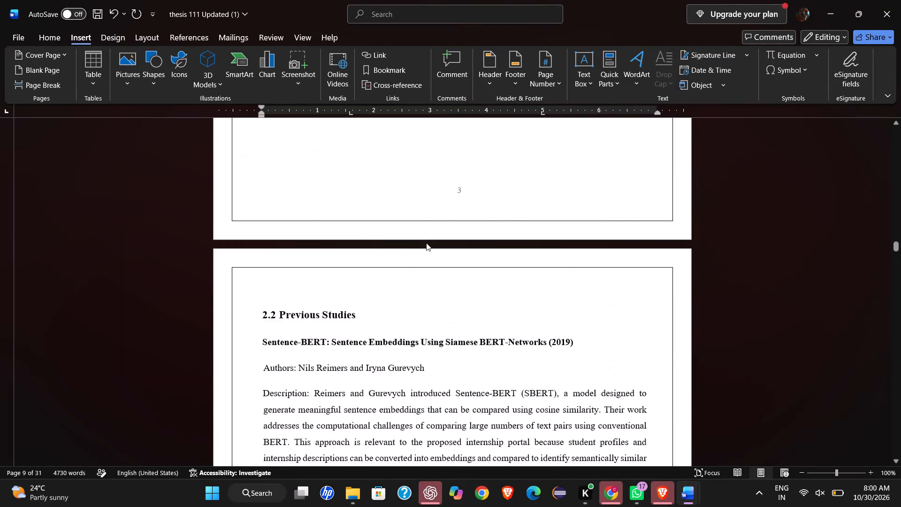
scroll(426, 243, "up", 3)
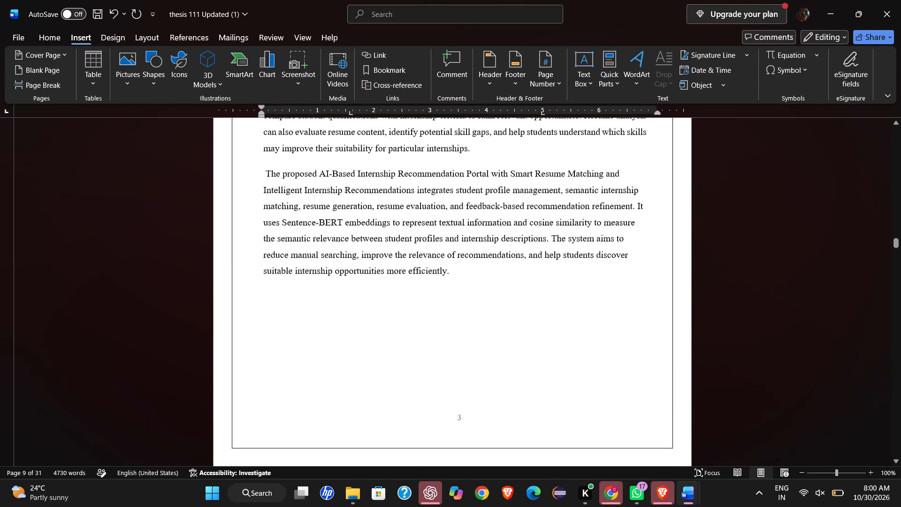
scroll(426, 243, "up", 3)
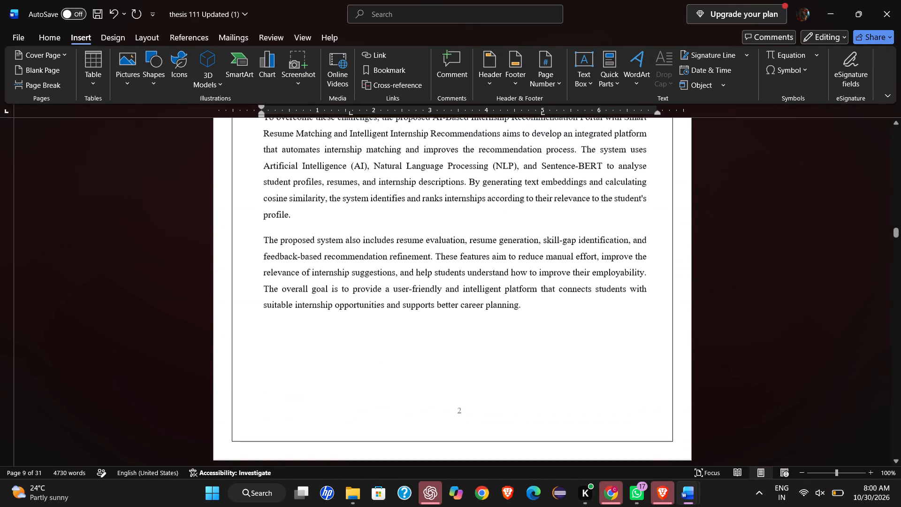
scroll(426, 243, "up", 3)
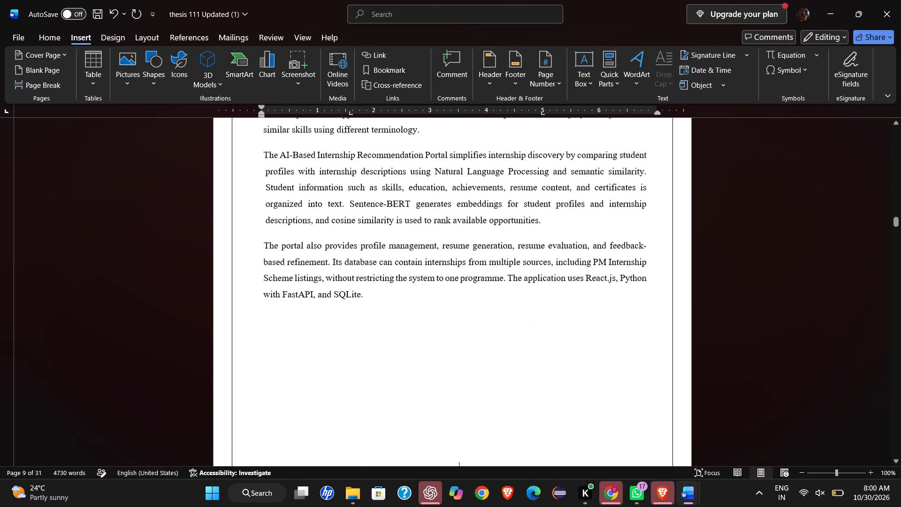
scroll(426, 243, "up", 2)
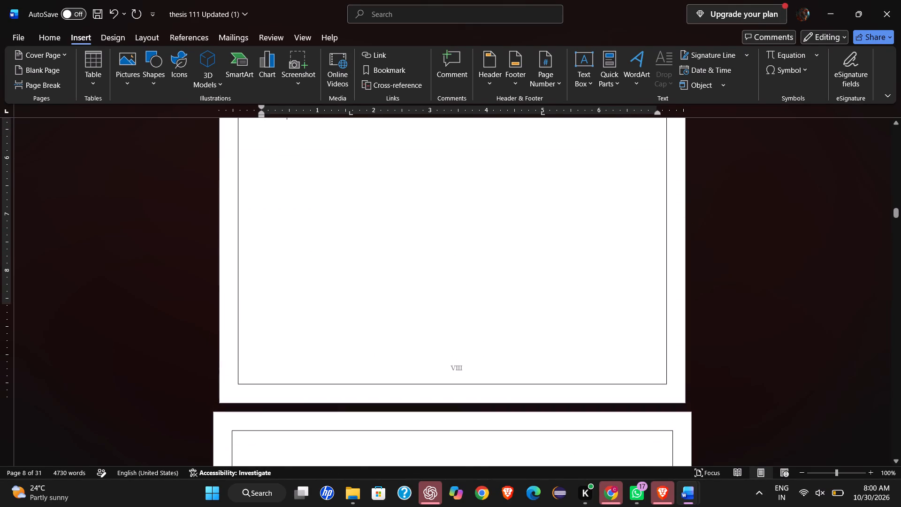
scroll(426, 243, "up", 2)
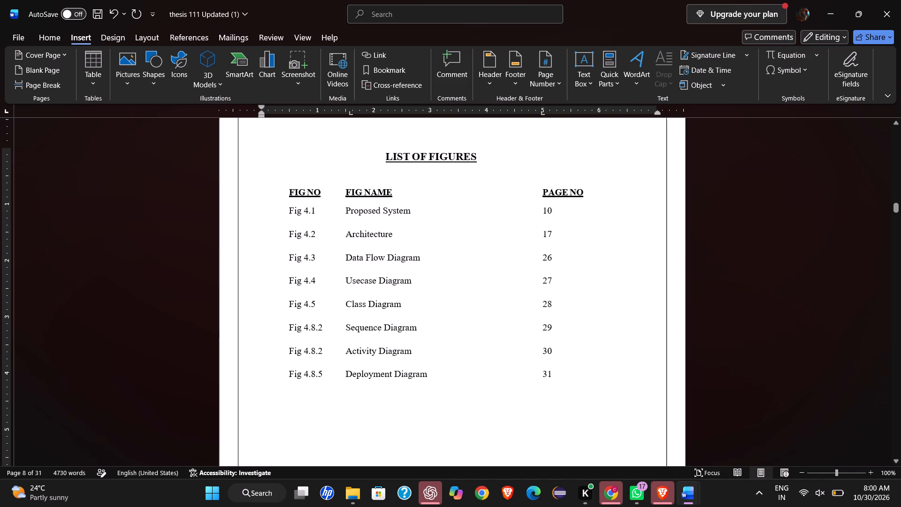
Review the layout and page numbering from the List of Figures through the end of Chapter 3's limitations list.
scroll(426, 243, "up", 2)
scroll(426, 243, "down", 4)
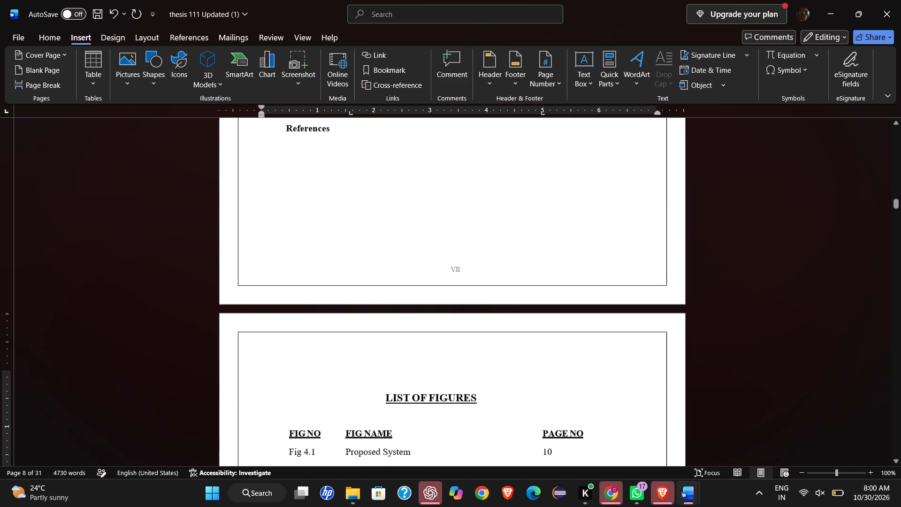
scroll(426, 243, "down", 5)
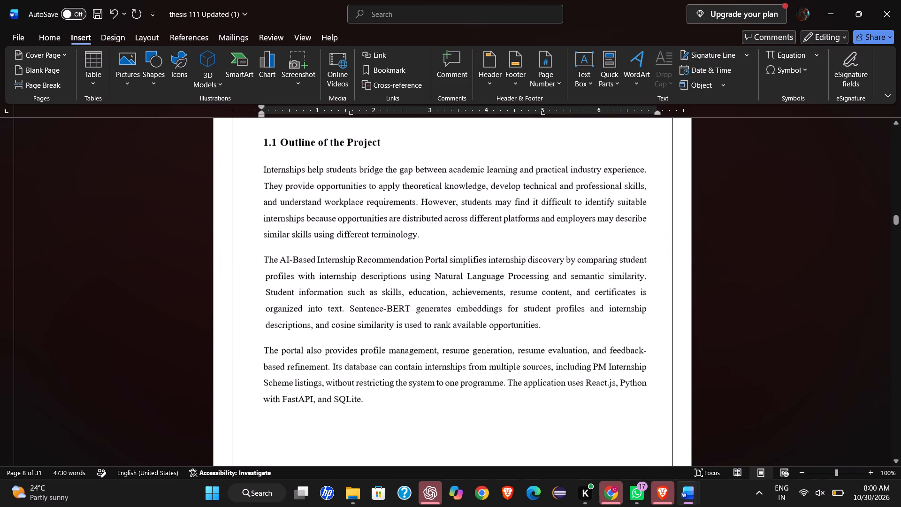
scroll(426, 243, "down", 5)
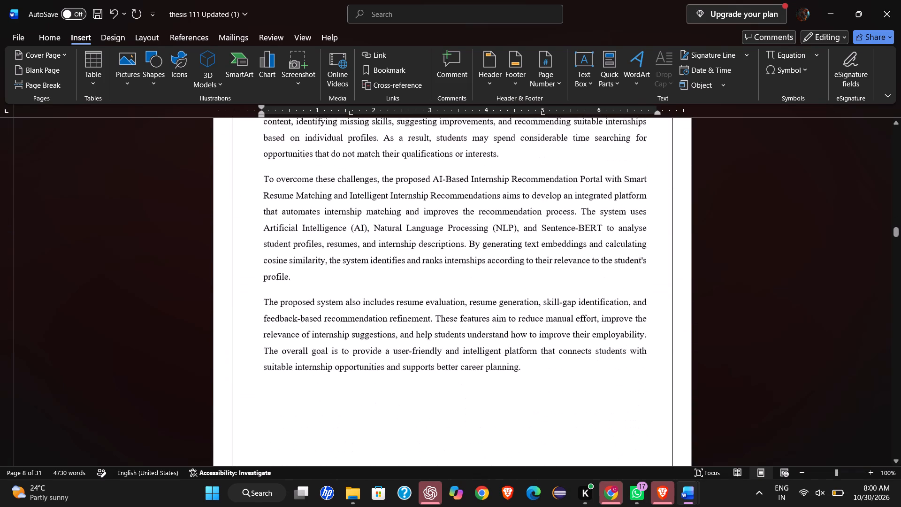
scroll(426, 243, "down", 5)
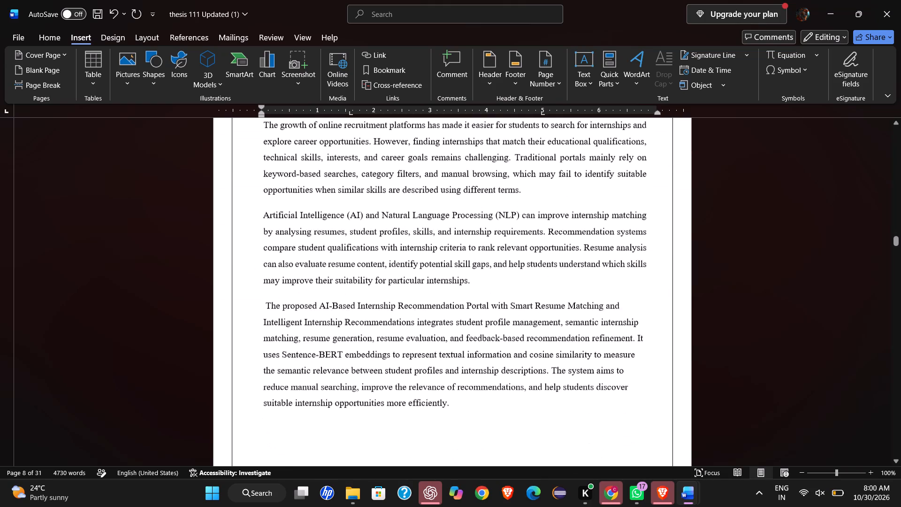
scroll(426, 243, "down", 5)
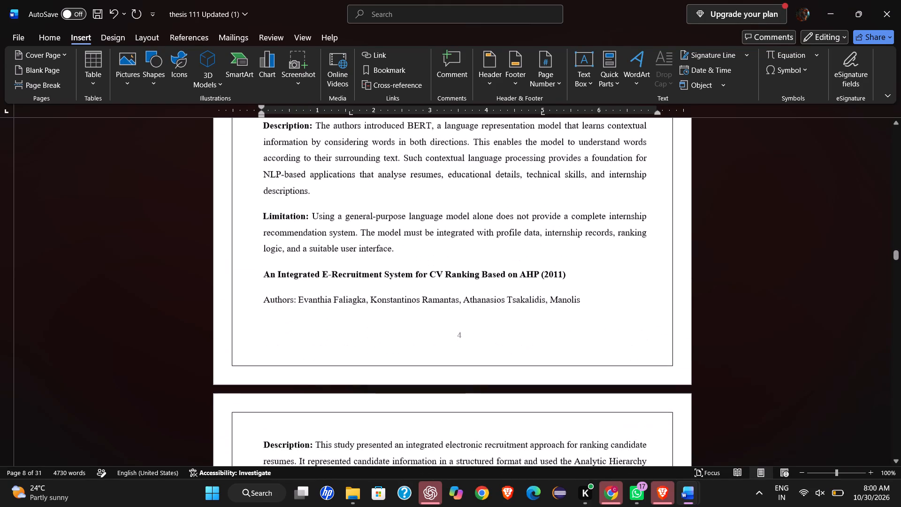
scroll(426, 243, "down", 5)
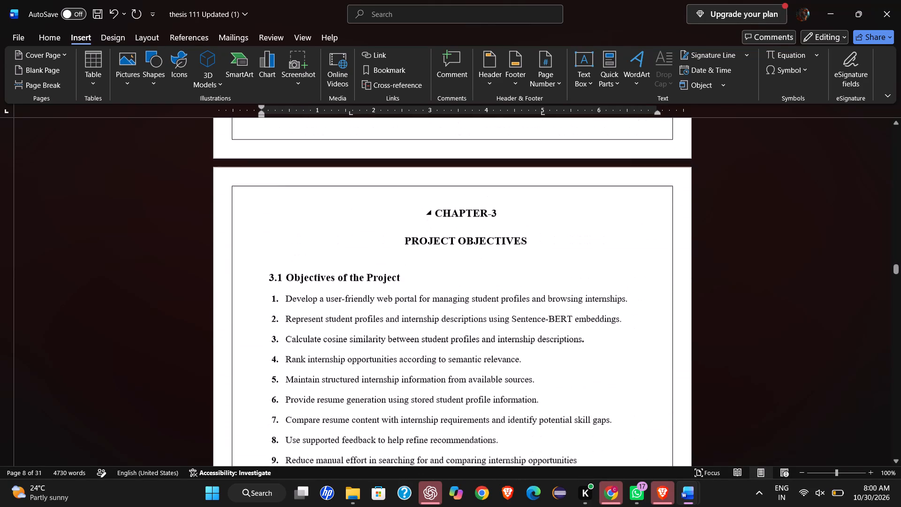
scroll(426, 243, "up", 1)
scroll(426, 243, "down", 3)
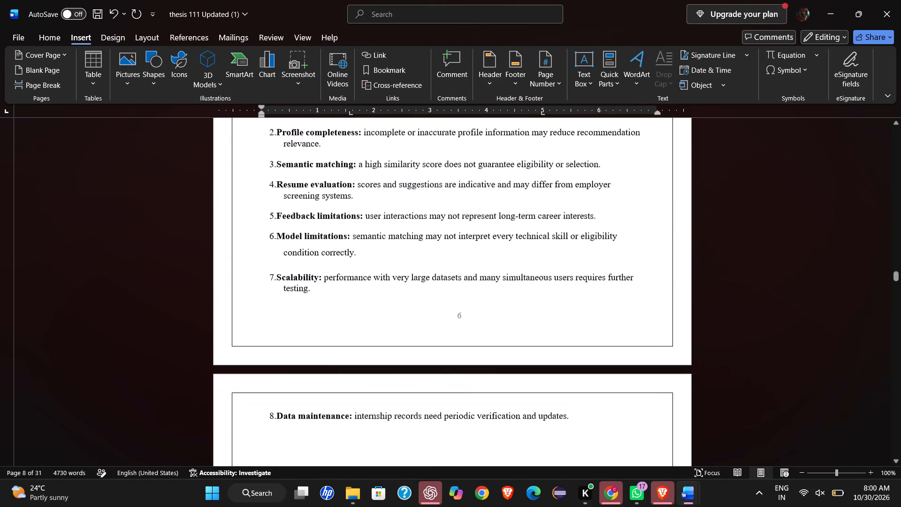
scroll(426, 243, "down", 2)
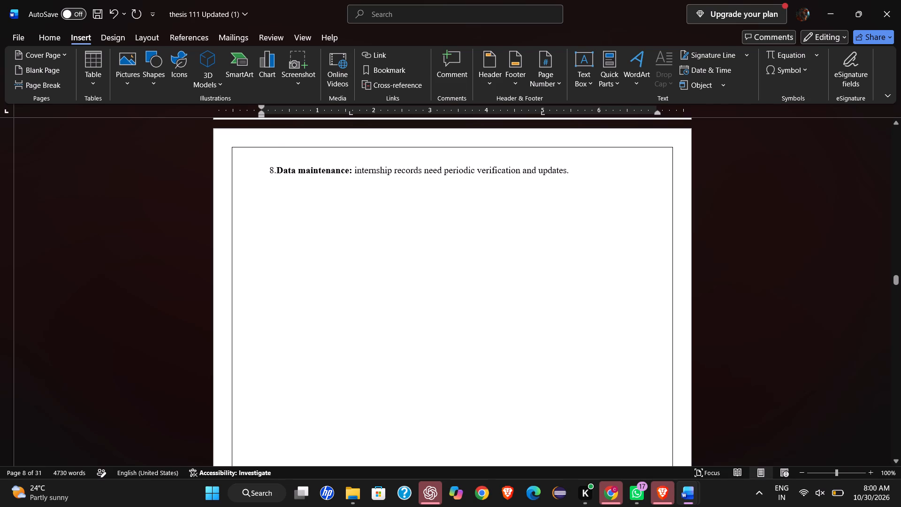
Delete item 8, Data maintenance, and its spillover page so CHAPTER-4 follows directly after page 6.
scroll(332, 236, "up", 2)
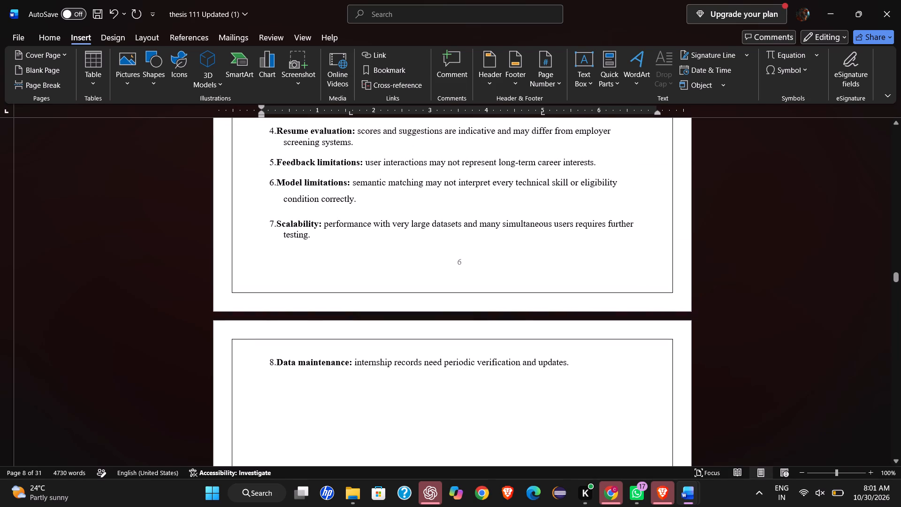
left_click_drag(268, 363, 568, 380)
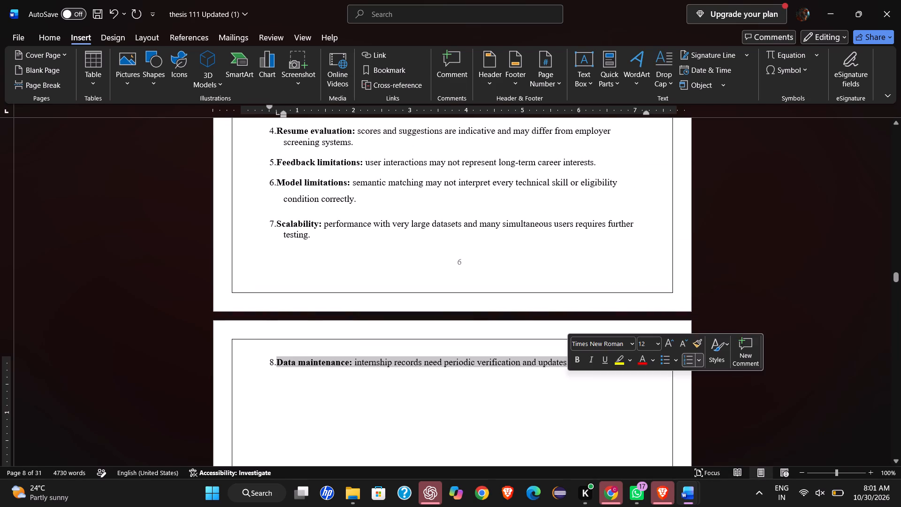
key("BackSpace")
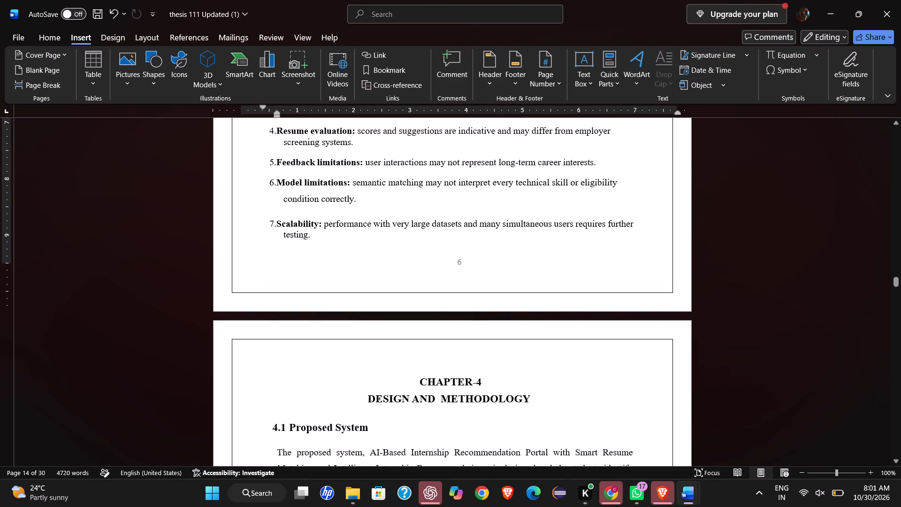
Shorten the page 8 paragraph in section 4.2 Architecture by deleting its closing cosine similarity sentence, ending it at "even when the exact words differ.".
scroll(516, 310, "down", 5)
scroll(489, 284, "down", 1)
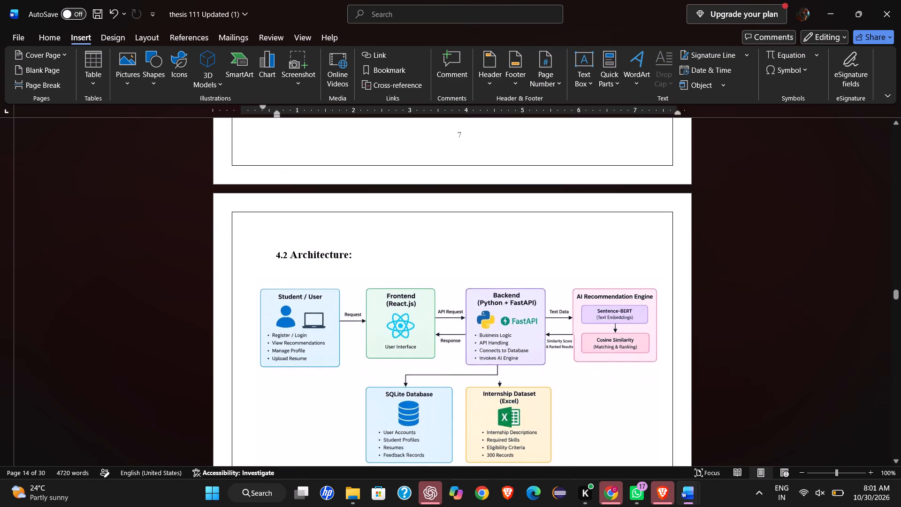
scroll(489, 284, "down", 2)
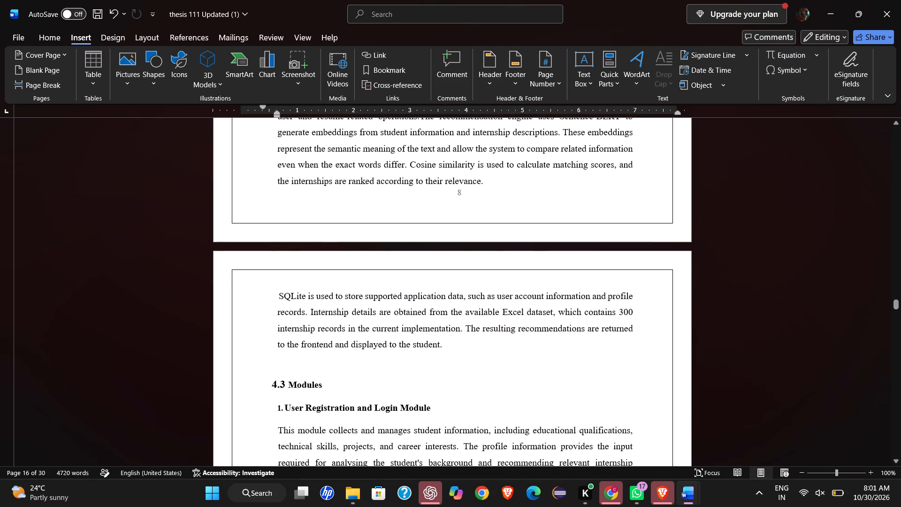
left_click(485, 181)
key("Return")
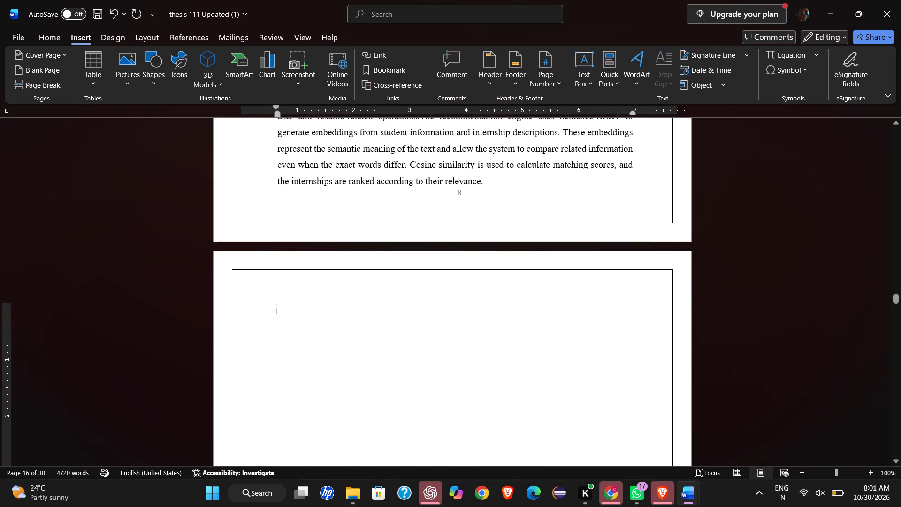
key("BackSpace")
key("BackSpace")
key("BackSpace")
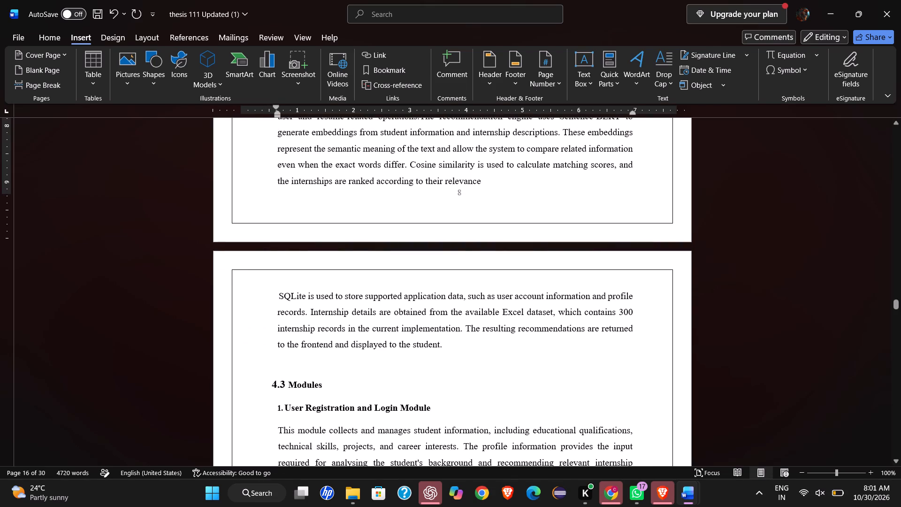
key("BackSpace")
key("BackSpace")
key("BackSpace")
key("BackSpace")
key("BackSpace")
key("BackSpace")
key("BackSpace")
key("BackSpace")
key("BackSpace")
key("BackSpace")
key("BackSpace")
key("BackSpace")
key("BackSpace")
key("BackSpace")
key("BackSpace")
key("BackSpace")
key("BackSpace")
key("BackSpace")
key("BackSpace")
key("BackSpace")
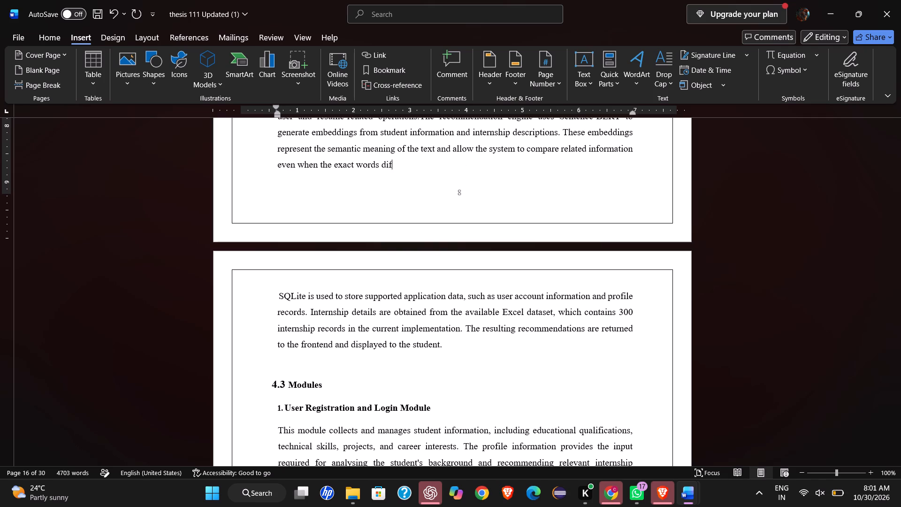
type("fer")
key("period")
Review the page layout, diagrams and page numbers from section 4.3 Modules through the references.
scroll(523, 218, "down", 1)
scroll(479, 227, "down", 2)
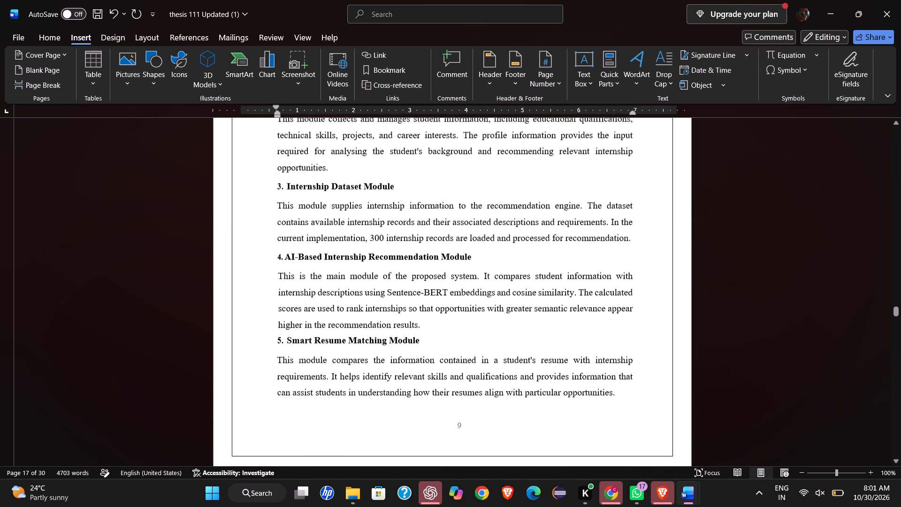
scroll(479, 227, "down", 5)
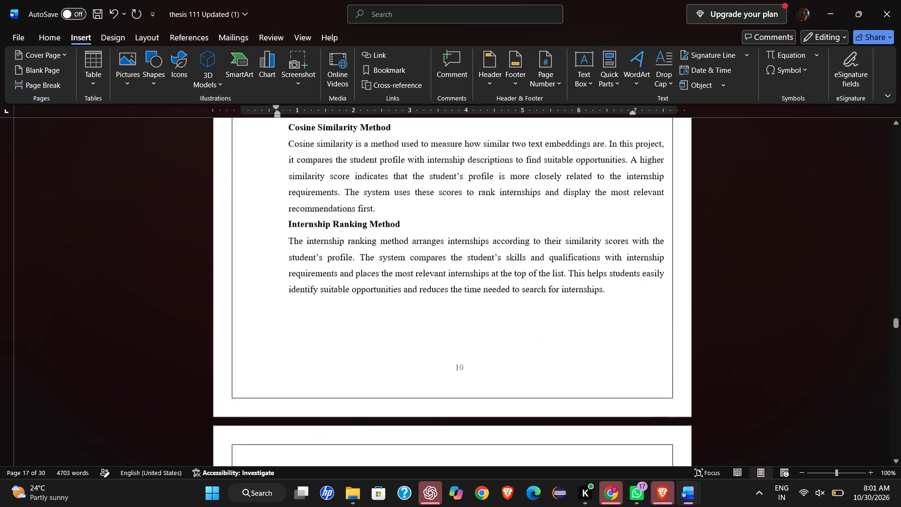
scroll(479, 227, "down", 1)
scroll(479, 268, "down", 3)
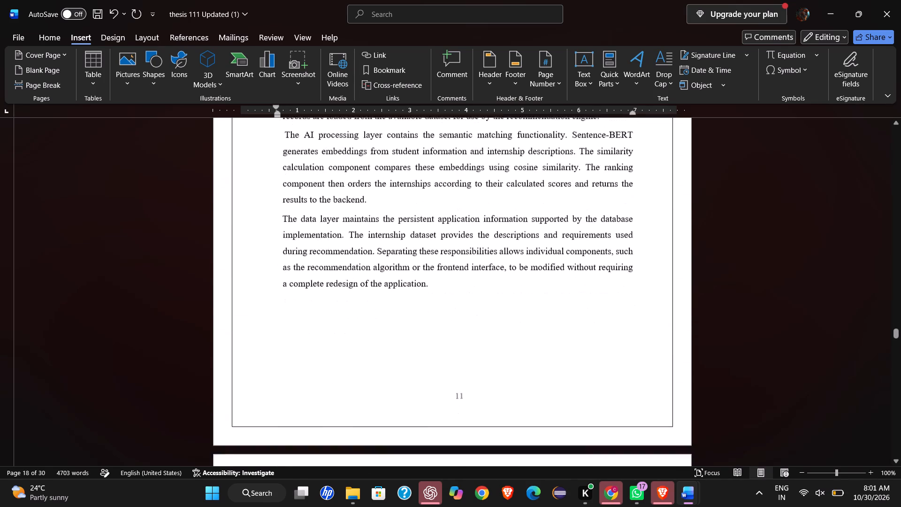
scroll(479, 268, "down", 7)
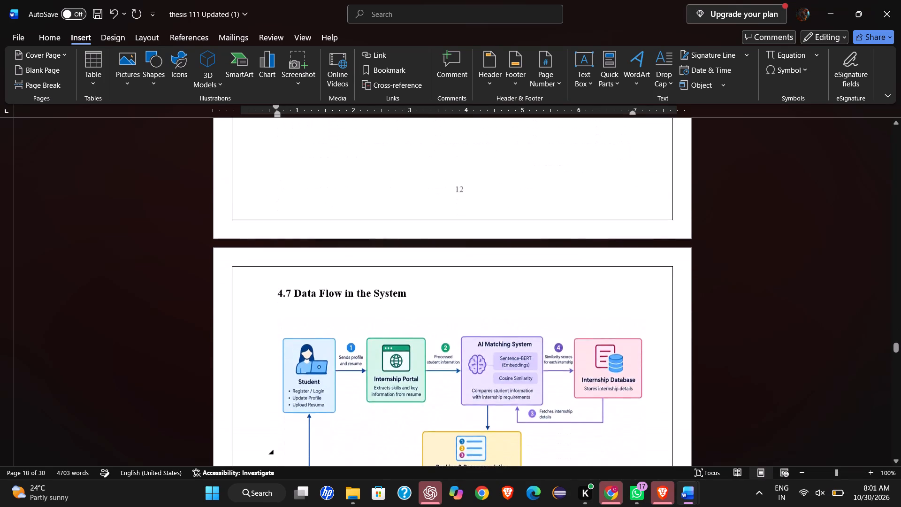
scroll(479, 268, "down", 6)
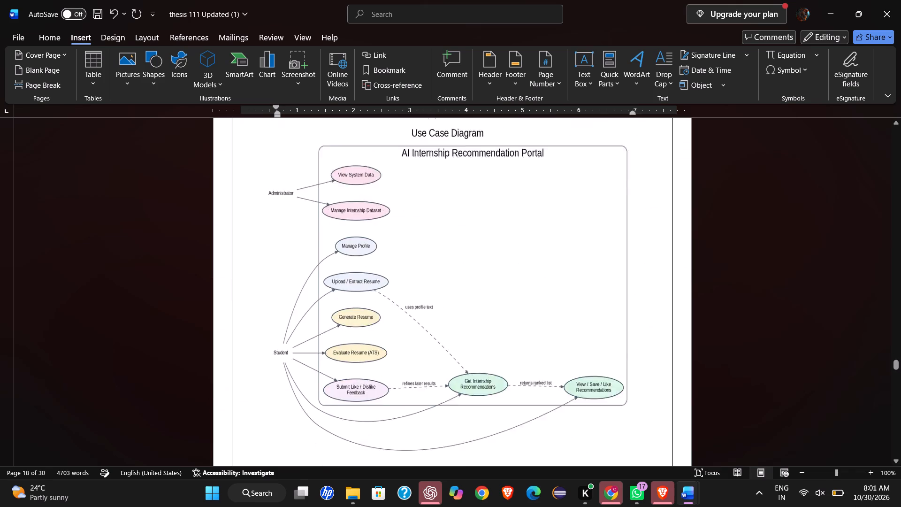
scroll(479, 268, "down", 7)
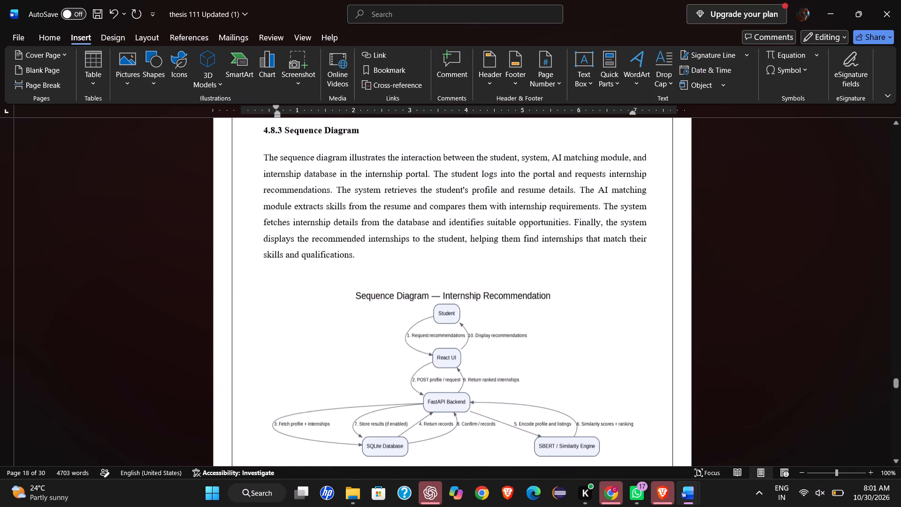
scroll(479, 268, "down", 6)
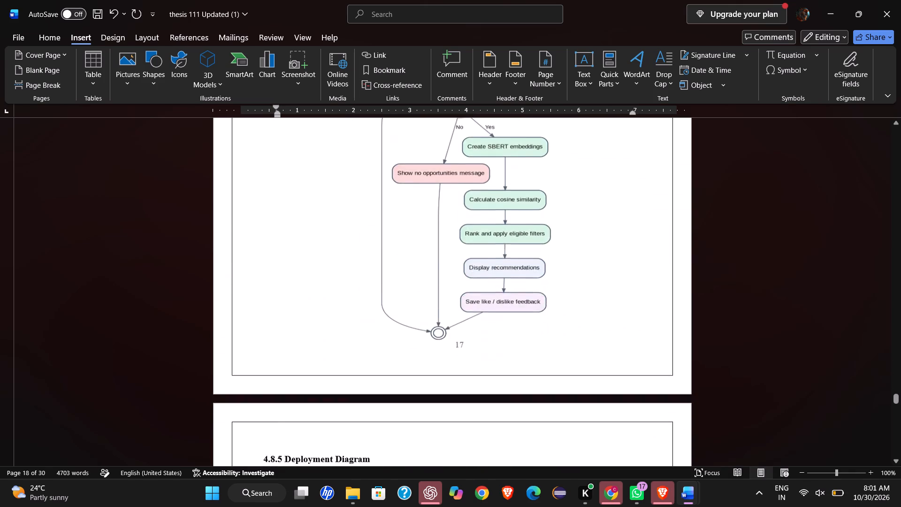
scroll(479, 268, "down", 7)
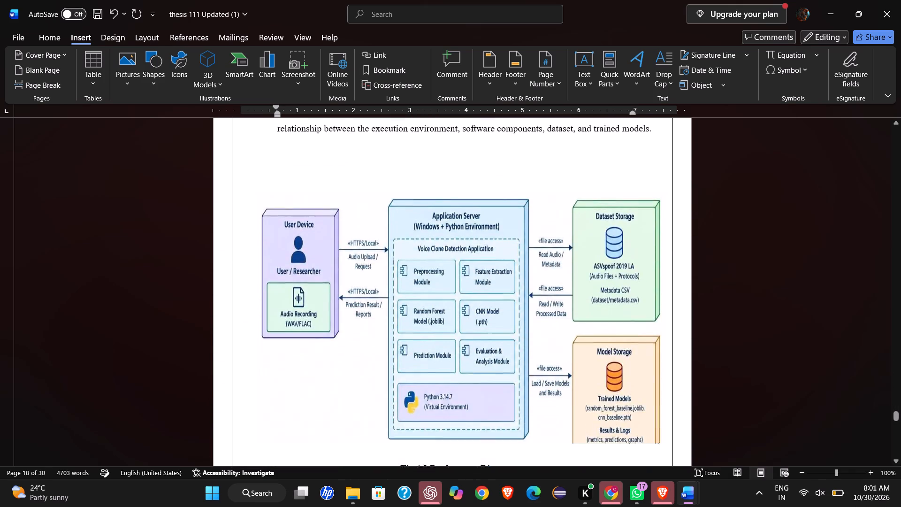
scroll(479, 268, "down", 7)
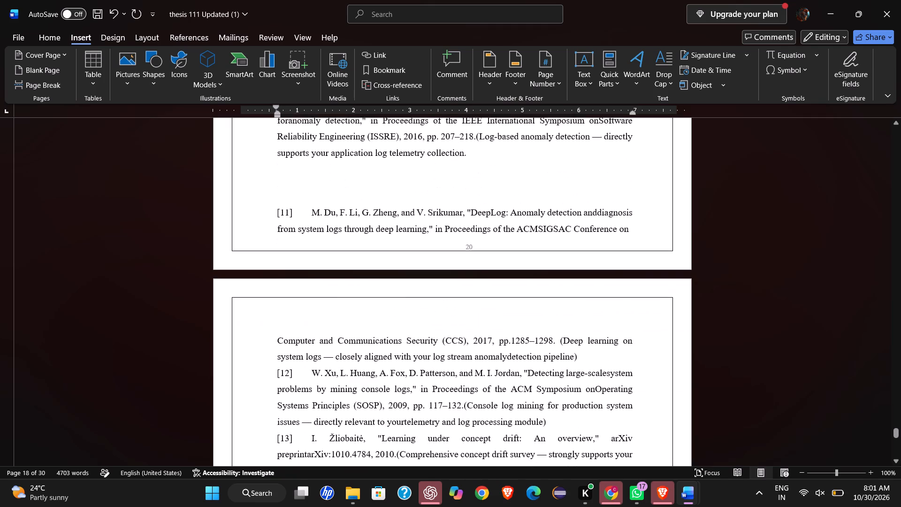
scroll(479, 268, "down", 1)
Remove the extra empty lines between references [10] and [11] on page 20.
scroll(479, 268, "up", 2)
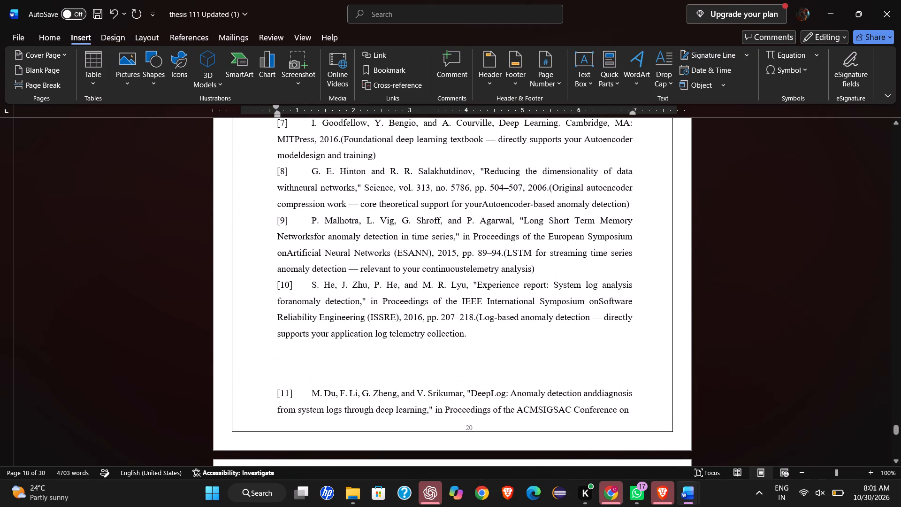
left_click(286, 369)
key("BackSpace")
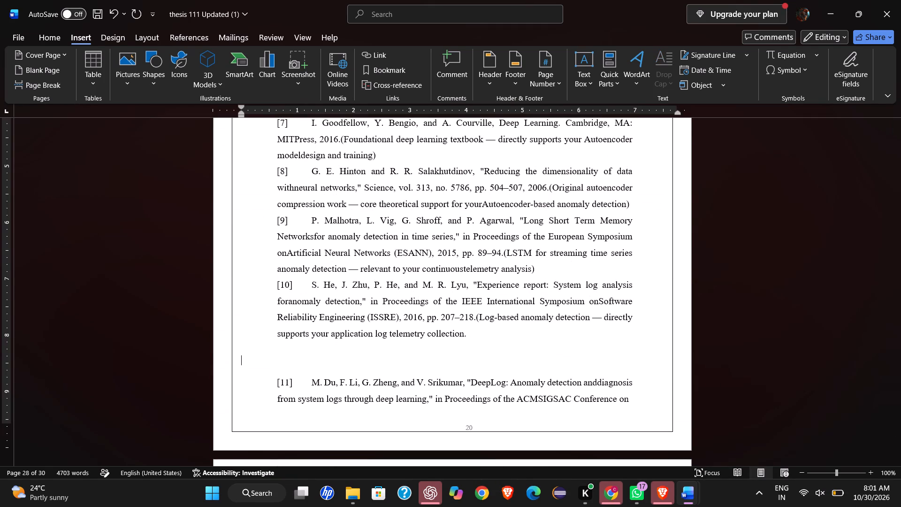
key("BackSpace")
key("BackSpace")
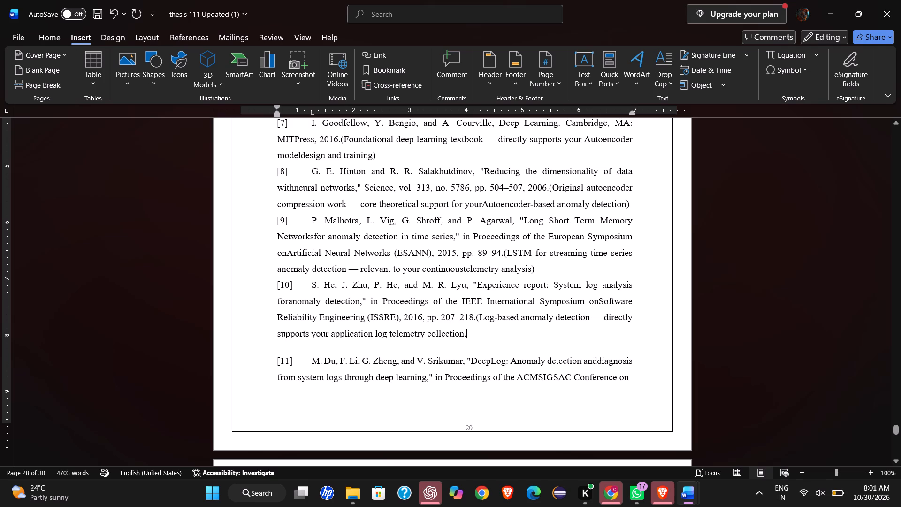
left_click(437, 408)
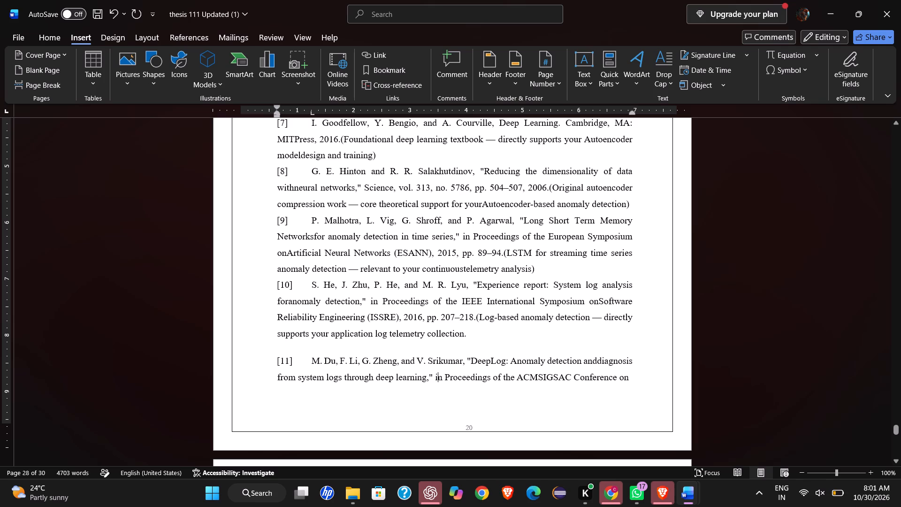
left_click(421, 409)
Check the layout and page numbering of the remaining reference pages through reference [23].
scroll(439, 410, "down", 2)
scroll(458, 364, "down", 3)
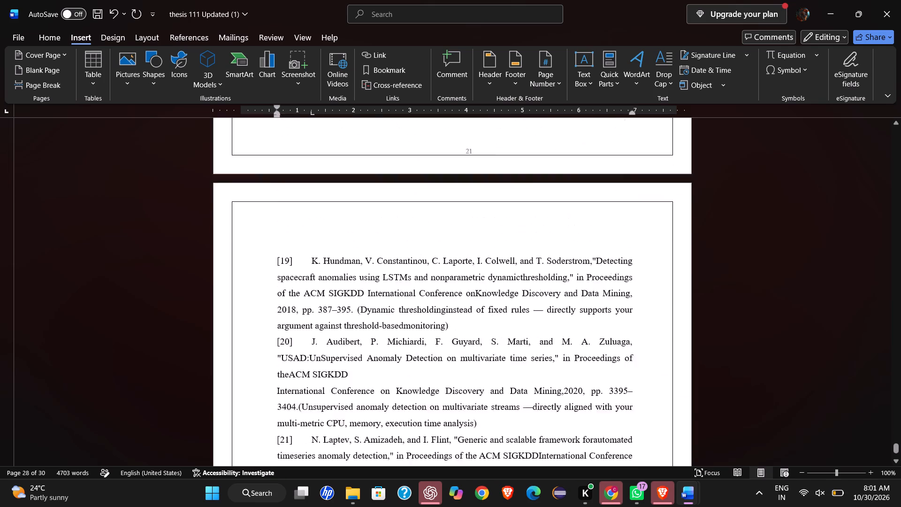
scroll(458, 364, "down", 3)
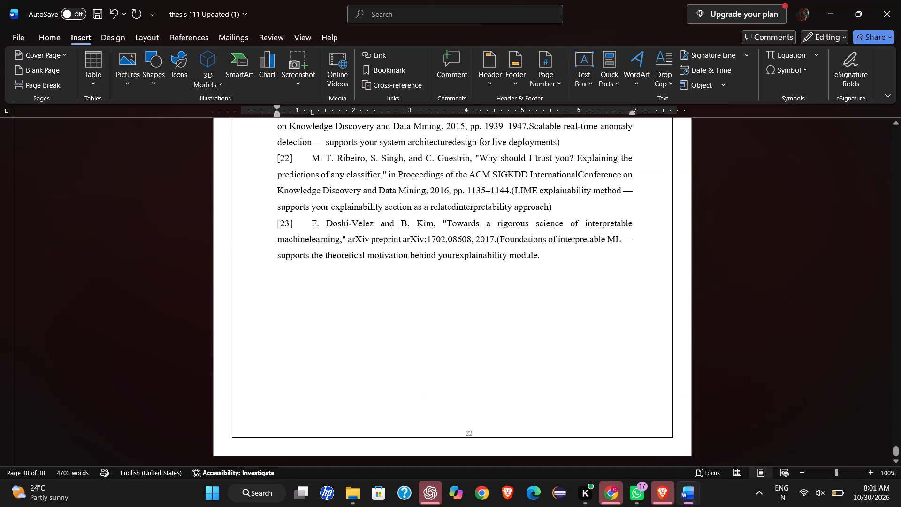
scroll(472, 363, "up", 4)
scroll(476, 374, "down", 2)
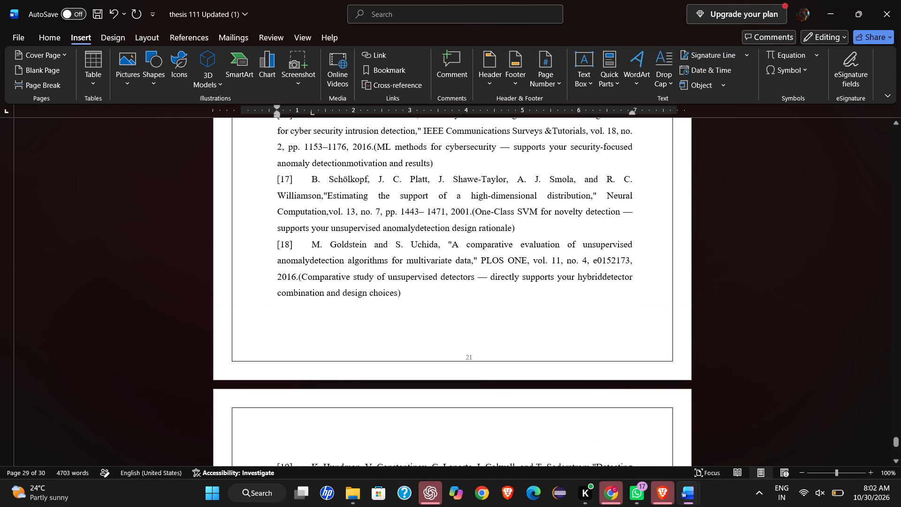
Review the overall page layout from the references back to the cover in a multi-page overview.
left_click(463, 355)
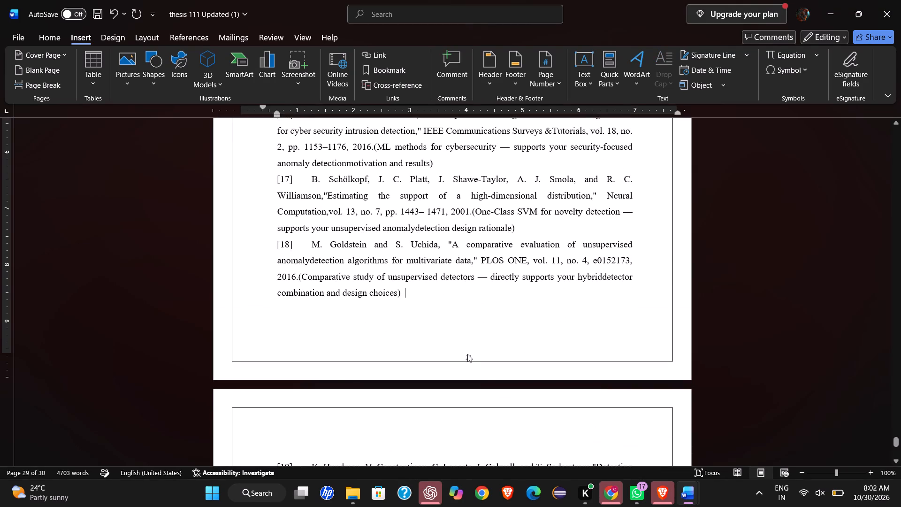
left_click(468, 353)
scroll(454, 338, "up", 2)
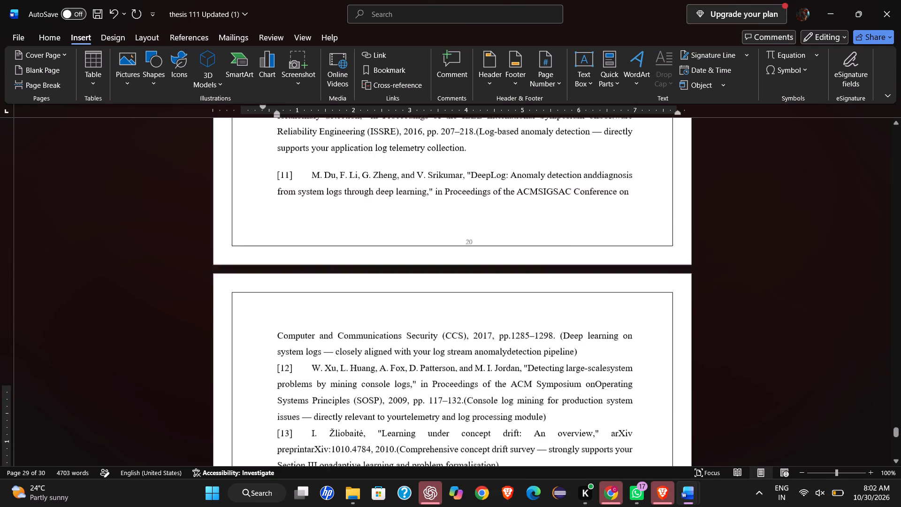
scroll(454, 338, "up", 5)
scroll(454, 338, "down", 1, "ctrl")
scroll(454, 338, "up", 1, "ctrl")
scroll(454, 338, "down", 1, "ctrl")
scroll(454, 338, "up", 1, "ctrl")
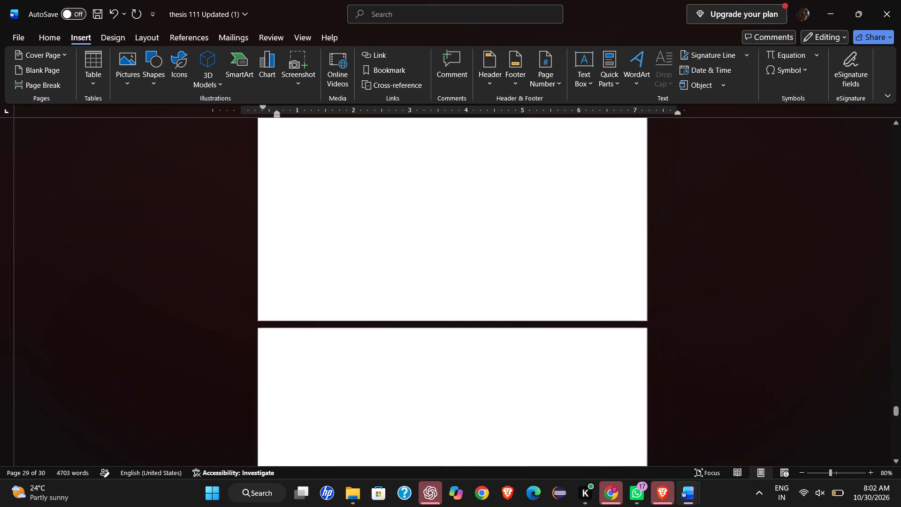
scroll(454, 338, "down", 5, "ctrl")
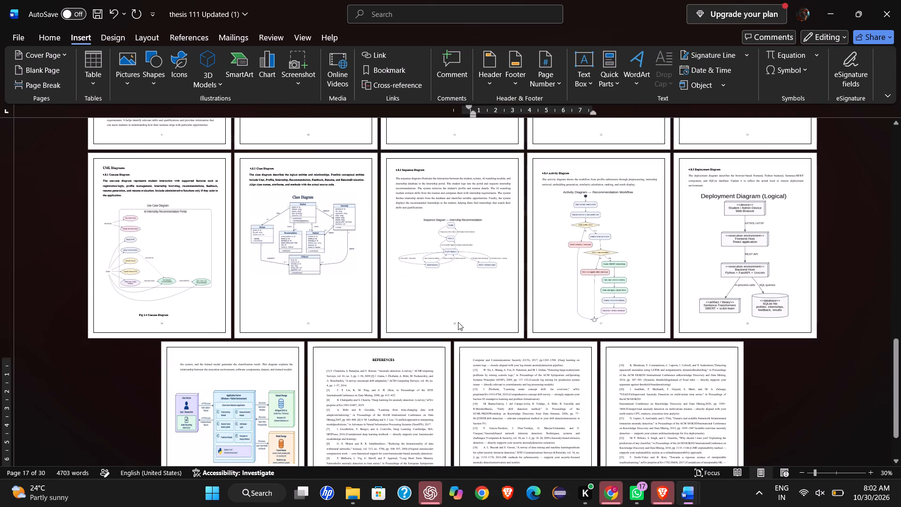
scroll(458, 322, "up", 9)
scroll(458, 322, "up", 20)
scroll(458, 322, "up", 12)
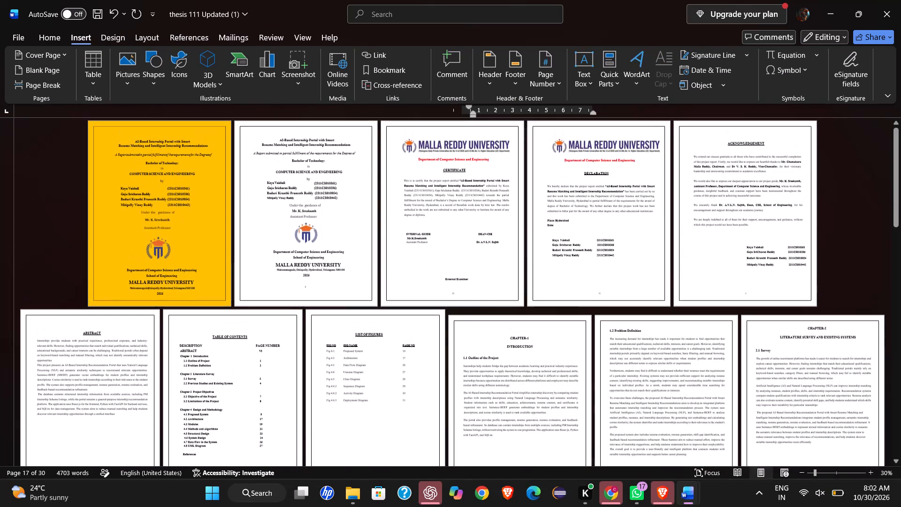
scroll(458, 322, "up", 18)
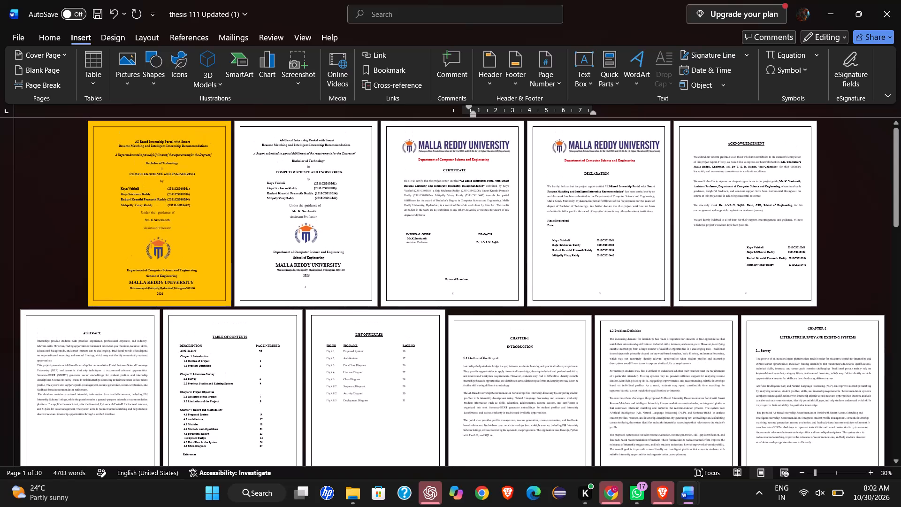
scroll(417, 345, "up", 3, "ctrl")
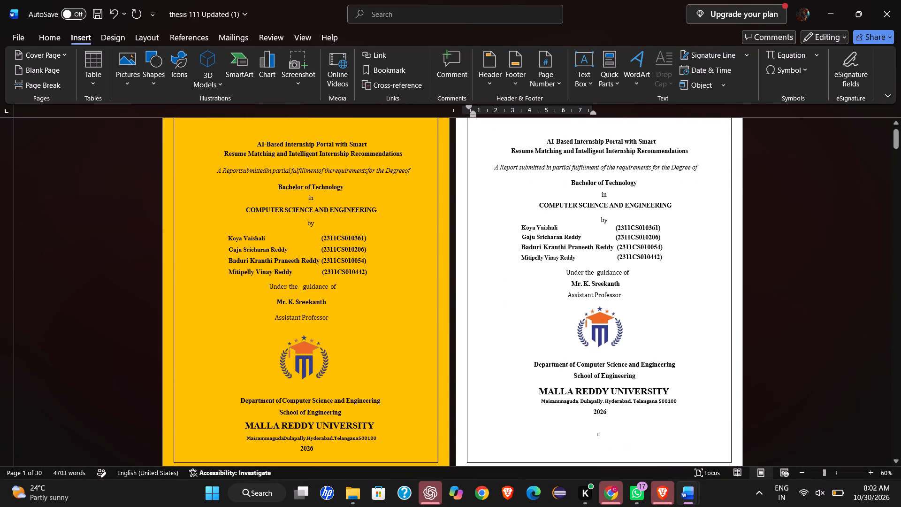
Save the thesis document.
key("ctrl+s")
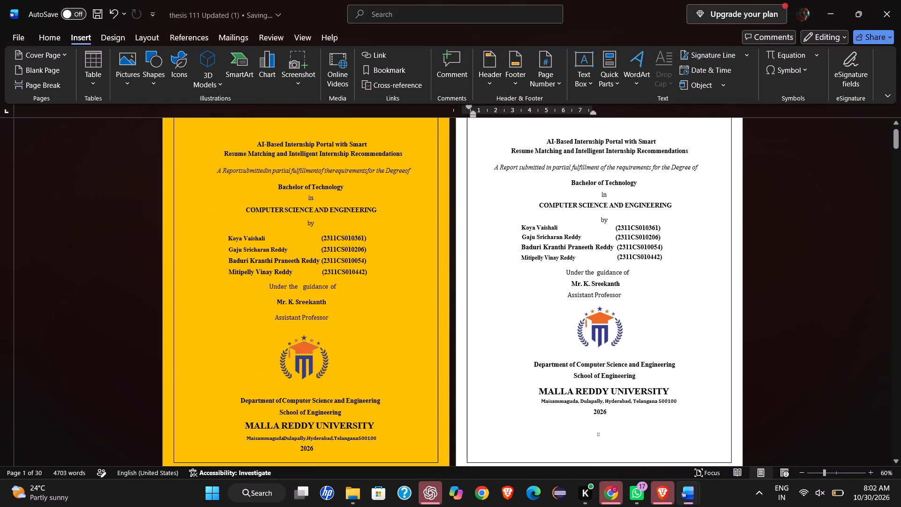
Check the layout and page numbering of the front matter, from the title pages through the certificate and declaration to the table of contents.
scroll(557, 280, "down", 4)
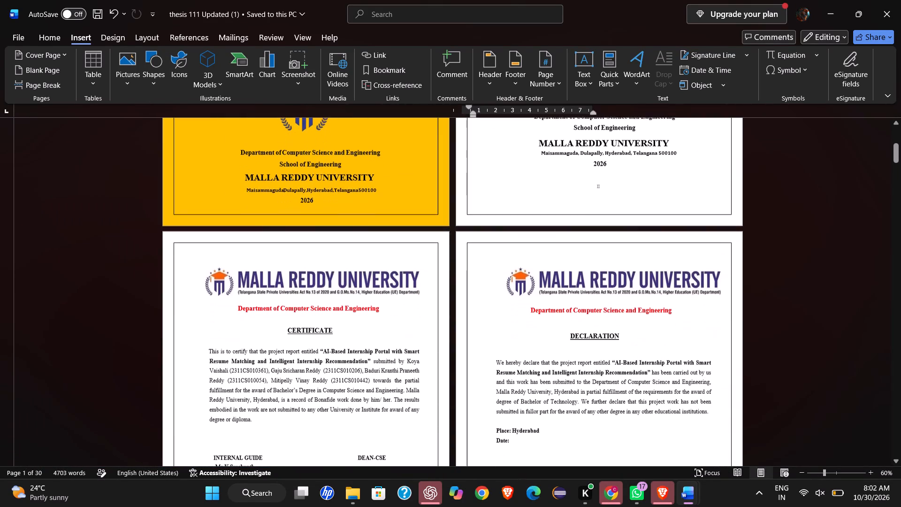
scroll(501, 253, "down", 3)
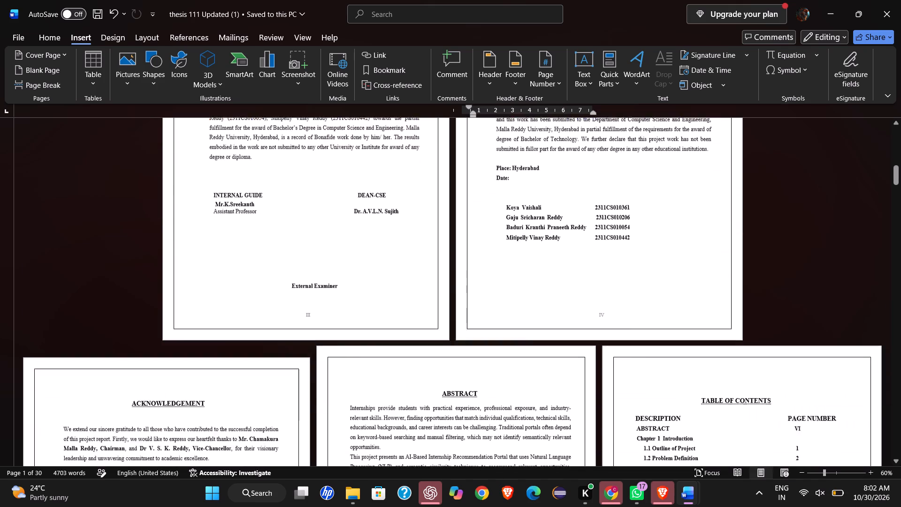
scroll(501, 253, "down", 1)
scroll(501, 253, "up", 2)
left_click(557, 281)
scroll(557, 281, "up", 1)
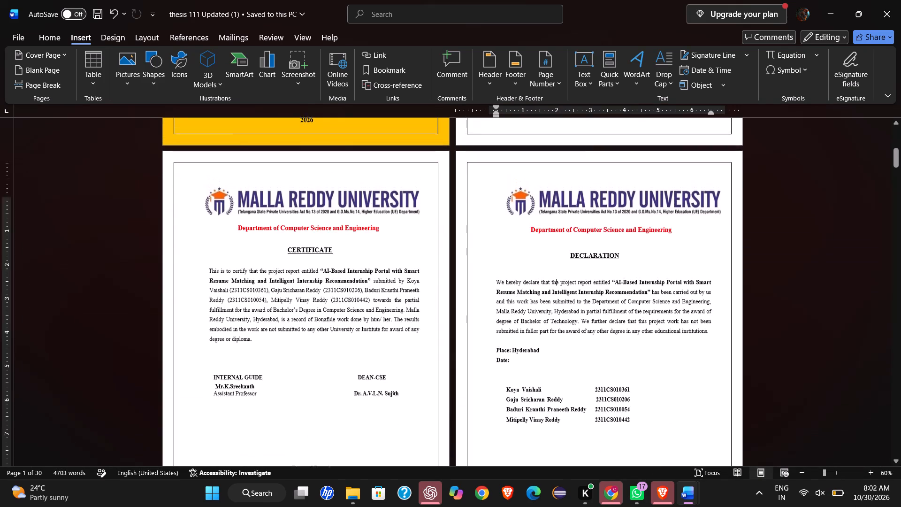
scroll(557, 281, "up", 1)
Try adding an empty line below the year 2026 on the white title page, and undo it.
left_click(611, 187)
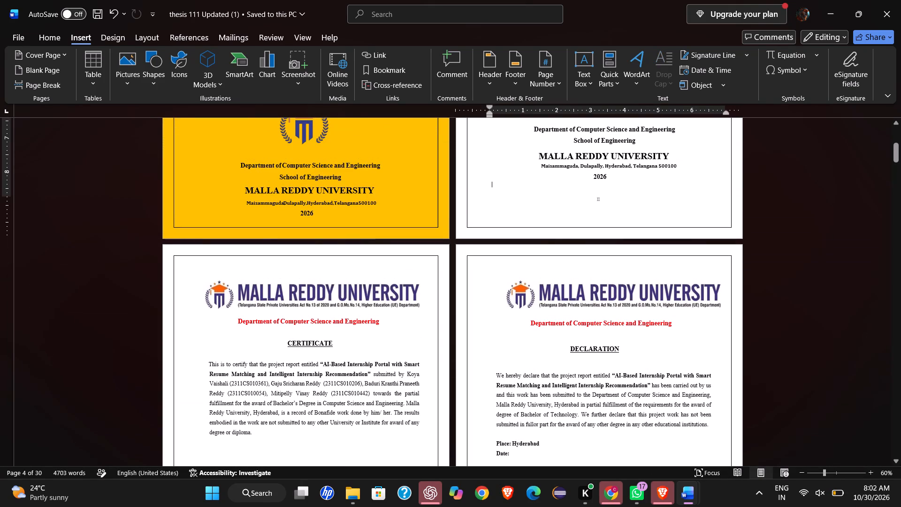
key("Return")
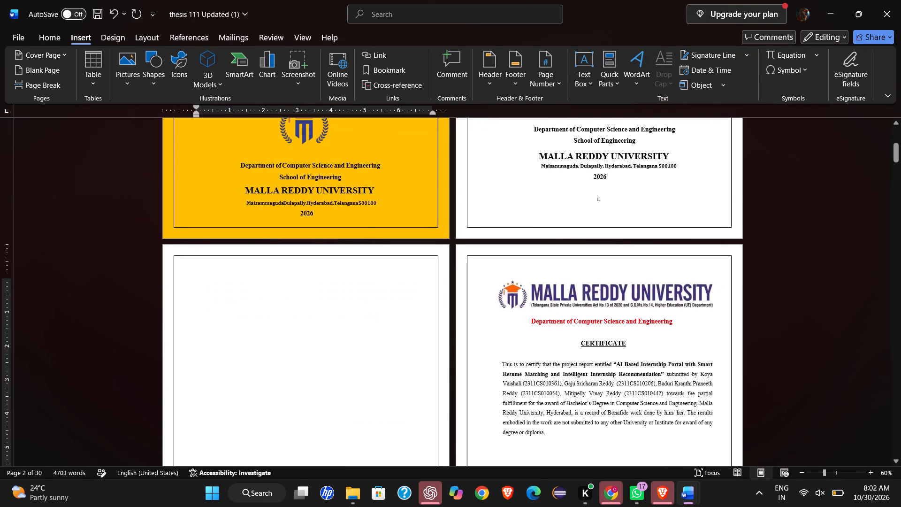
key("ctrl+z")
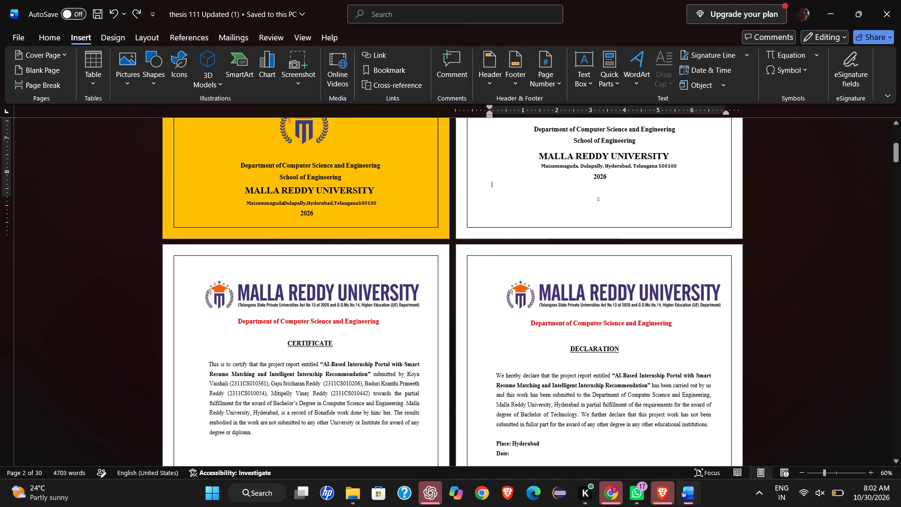
Save the thesis document again.
key("ctrl+s")
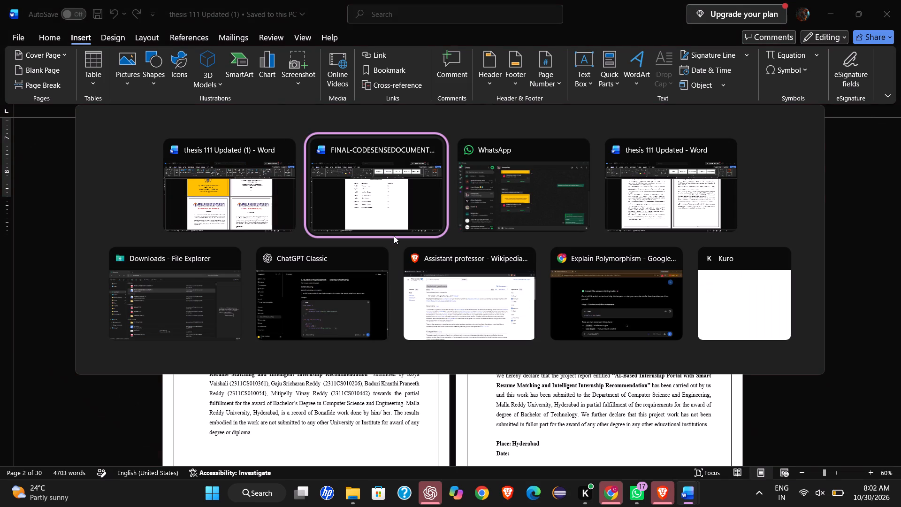
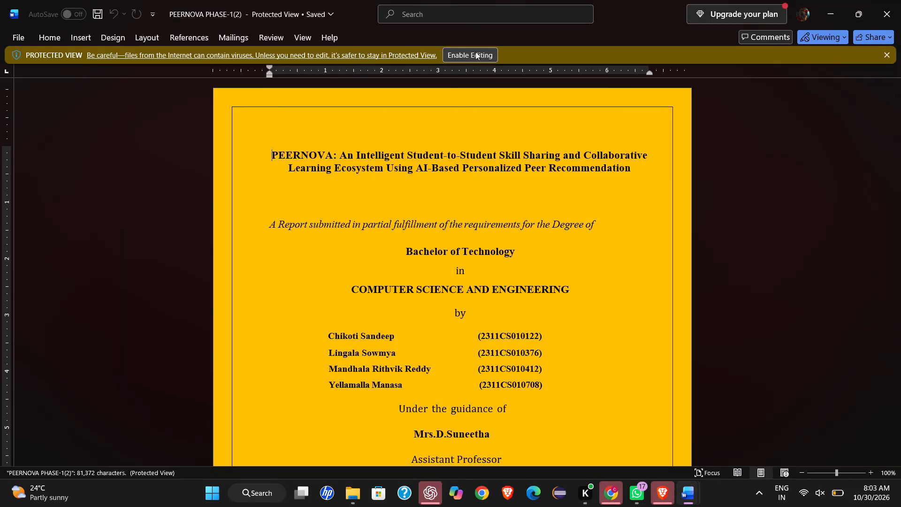
Enable editing in the PEERNOVA PHASE-1(2) report and examine the layout and page numbering of its title pages, certificate and declaration.
left_click(475, 52)
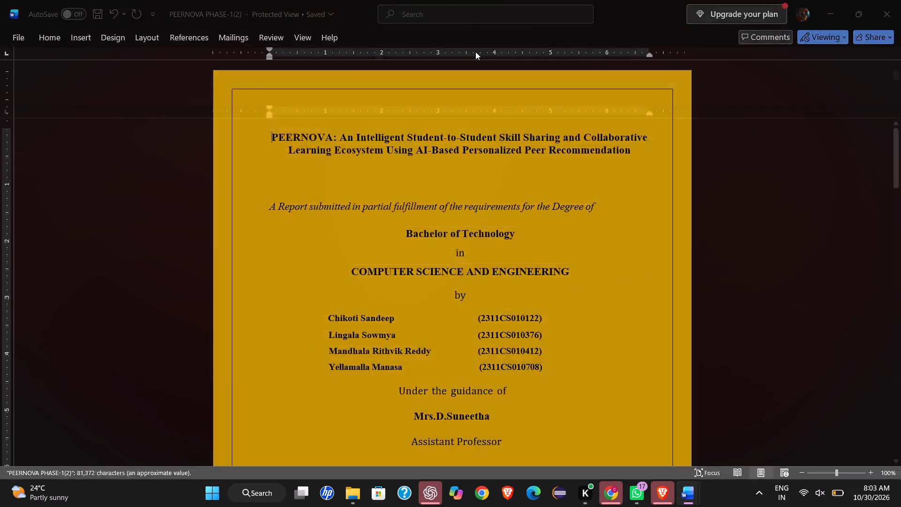
scroll(399, 217, "down", 3)
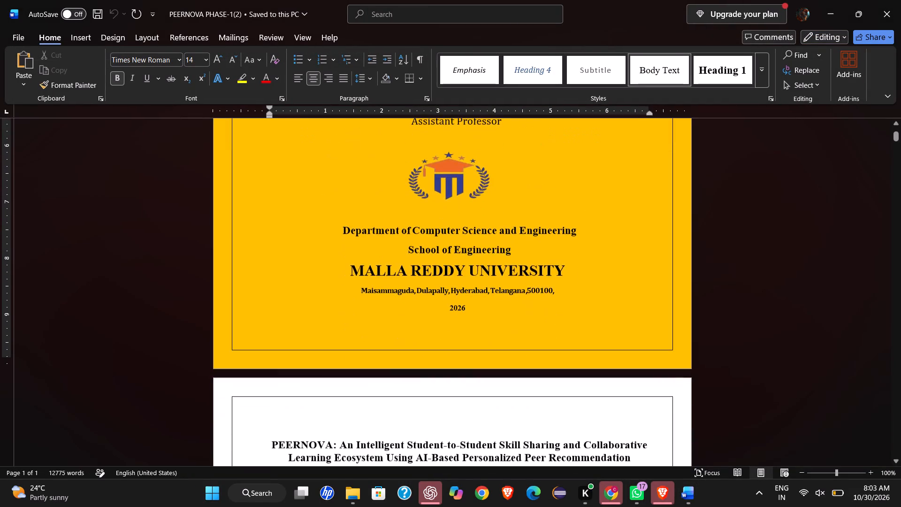
scroll(442, 269, "down", 1)
scroll(476, 322, "down", 3)
scroll(458, 366, "down", 1)
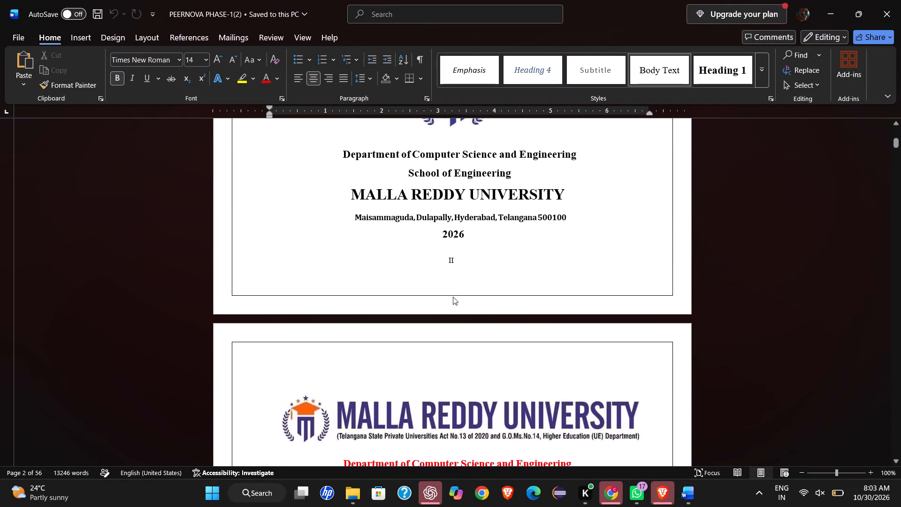
scroll(451, 272, "down", 3)
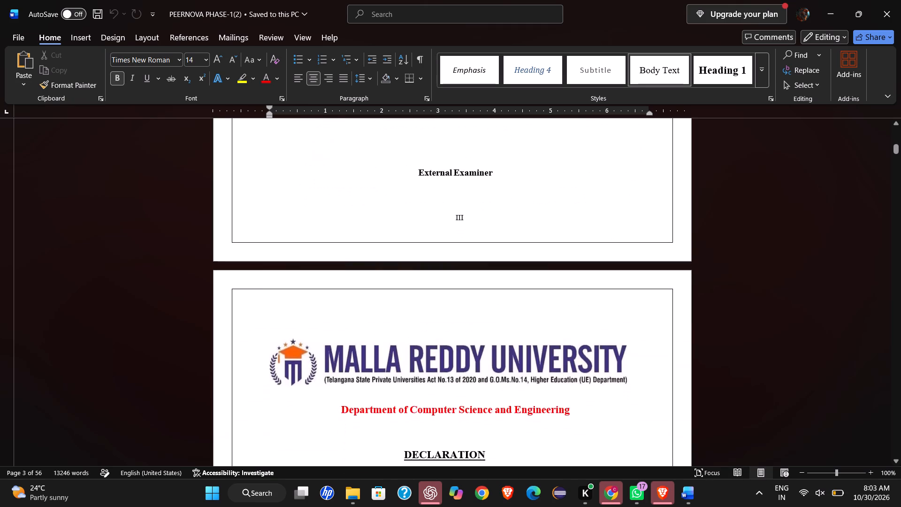
scroll(451, 272, "down", 3)
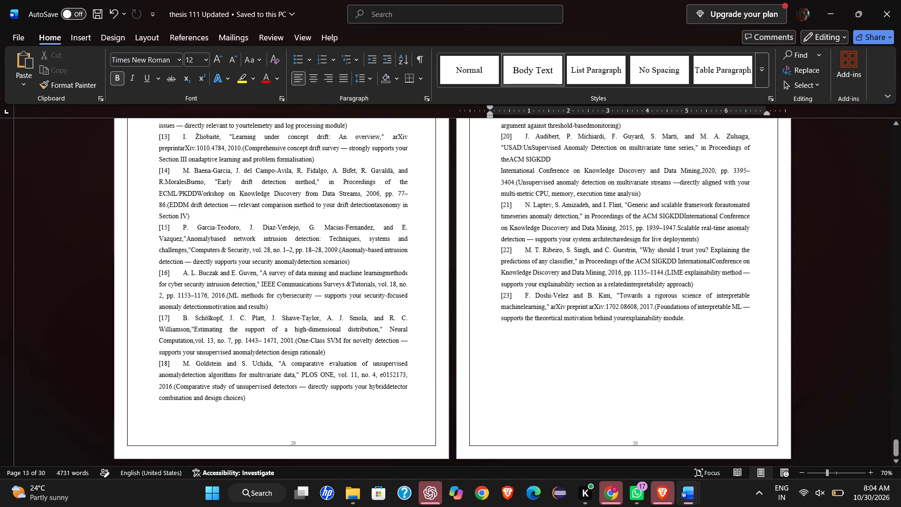
Review the overall page layout of the thesis 111 Updated document in a multi-page overview, from the references back to the front matter.
scroll(330, 261, "down", 4, "ctrl")
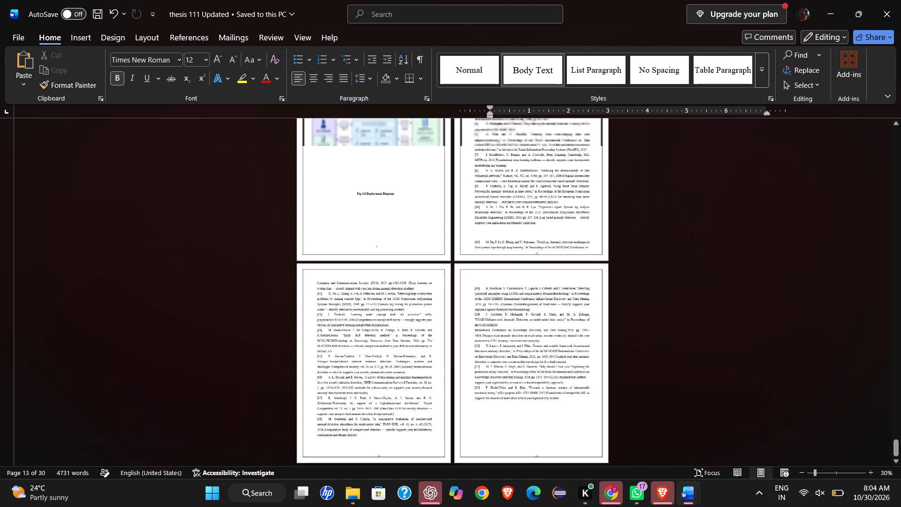
scroll(375, 253, "up", 3)
scroll(375, 253, "up", 20)
scroll(375, 253, "up", 20)
scroll(375, 253, "up", 1)
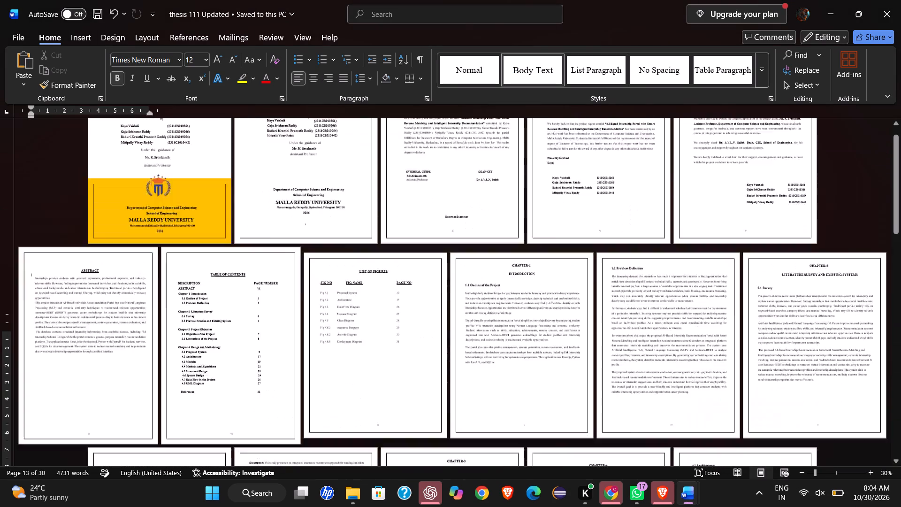
scroll(375, 253, "up", 3)
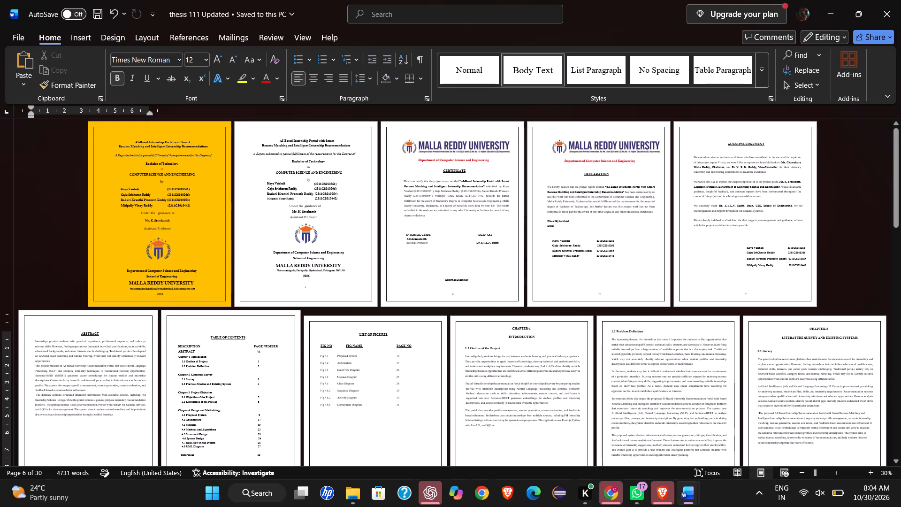
scroll(267, 324, "down", 1)
scroll(362, 325, "down", 1)
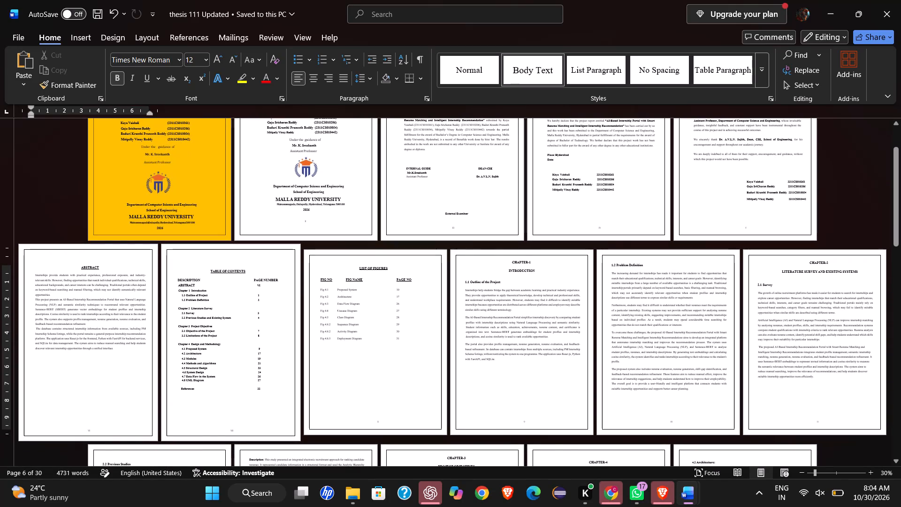
scroll(407, 313, "down", 1)
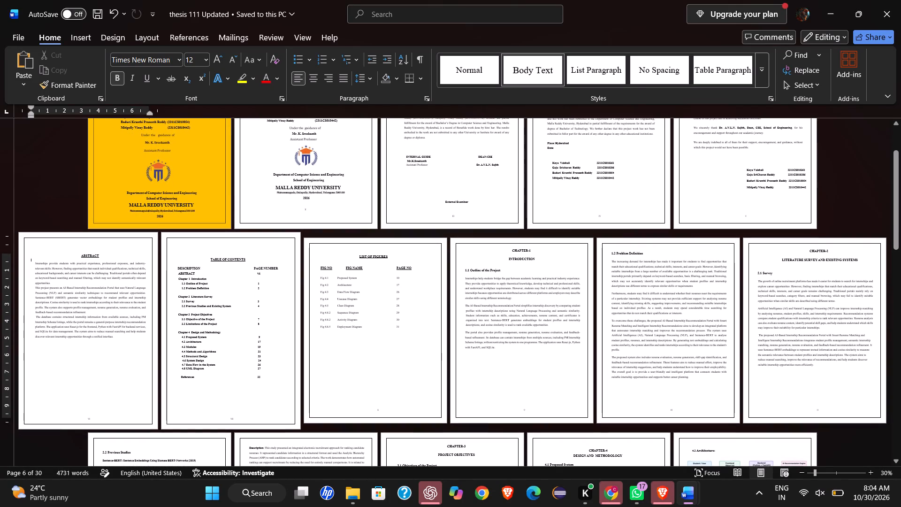
scroll(247, 321, "up", 3, "ctrl")
Check the thesis's acknowledgement, abstract, table of contents, List of Figures and first Chapter 1 page for layout and page numbering.
scroll(425, 340, "down", 1)
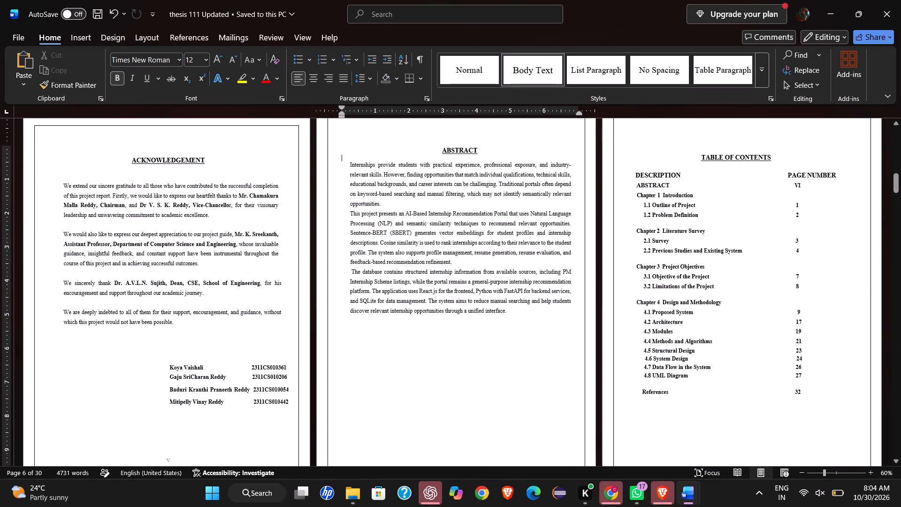
scroll(437, 303, "down", 1)
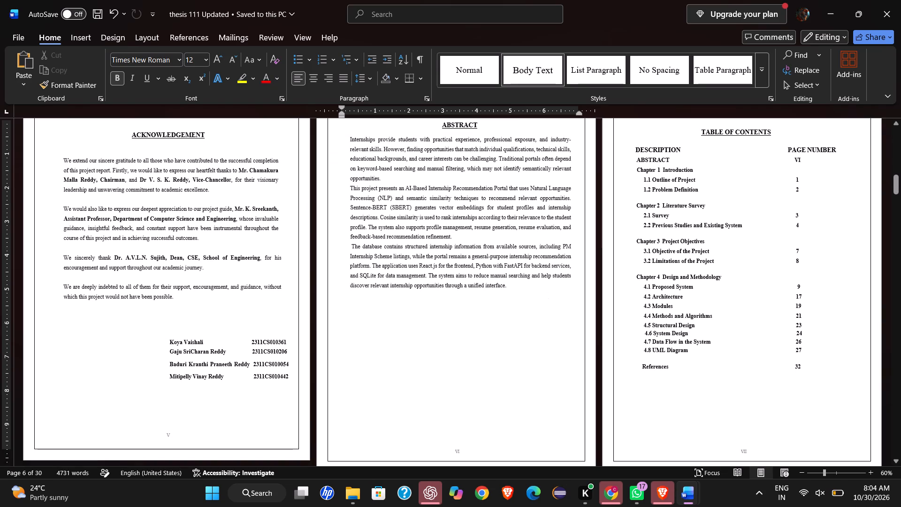
scroll(464, 272, "down", 1)
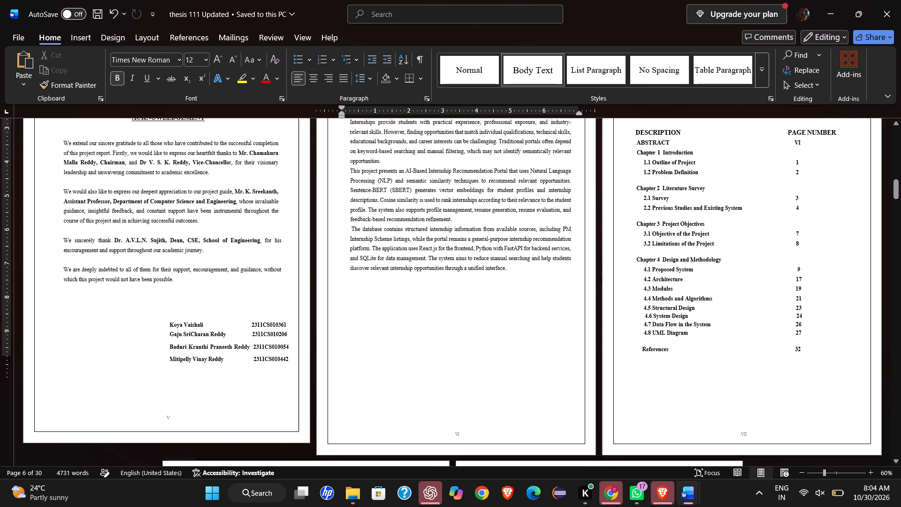
scroll(464, 272, "down", 3)
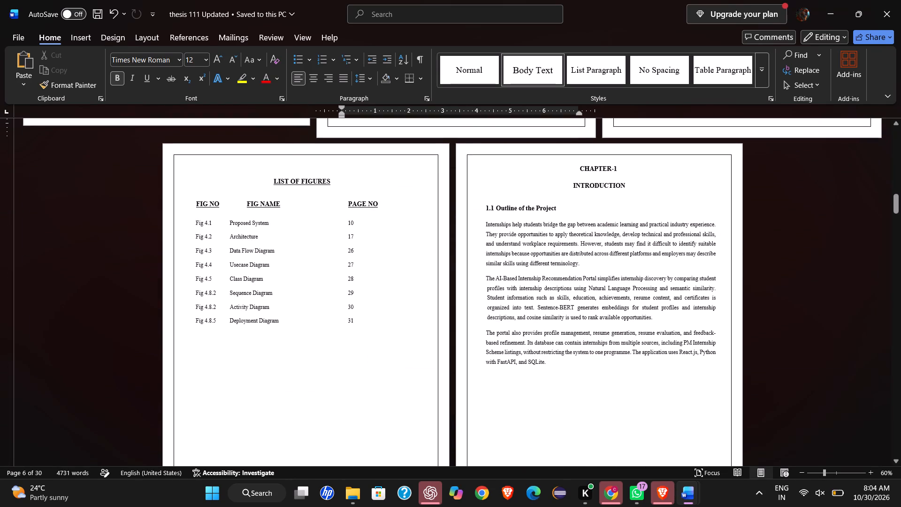
scroll(444, 278, "down", 1)
scroll(444, 278, "up", 1)
scroll(444, 278, "down", 1)
scroll(528, 303, "down", 1)
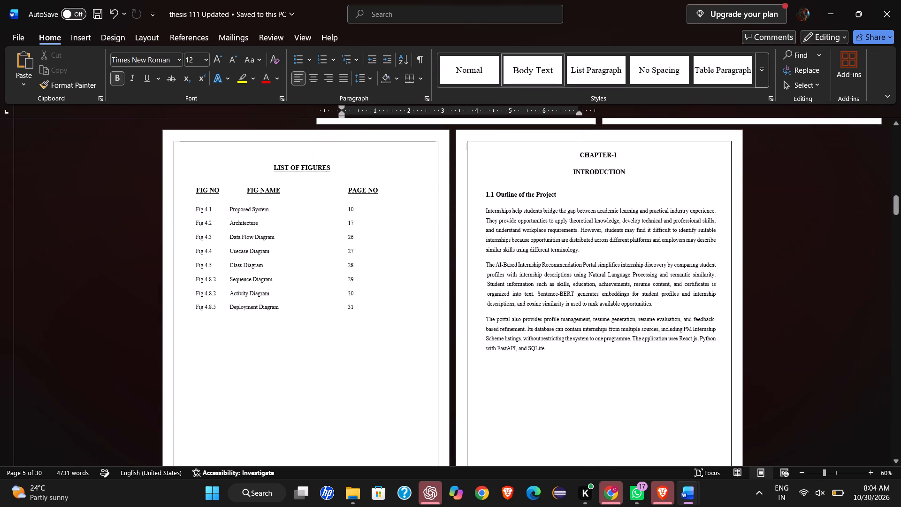
scroll(528, 303, "down", 1)
scroll(523, 292, "up", 1)
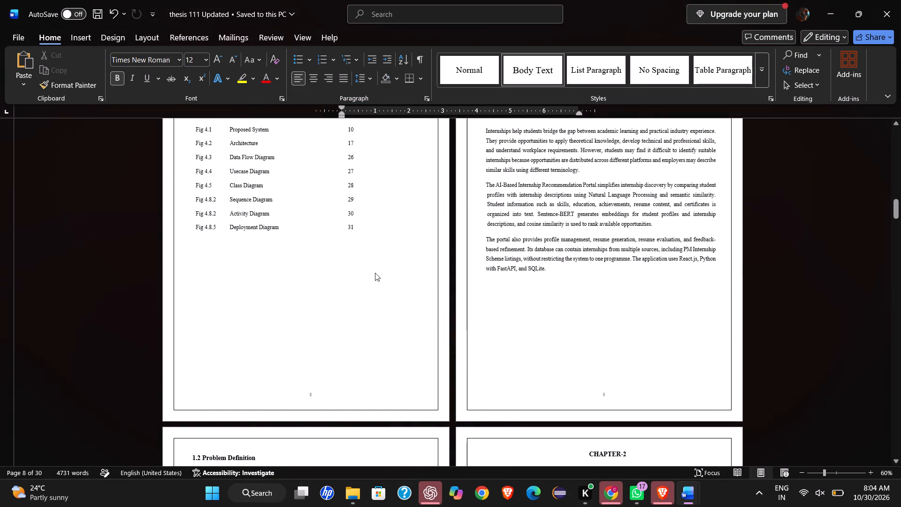
scroll(356, 316, "up", 2)
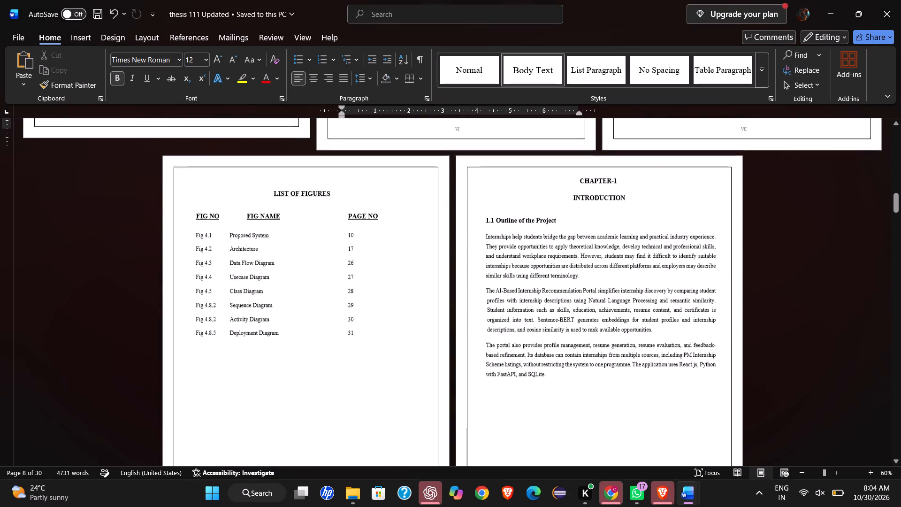
scroll(356, 316, "up", 1)
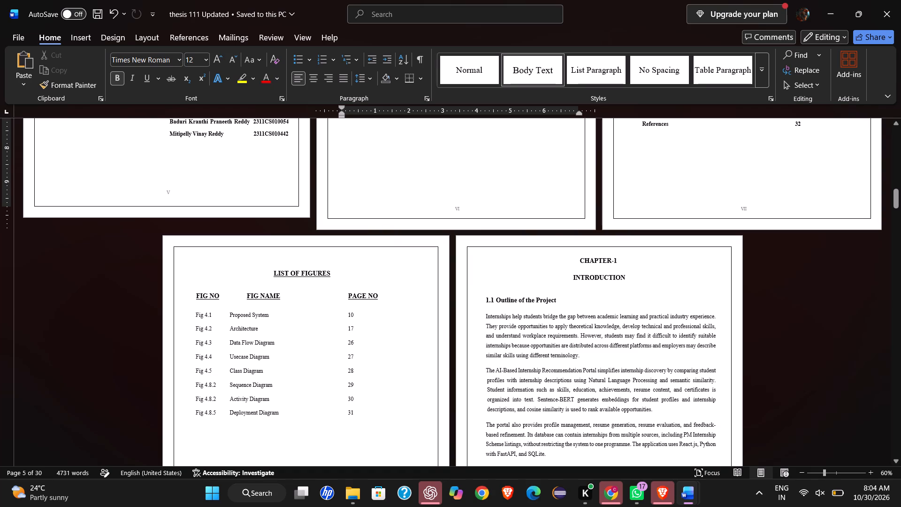
scroll(435, 257, "up", 3, "ctrl")
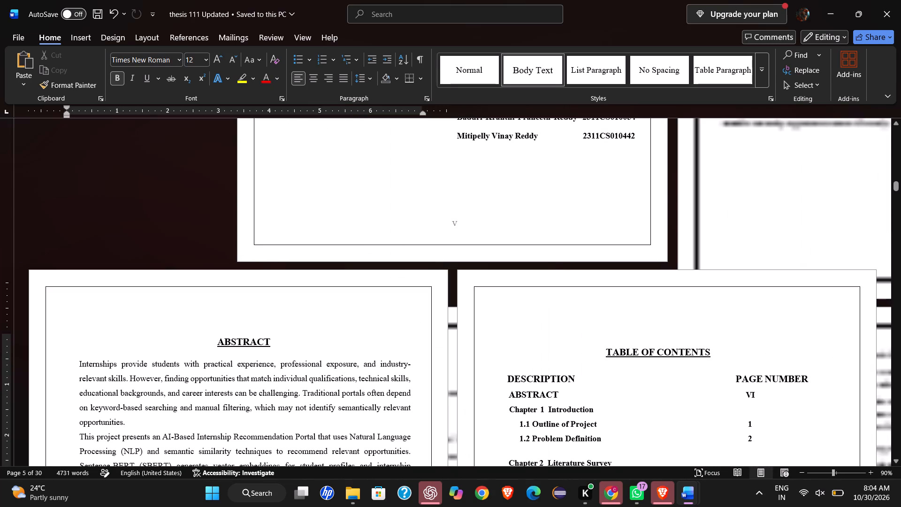
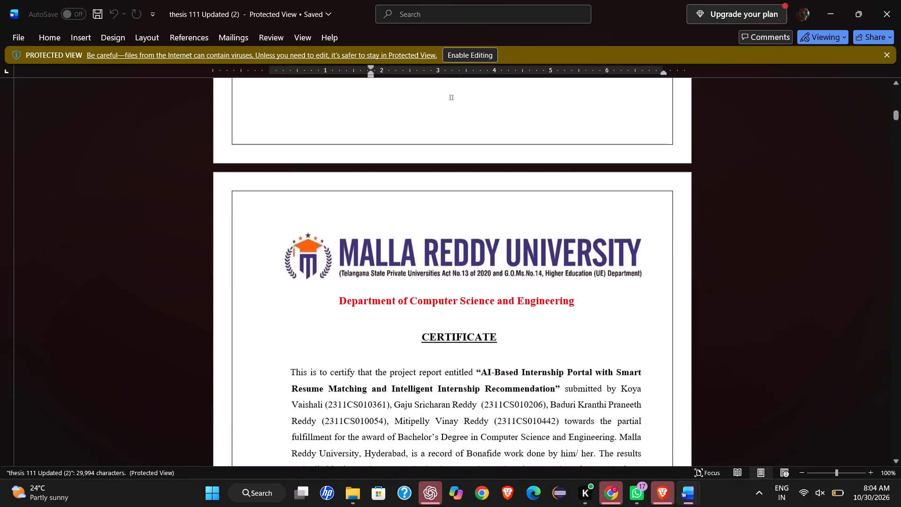
Examine the thesis 111 Updated (2) document from the certificate through the abstract to the List of Figures for layout.
scroll(476, 323, "down", 12)
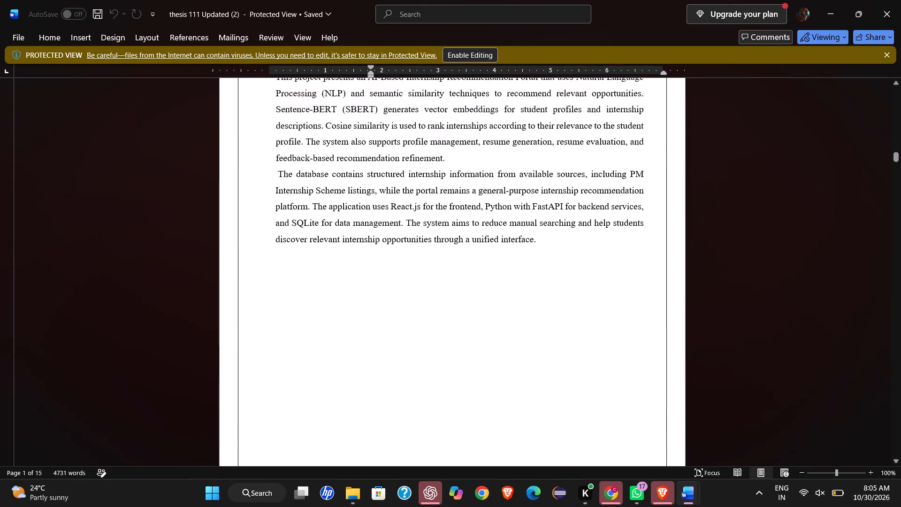
scroll(476, 323, "down", 7)
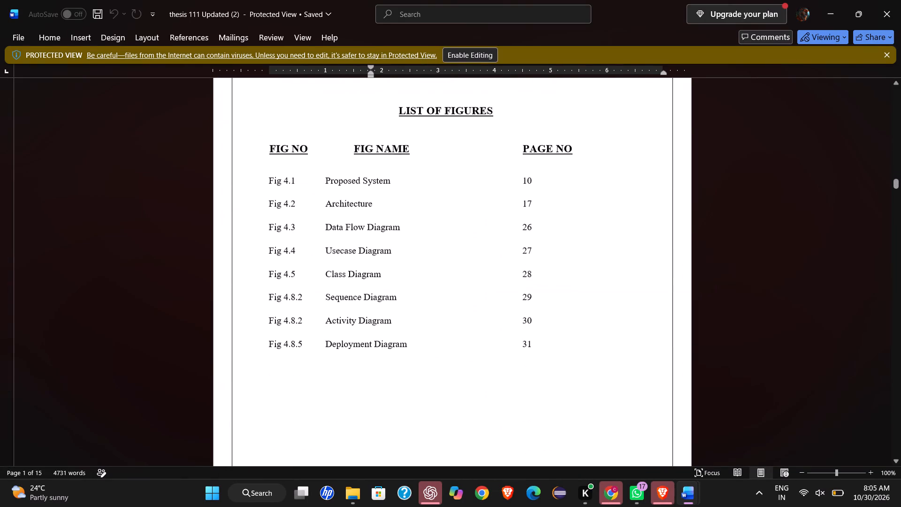
scroll(476, 323, "down", 2)
scroll(476, 323, "up", 4)
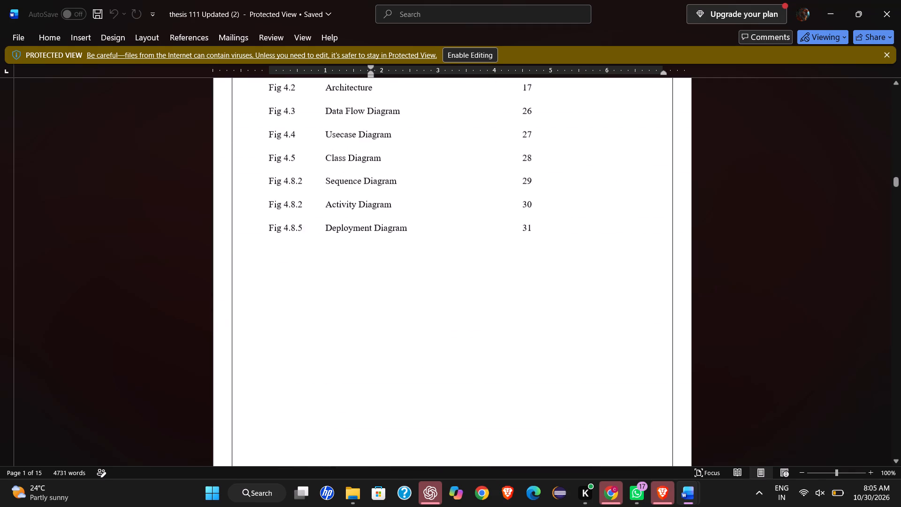
scroll(476, 323, "up", 1)
scroll(476, 323, "down", 2)
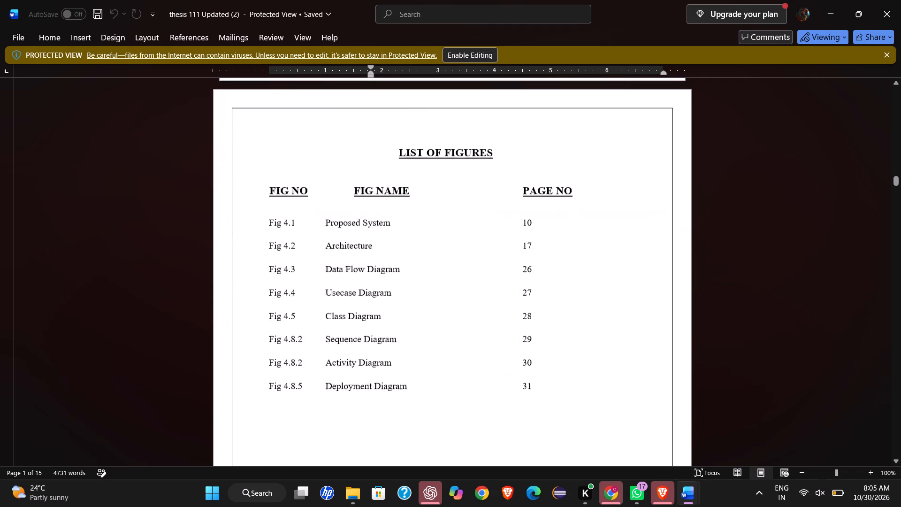
Check the layout and page number of the first Chapter 1 page and the following 1.2 Problem Definition page.
scroll(476, 323, "down", 3)
scroll(454, 246, "down", 2)
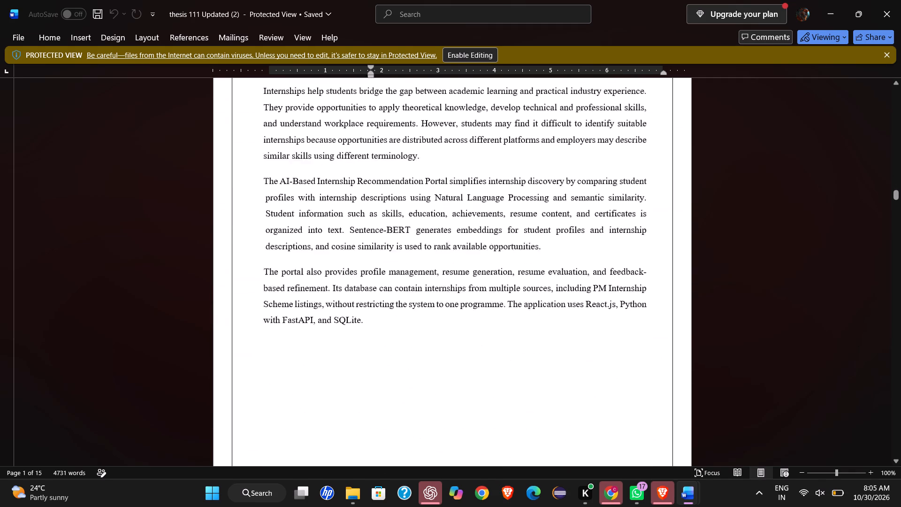
scroll(454, 246, "down", 2)
right_click(454, 246)
scroll(454, 246, "up", 5)
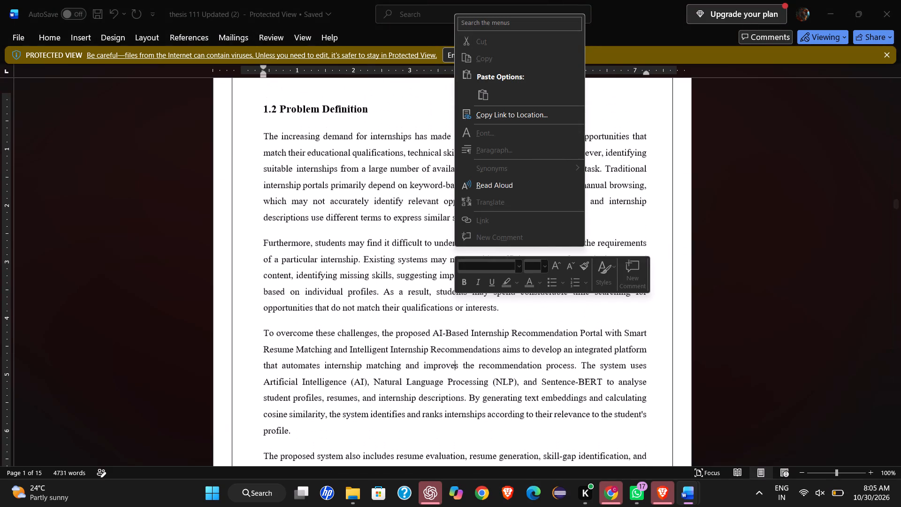
left_click(376, 202)
scroll(462, 221, "up", 2)
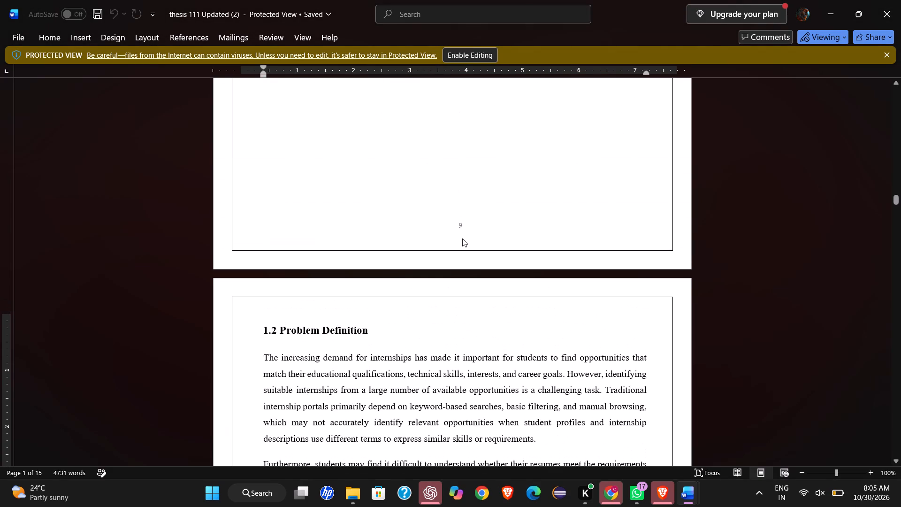
left_click(462, 238)
Enable editing in the thesis 111 Updated (2) document, with its pages zoomed out for an overview.
scroll(462, 238, "down", 10, "ctrl")
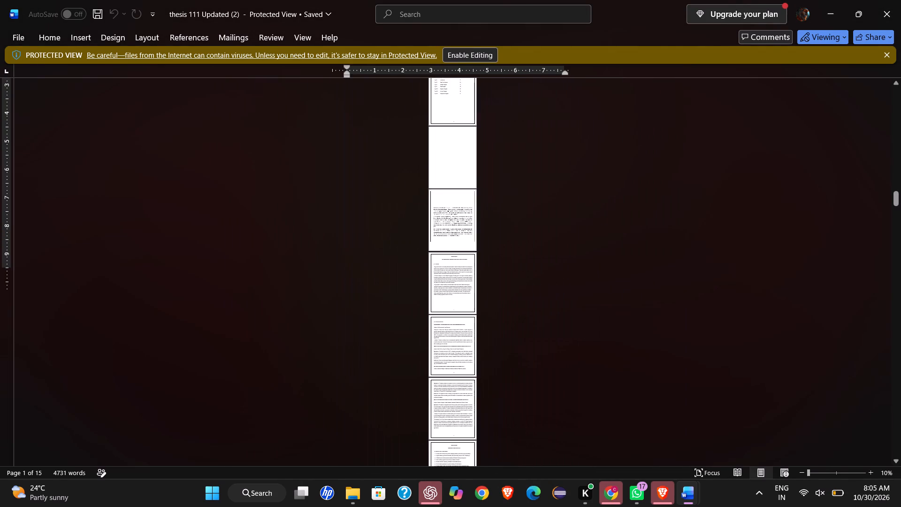
scroll(462, 238, "up", 1, "ctrl")
scroll(462, 238, "up", 1)
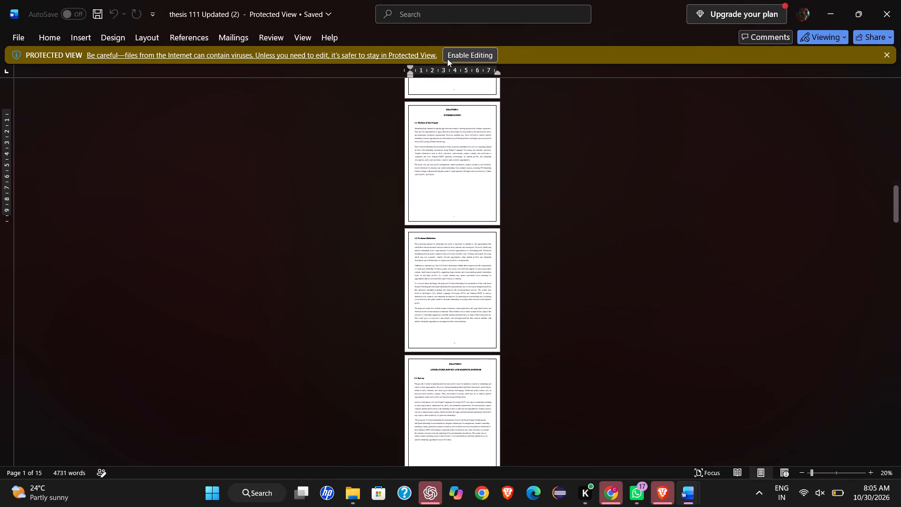
left_click(458, 52)
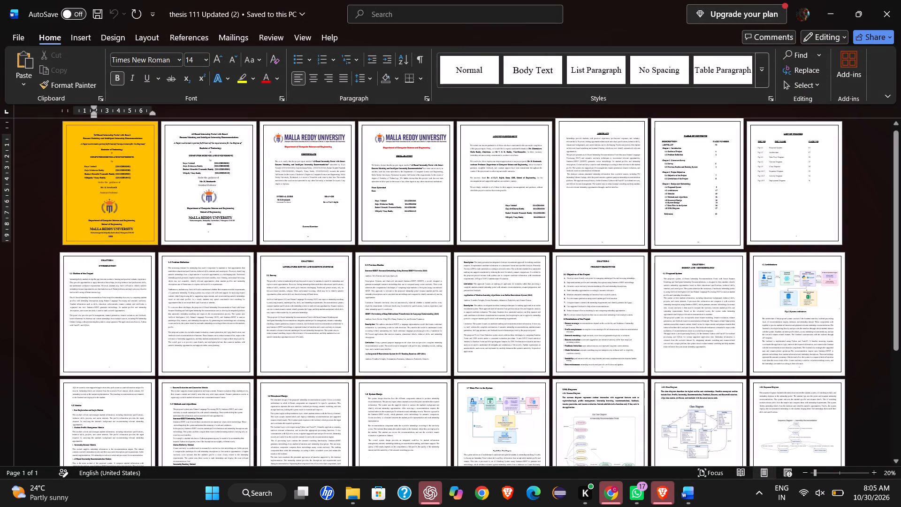
Review the layout and page numbering from the title pages to section 2.2 Previous Studies, with several pages side by side.
scroll(492, 248, "up", 3, "ctrl")
scroll(528, 322, "down", 1)
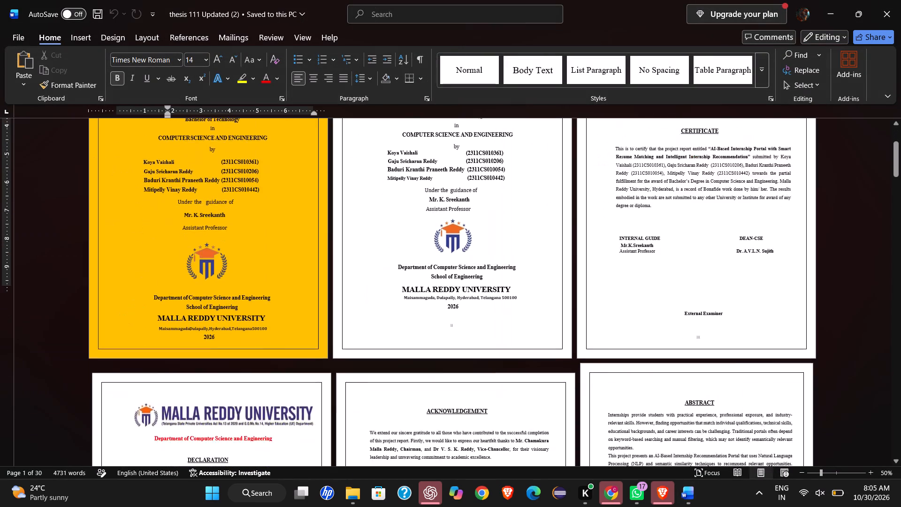
scroll(528, 322, "down", 3)
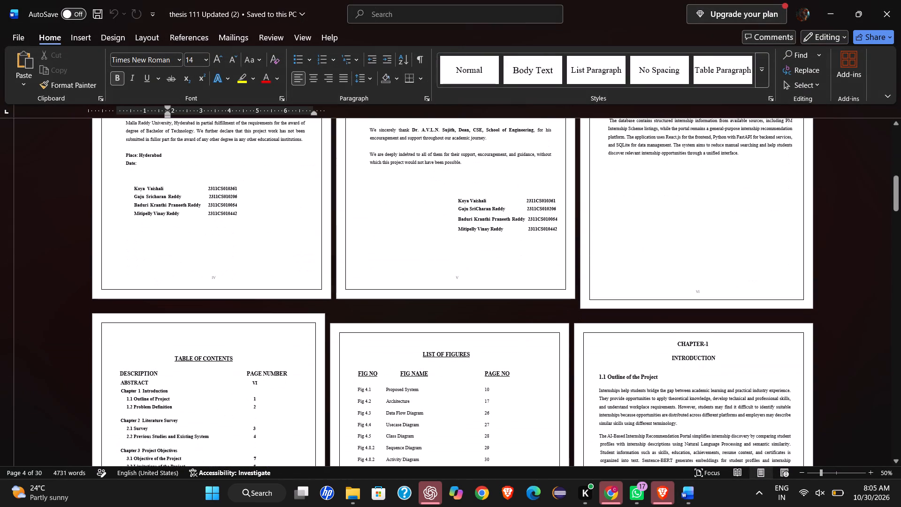
scroll(528, 322, "down", 3)
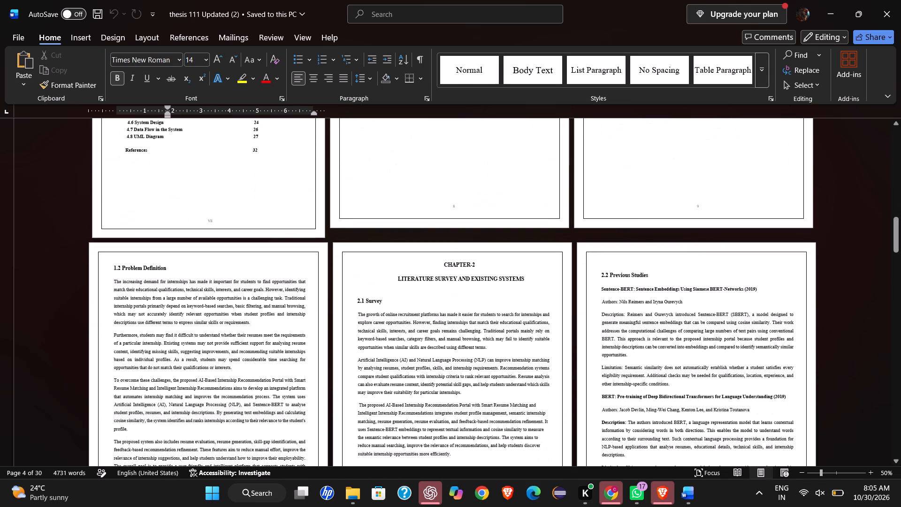
scroll(496, 290, "down", 1)
scroll(496, 290, "up", 1)
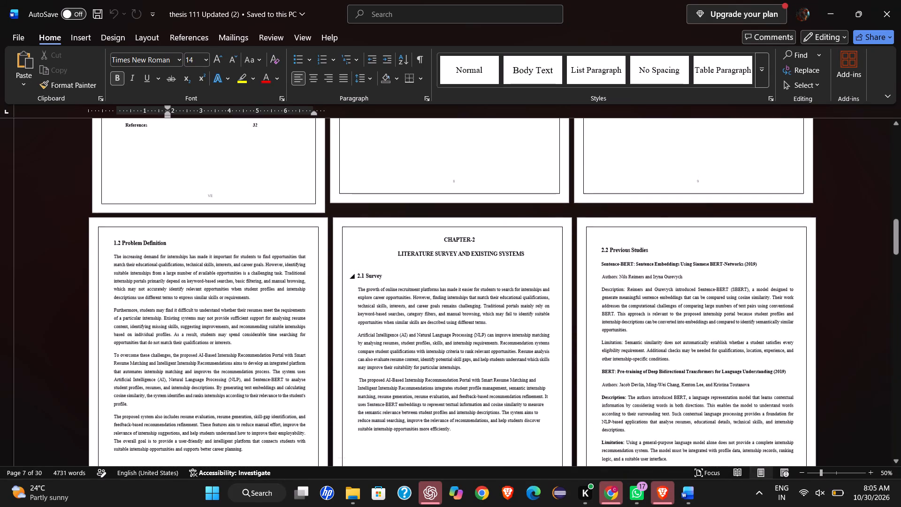
scroll(496, 290, "up", 1)
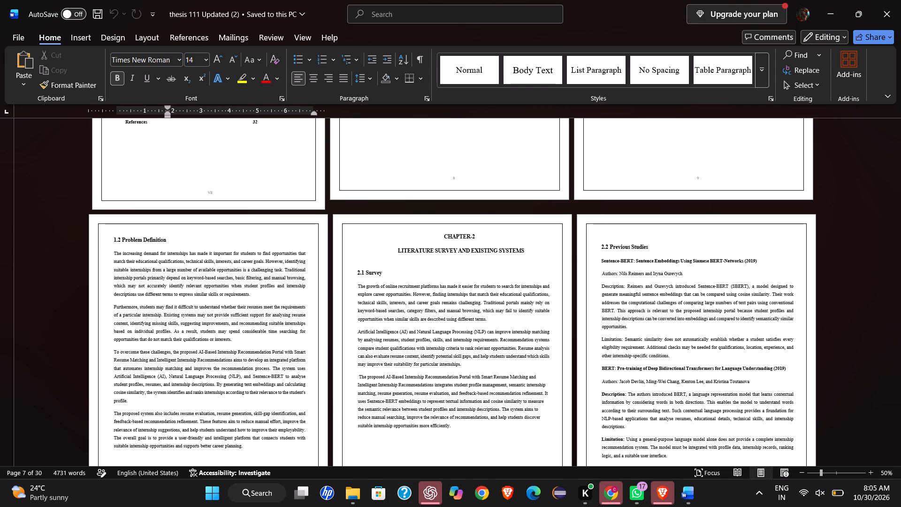
Check the page numbers below the table of contents, List of Figures and Chapter 1, placing the cursor near the List of Figures page number.
scroll(496, 290, "up", 2)
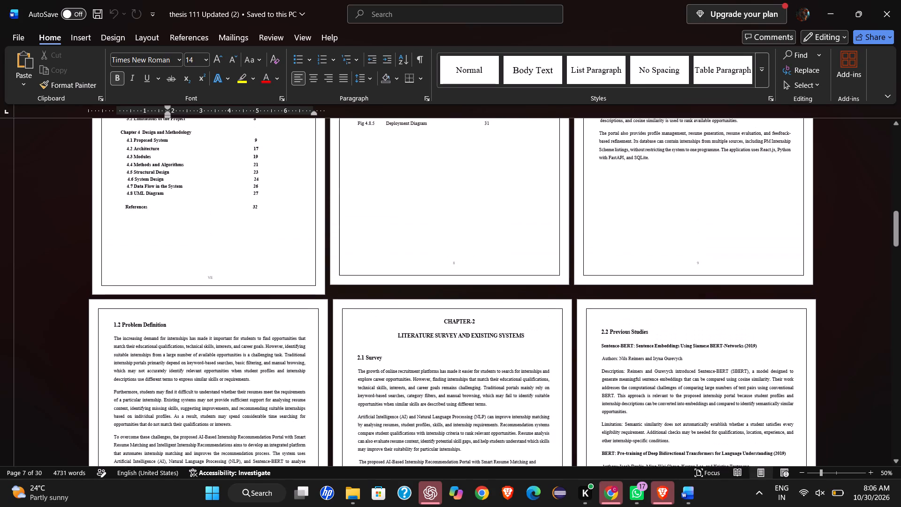
scroll(496, 290, "up", 3)
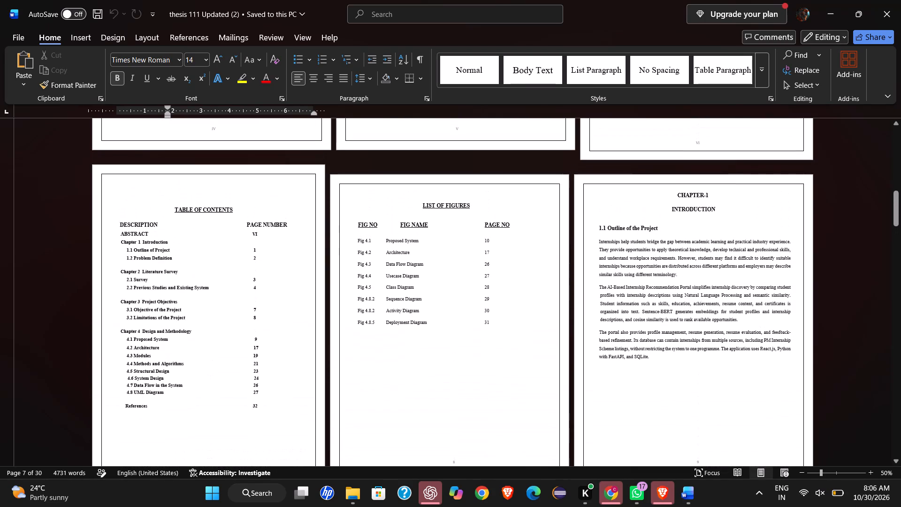
scroll(496, 290, "up", 1)
scroll(496, 290, "down", 1)
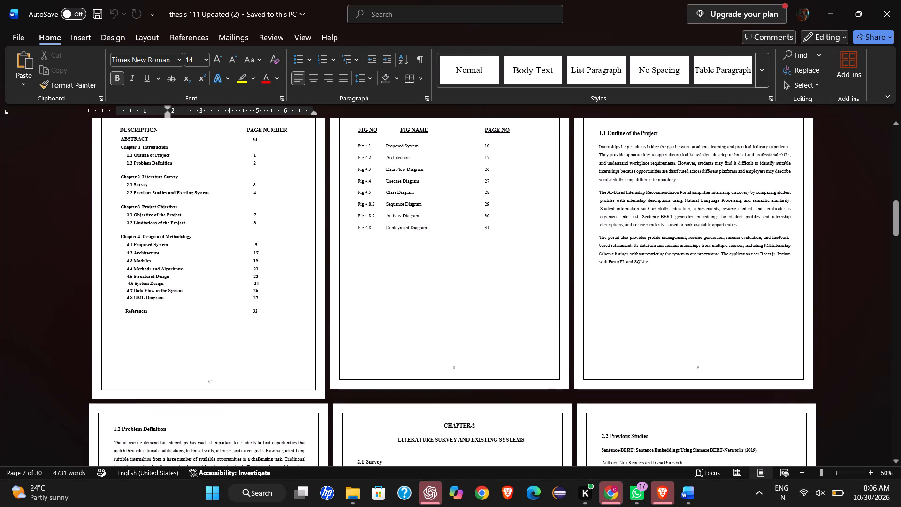
scroll(477, 325, "up", 1)
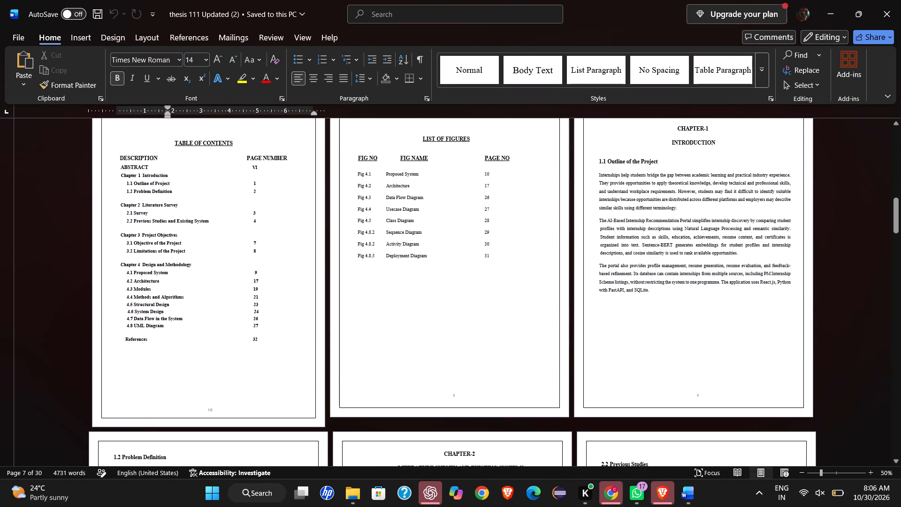
left_click(458, 394)
left_click(454, 394)
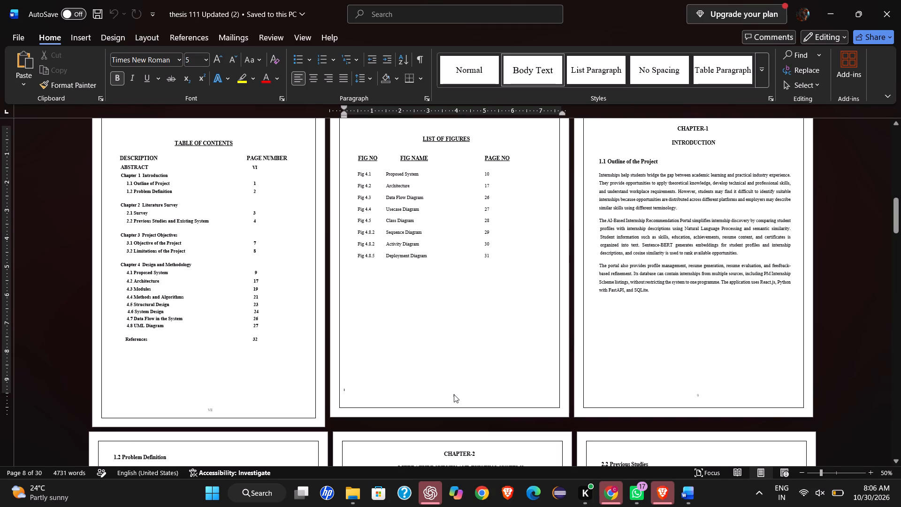
Compare the page numbering of the declaration, acknowledgement and abstract with that of the contents, List of Figures and Chapter 1 pages.
scroll(487, 361, "up", 2)
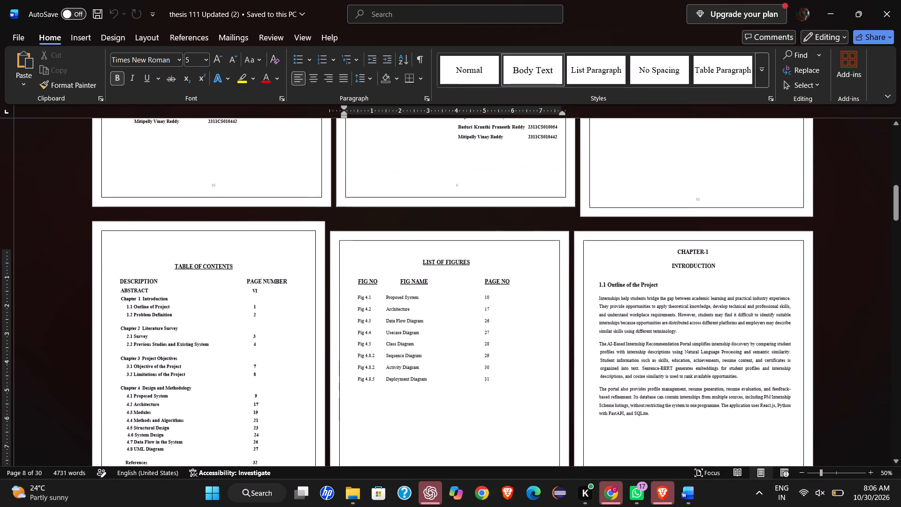
scroll(487, 361, "up", 2)
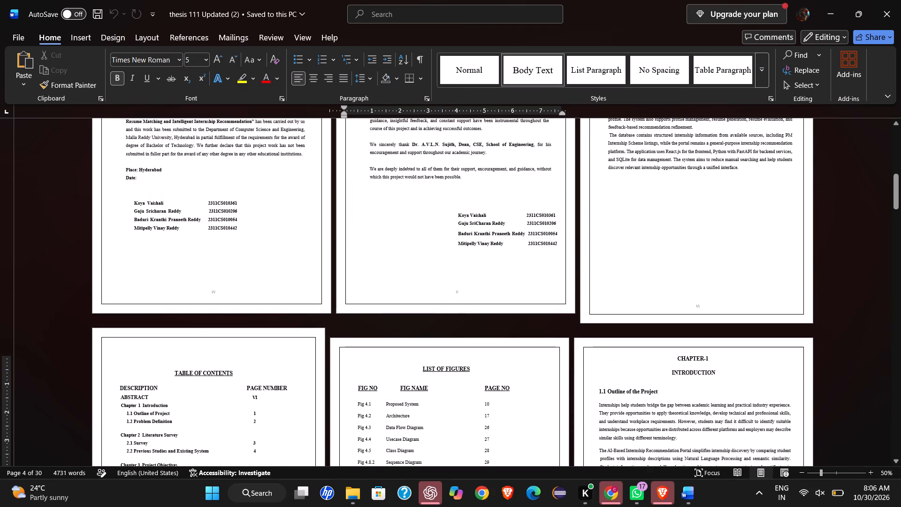
scroll(456, 327, "down", 2)
scroll(456, 327, "up", 1)
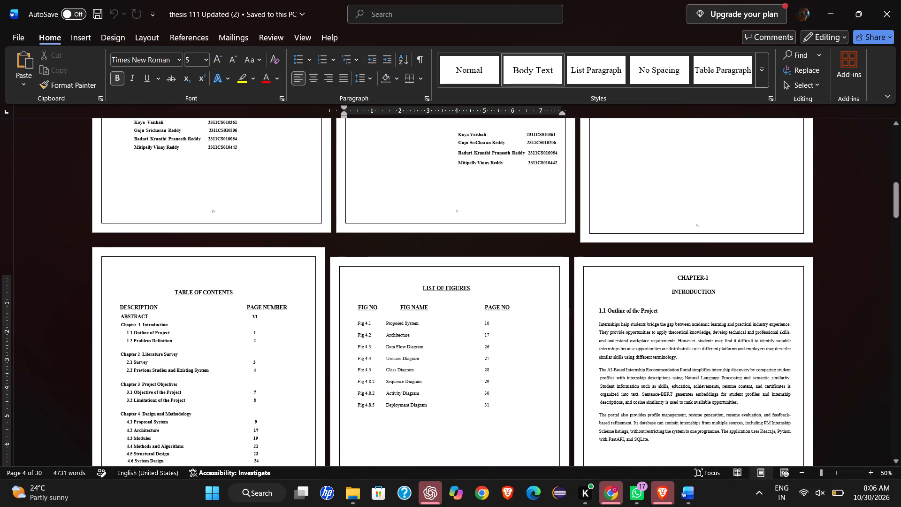
scroll(456, 327, "down", 2)
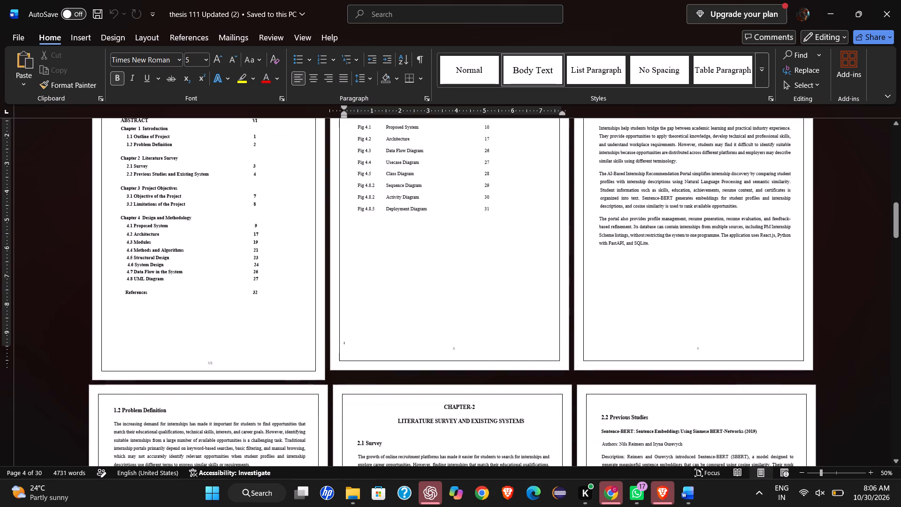
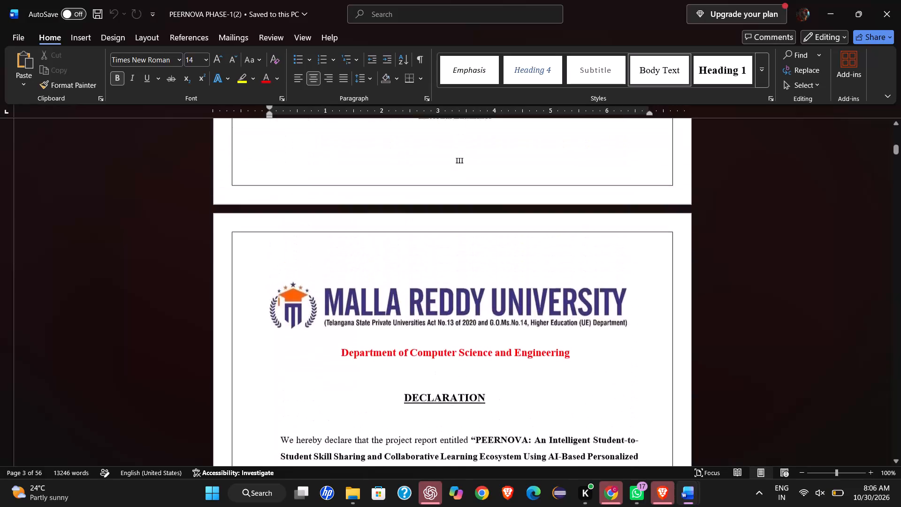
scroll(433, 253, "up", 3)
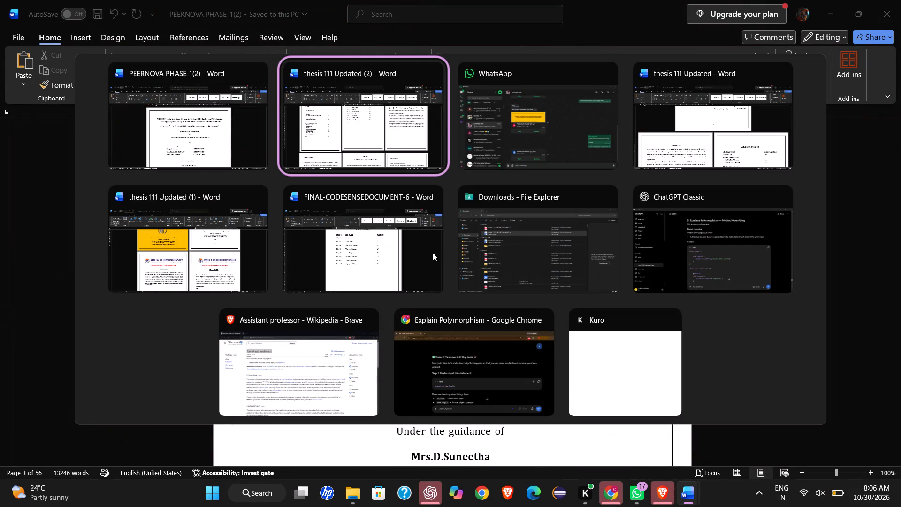
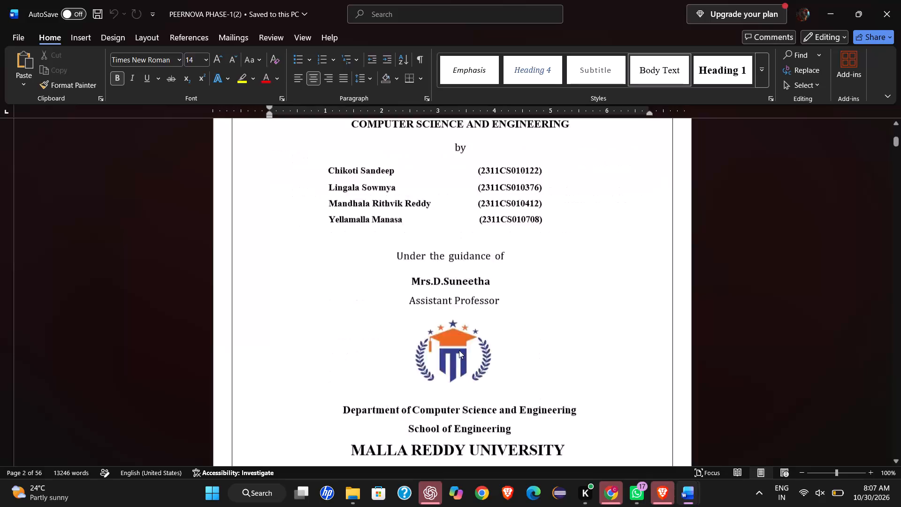
Look through the report from the certificate, abstract and list of figures to the Chapter 1 text.
scroll(459, 350, "down", 1)
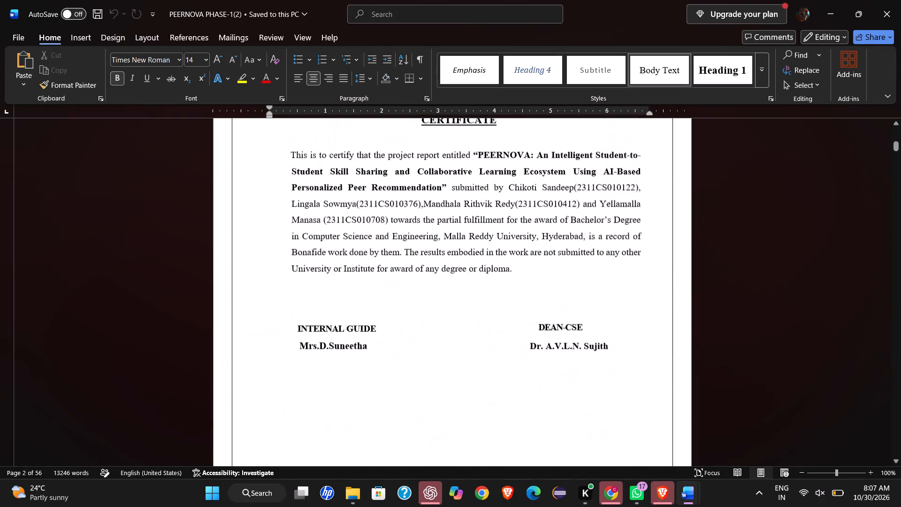
scroll(459, 350, "down", 7)
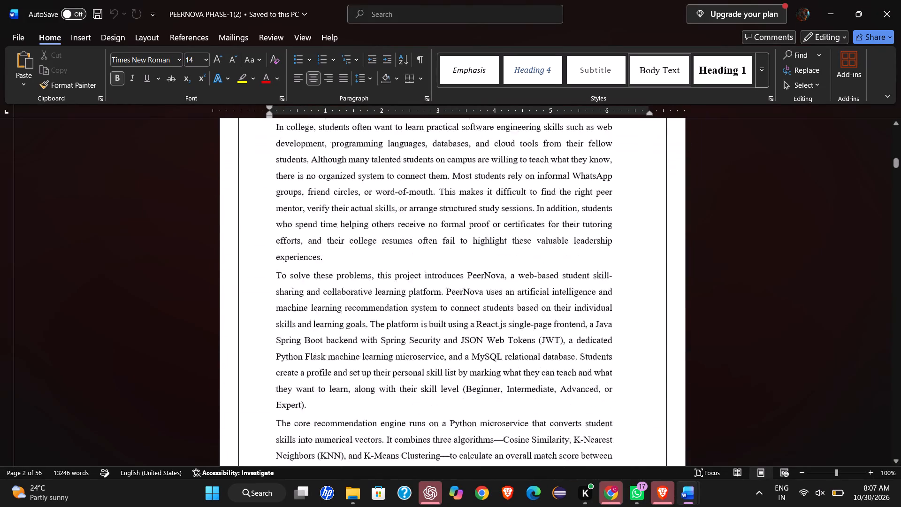
scroll(459, 350, "down", 7)
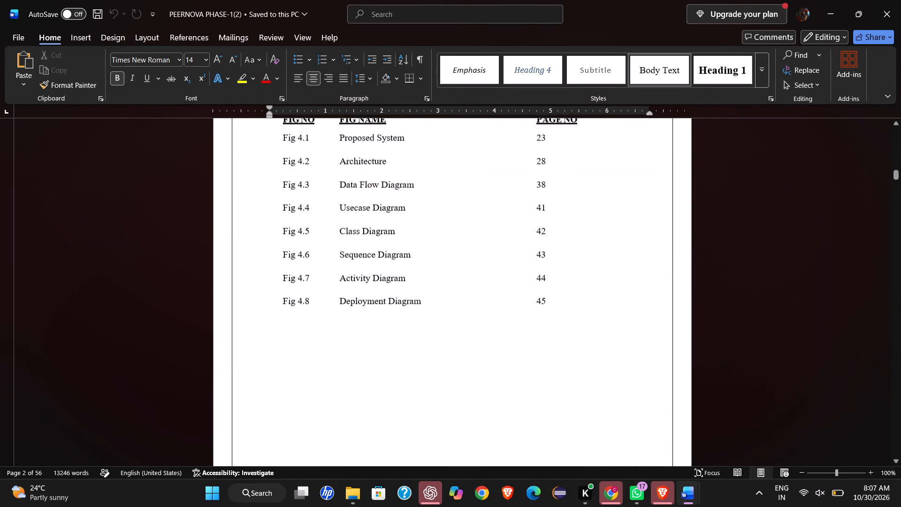
scroll(459, 350, "down", 5)
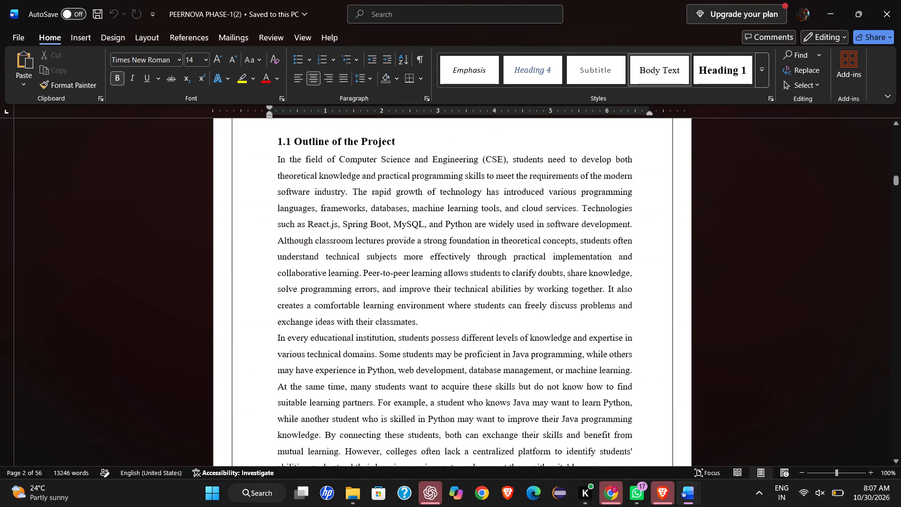
scroll(459, 350, "down", 6)
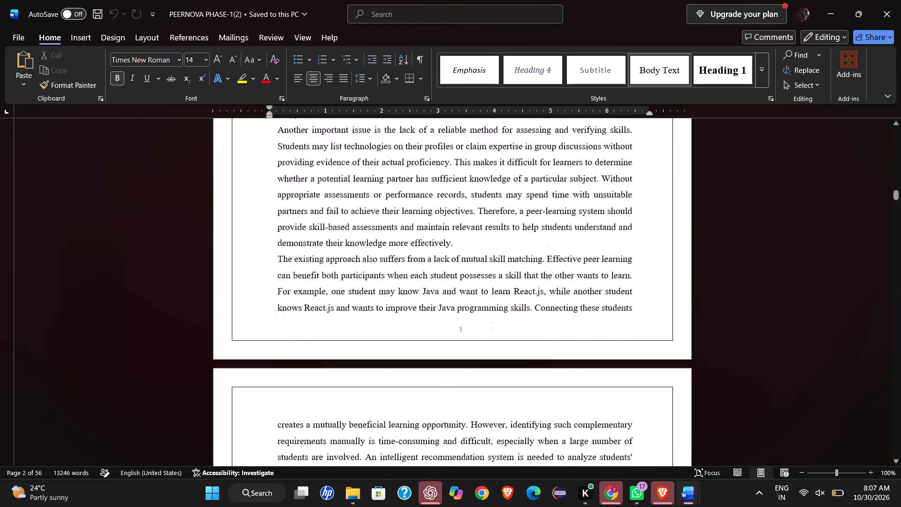
scroll(459, 350, "down", 1)
Examine the Chapter 2 literature survey and the formatting of its numbered study entries up to the start of Chapter 3.
scroll(459, 350, "up", 1)
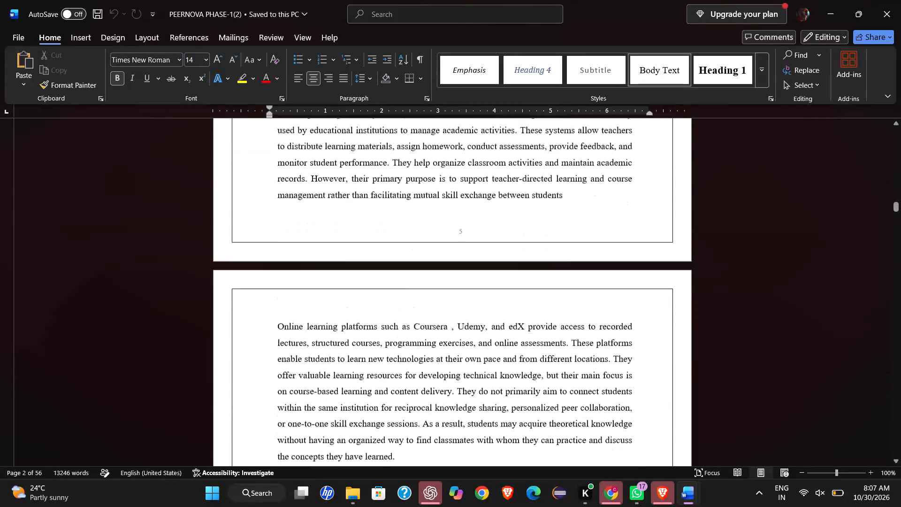
scroll(459, 350, "down", 8)
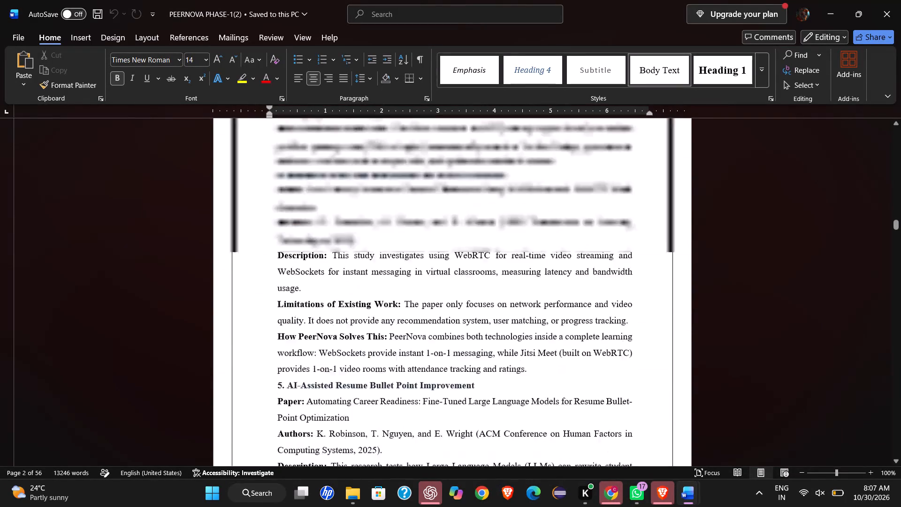
scroll(459, 350, "down", 8)
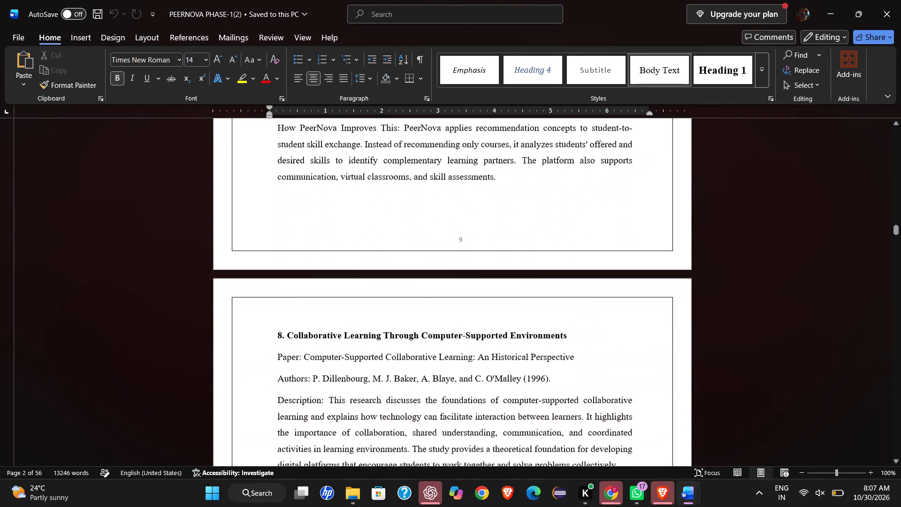
scroll(459, 350, "down", 1)
scroll(459, 350, "up", 4)
scroll(459, 350, "down", 2)
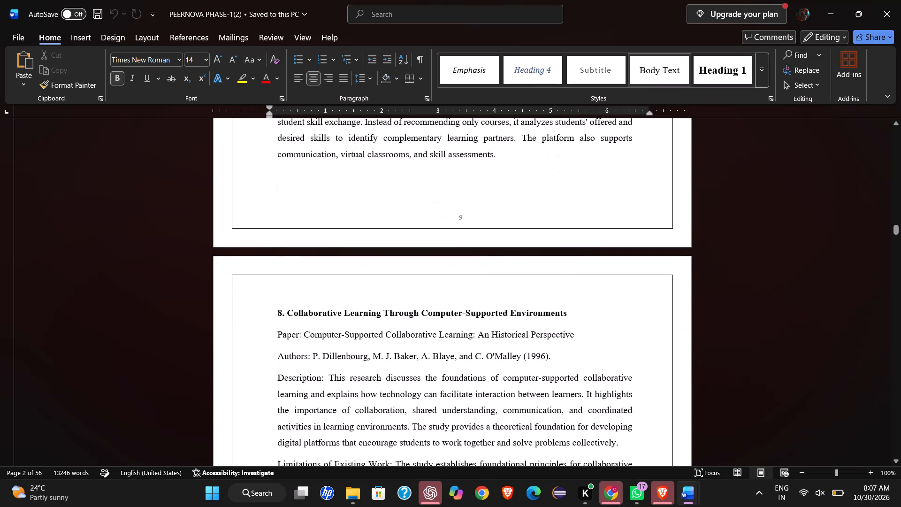
scroll(424, 303, "up", 3)
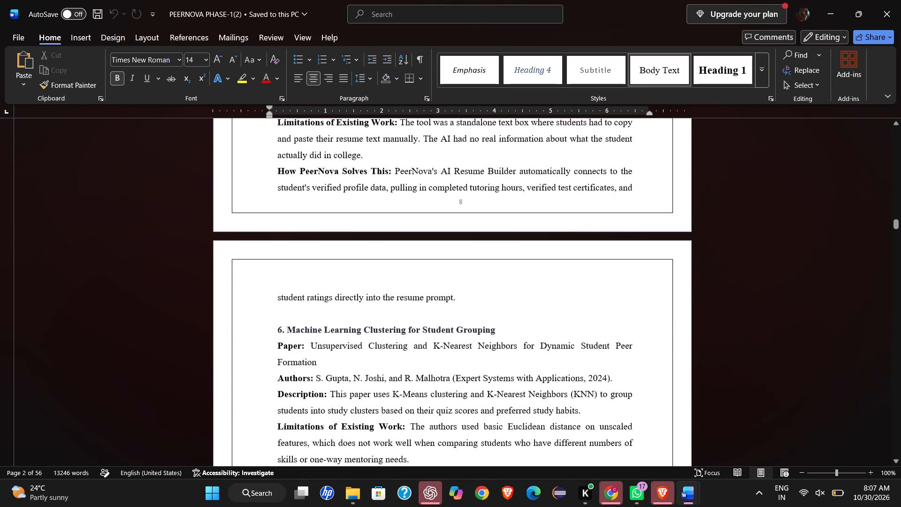
scroll(424, 303, "down", 6)
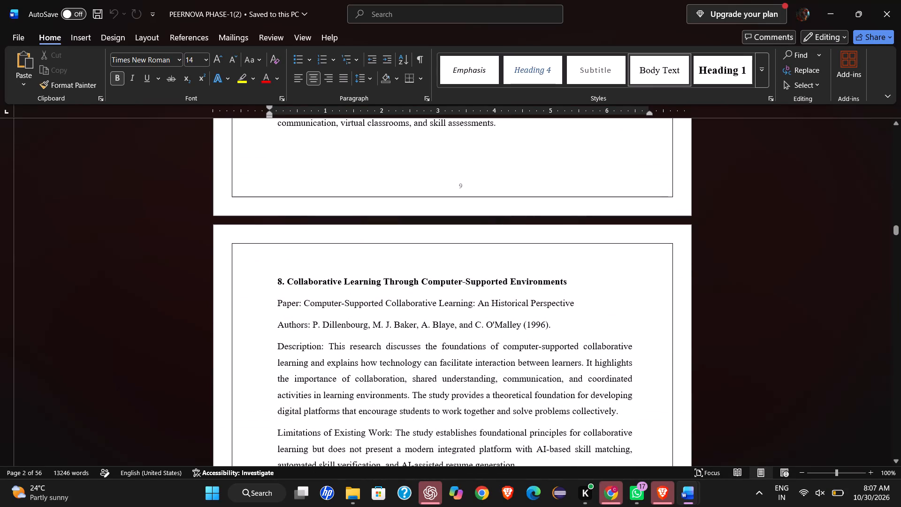
scroll(424, 303, "down", 1)
scroll(424, 341, "down", 1)
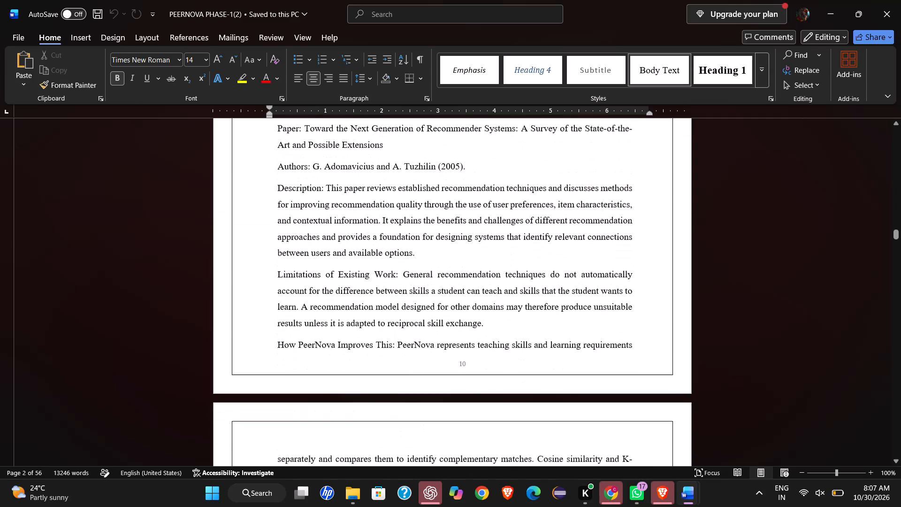
scroll(424, 341, "down", 2)
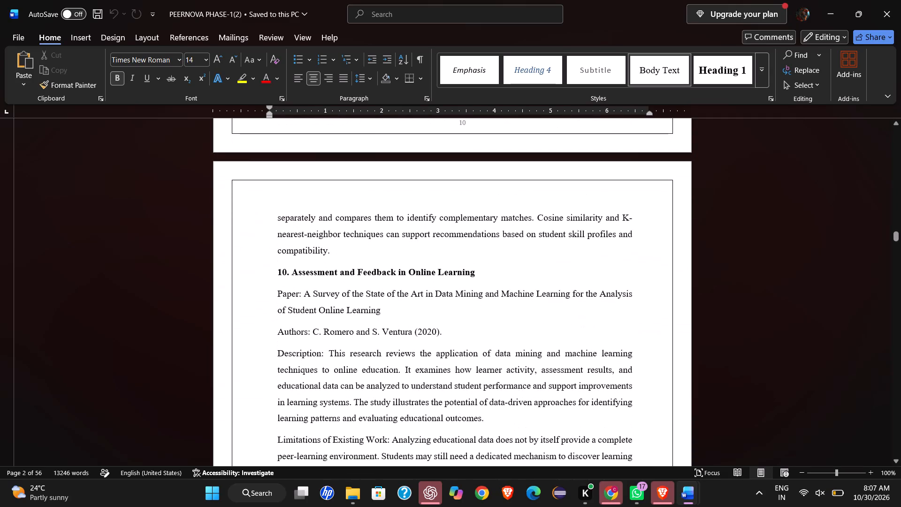
scroll(424, 341, "down", 4)
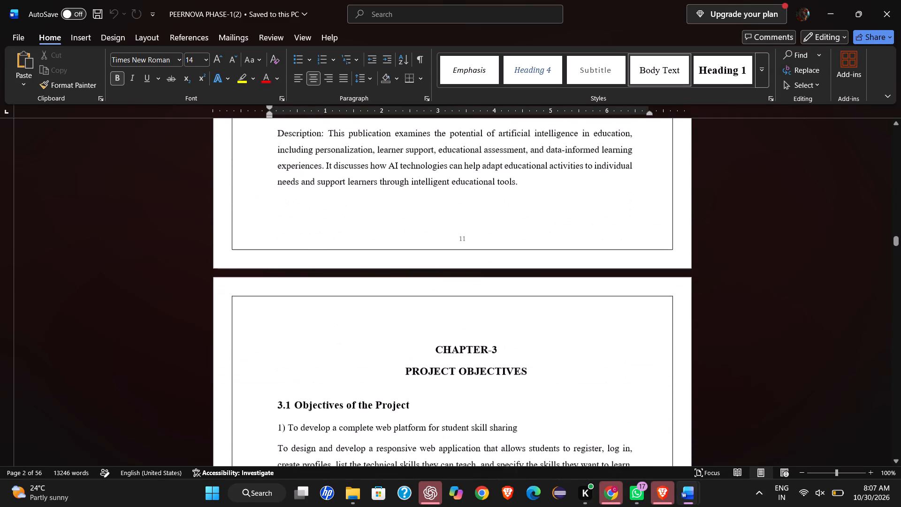
scroll(424, 341, "down", 1)
Remove the two leading spaces before the heading "1. Recommendation Systems for Peer Tutoring" in section 2.2.
scroll(389, 304, "up", 6)
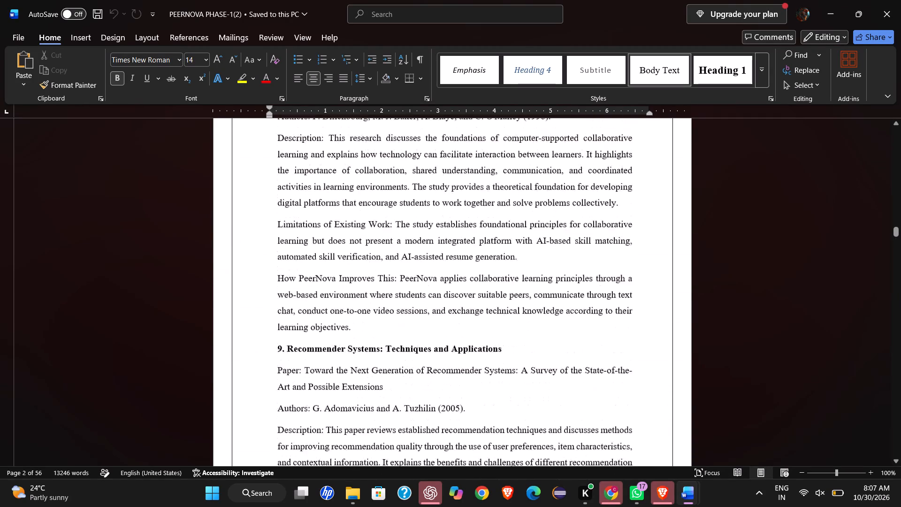
scroll(389, 304, "up", 3)
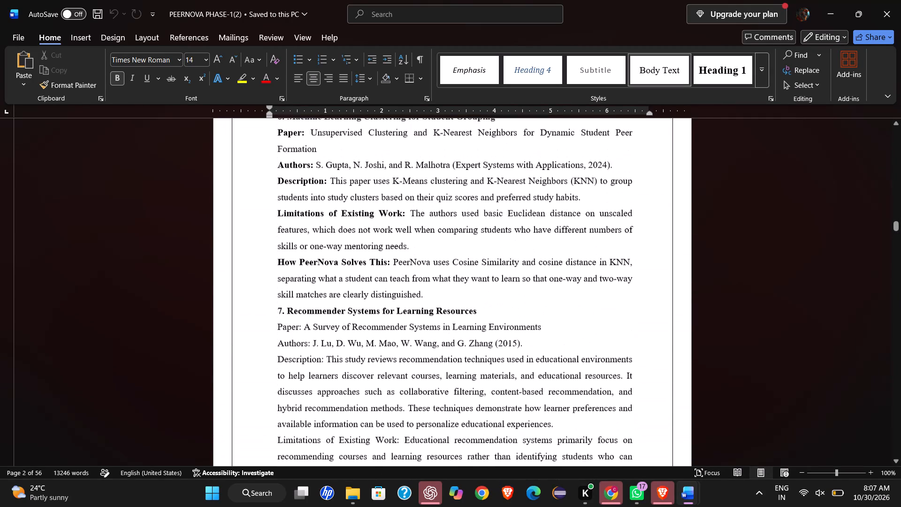
scroll(389, 304, "up", 3)
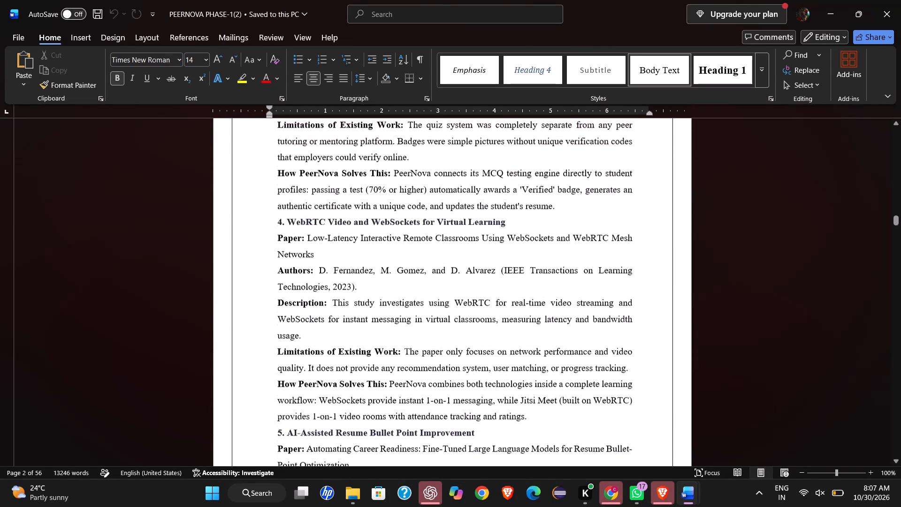
scroll(389, 304, "down", 1)
scroll(389, 304, "up", 3)
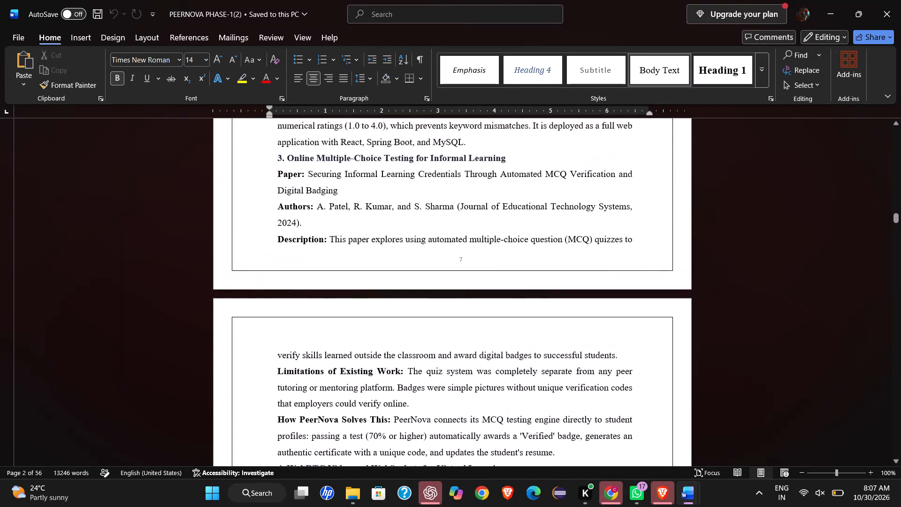
scroll(389, 304, "up", 2)
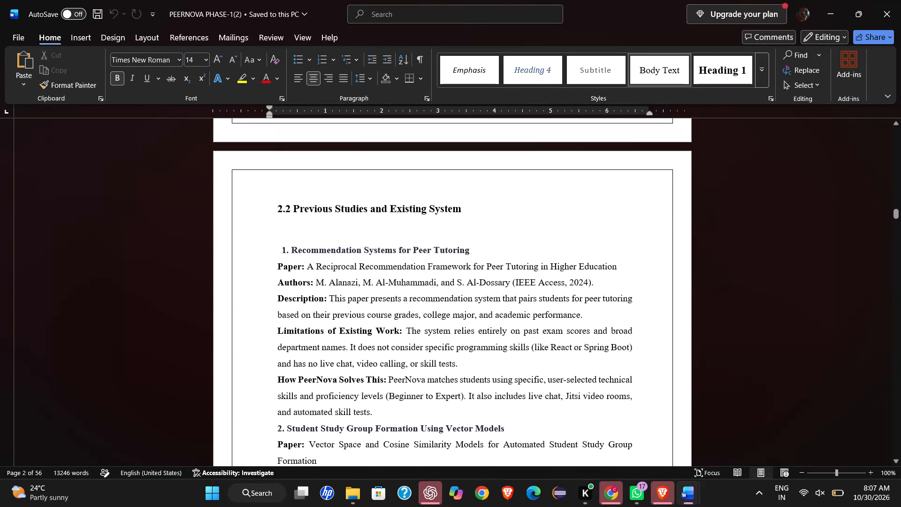
left_click(281, 249)
key("BackSpace")
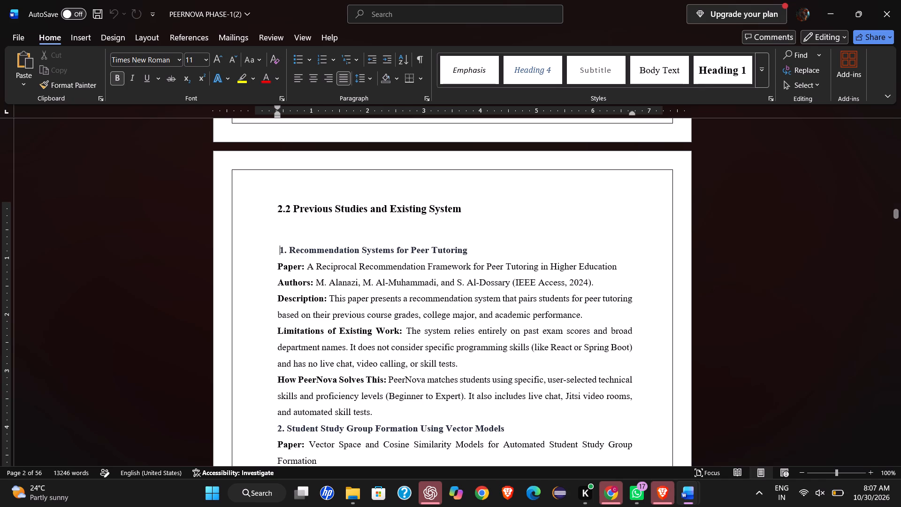
key("BackSpace")
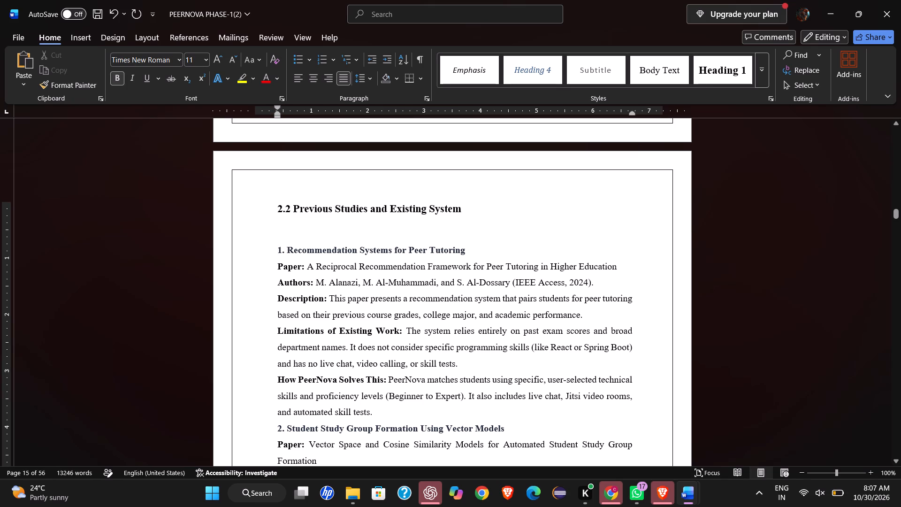
Set the font colour of the heading "1. Recommendation Systems for Peer Tutoring" to black.
left_click_drag(277, 251, 476, 244)
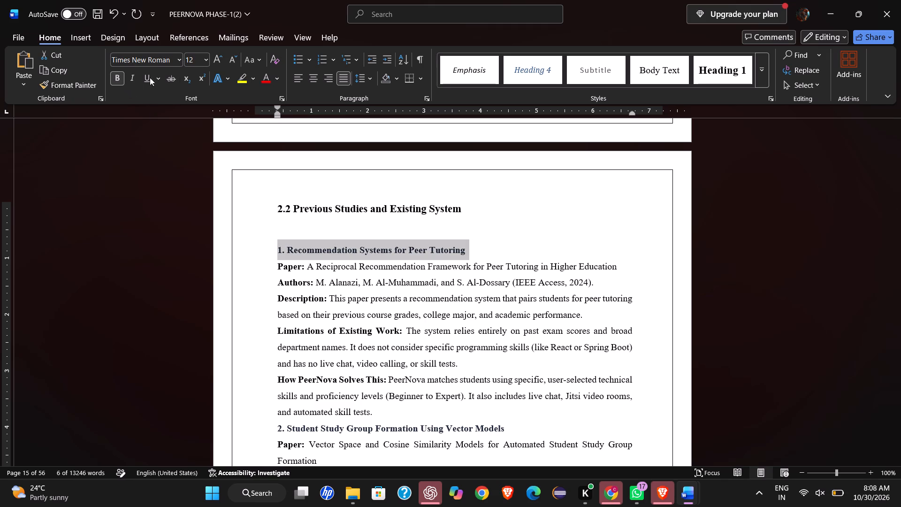
left_click(279, 78)
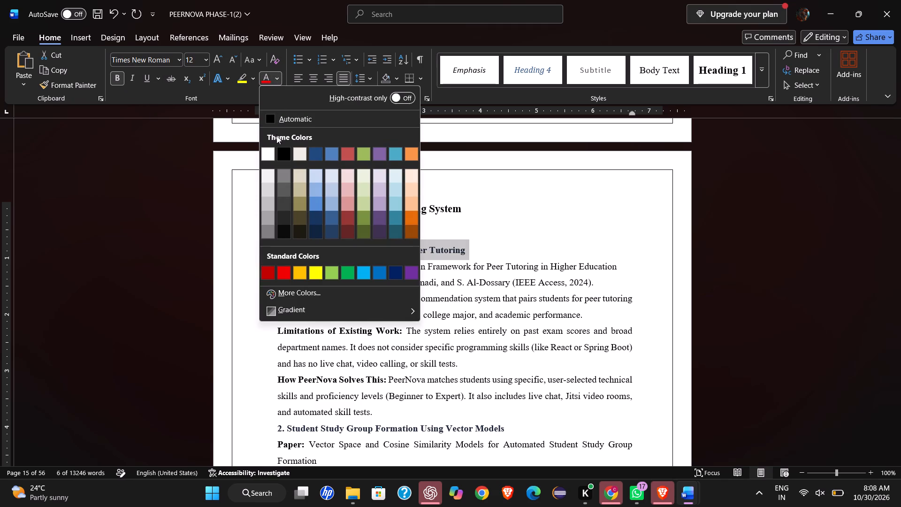
left_click(280, 150)
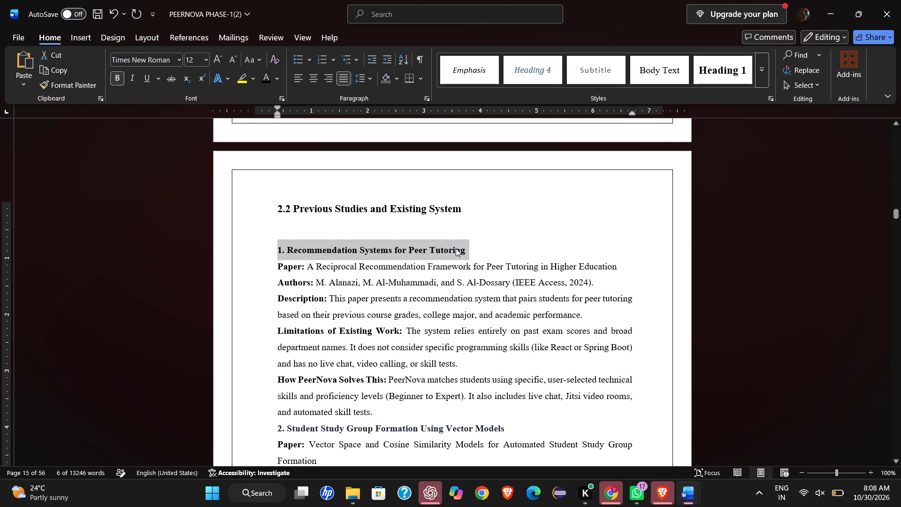
left_click(537, 254)
Examine section 2.1 Survey and the pages leading to section 2.2 for layout and formatting.
scroll(537, 254, "up", 1)
scroll(465, 273, "up", 1)
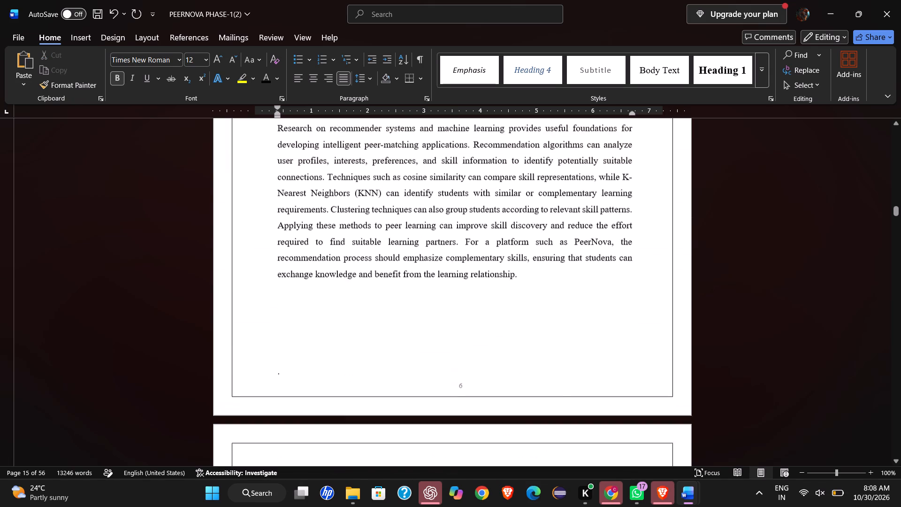
scroll(465, 273, "up", 4)
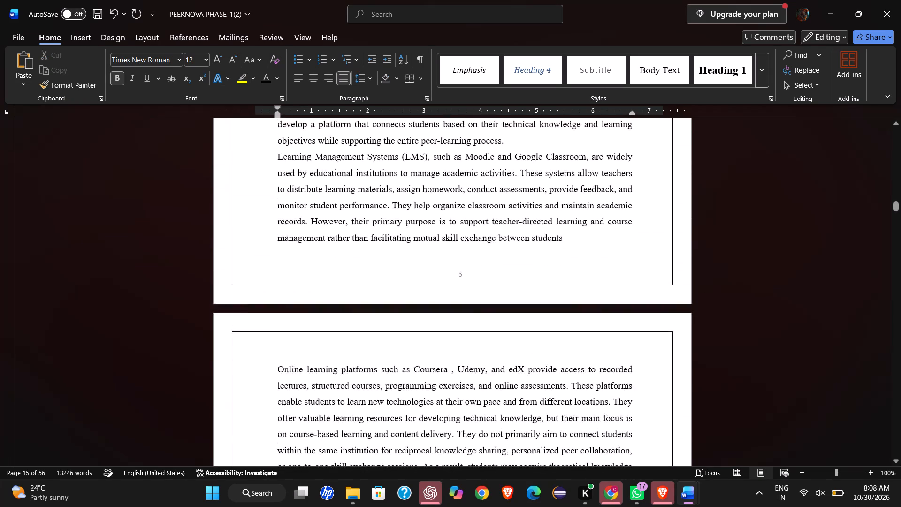
scroll(465, 273, "up", 2)
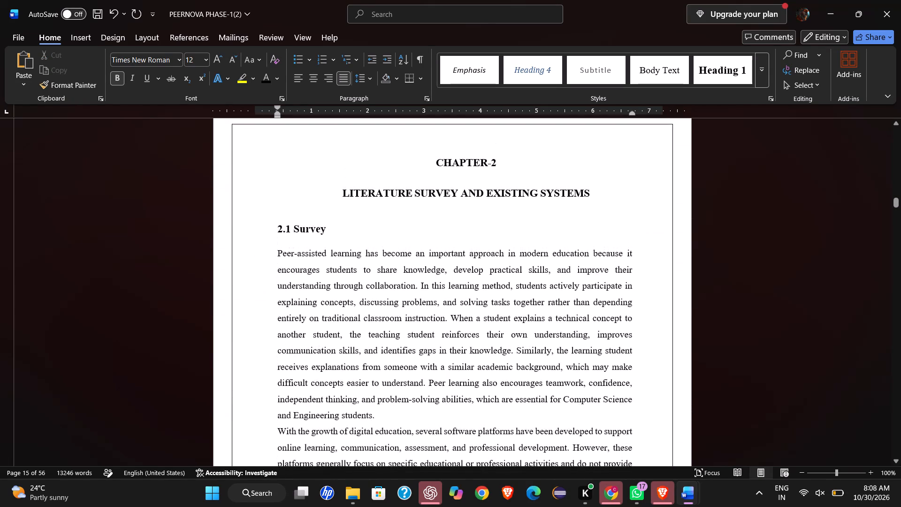
scroll(465, 273, "up", 1)
scroll(465, 273, "down", 9)
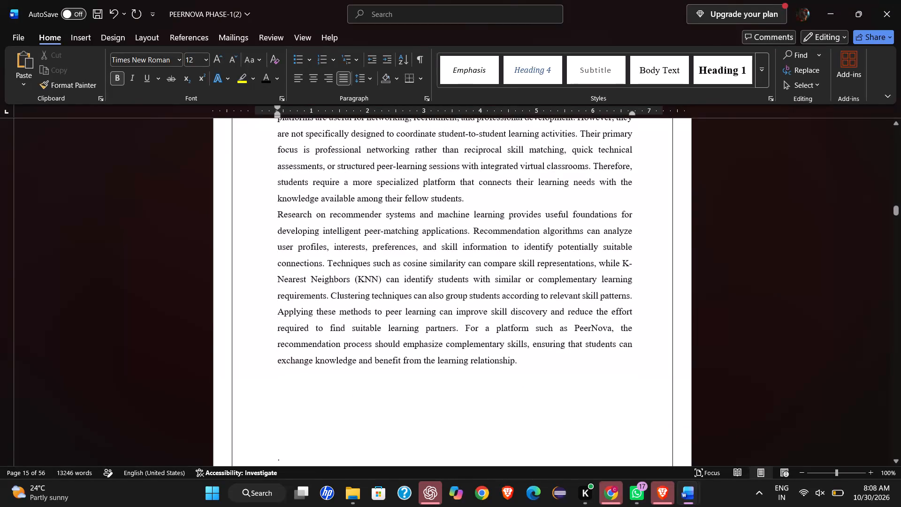
scroll(465, 273, "down", 1)
scroll(465, 273, "up", 1)
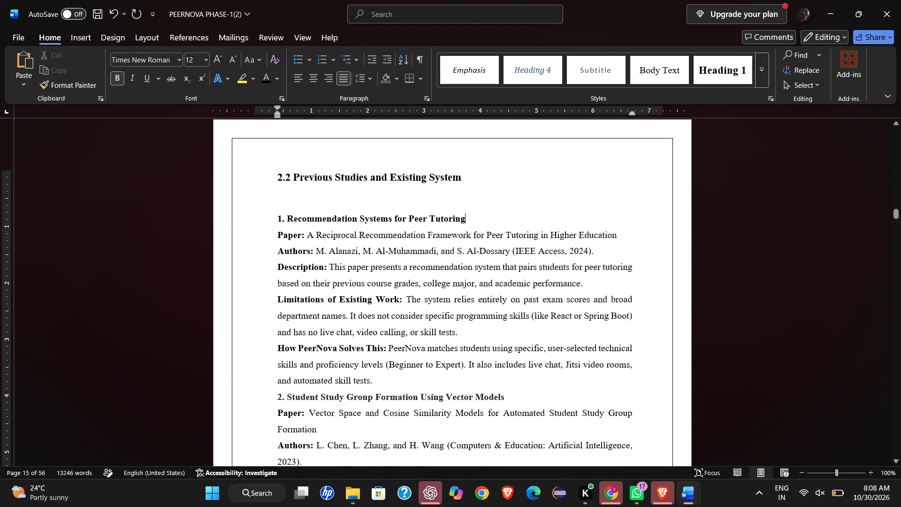
Set the font colour of the section 2.2 heading "3. Online Multiple-Choice Testing for Informal Learning" to black.
scroll(411, 268, "down", 4)
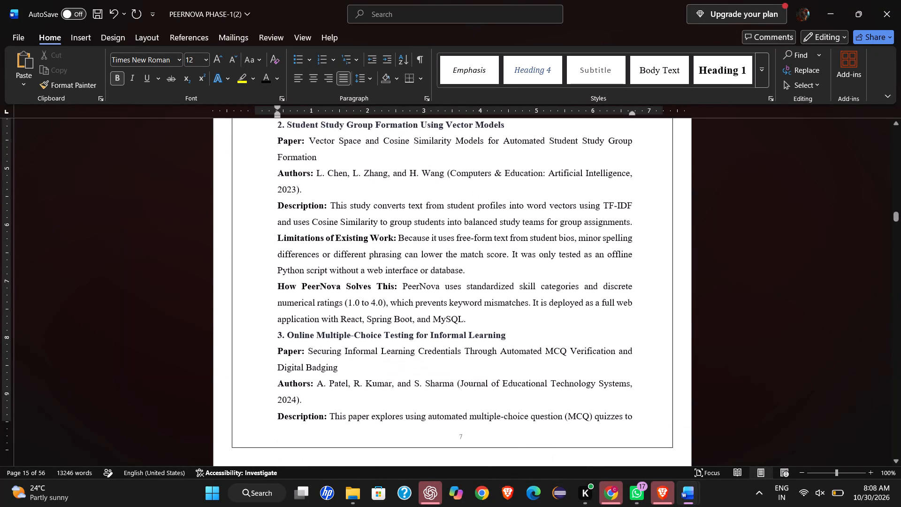
scroll(382, 259, "down", 2)
left_click_drag(275, 282, 535, 279)
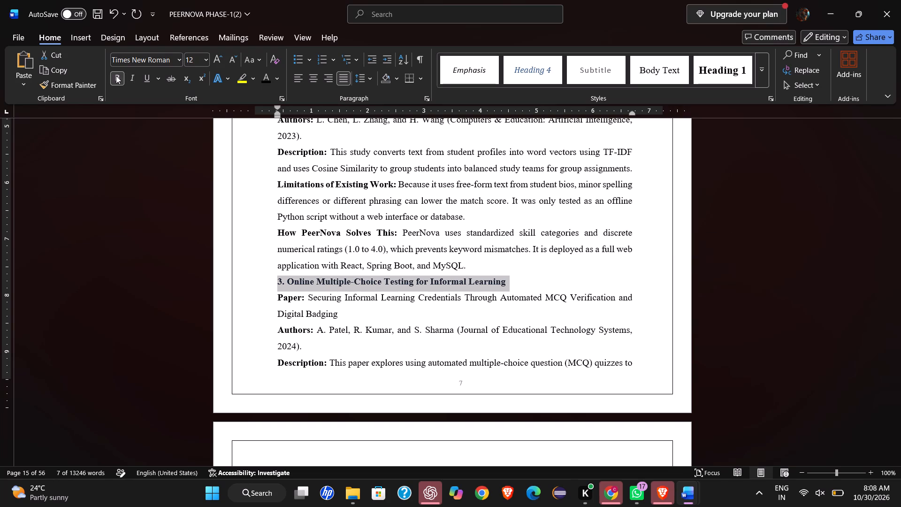
left_click(275, 77)
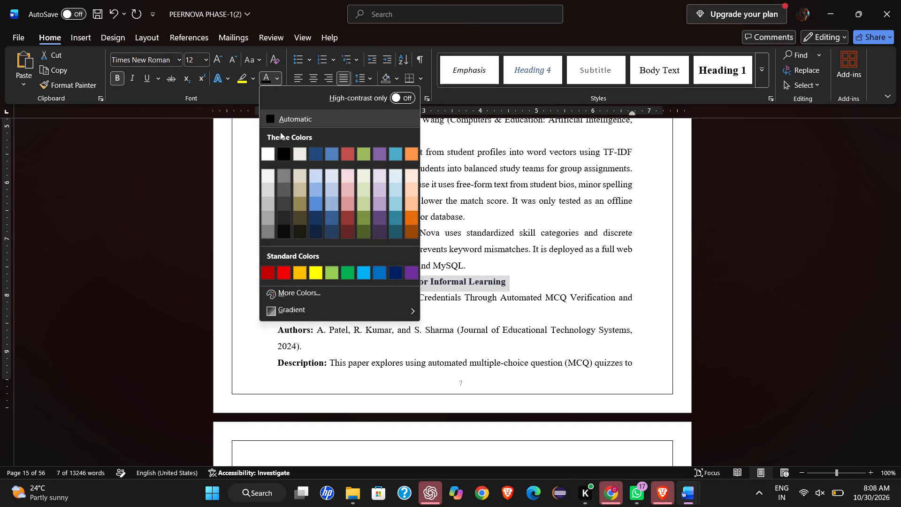
left_click(285, 152)
Set the font colour of the section 2.2 heading "5. AI-Assisted Resume Bullet Point Improvement" to black.
scroll(359, 312, "down", 1)
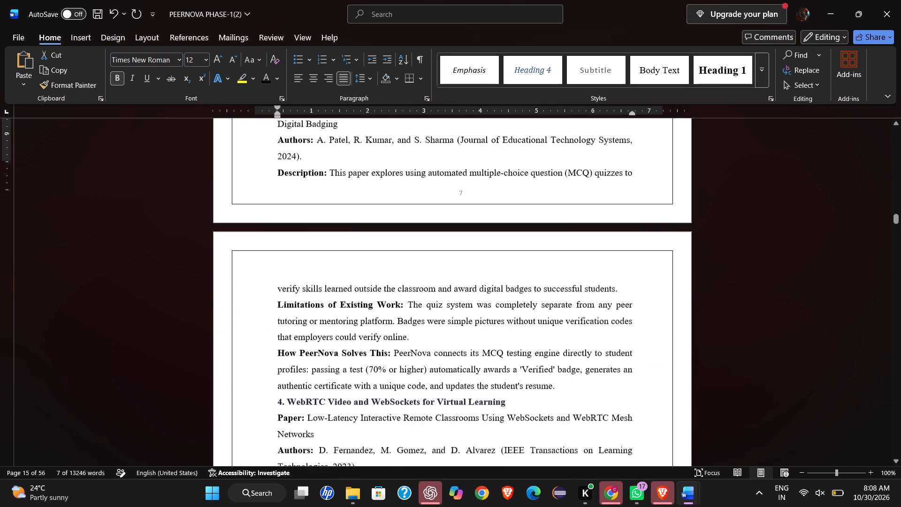
scroll(359, 312, "down", 3)
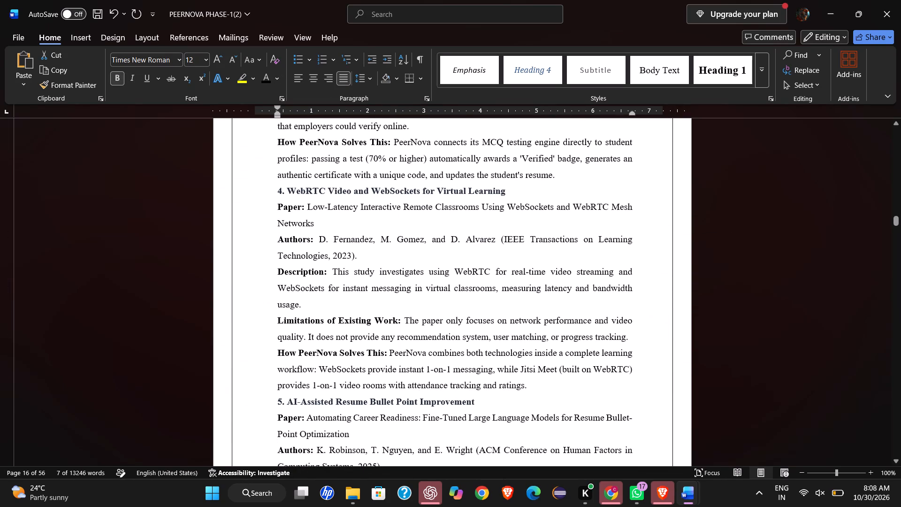
scroll(314, 287, "down", 2)
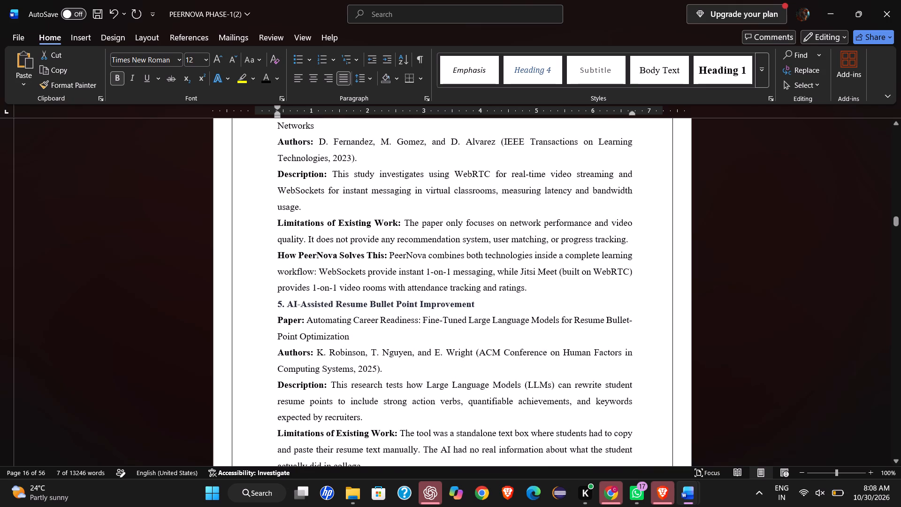
scroll(314, 287, "down", 1)
left_click_drag(276, 303, 521, 307)
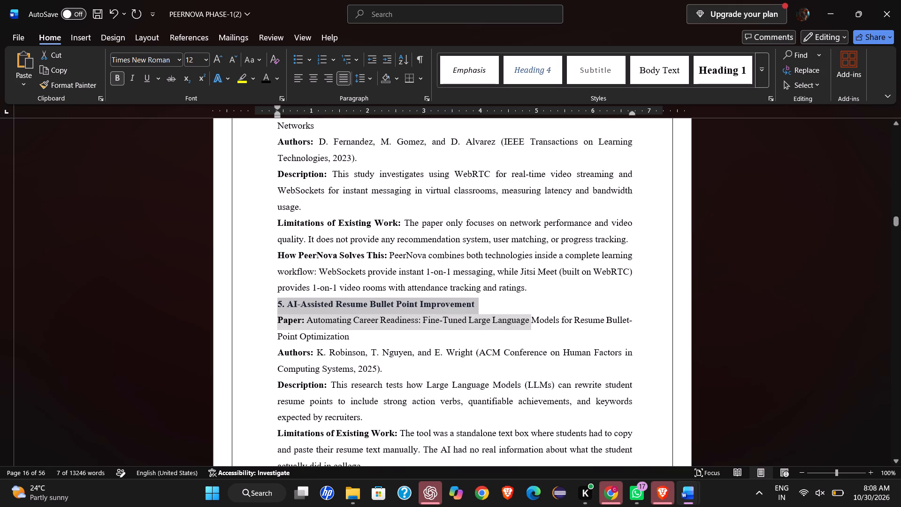
left_click_drag(521, 307, 490, 301)
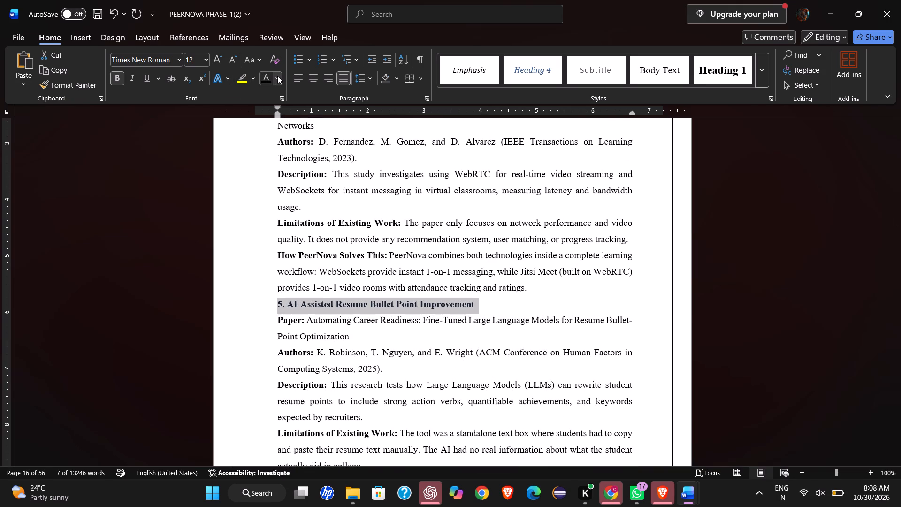
left_click(277, 76)
left_click(284, 150)
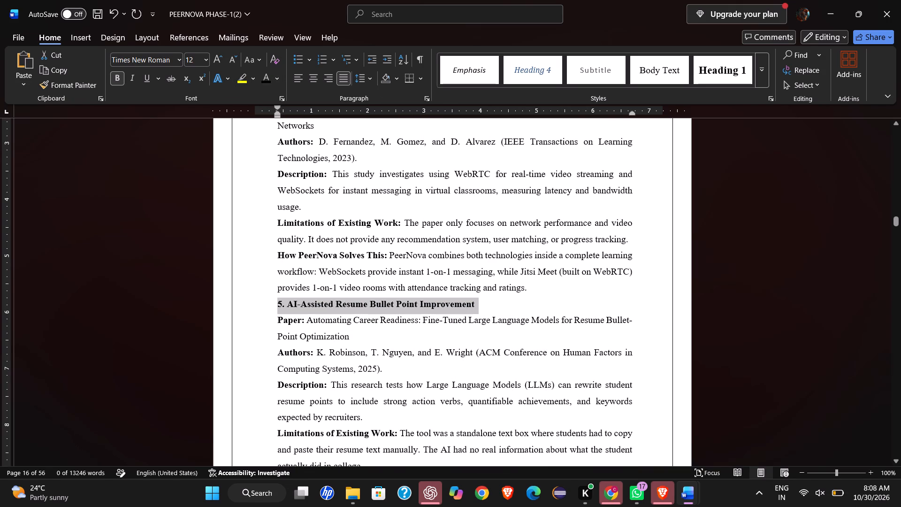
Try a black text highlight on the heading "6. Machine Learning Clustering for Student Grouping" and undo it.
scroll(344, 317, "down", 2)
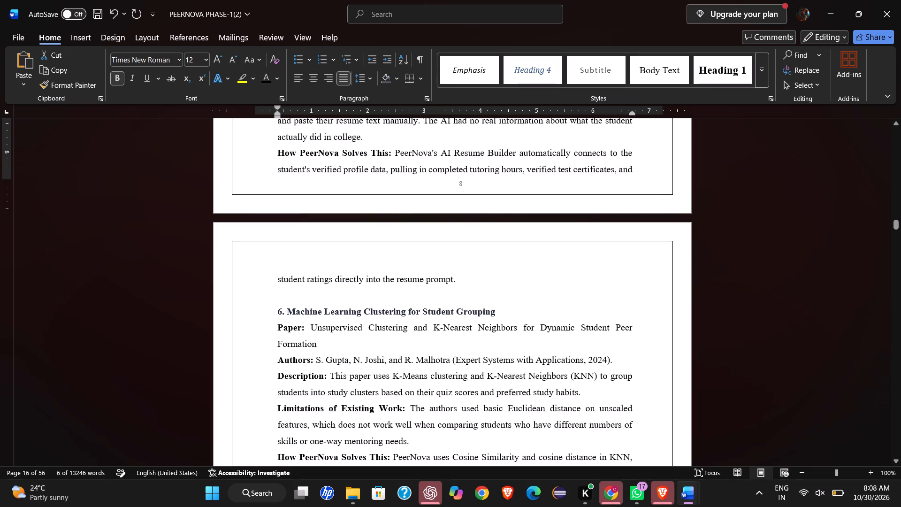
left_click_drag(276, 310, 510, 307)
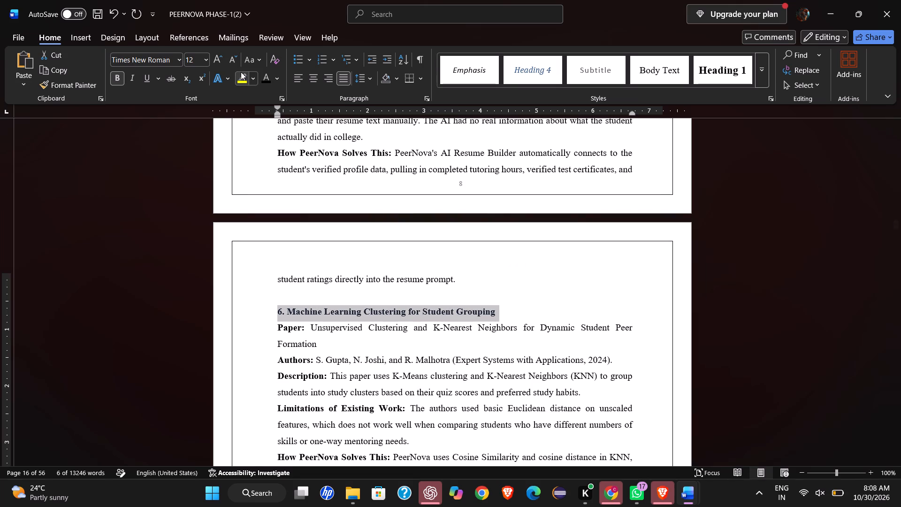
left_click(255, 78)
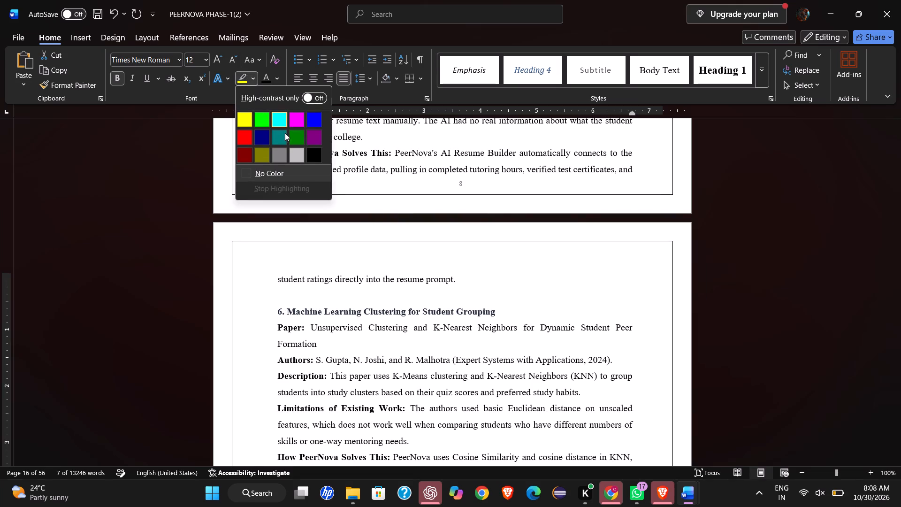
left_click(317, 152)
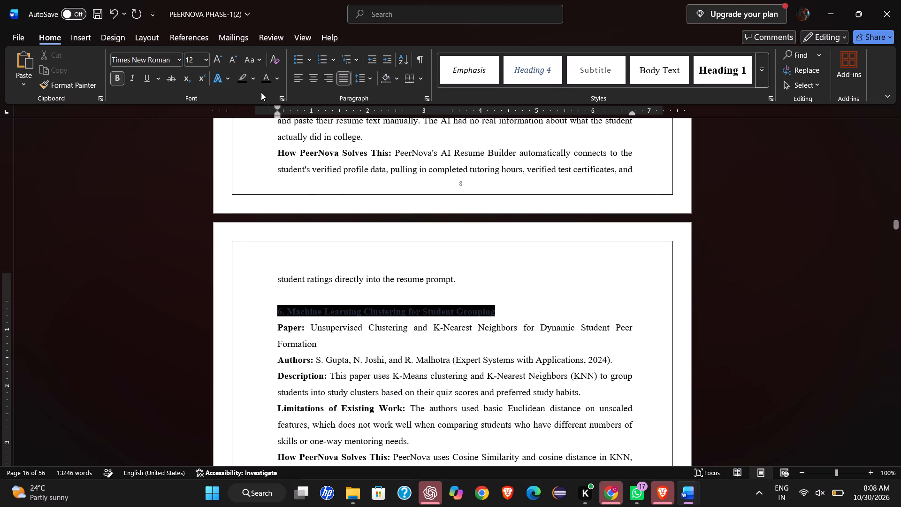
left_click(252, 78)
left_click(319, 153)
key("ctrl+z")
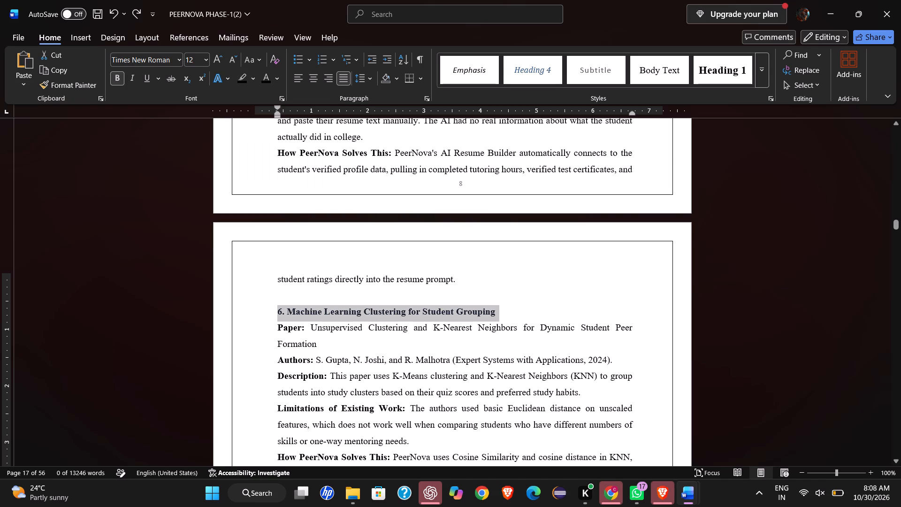
Set the font colour of the section 2.2 heading "6. Machine Learning Clustering for Student Grouping" to black.
left_click(526, 416)
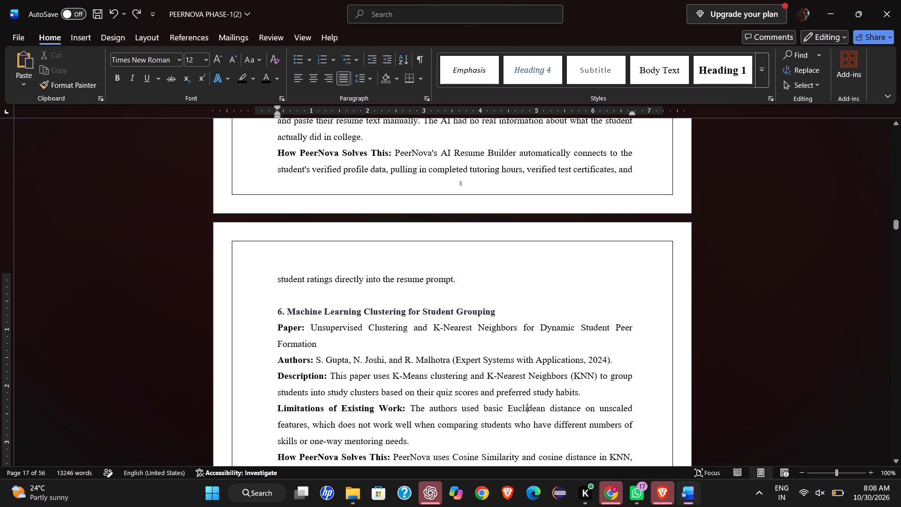
left_click_drag(275, 309, 508, 318)
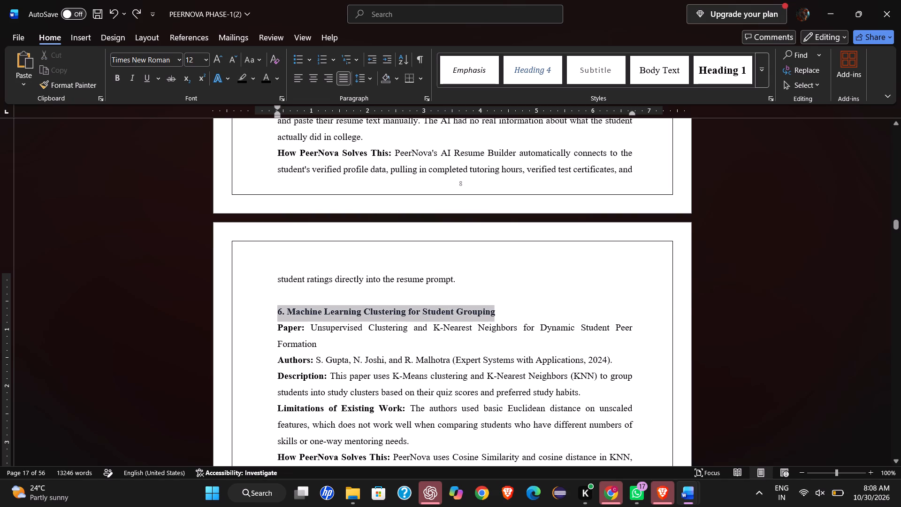
left_click_drag(508, 318, 507, 316)
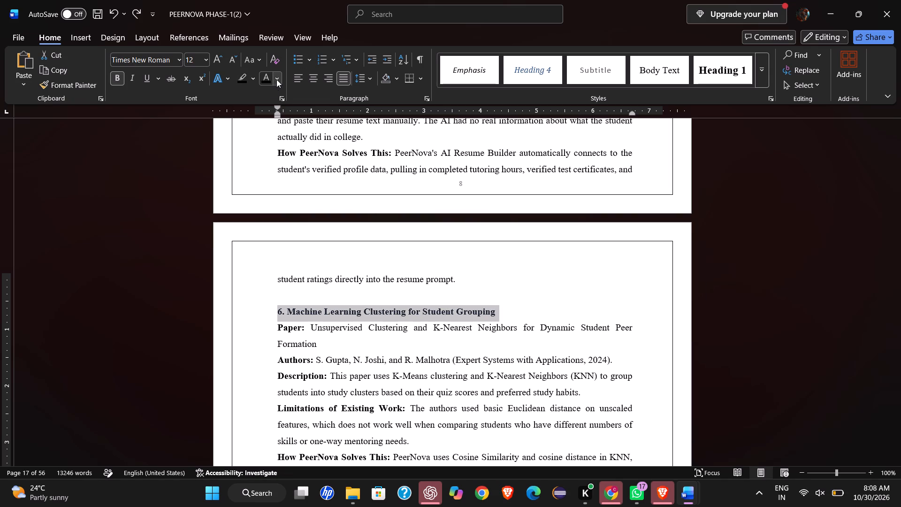
left_click(277, 79)
left_click(284, 151)
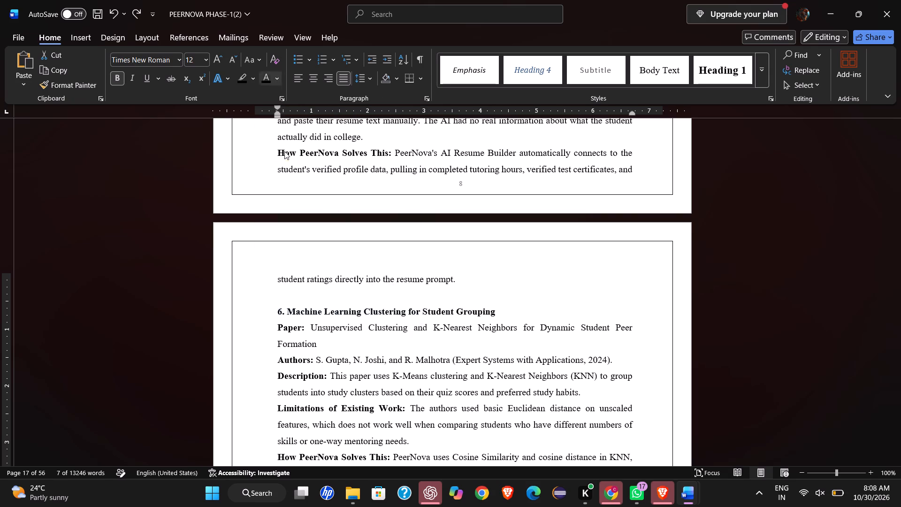
Examine the remaining section 2.2 studies, from heading 7 onwards, for consistent heading colour and layout.
scroll(399, 299, "down", 2)
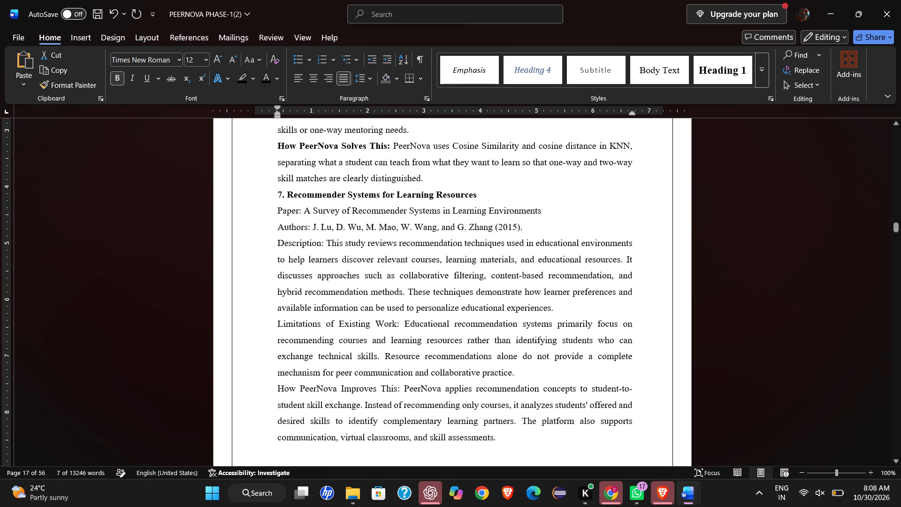
scroll(360, 248, "down", 1)
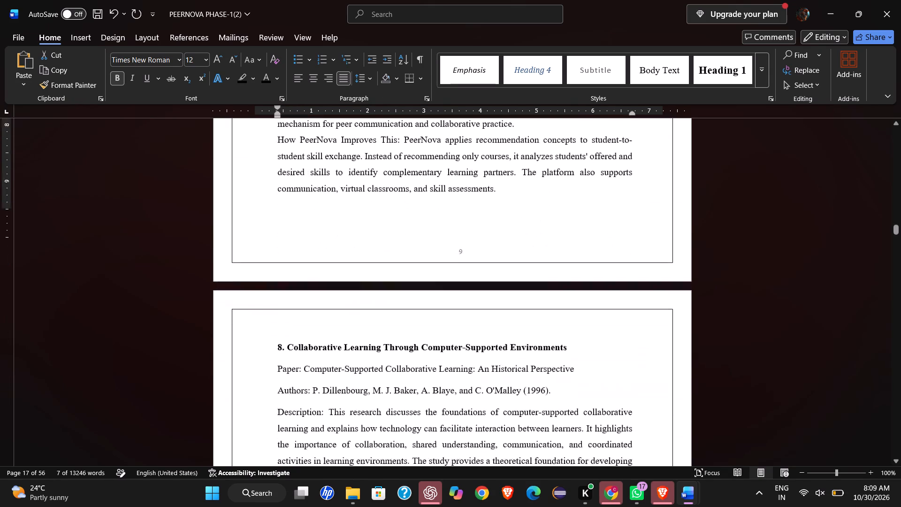
scroll(360, 248, "down", 4)
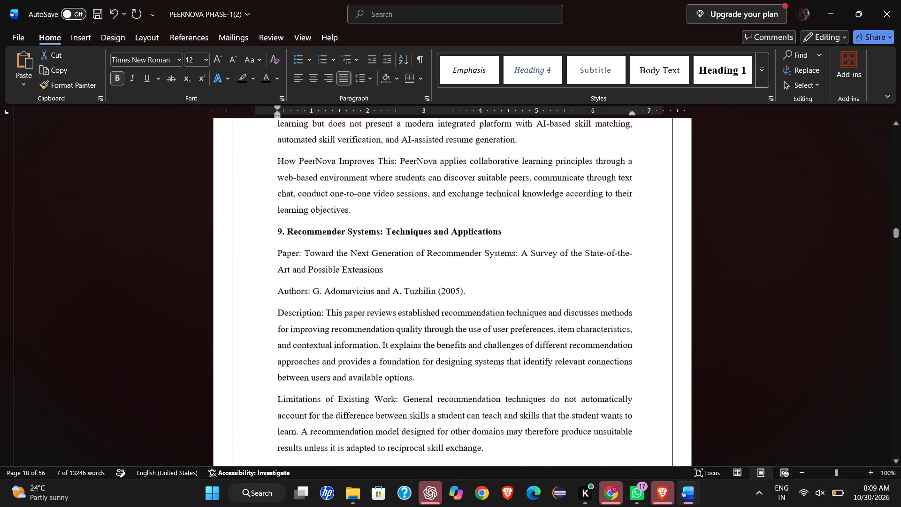
scroll(360, 248, "down", 4)
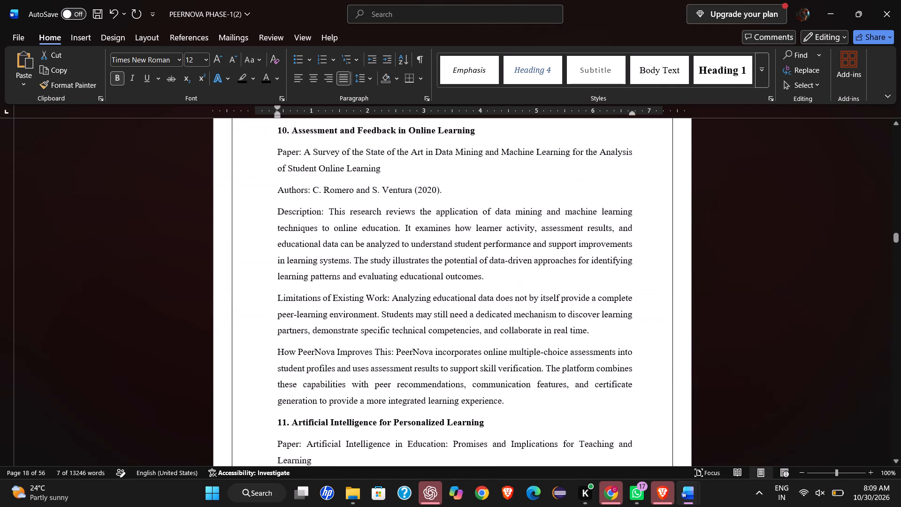
scroll(360, 248, "down", 4)
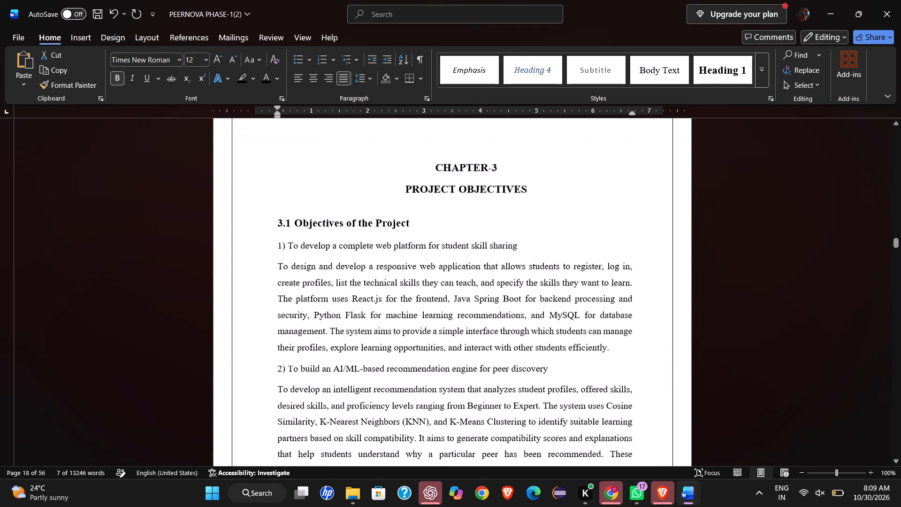
Examine Chapter 3, sections 3.1 Objectives and 3.2 Limitations of the Project, for heading colour and layout.
scroll(393, 274, "down", 1)
scroll(393, 274, "up", 1)
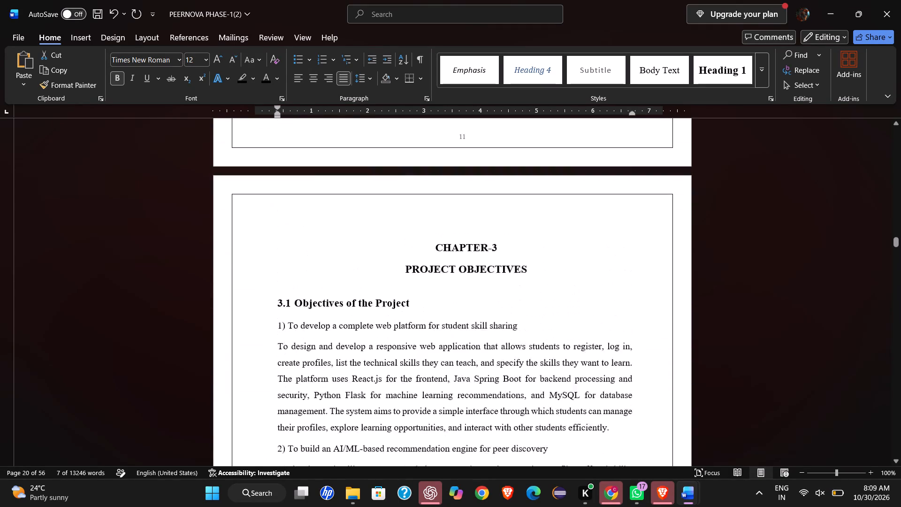
scroll(393, 274, "down", 4)
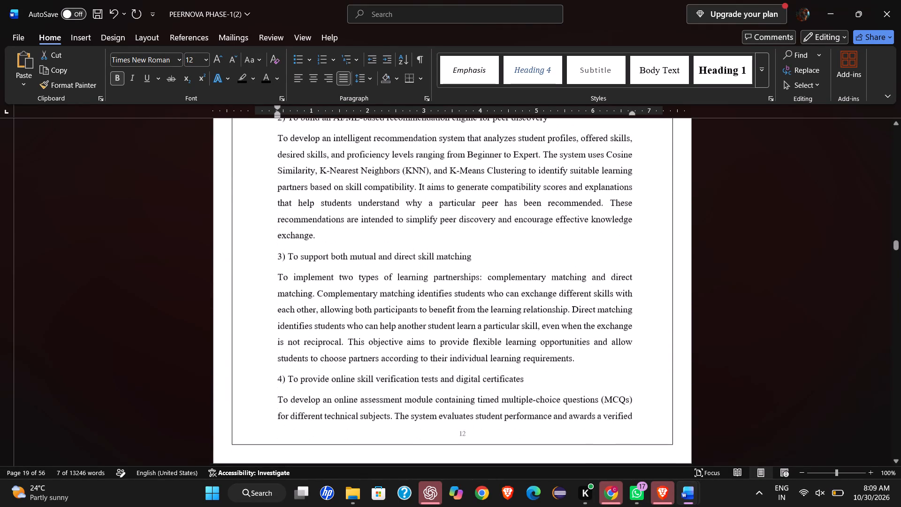
scroll(393, 274, "down", 5)
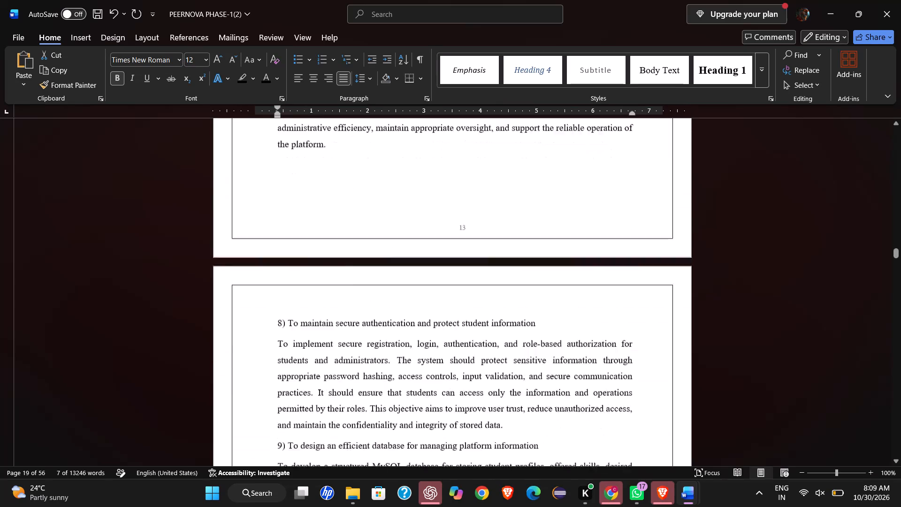
scroll(393, 274, "down", 5)
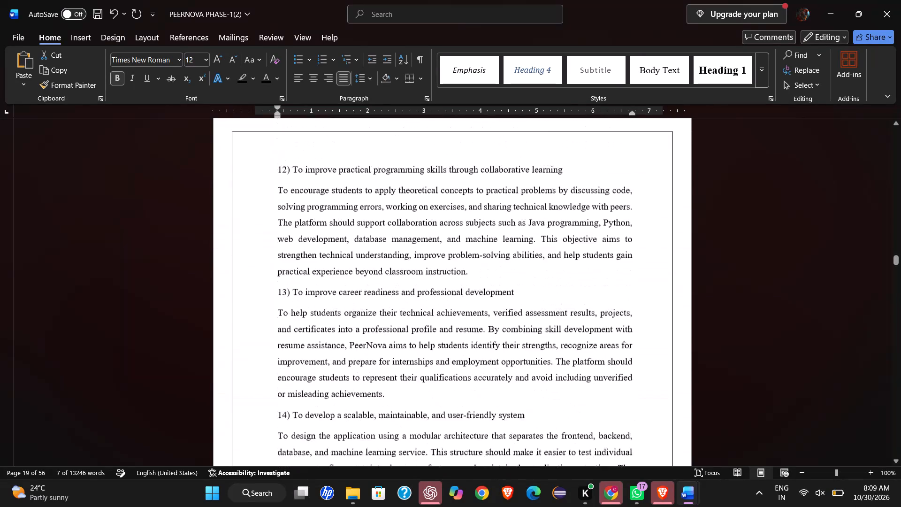
scroll(393, 274, "down", 4)
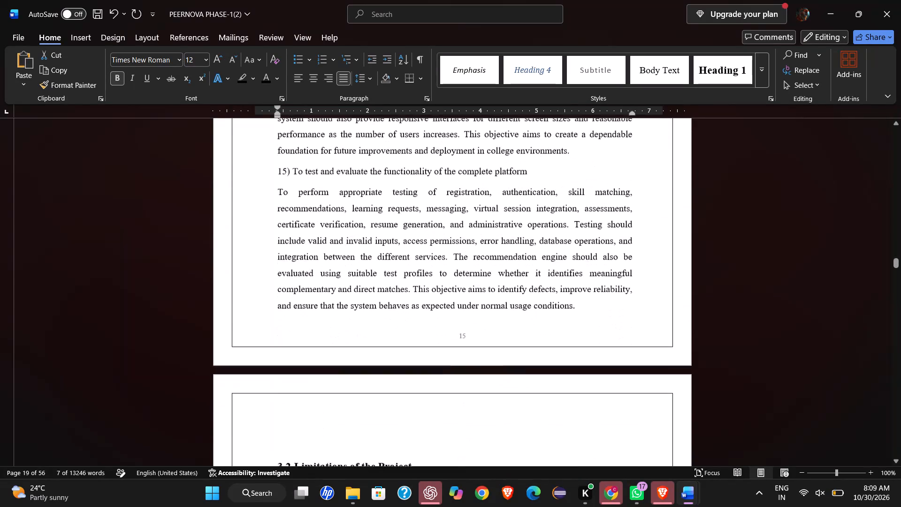
scroll(393, 274, "down", 2)
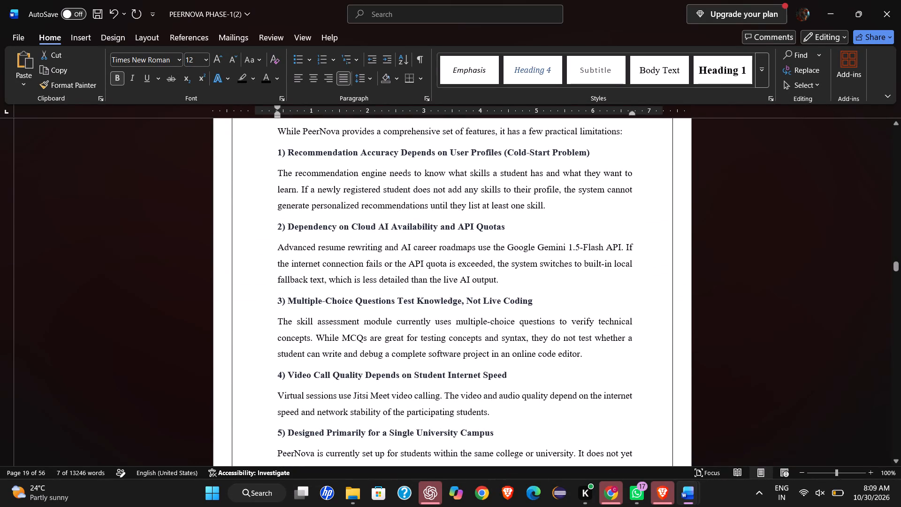
scroll(393, 274, "up", 1)
scroll(393, 274, "down", 1)
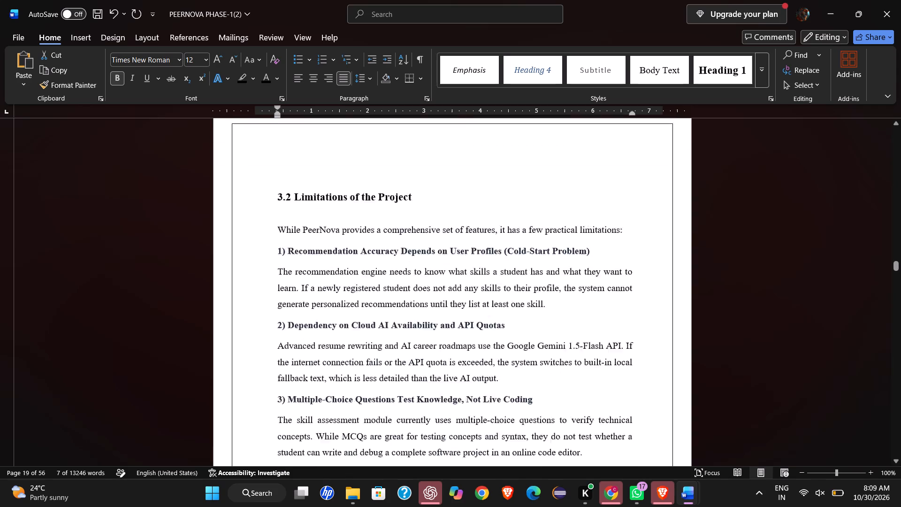
scroll(393, 274, "down", 1)
scroll(393, 274, "up", 1)
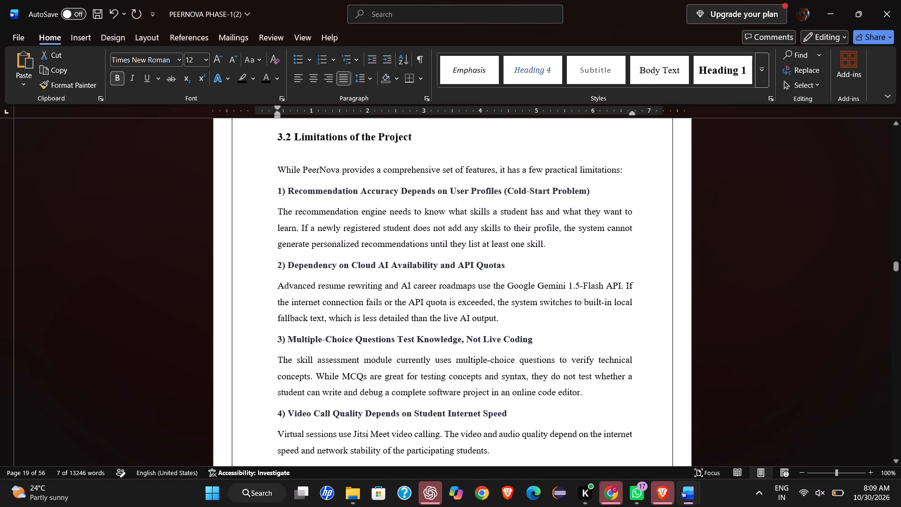
scroll(365, 316, "down", 1)
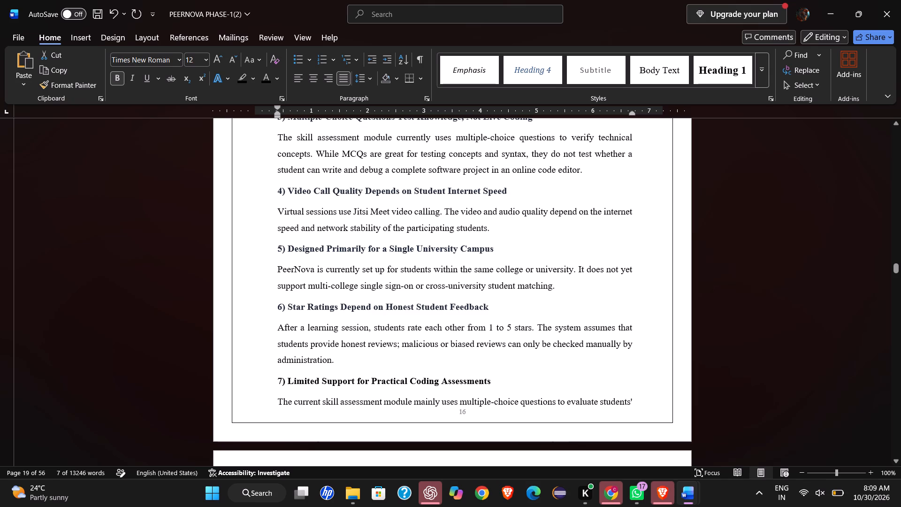
Set the font colour of the section 3.2 heading "1) Recommendation Accuracy Depends on User Profiles (Cold-Start Problem)" to black.
scroll(482, 300, "up", 1)
scroll(386, 271, "up", 1)
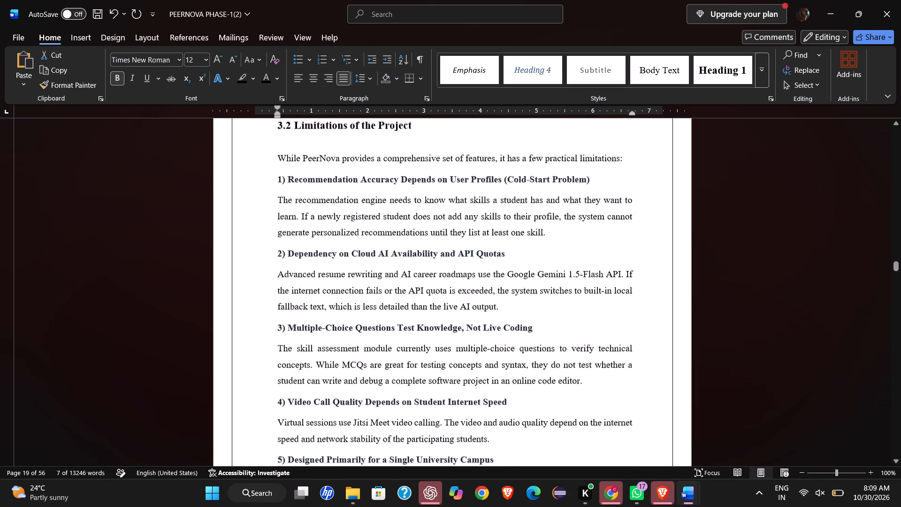
scroll(386, 271, "up", 1)
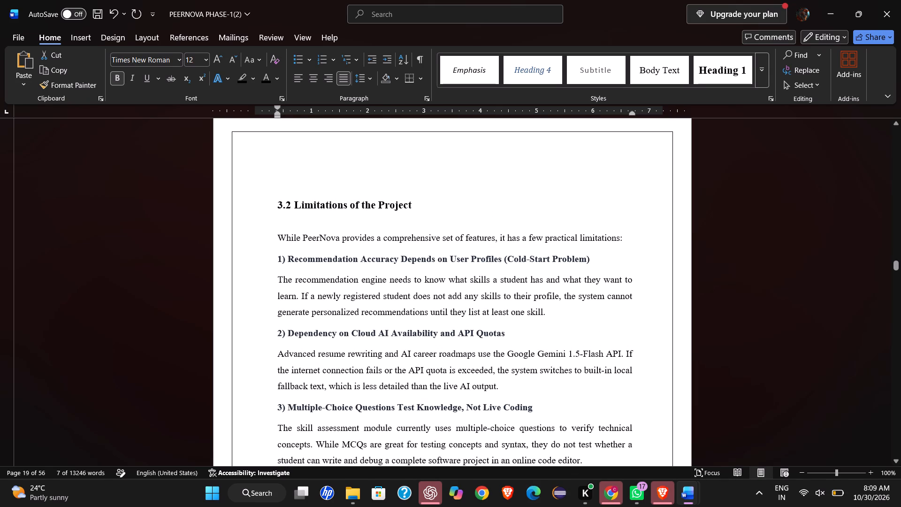
left_click_drag(594, 258, 217, 259)
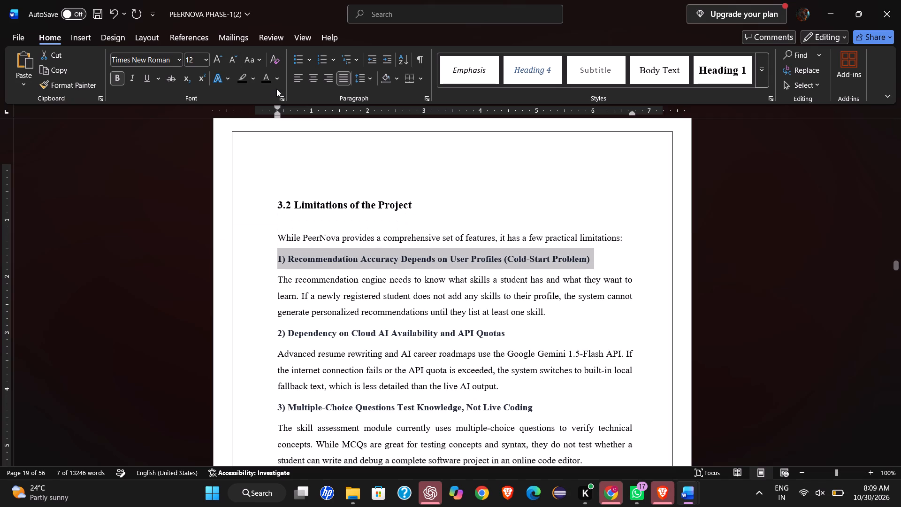
left_click(273, 79)
left_click(286, 150)
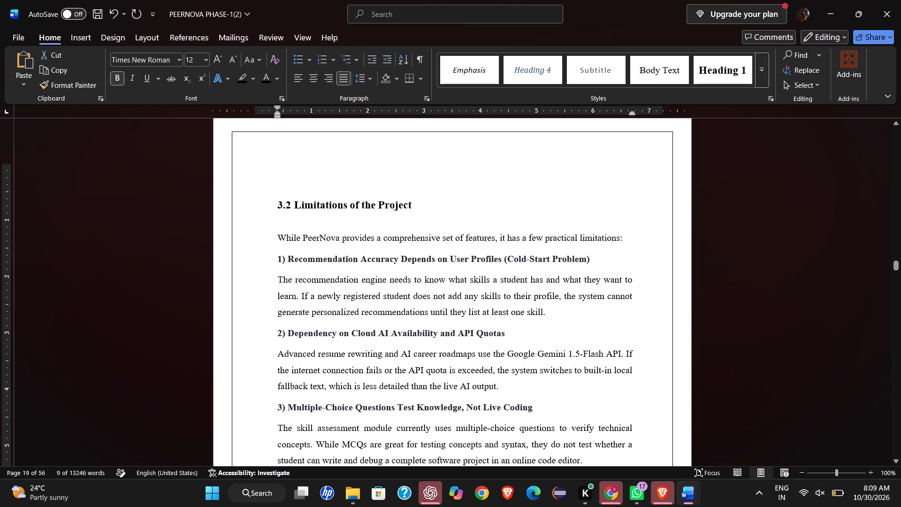
Set the font colour of the section 3.2 heading "2) Dependency on Cloud AI Availability and API Quotas" to black.
left_click_drag(510, 332, 233, 332)
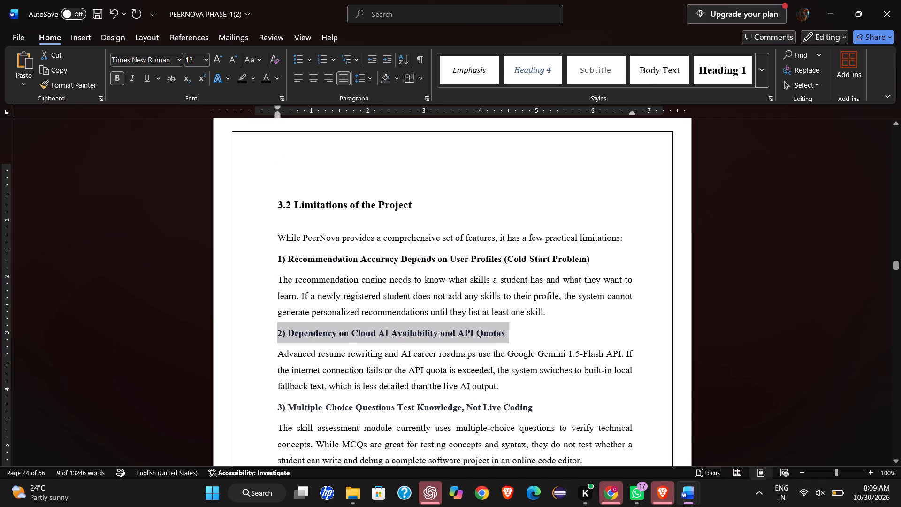
left_click_drag(233, 332, 227, 332)
left_click(277, 77)
left_click(280, 155)
Set the font colour of the section 3.2 heading "3) Multiple-Choice Questions Test Knowledge, Not Live Coding" to black.
scroll(394, 319, "down", 1)
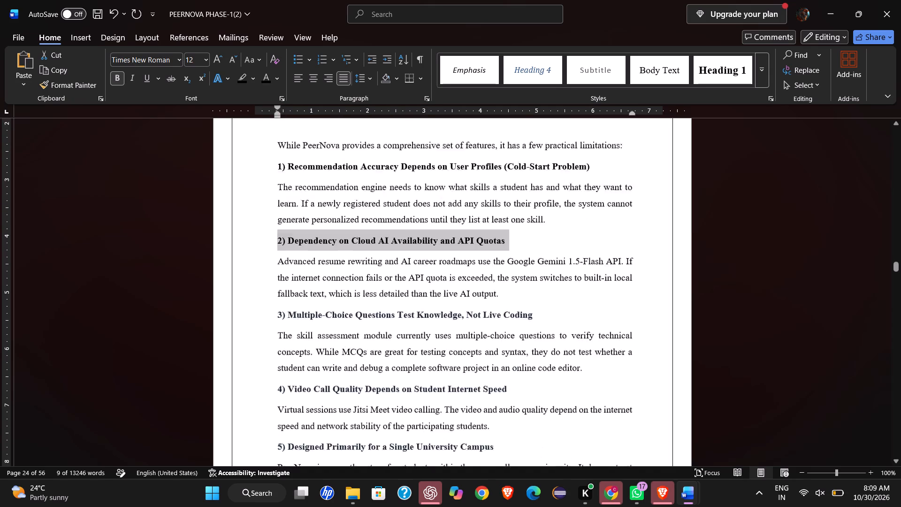
scroll(394, 319, "down", 1)
left_click_drag(536, 253, 228, 265)
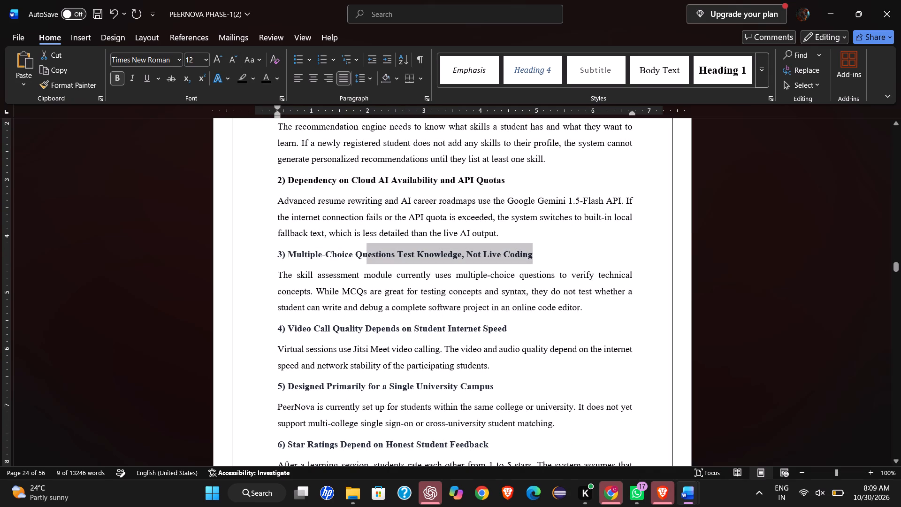
left_click_drag(228, 265, 218, 243)
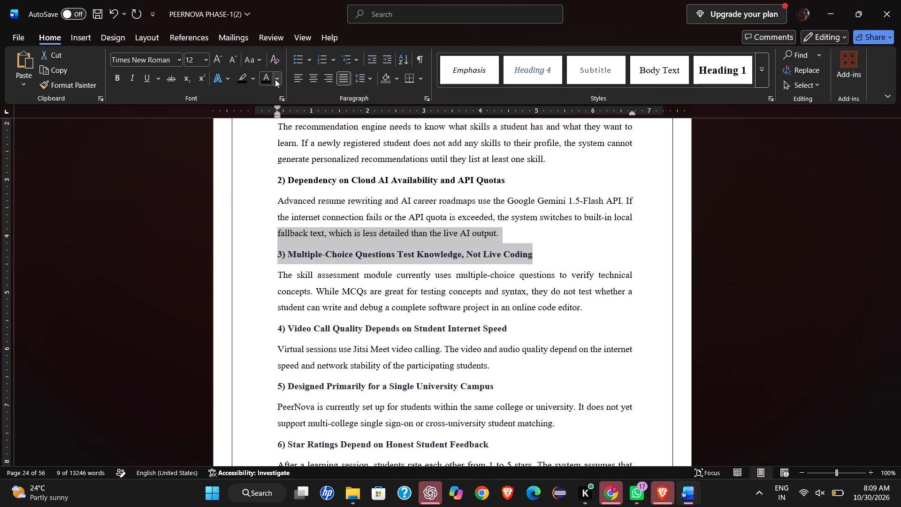
left_click(552, 239)
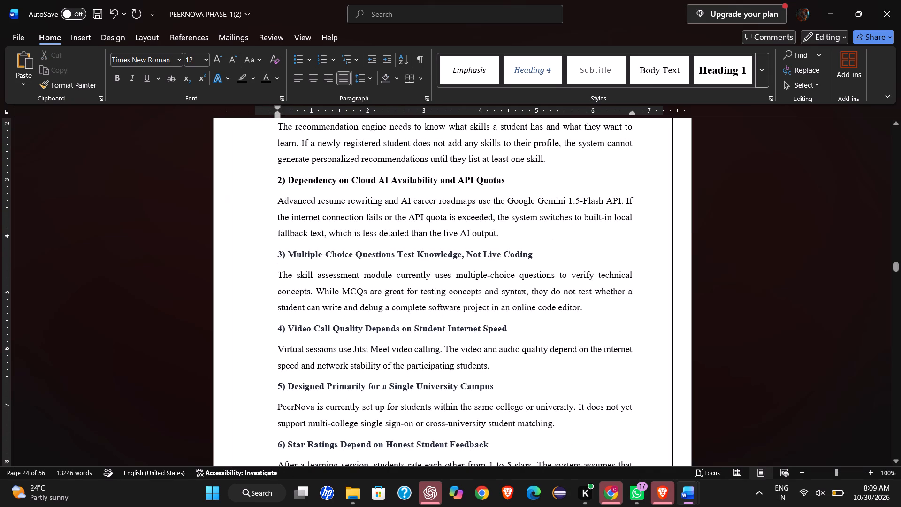
left_click_drag(535, 257, 257, 257)
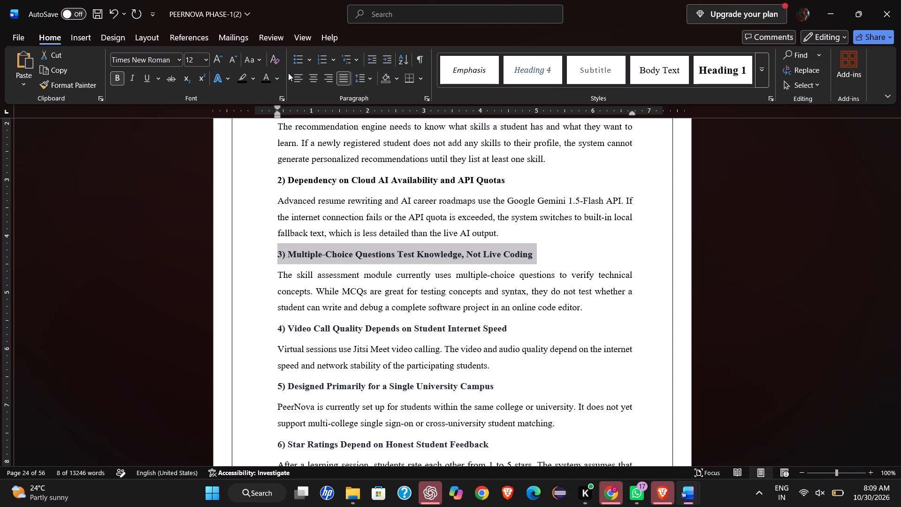
left_click(272, 73)
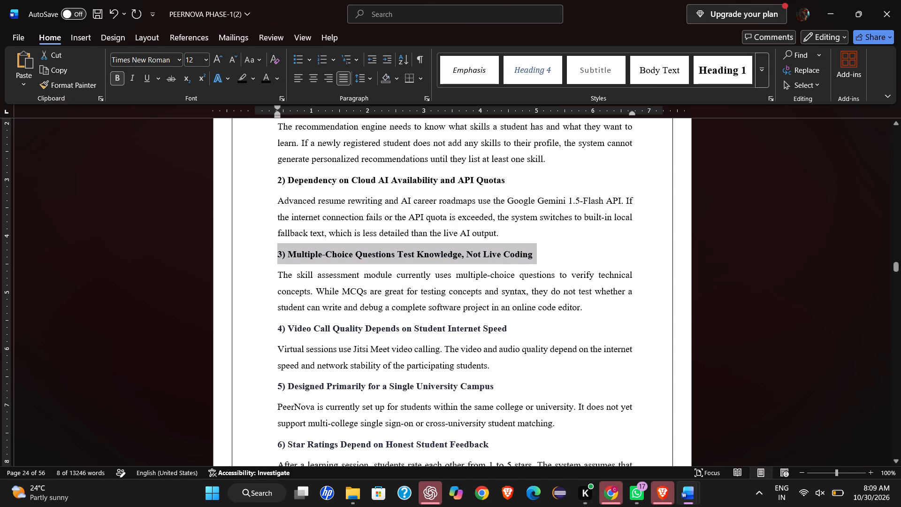
Set the font colour of section 3.2 headings "5) Designed Primarily for a Single University Campus" and "6) Star Ratings Depend on Honest Student Feedback" to black.
scroll(501, 330, "down", 1)
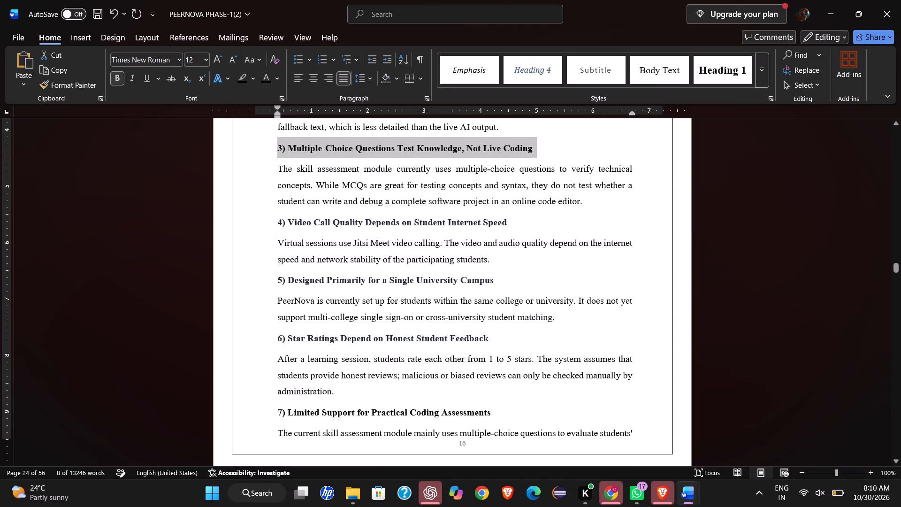
left_click_drag(499, 280, 245, 277)
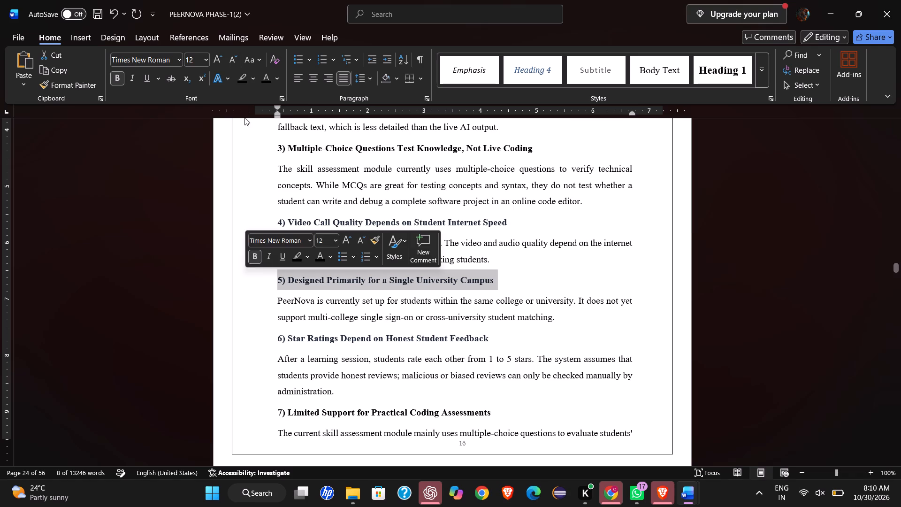
left_click(260, 81)
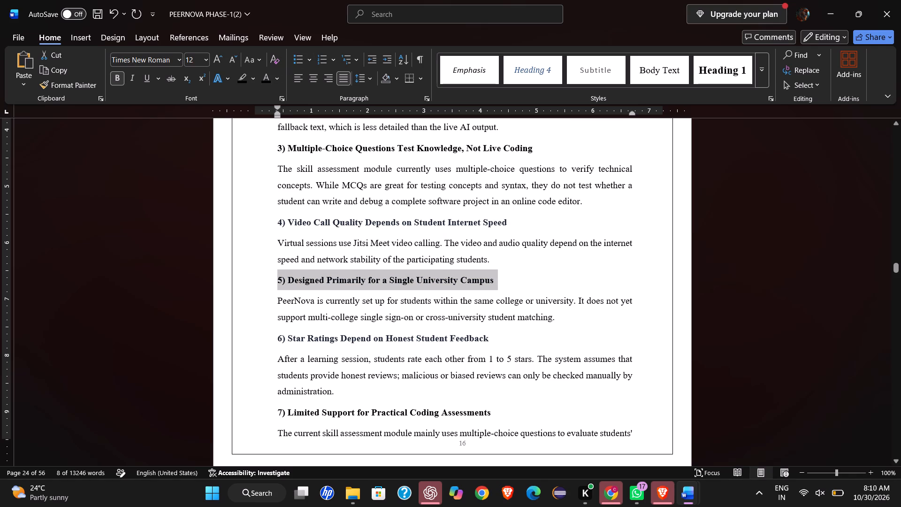
left_click_drag(488, 338, 247, 332)
left_click(263, 73)
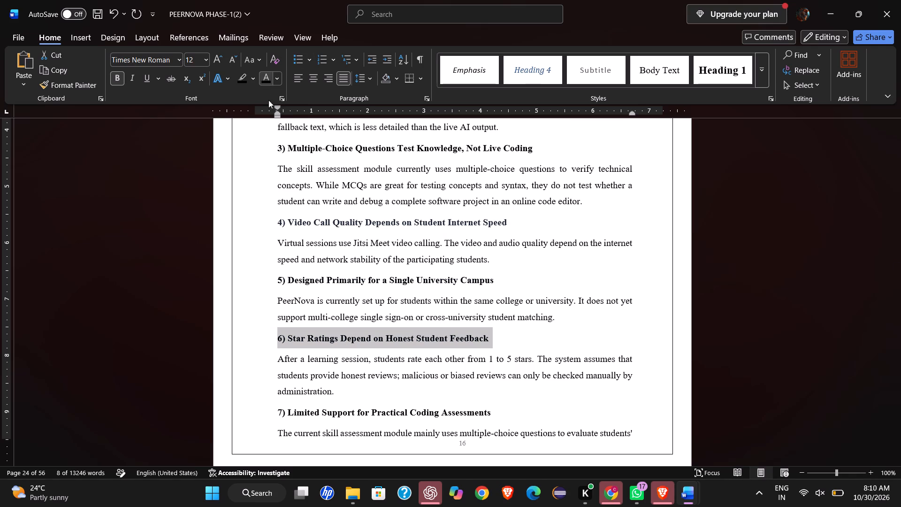
Examine the remaining section 3.2 limitations, from heading 7 to heading 20, for consistent heading colour and layout.
scroll(366, 287, "down", 4)
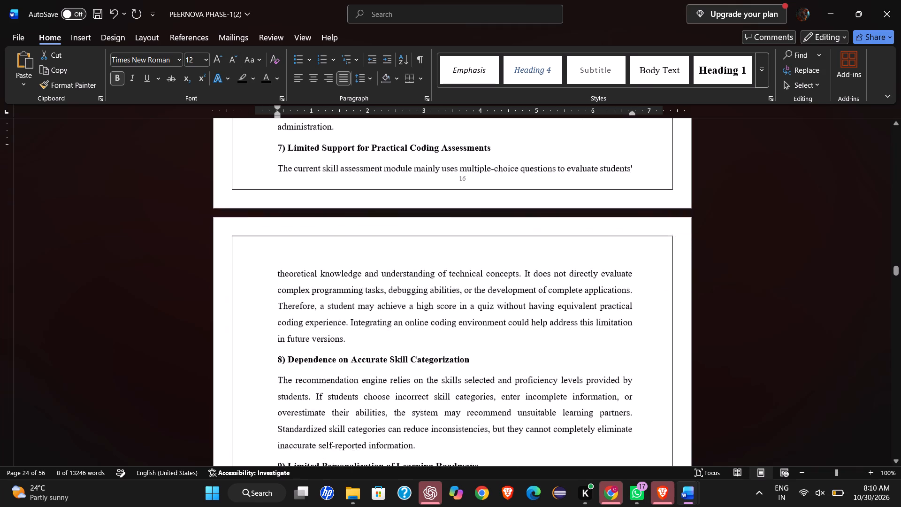
scroll(366, 286, "down", 1)
scroll(407, 300, "down", 2)
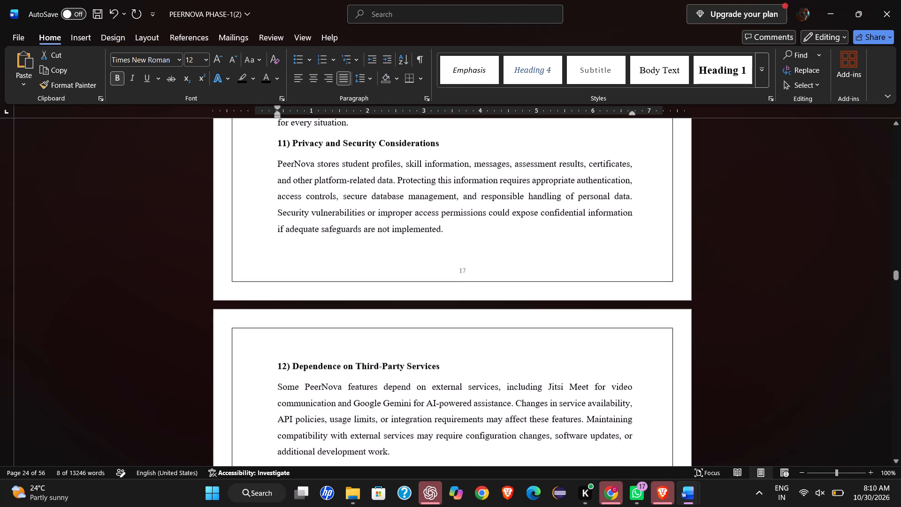
scroll(407, 300, "down", 3)
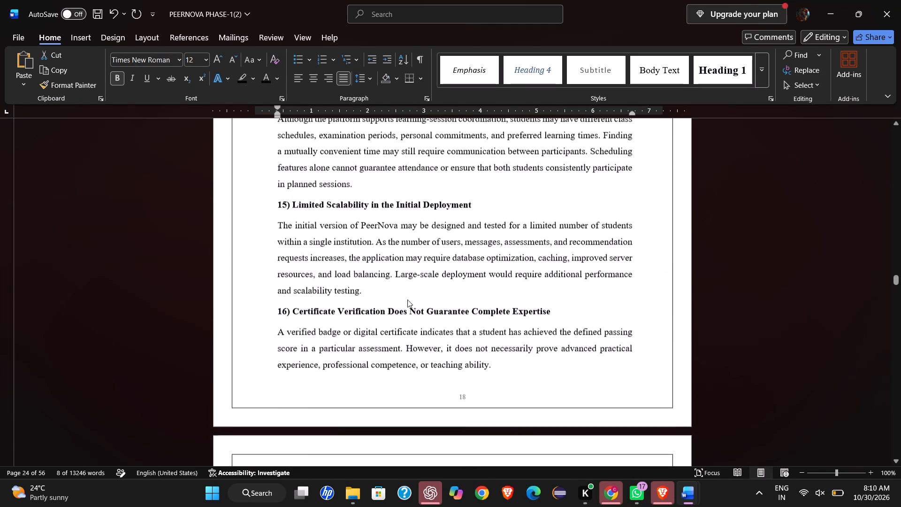
scroll(407, 300, "down", 5)
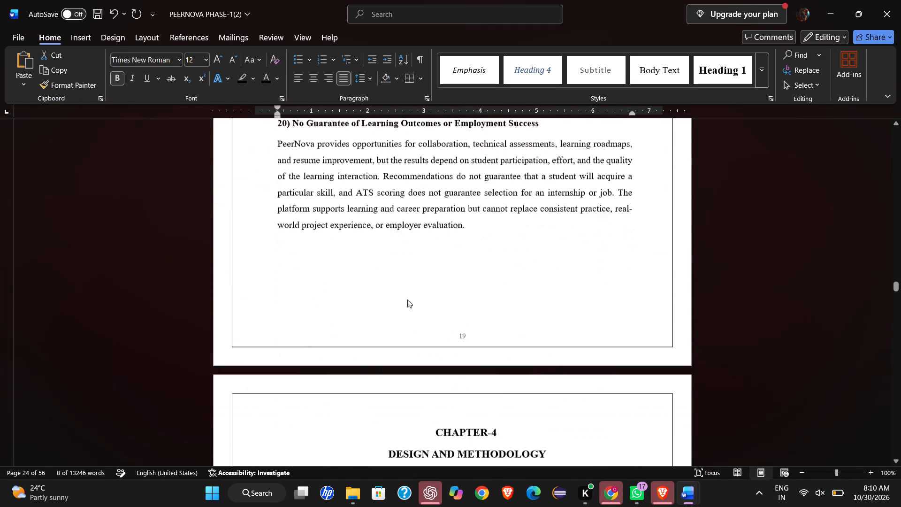
Examine the opening of Chapter 4, including the System Overview, Fig 4.1 and the numbered workflow headings, for heading colour and layout.
scroll(407, 300, "down", 4)
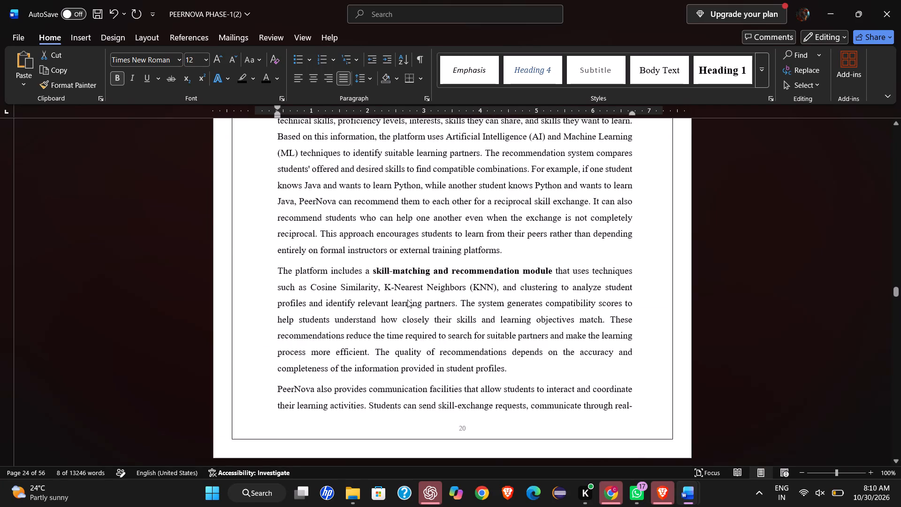
scroll(407, 300, "down", 6)
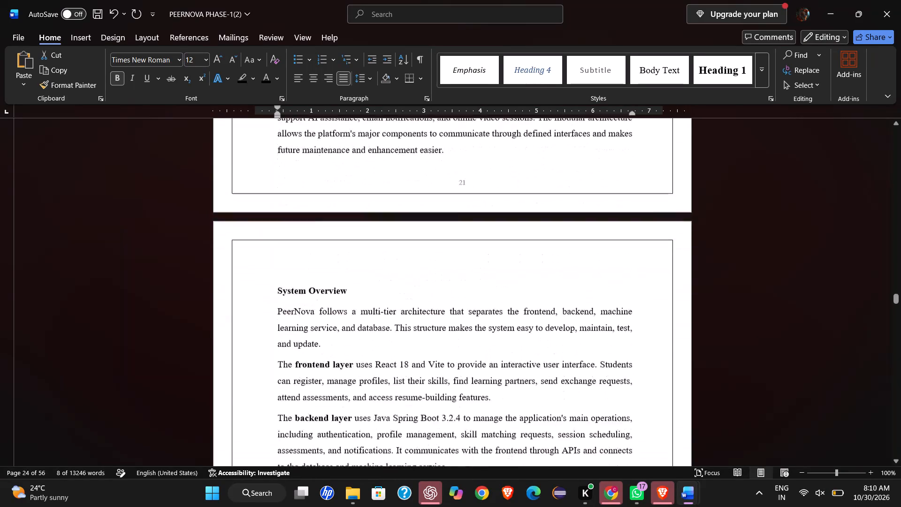
scroll(407, 300, "down", 2)
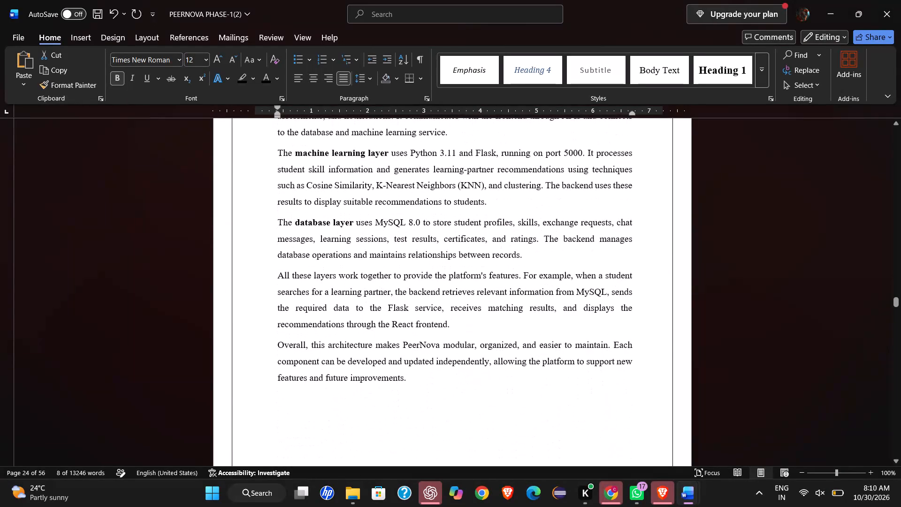
scroll(407, 300, "down", 2)
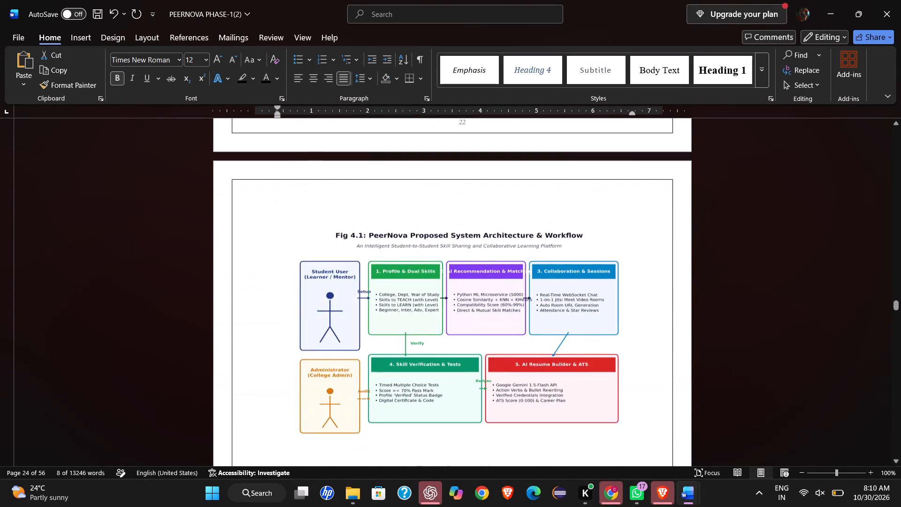
scroll(407, 300, "down", 5)
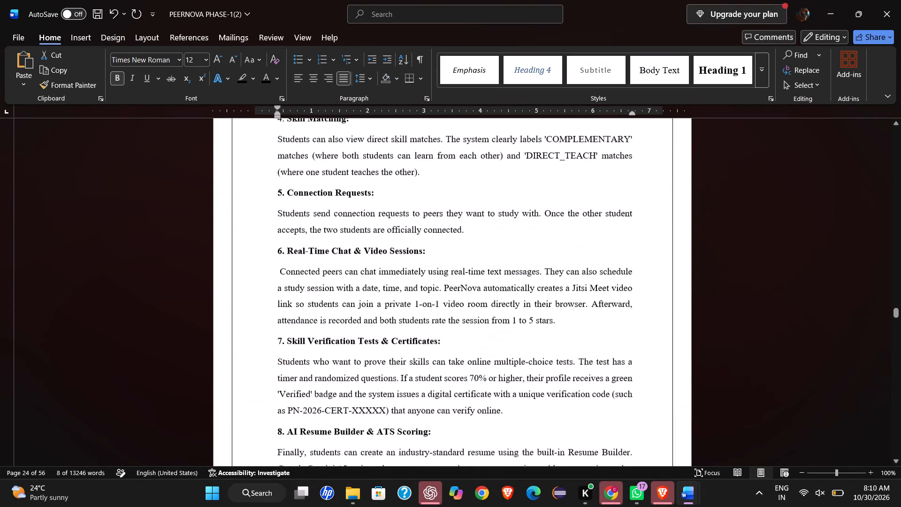
Examine the remaining numbered features, Software Requirements, architecture layers and section 4.3 Modules for heading colour and layout.
scroll(407, 300, "down", 6)
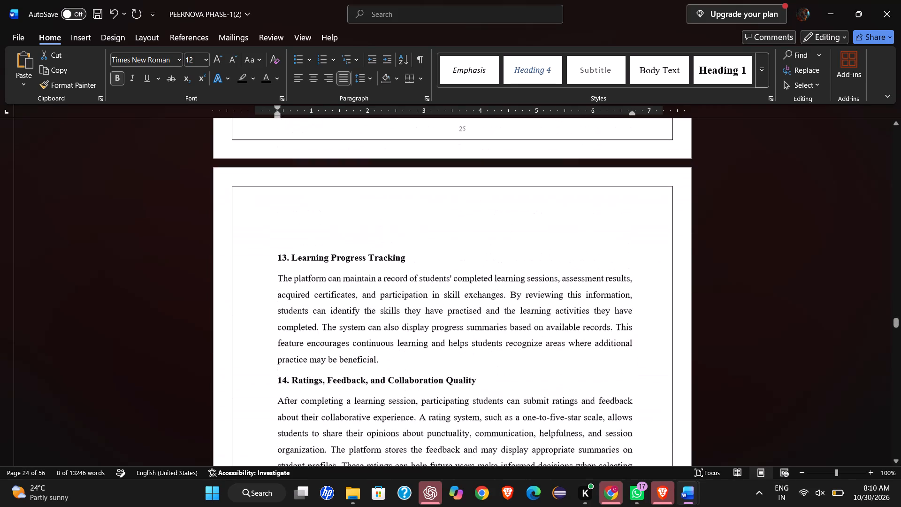
scroll(407, 300, "down", 5)
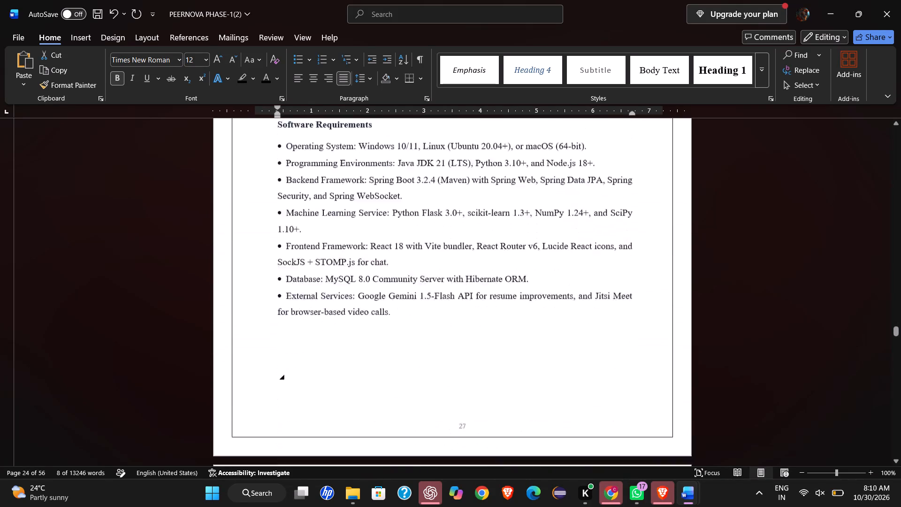
scroll(407, 300, "down", 5)
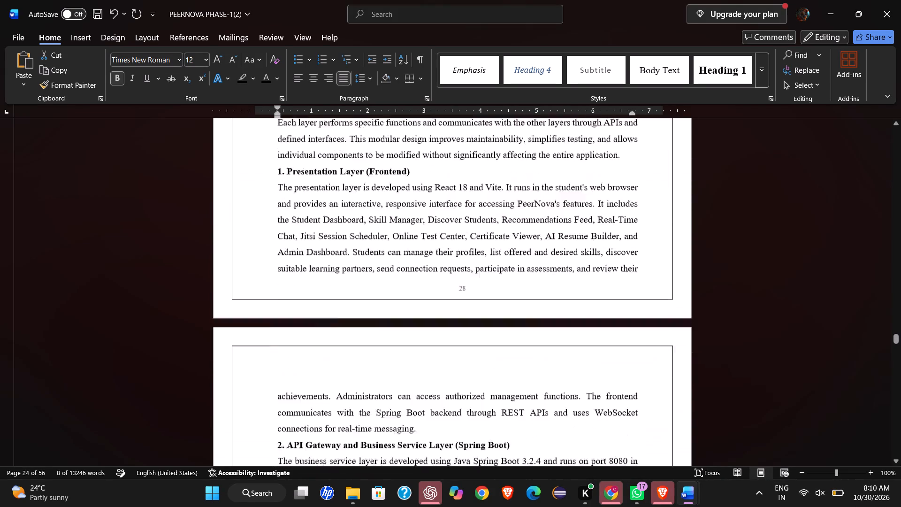
scroll(407, 300, "down", 6)
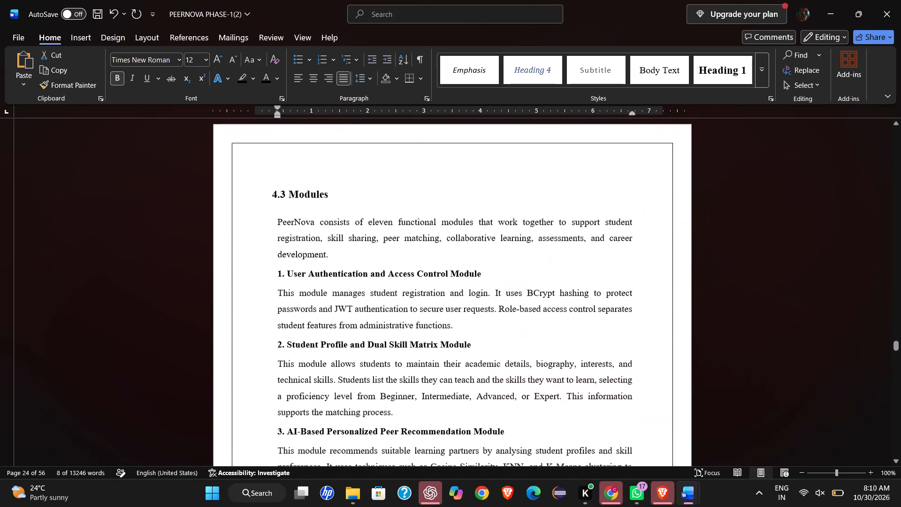
scroll(407, 300, "down", 5)
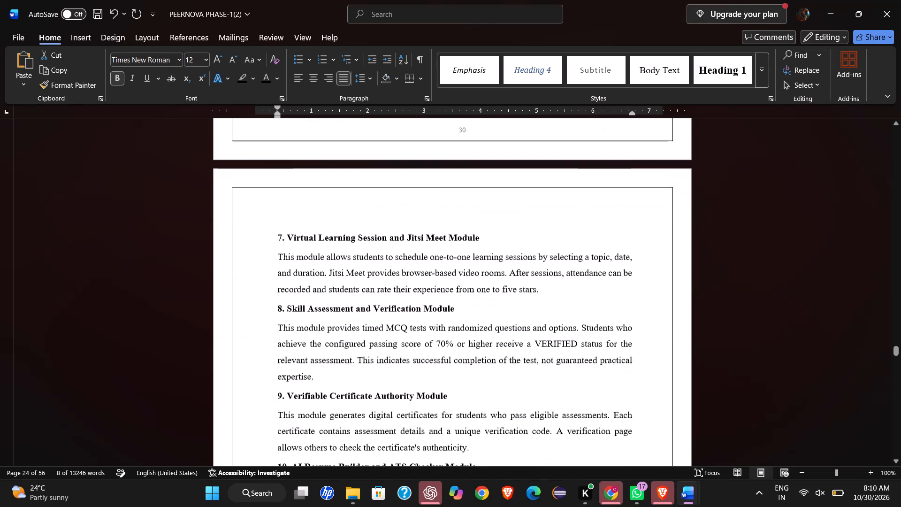
scroll(407, 300, "down", 2)
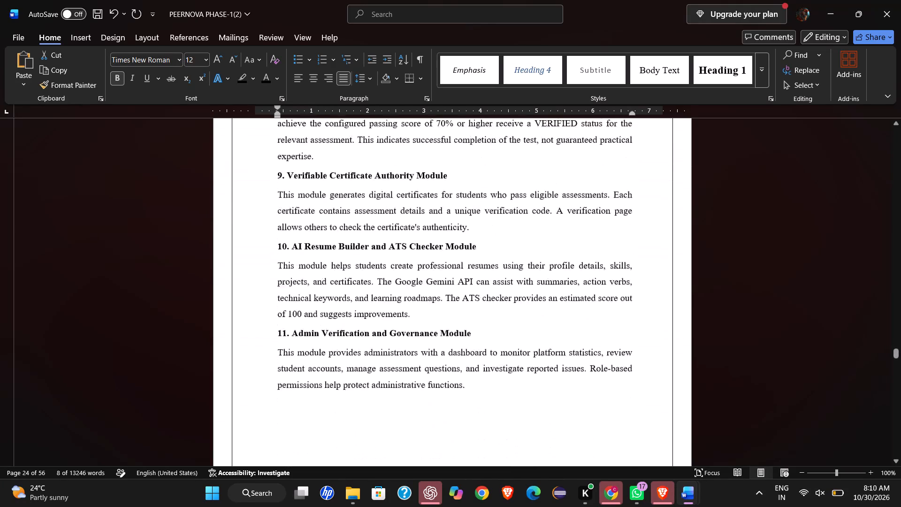
Set the font colour of section 4.4 headings "1. Skill Vocabulary Creation" and "2. Skill Vector Encoding and Proficiency Weights" to black.
scroll(407, 300, "down", 5)
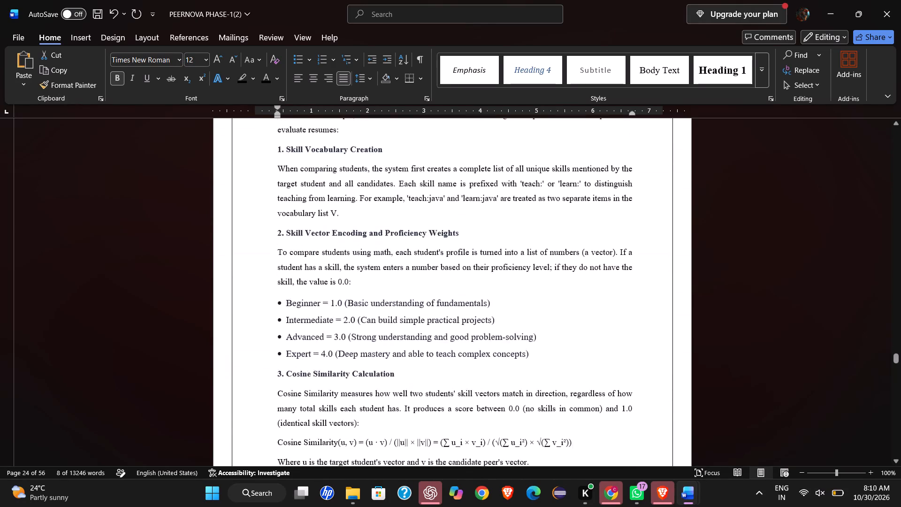
scroll(407, 300, "down", 1)
scroll(407, 300, "up", 3)
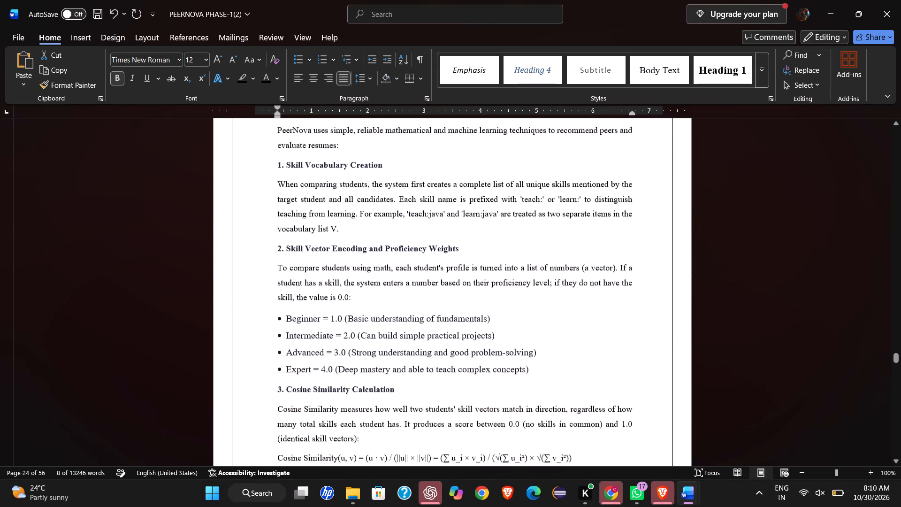
scroll(407, 300, "up", 1)
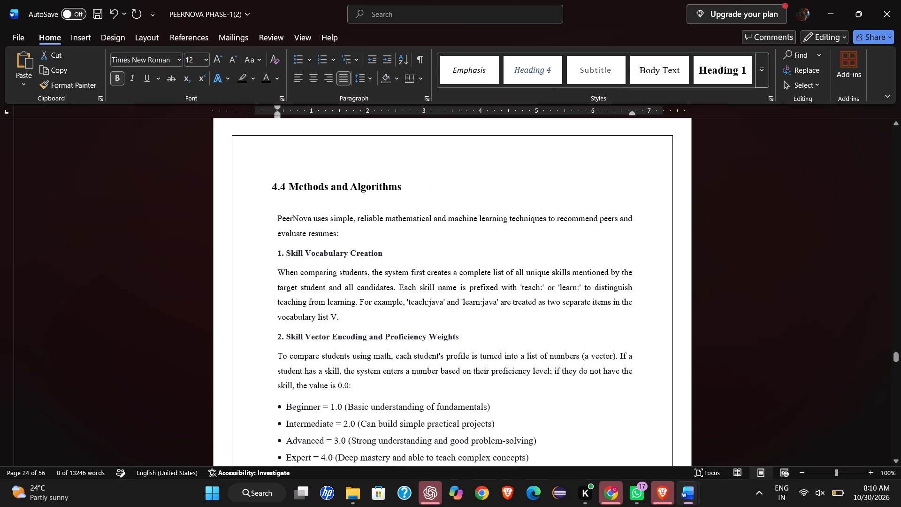
left_click_drag(383, 254, 227, 248)
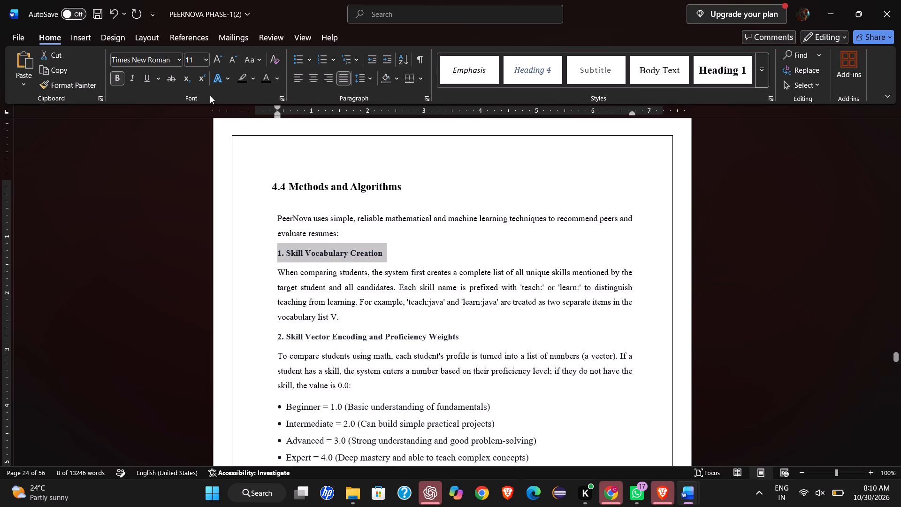
left_click(265, 76)
left_click_drag(460, 335, 241, 329)
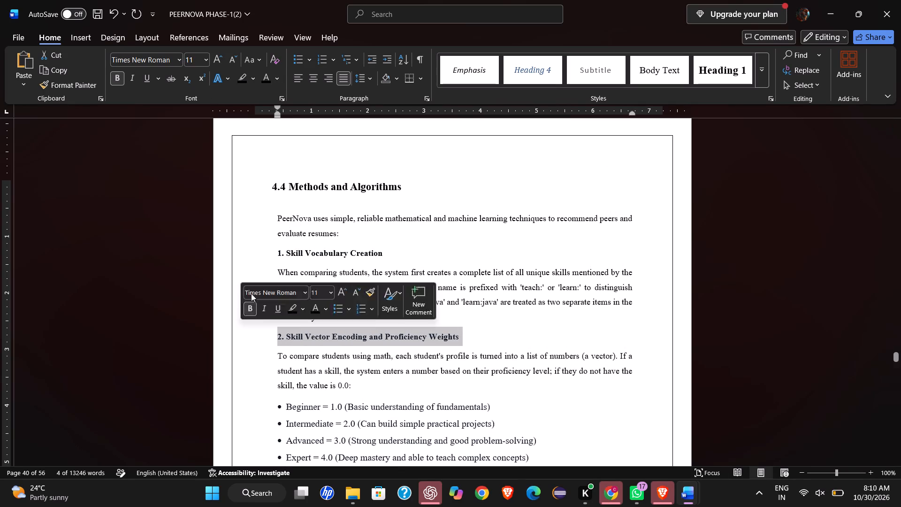
left_click(263, 78)
Set the font colour of section 4.4 headings 3 "Cosine Similarity Calculation", 4 "K-Nearest Neighbors (KNN) Spatial Proximity" and 5 "K-Means Student Clustering" to black.
scroll(414, 262, "down", 1)
scroll(424, 306, "down", 1)
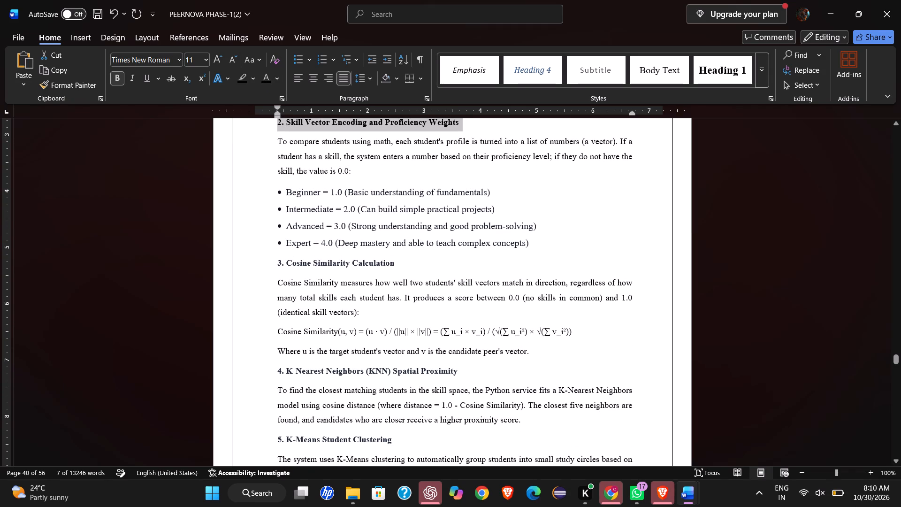
left_click_drag(397, 263, 256, 258)
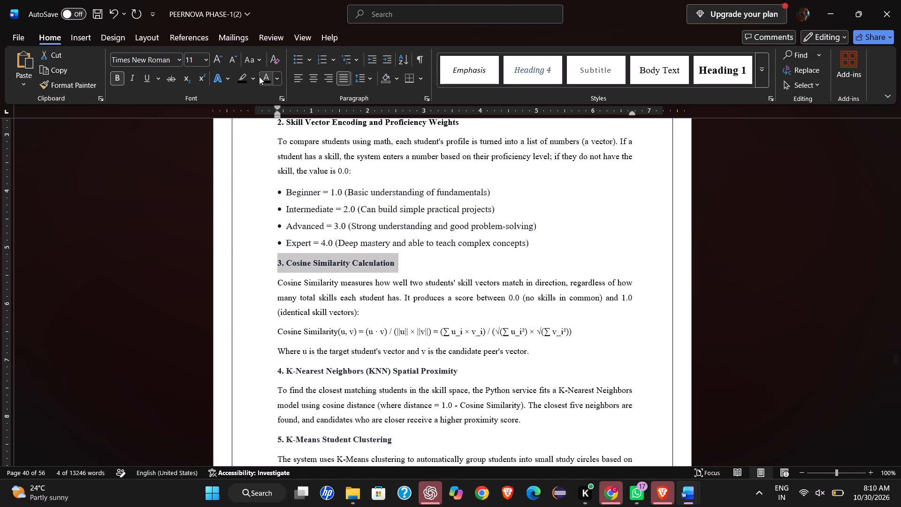
left_click(266, 78)
scroll(423, 322, "down", 1)
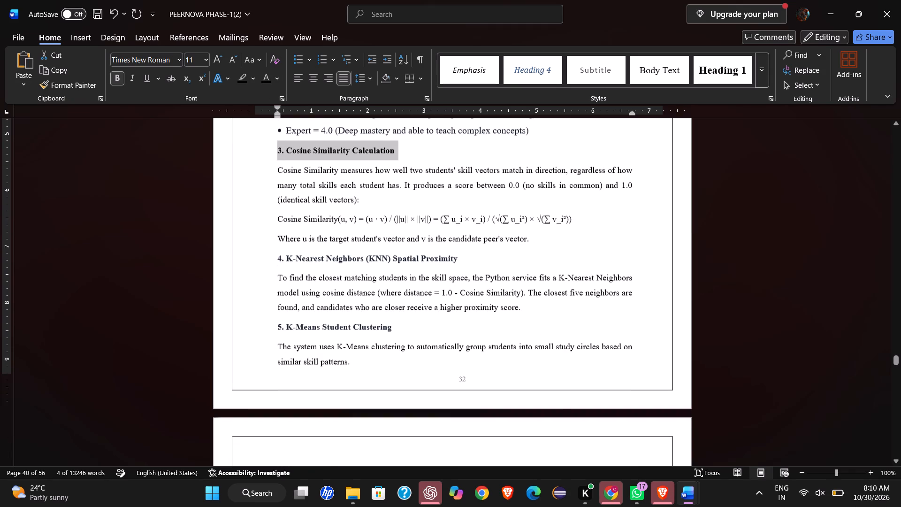
left_click_drag(457, 252, 252, 250)
left_click(260, 82)
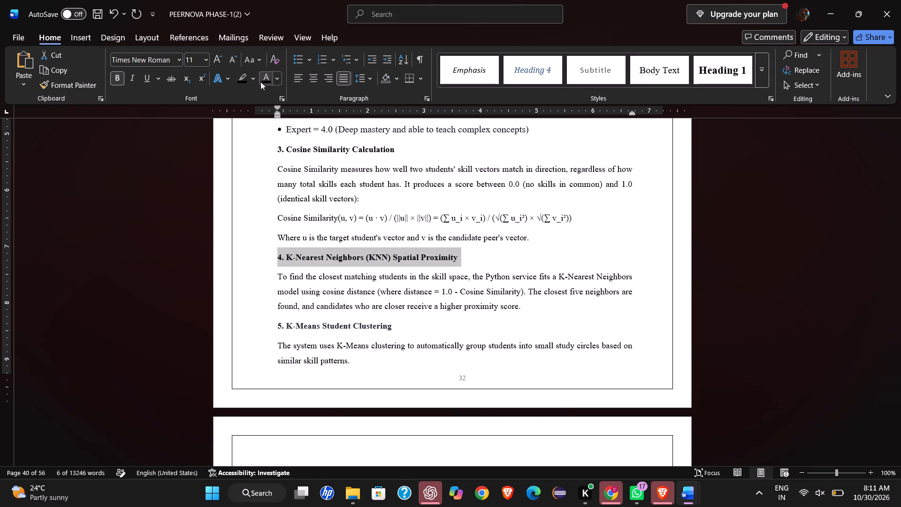
left_click_drag(393, 327, 329, 328)
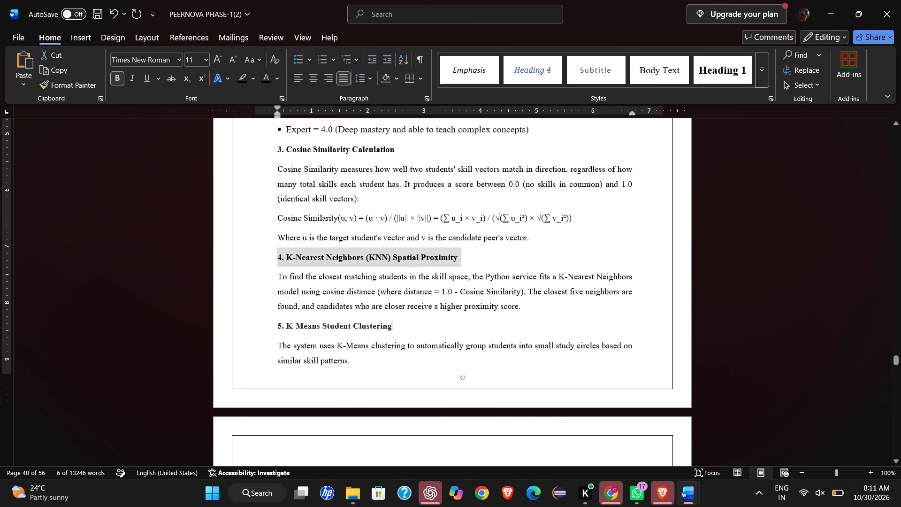
left_click_drag(329, 328, 236, 325)
left_click(263, 72)
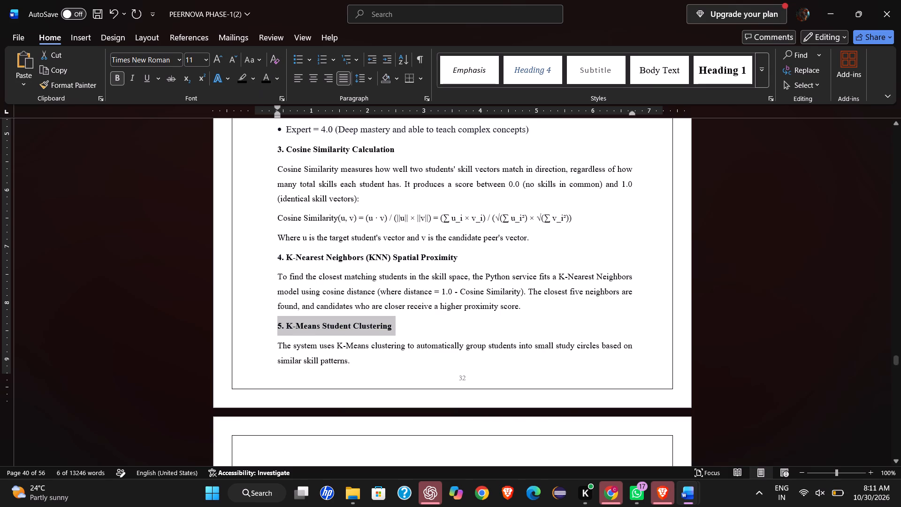
Set the font colour of section 4.4 headings 6 "Composite ML Compatibility Score Formula", 7 "Spring Boot Fallback Algorithm" and 8 "ATS Resume Scoring Algorithm" to black.
scroll(391, 255, "down", 1)
left_click_drag(474, 247, 341, 241)
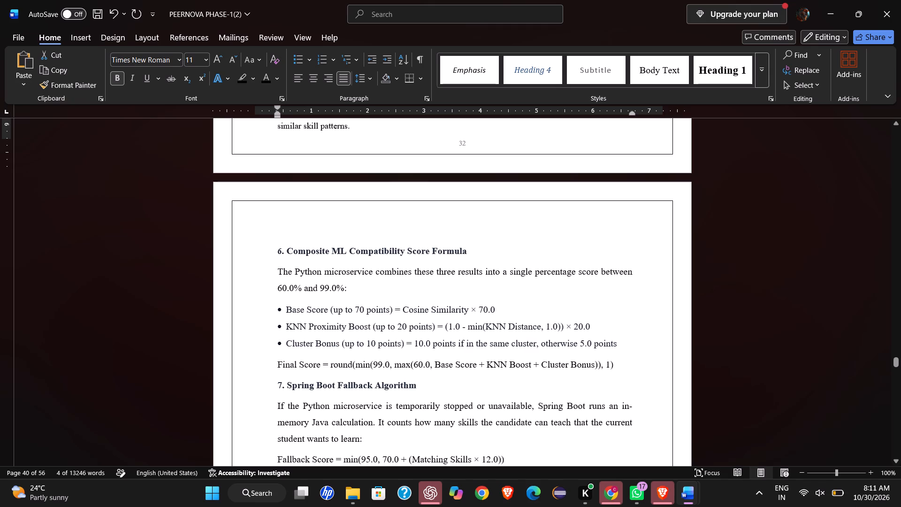
left_click_drag(341, 241, 195, 238)
left_click(263, 73)
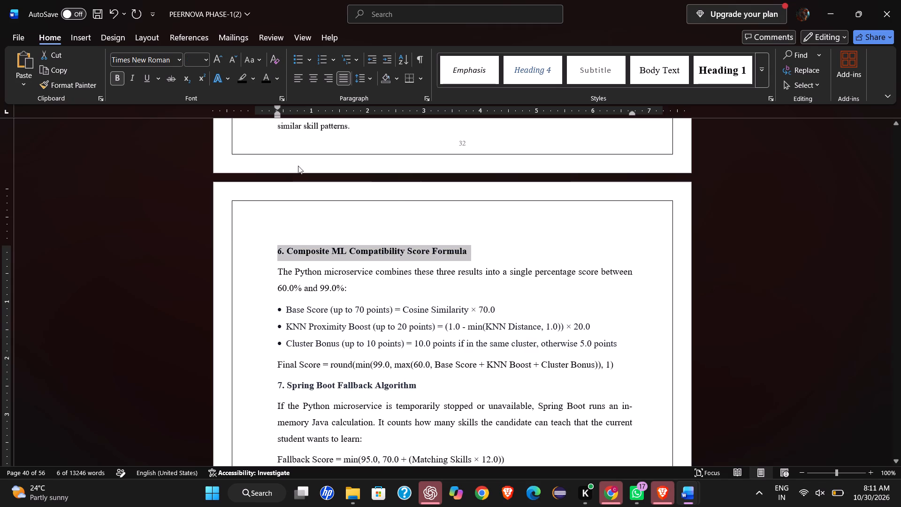
scroll(376, 308, "down", 1)
left_click_drag(420, 265, 415, 265)
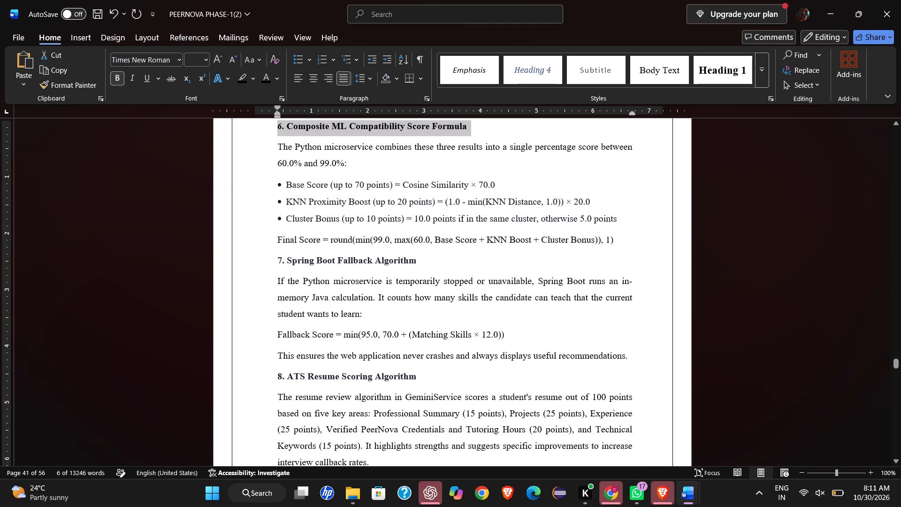
left_click_drag(415, 265, 232, 254)
left_click(262, 77)
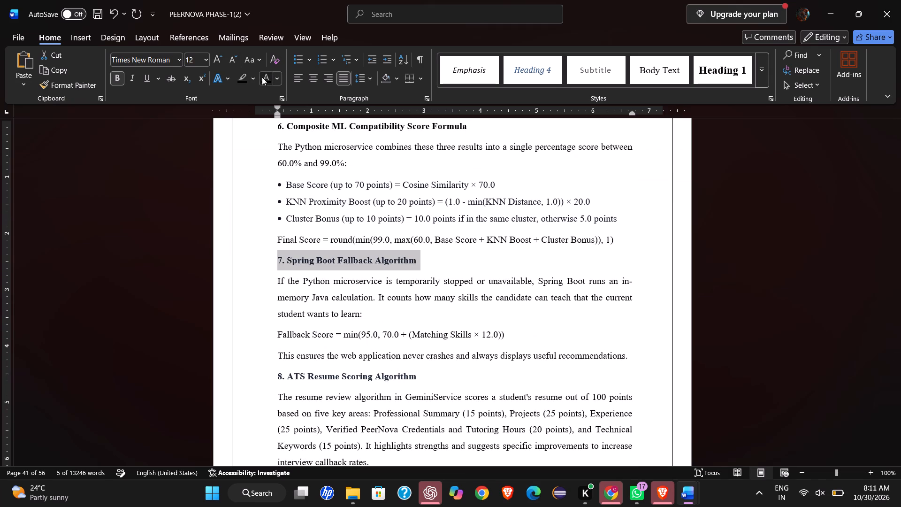
left_click_drag(417, 376, 232, 375)
left_click(267, 79)
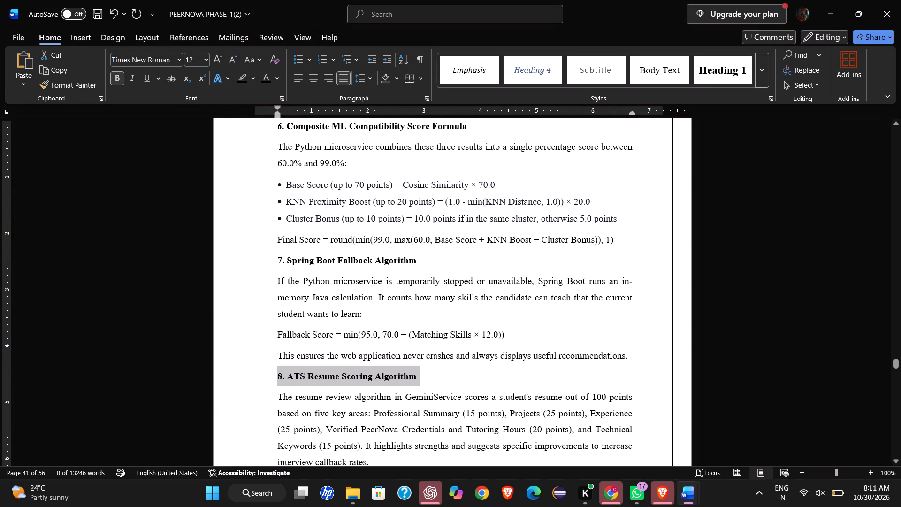
Examine section 4.5 Structural Design and the start of section 4.6 System Design for heading format and page layout.
scroll(402, 272, "down", 2)
scroll(357, 216, "down", 3)
scroll(392, 230, "down", 1)
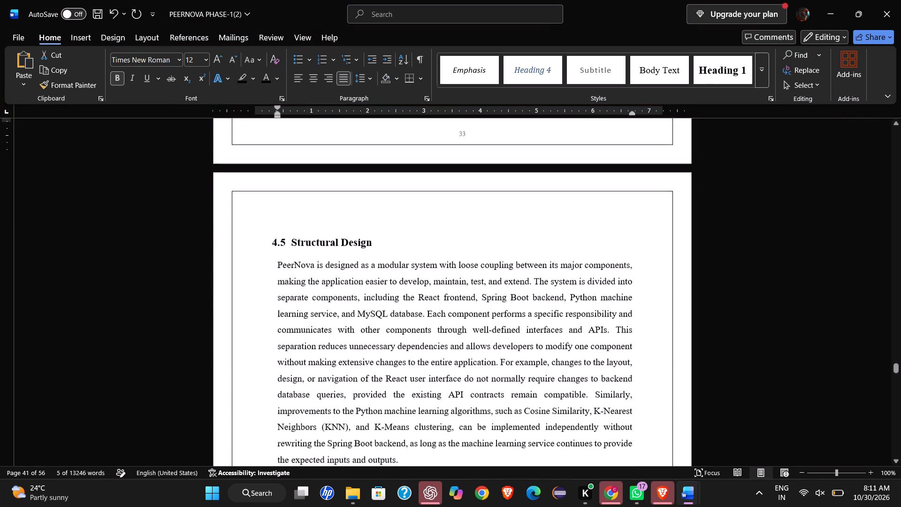
scroll(429, 275, "down", 3)
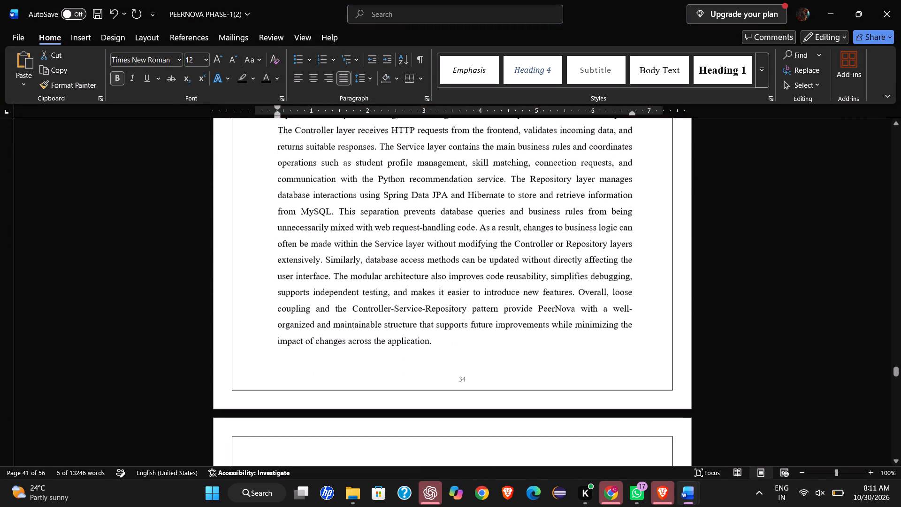
scroll(429, 275, "down", 1)
scroll(368, 285, "up", 1)
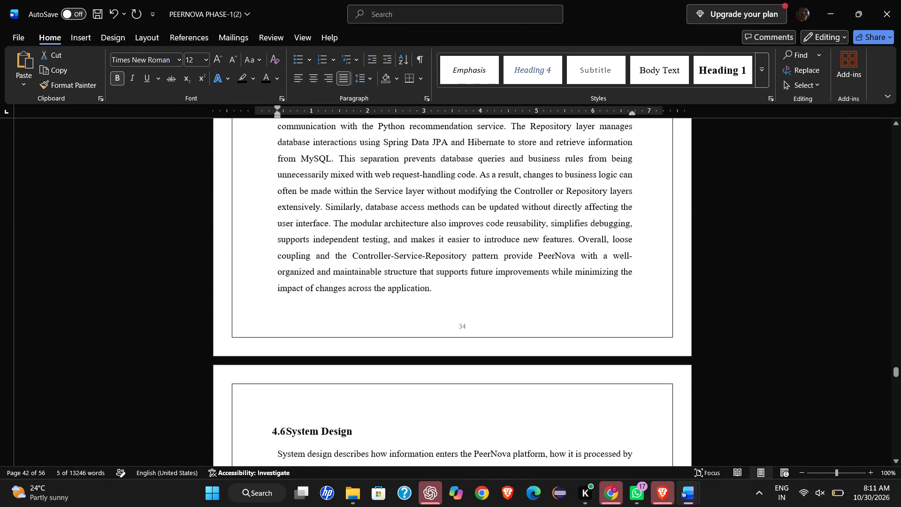
scroll(367, 286, "up", 3)
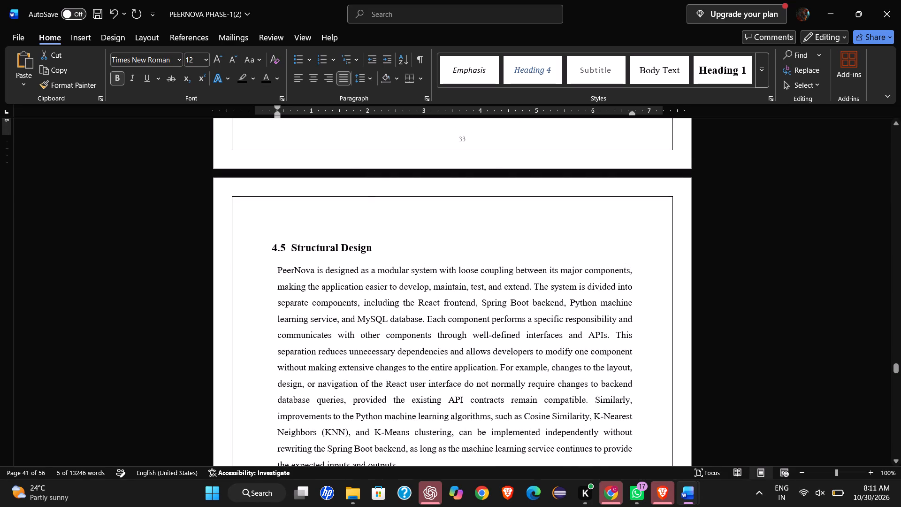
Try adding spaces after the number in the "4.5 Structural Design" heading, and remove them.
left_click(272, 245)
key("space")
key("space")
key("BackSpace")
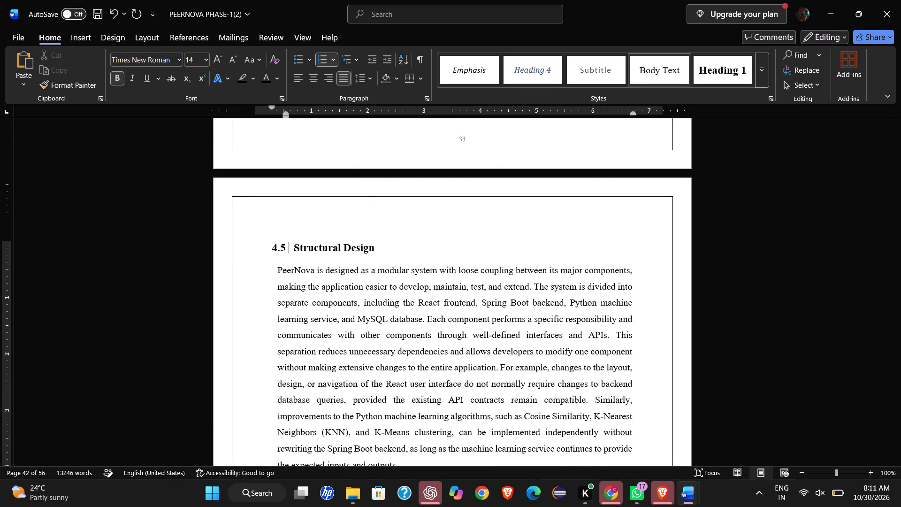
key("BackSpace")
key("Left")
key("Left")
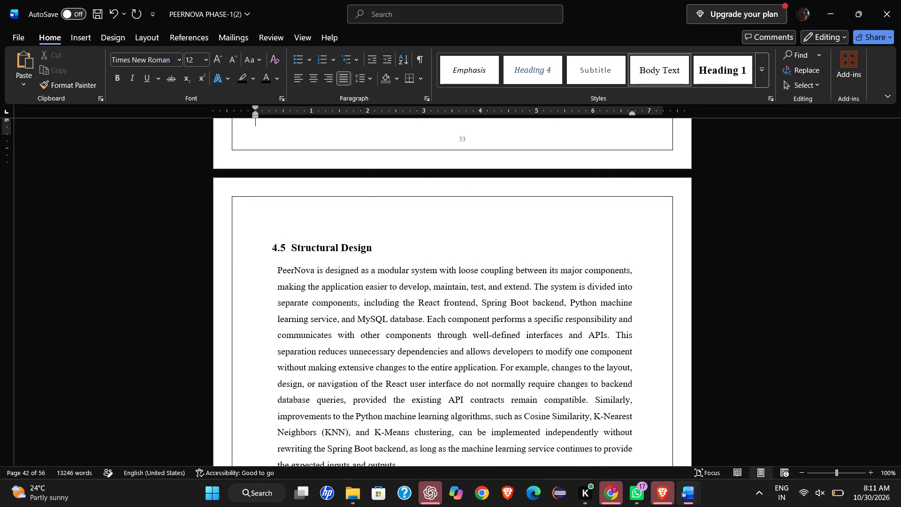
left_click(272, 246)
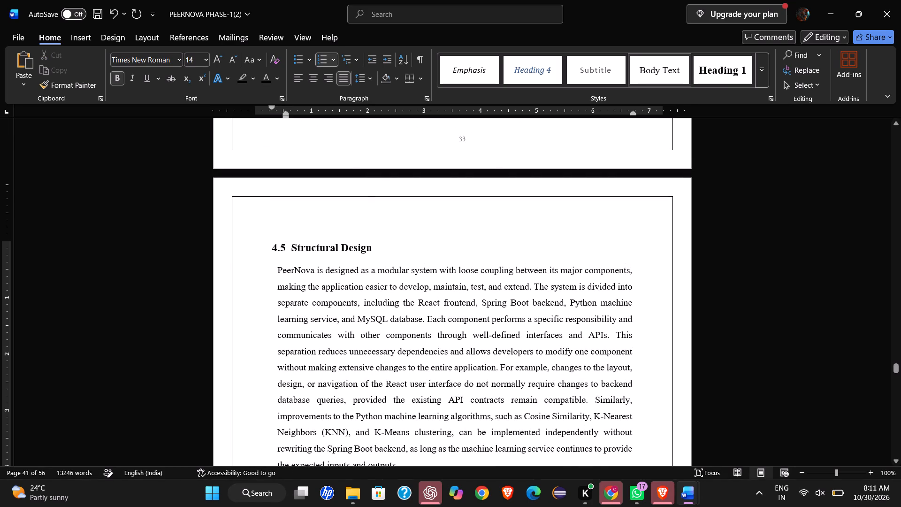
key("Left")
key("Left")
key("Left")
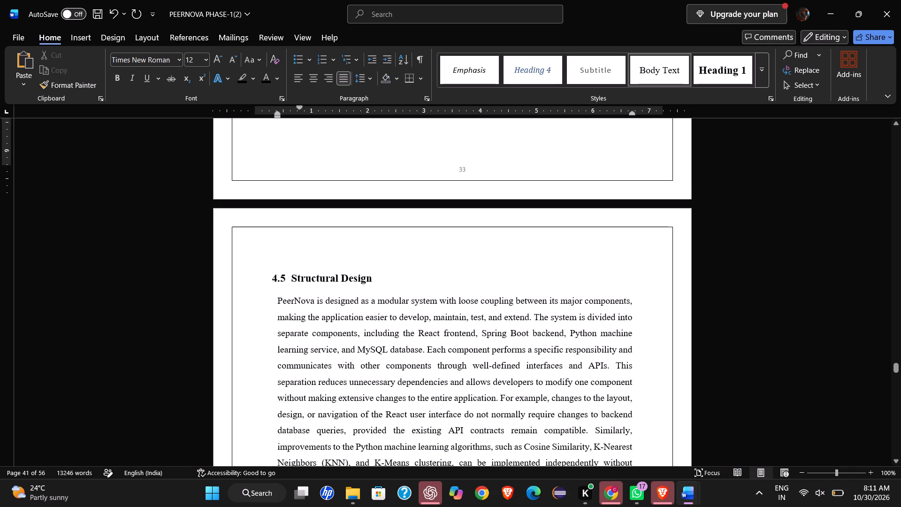
Insert a space between the number and the title of the section 4.7 heading "Data Flow in the System".
scroll(352, 302, "down", 7)
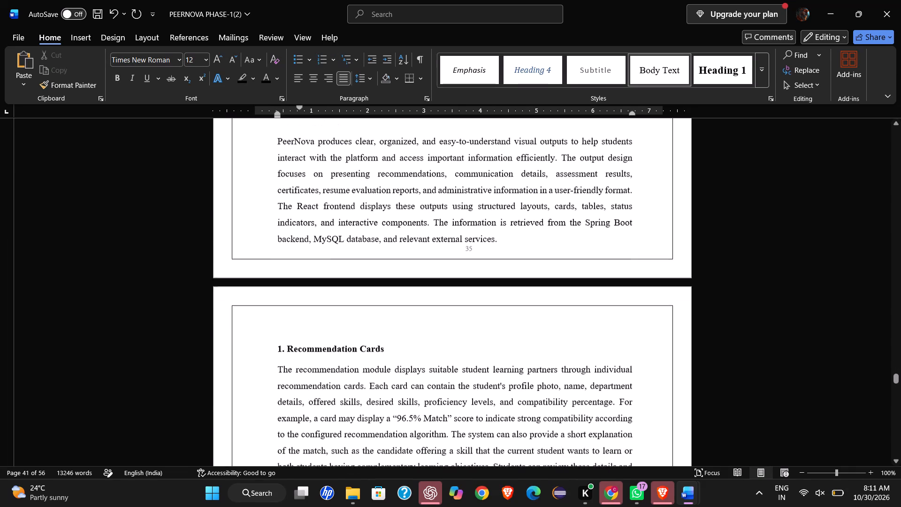
scroll(352, 302, "down", 3)
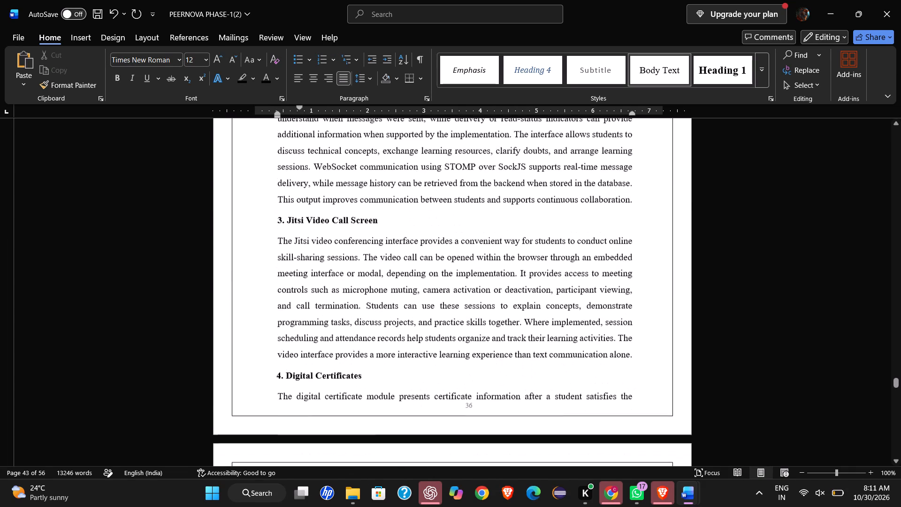
scroll(352, 302, "down", 4)
scroll(391, 302, "down", 3)
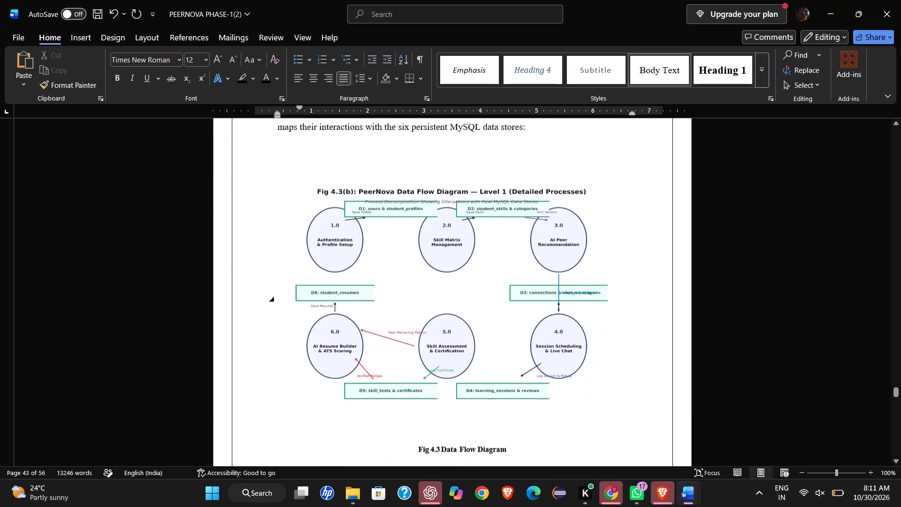
scroll(391, 302, "up", 1)
left_click(287, 255)
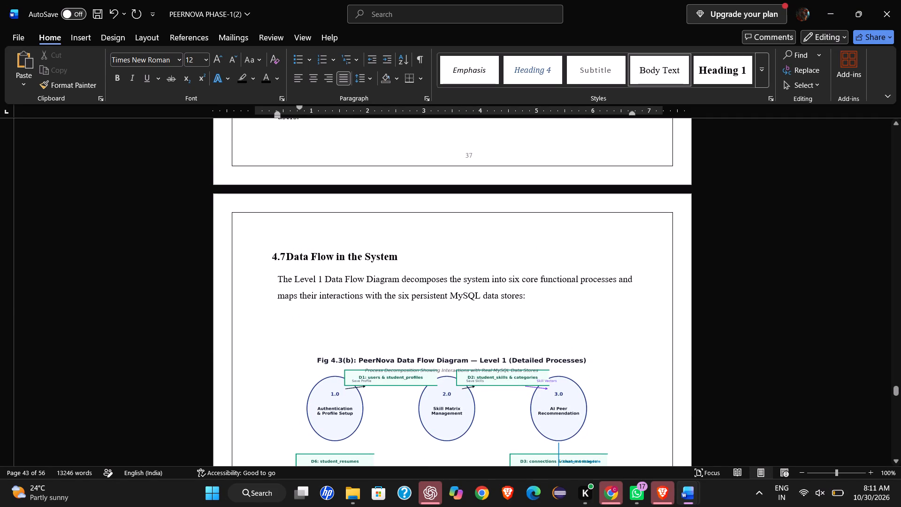
key("space")
Examine the Level 1 data flow diagram in section 4.7, including its placement, the Fig 4.3 caption and the paragraph below.
scroll(382, 318, "down", 2)
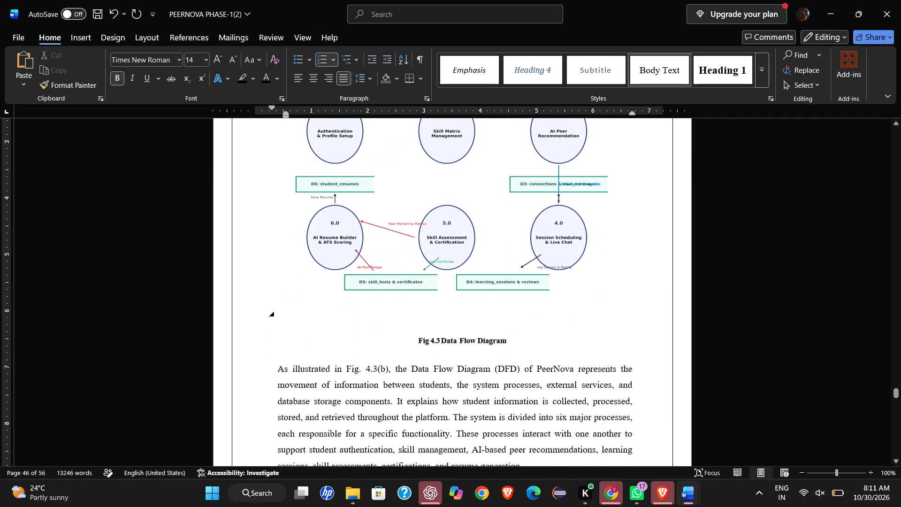
scroll(382, 318, "up", 1)
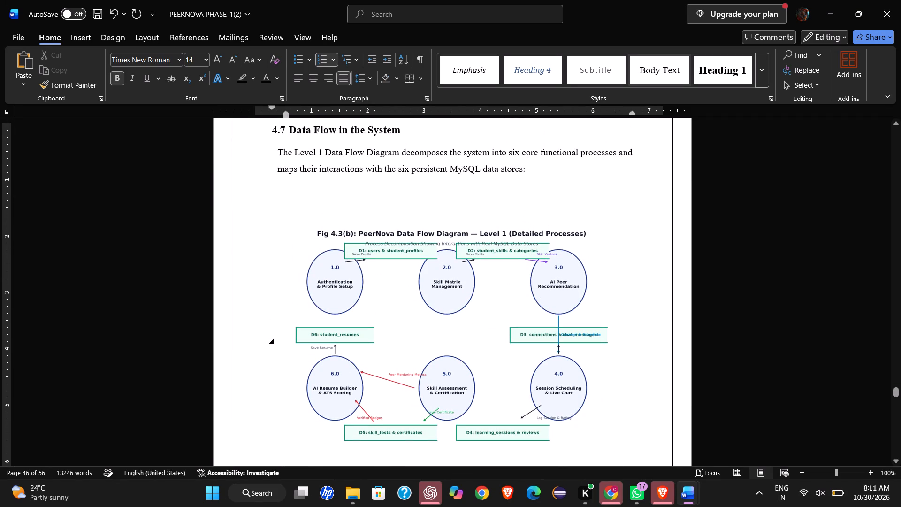
left_click(325, 229)
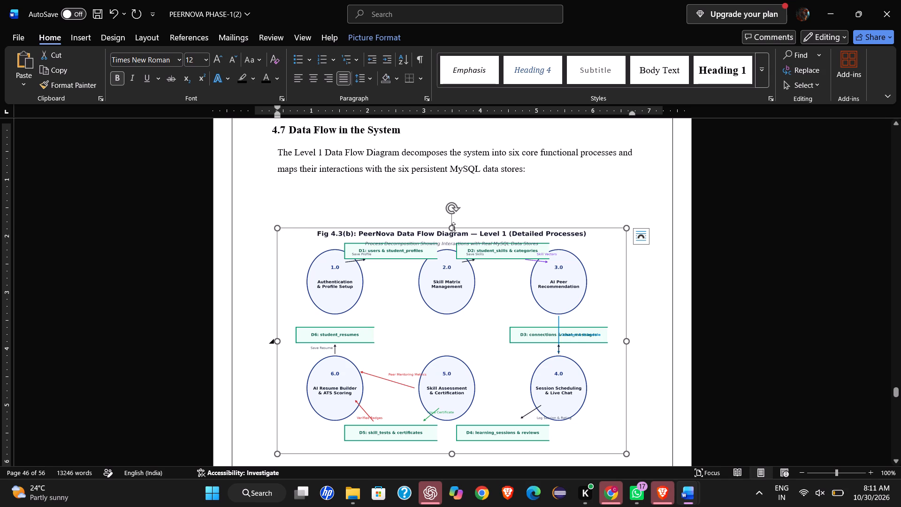
left_click(508, 184)
scroll(470, 251, "down", 2)
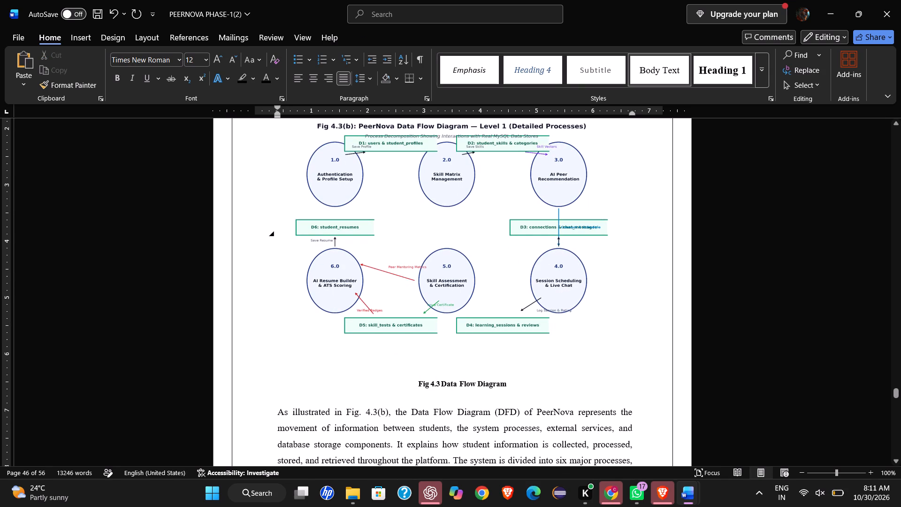
scroll(443, 246, "up", 1)
scroll(443, 246, "down", 1)
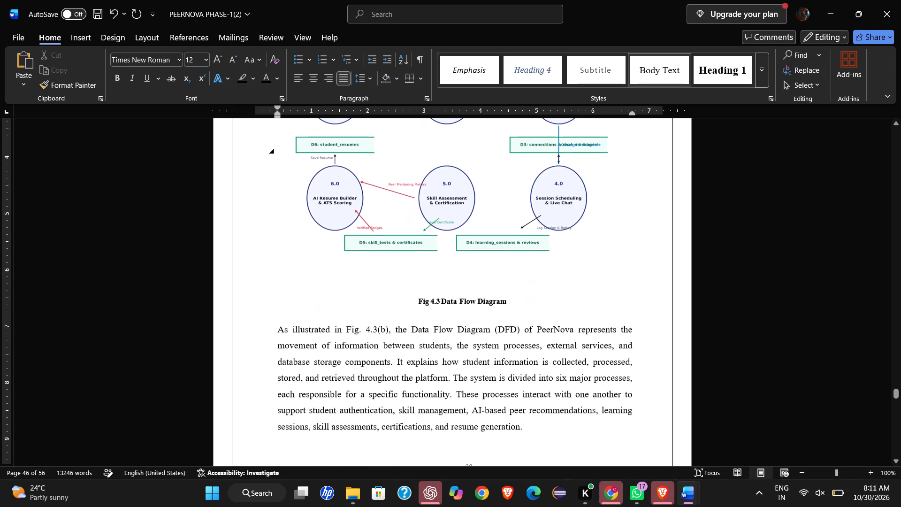
scroll(416, 235, "up", 1)
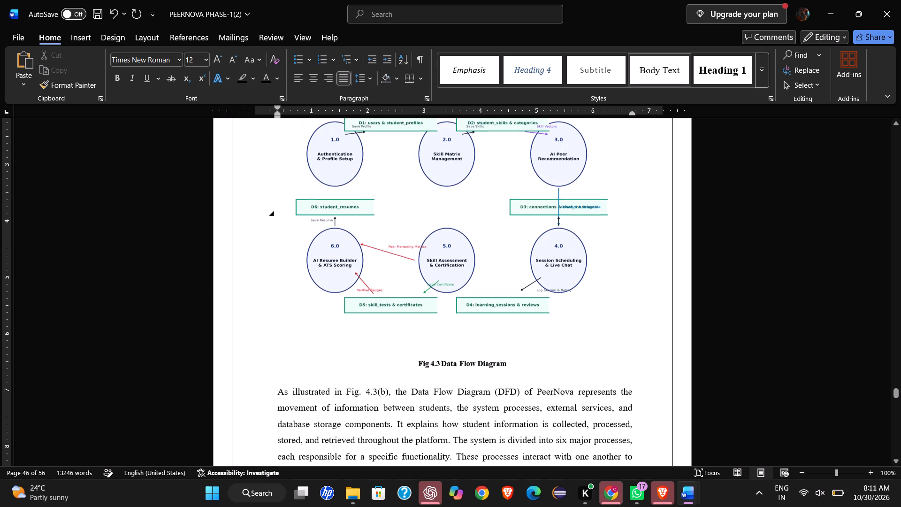
scroll(416, 235, "up", 1)
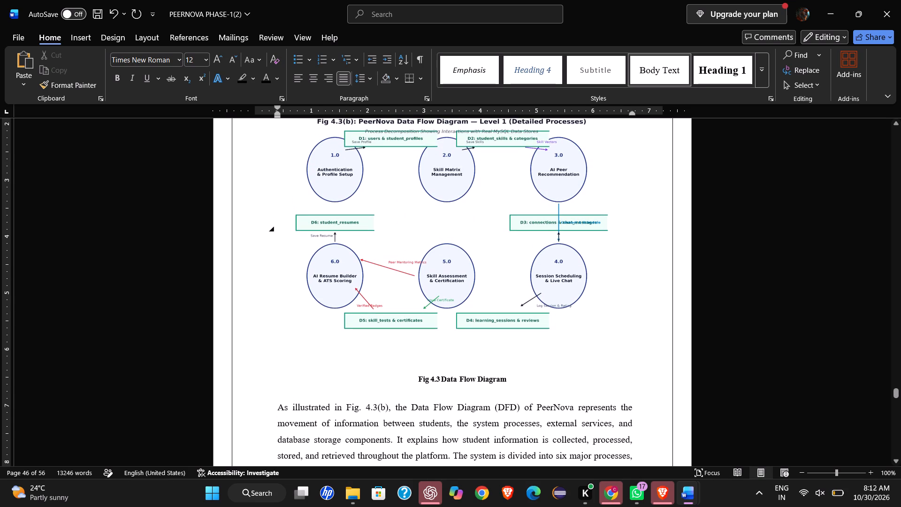
Examine the numbered process headings in section 4.7 and the UML Diagrams pages through the 4.8.2 Class Diagram for heading format and layout.
scroll(416, 235, "down", 2)
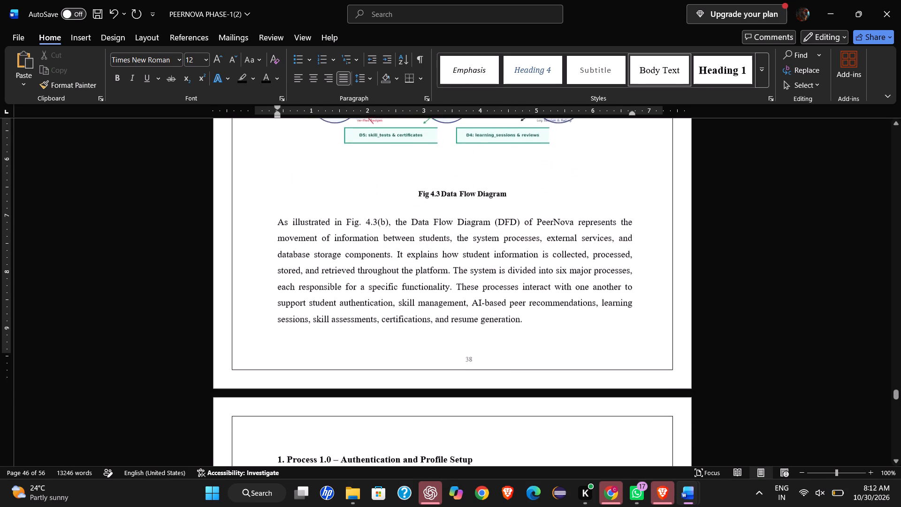
scroll(379, 230, "down", 5)
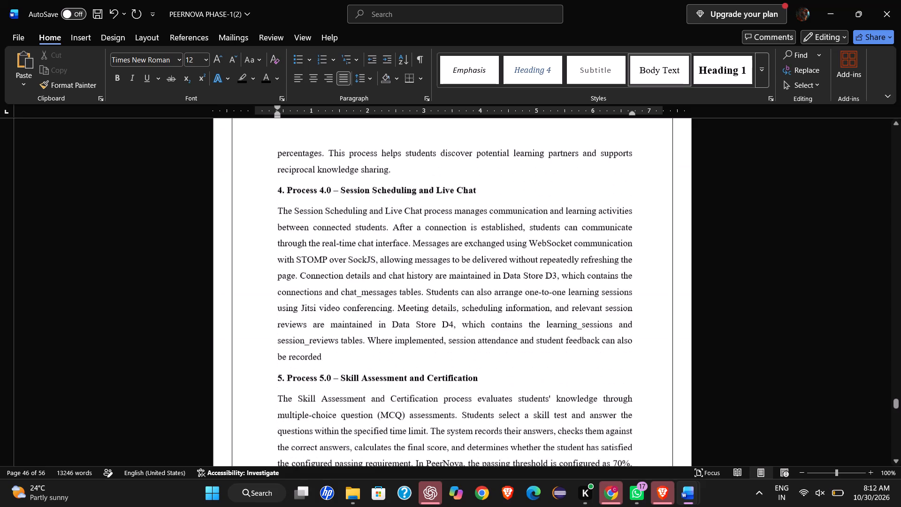
scroll(379, 230, "down", 4)
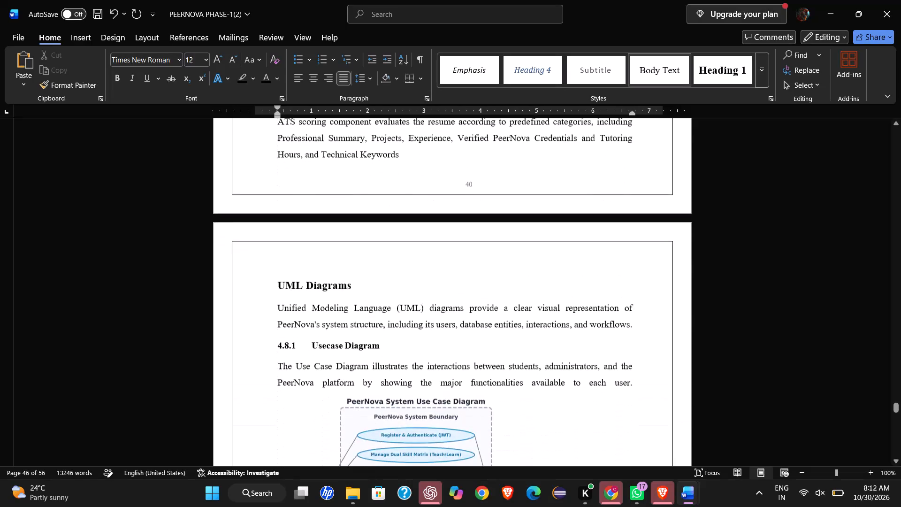
scroll(379, 230, "down", 3)
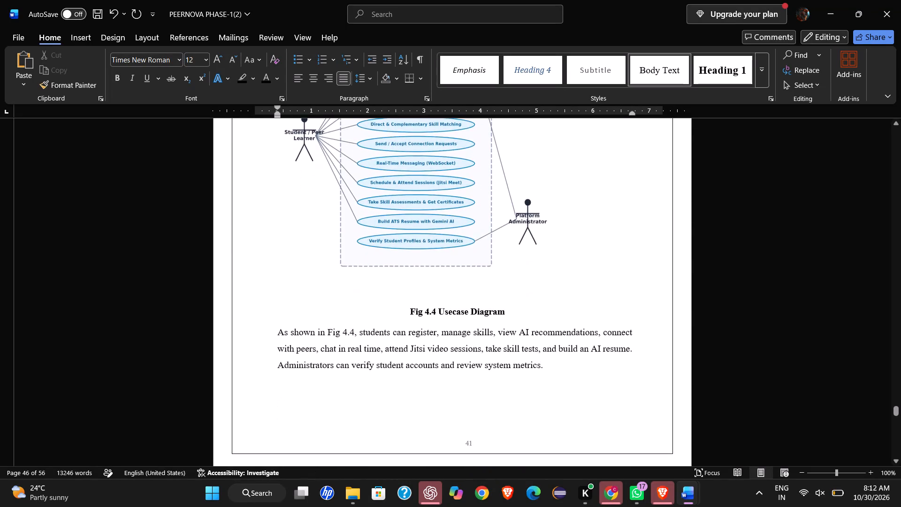
scroll(379, 230, "down", 3)
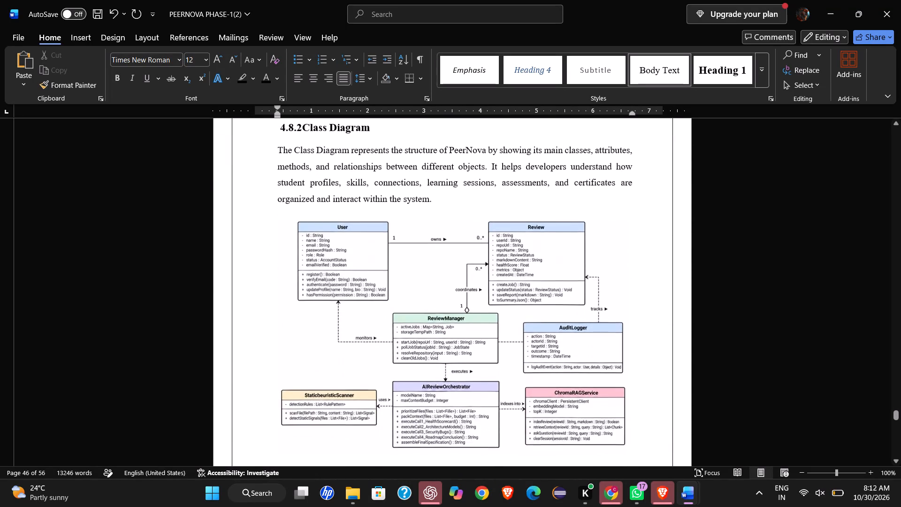
Insert a space between the number and the title of the "4.8.2 Class Diagram" heading.
scroll(379, 230, "up", 1)
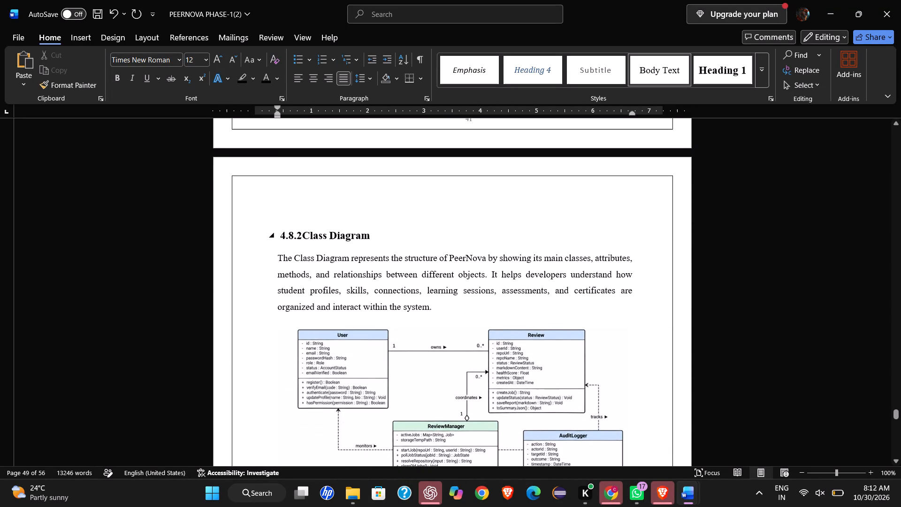
left_click(302, 233)
key("space")
Examine the Sequence, Activity and Deployment Diagram headings and pages, the references list and the pages at the end of the report.
scroll(367, 313, "down", 3)
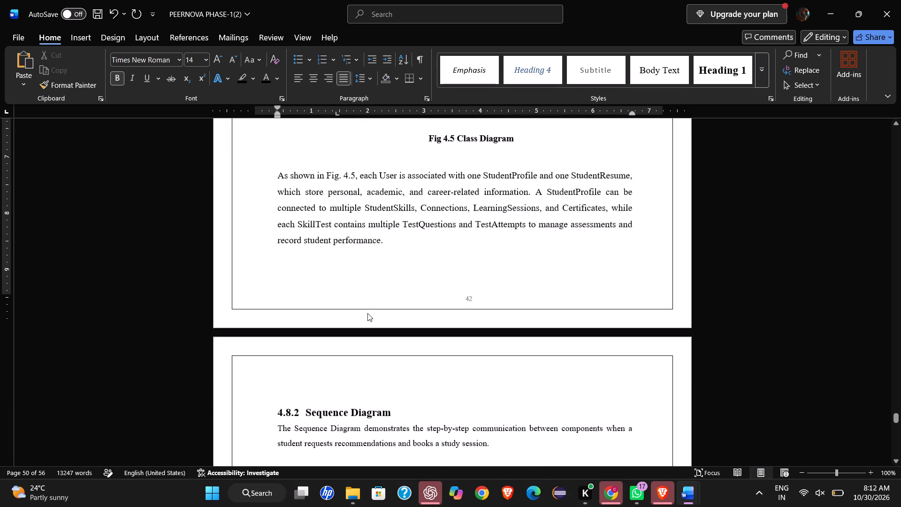
scroll(367, 313, "down", 4)
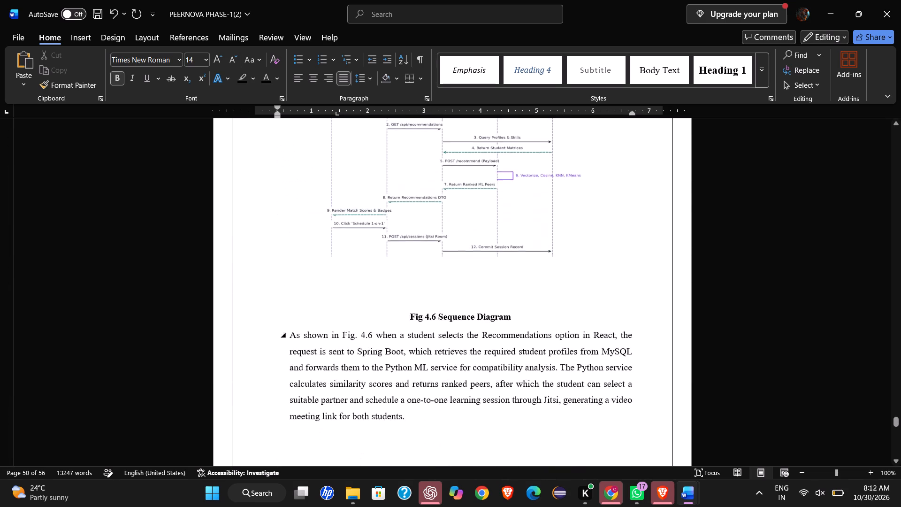
scroll(367, 313, "down", 2)
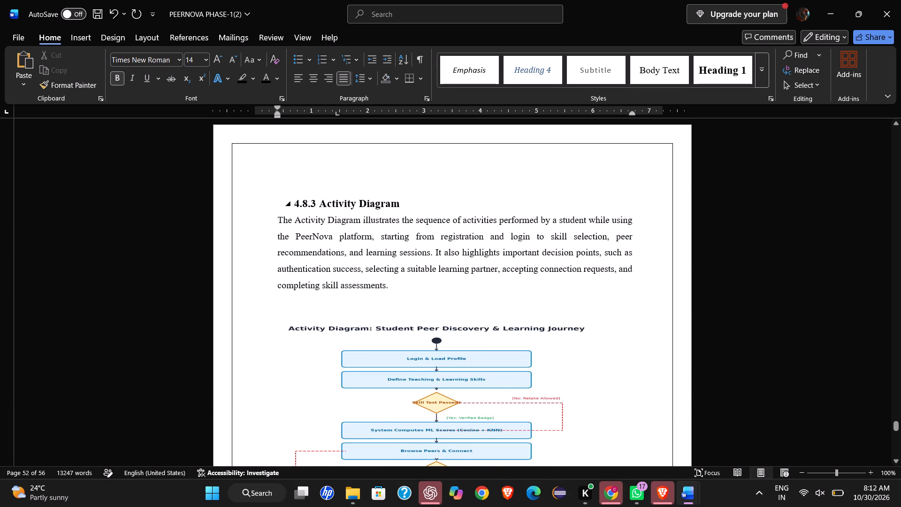
left_click(294, 204)
key("Left")
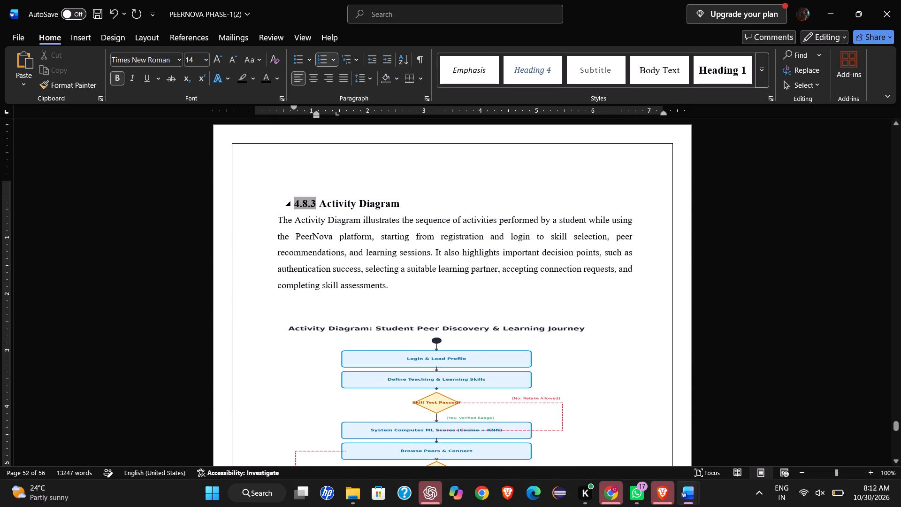
left_click(407, 314)
scroll(407, 314, "down", 5)
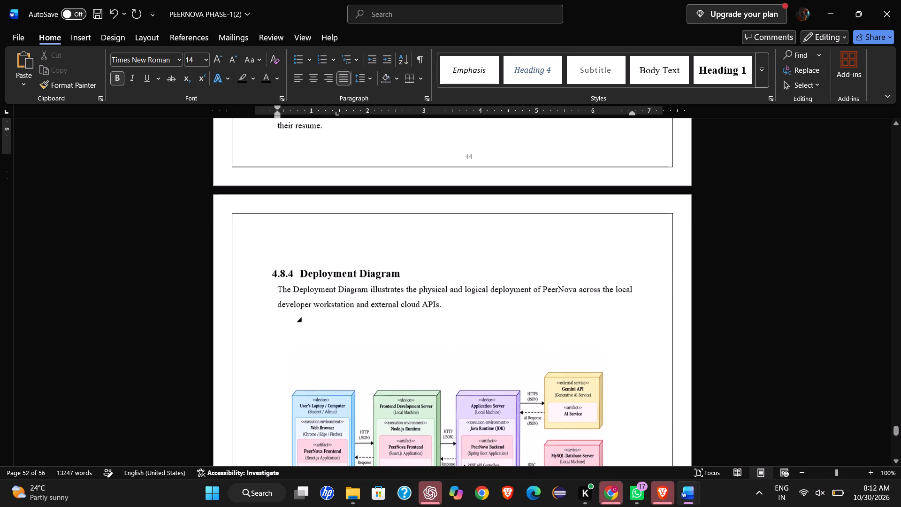
scroll(407, 314, "down", 1)
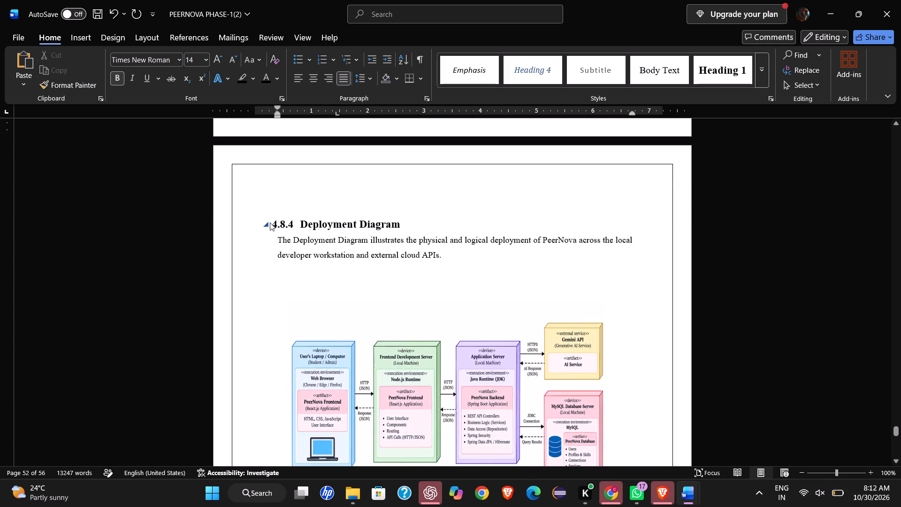
left_click(283, 223)
scroll(337, 290, "down", 3)
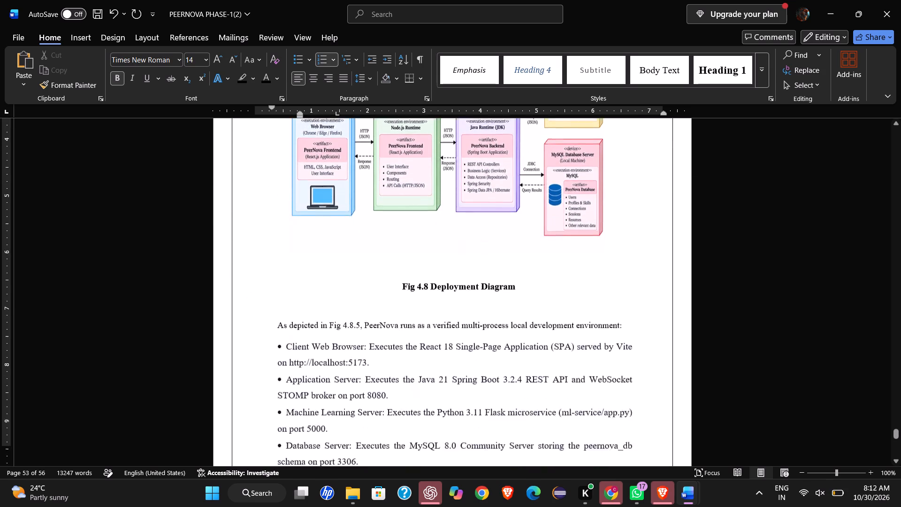
scroll(412, 284, "down", 2)
scroll(412, 284, "up", 2)
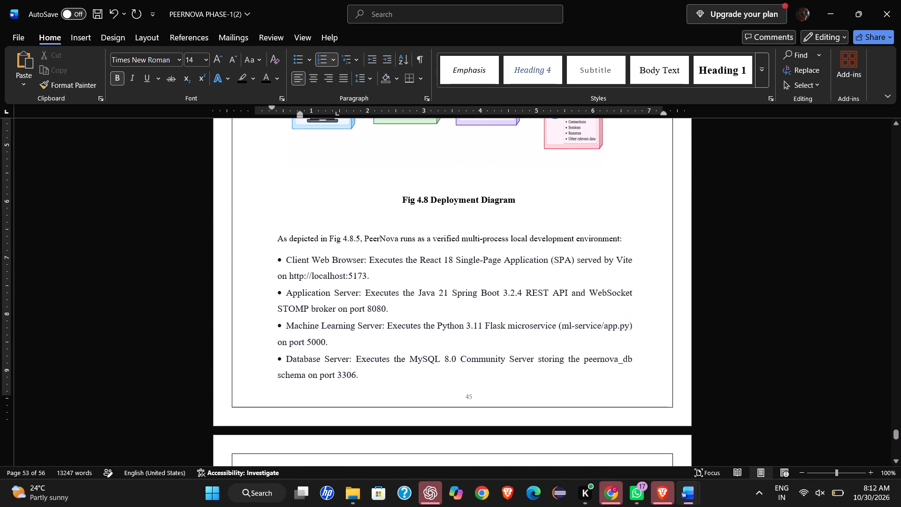
scroll(425, 255, "down", 9)
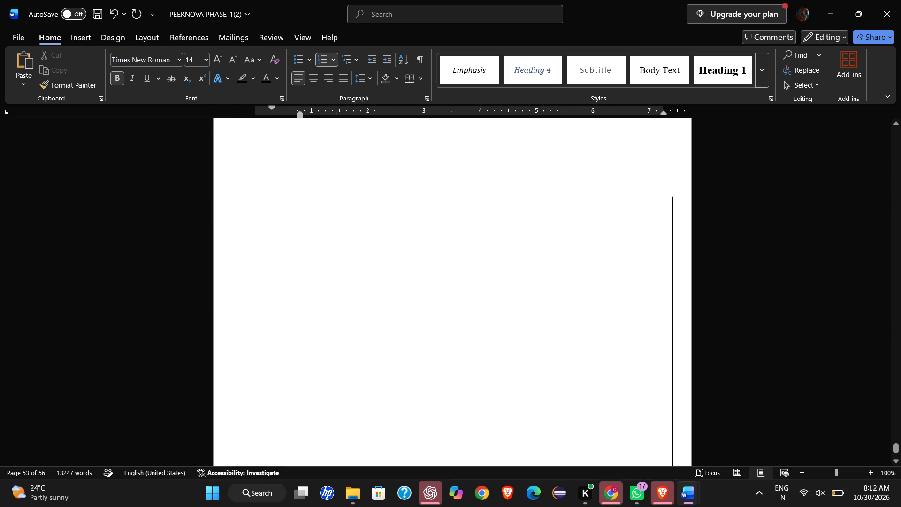
scroll(425, 255, "down", 1)
scroll(425, 255, "up", 8)
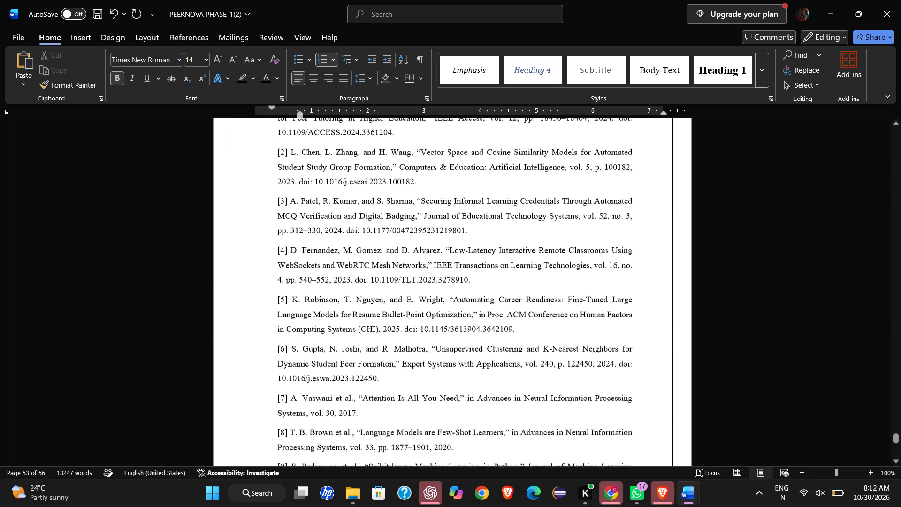
scroll(425, 255, "up", 1)
scroll(340, 224, "up", 5)
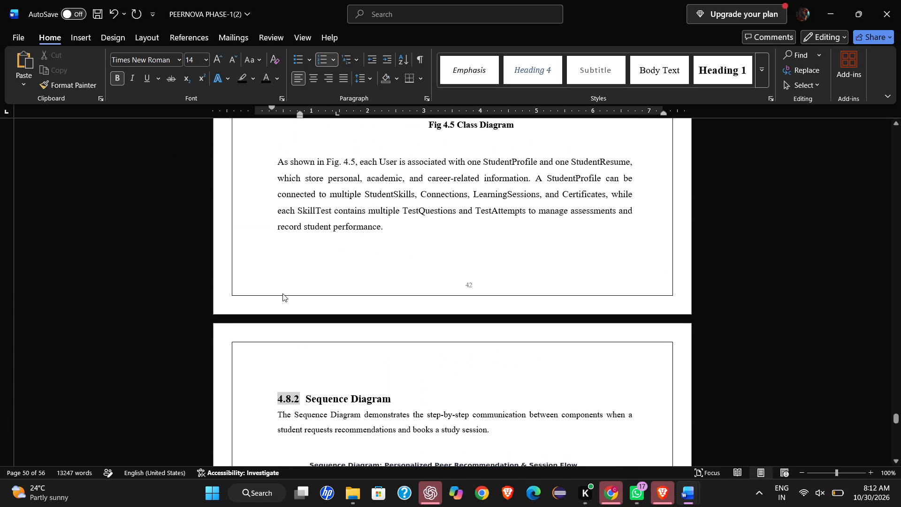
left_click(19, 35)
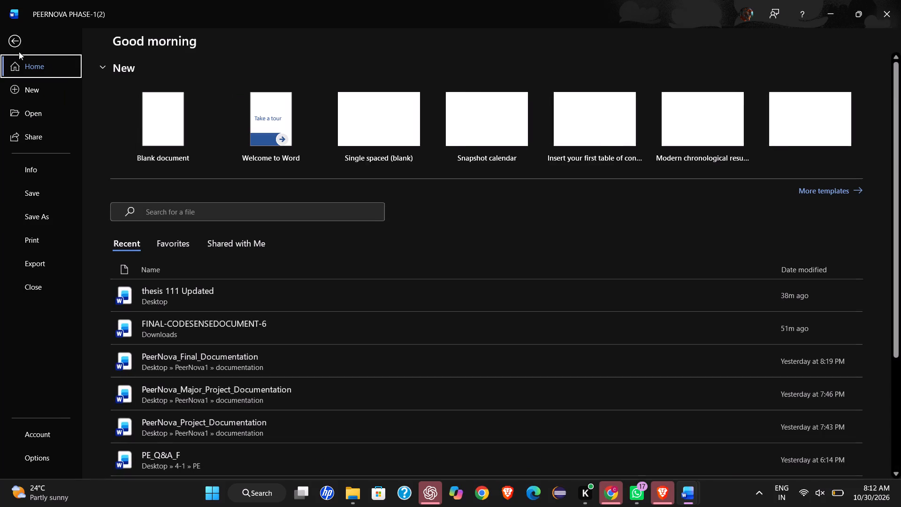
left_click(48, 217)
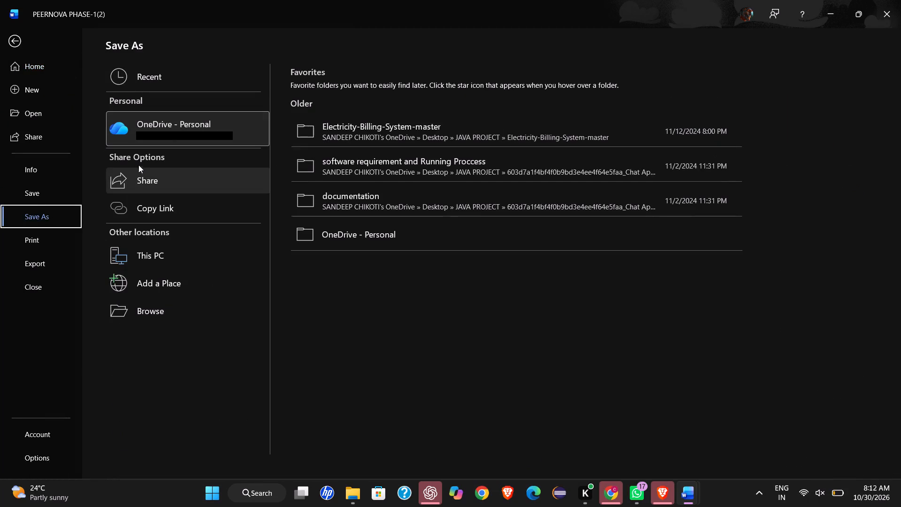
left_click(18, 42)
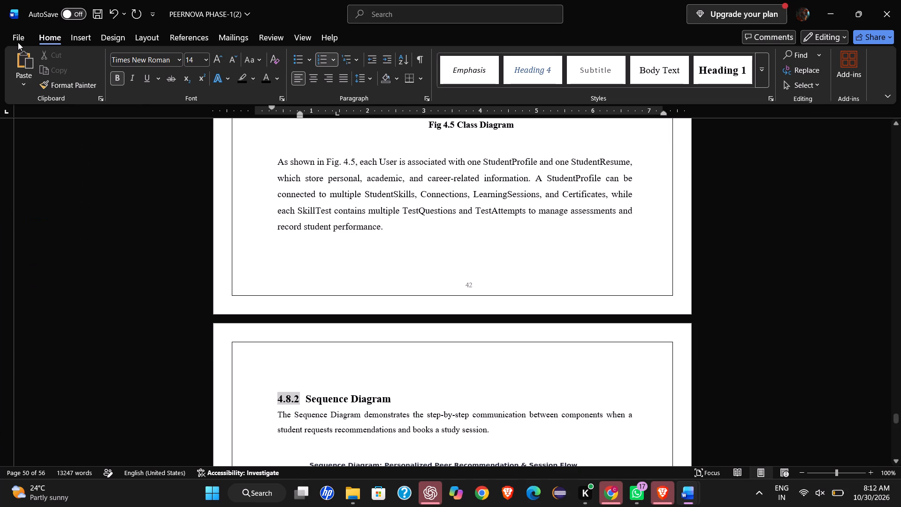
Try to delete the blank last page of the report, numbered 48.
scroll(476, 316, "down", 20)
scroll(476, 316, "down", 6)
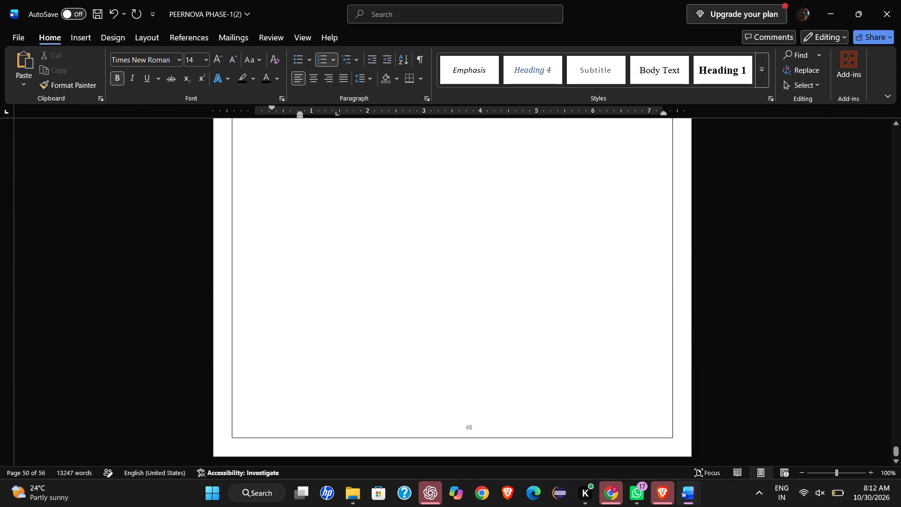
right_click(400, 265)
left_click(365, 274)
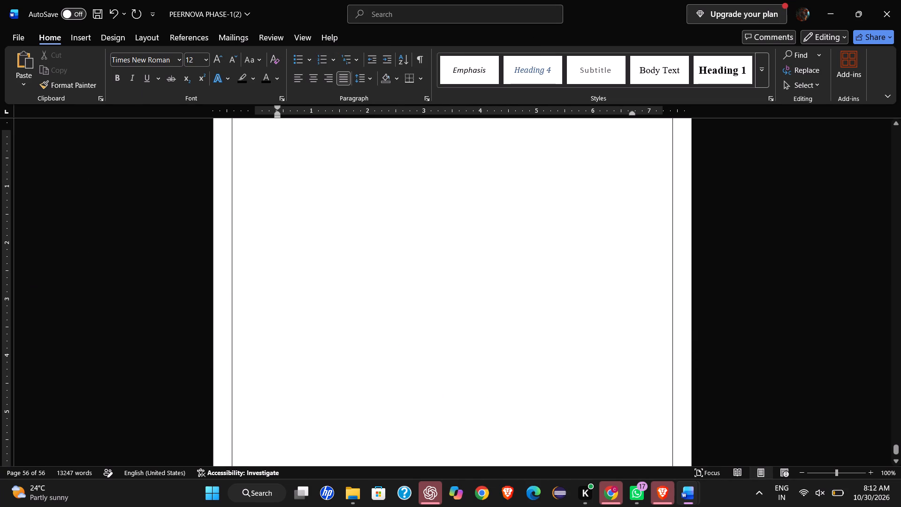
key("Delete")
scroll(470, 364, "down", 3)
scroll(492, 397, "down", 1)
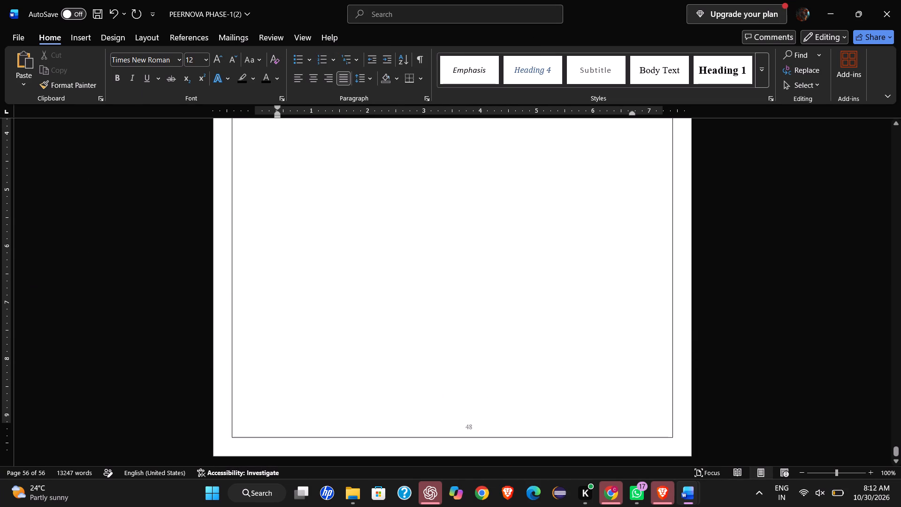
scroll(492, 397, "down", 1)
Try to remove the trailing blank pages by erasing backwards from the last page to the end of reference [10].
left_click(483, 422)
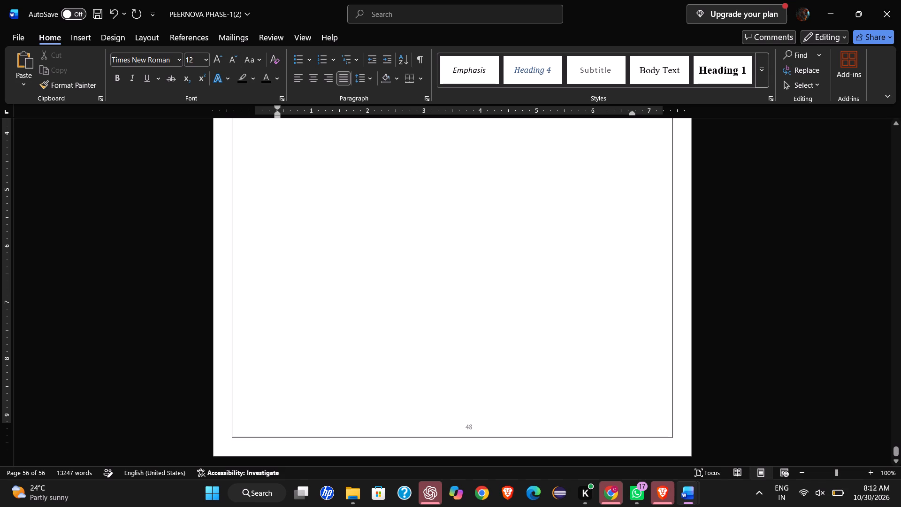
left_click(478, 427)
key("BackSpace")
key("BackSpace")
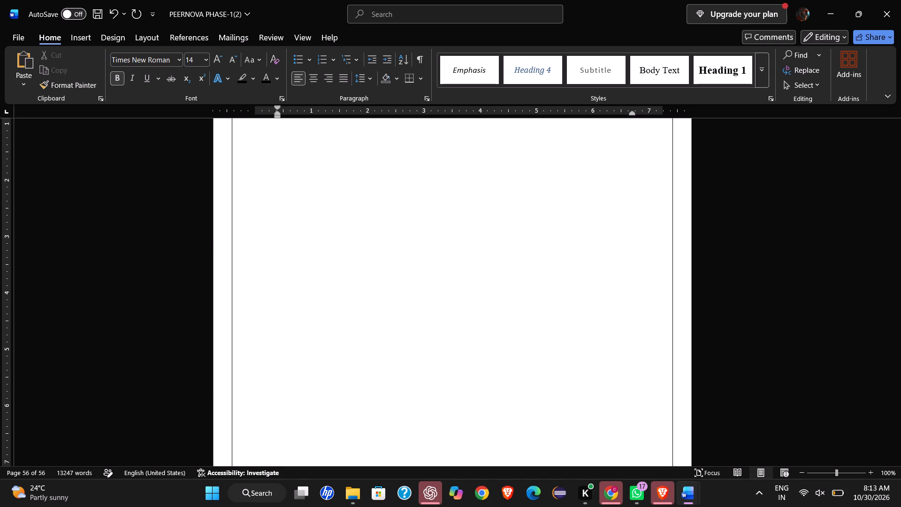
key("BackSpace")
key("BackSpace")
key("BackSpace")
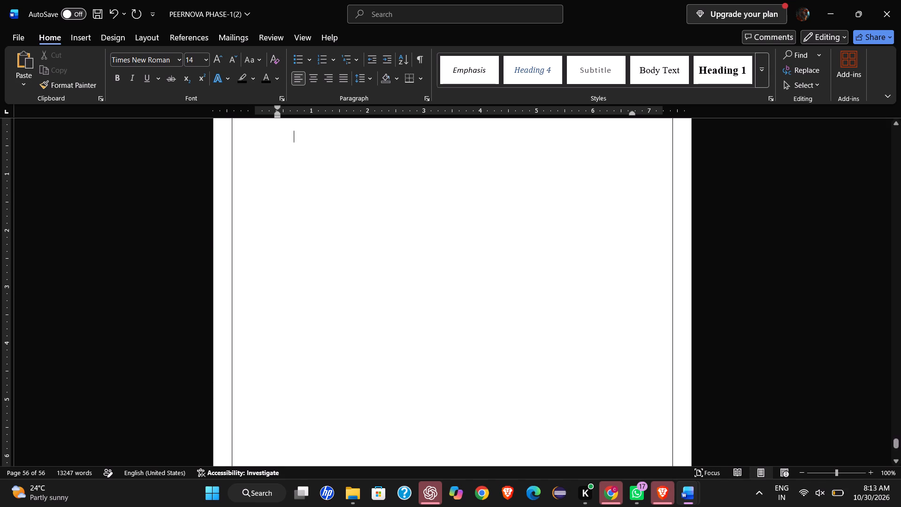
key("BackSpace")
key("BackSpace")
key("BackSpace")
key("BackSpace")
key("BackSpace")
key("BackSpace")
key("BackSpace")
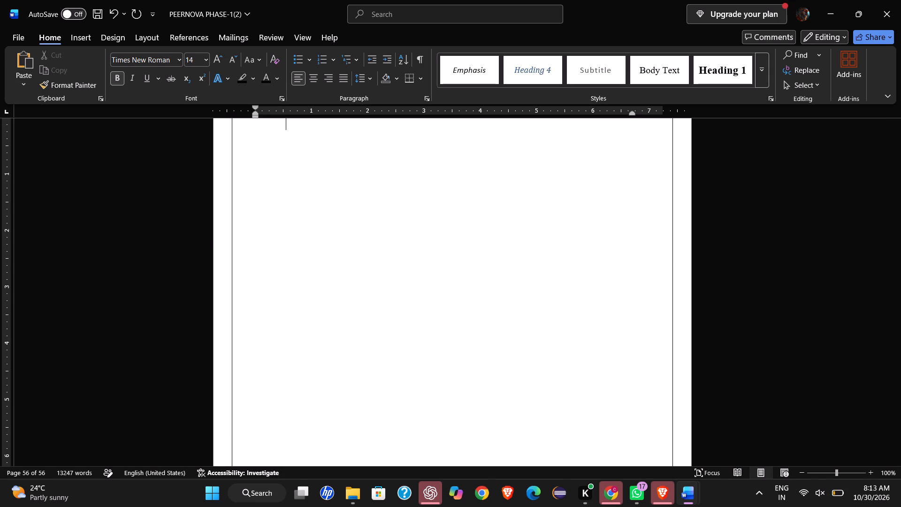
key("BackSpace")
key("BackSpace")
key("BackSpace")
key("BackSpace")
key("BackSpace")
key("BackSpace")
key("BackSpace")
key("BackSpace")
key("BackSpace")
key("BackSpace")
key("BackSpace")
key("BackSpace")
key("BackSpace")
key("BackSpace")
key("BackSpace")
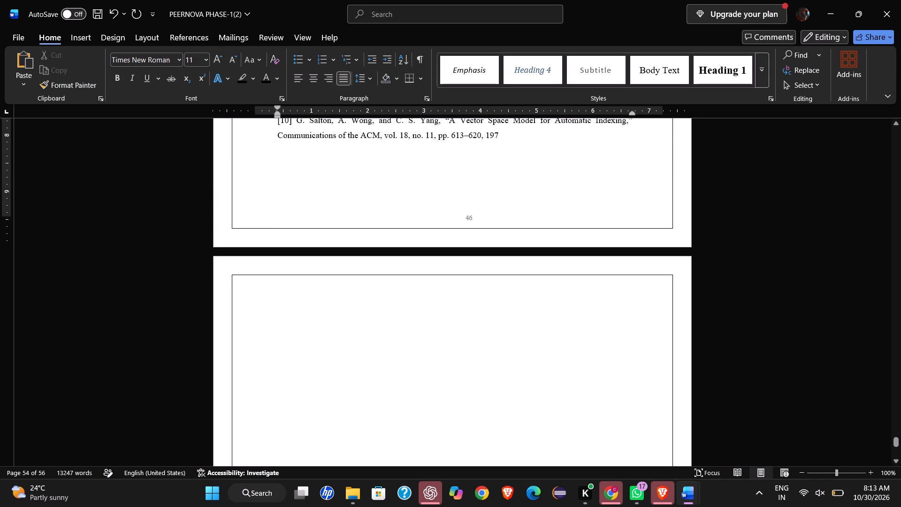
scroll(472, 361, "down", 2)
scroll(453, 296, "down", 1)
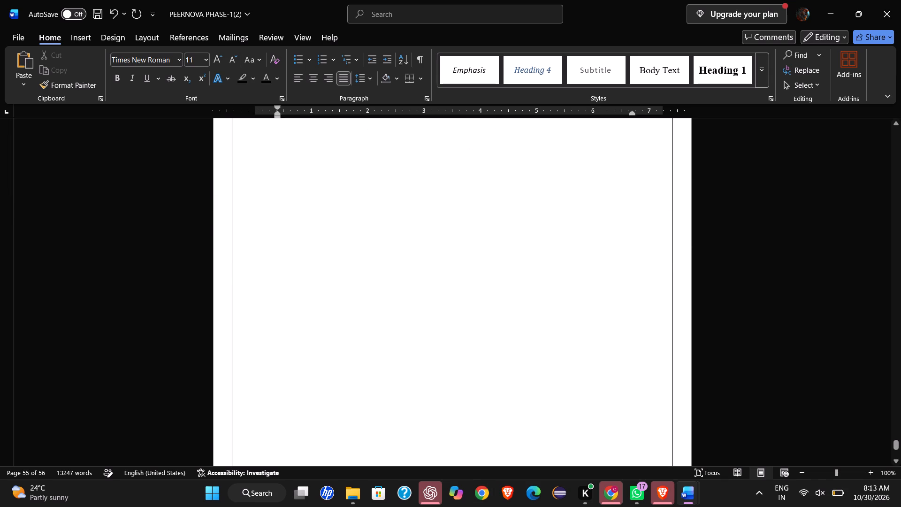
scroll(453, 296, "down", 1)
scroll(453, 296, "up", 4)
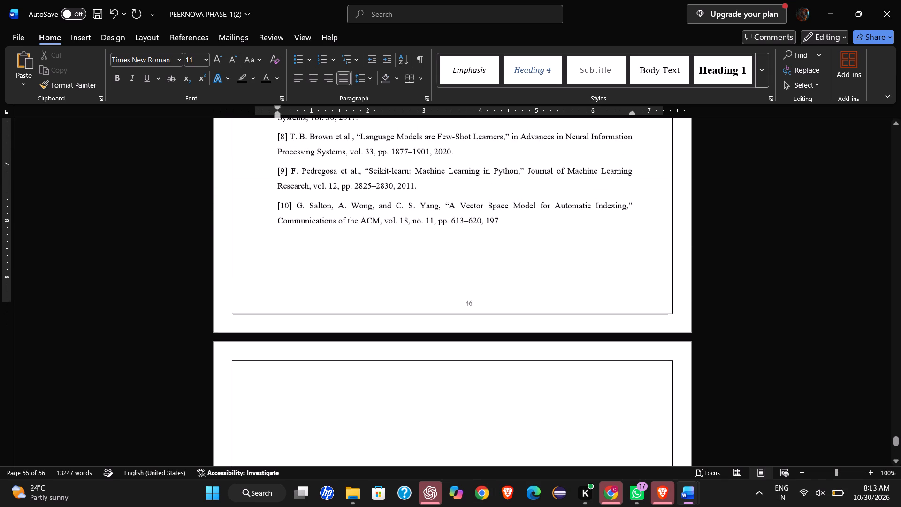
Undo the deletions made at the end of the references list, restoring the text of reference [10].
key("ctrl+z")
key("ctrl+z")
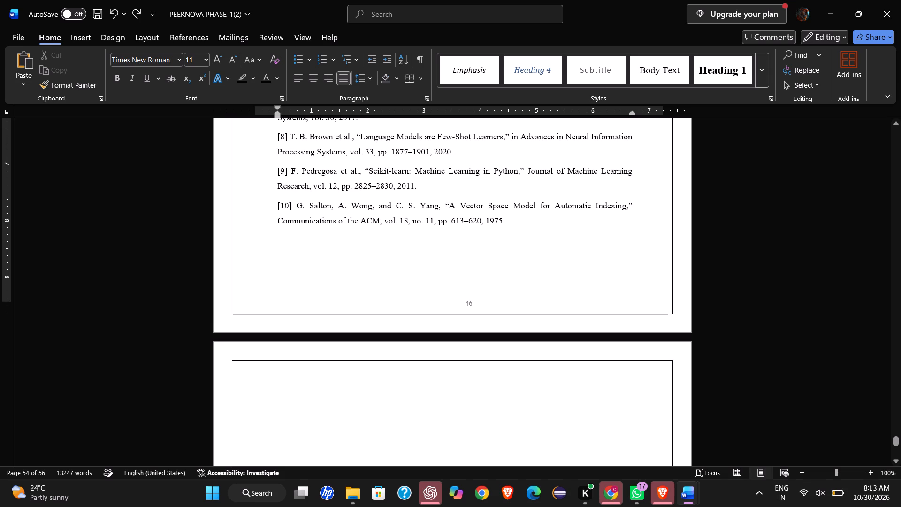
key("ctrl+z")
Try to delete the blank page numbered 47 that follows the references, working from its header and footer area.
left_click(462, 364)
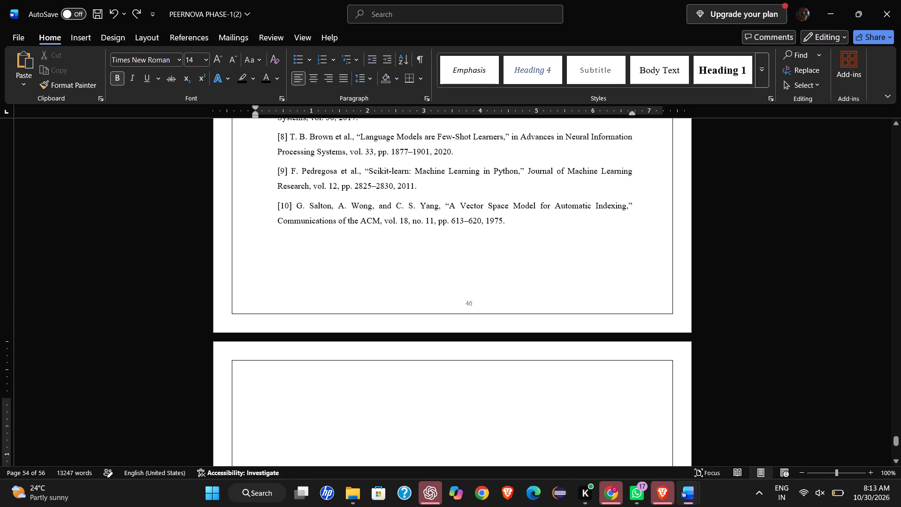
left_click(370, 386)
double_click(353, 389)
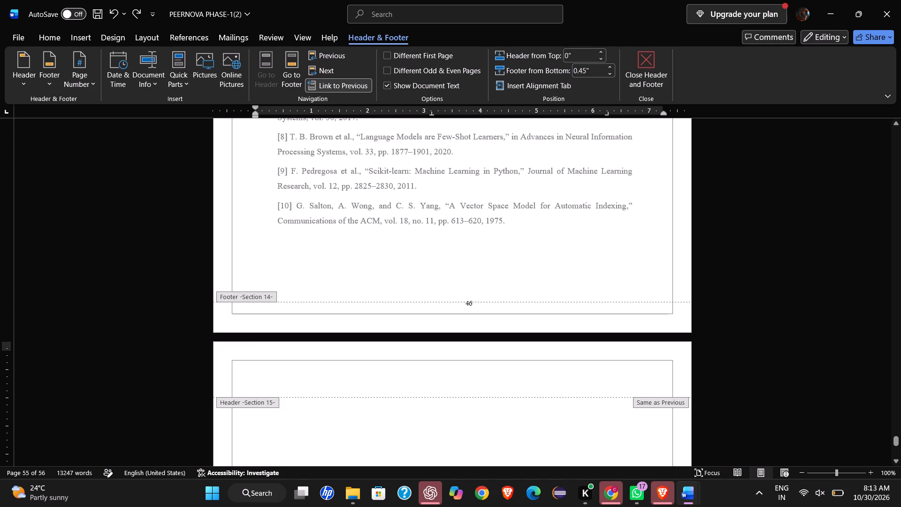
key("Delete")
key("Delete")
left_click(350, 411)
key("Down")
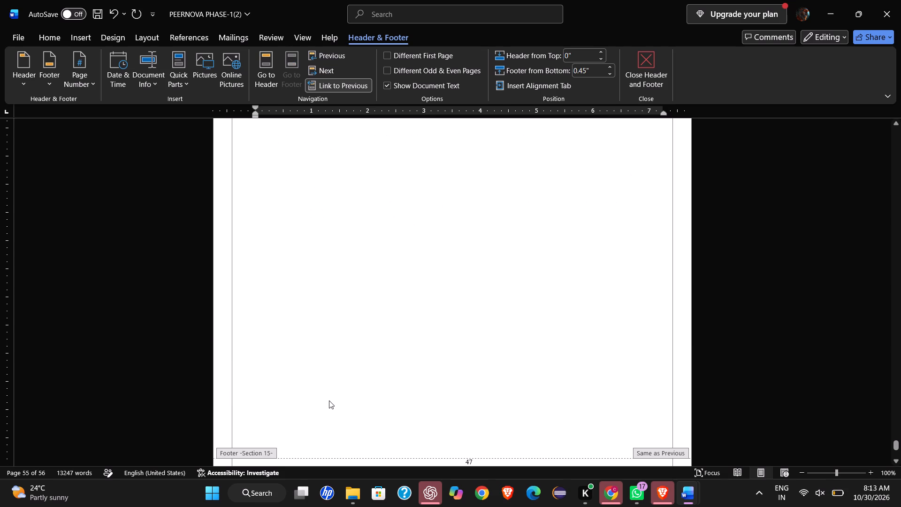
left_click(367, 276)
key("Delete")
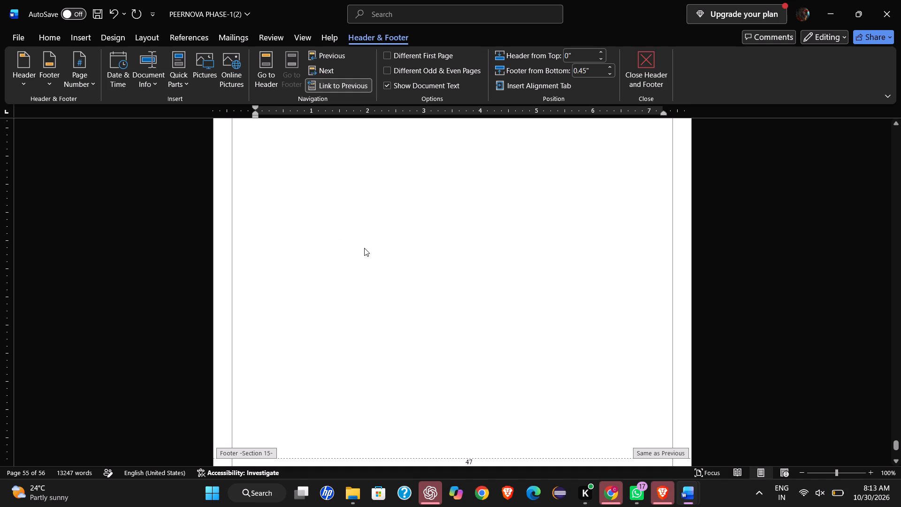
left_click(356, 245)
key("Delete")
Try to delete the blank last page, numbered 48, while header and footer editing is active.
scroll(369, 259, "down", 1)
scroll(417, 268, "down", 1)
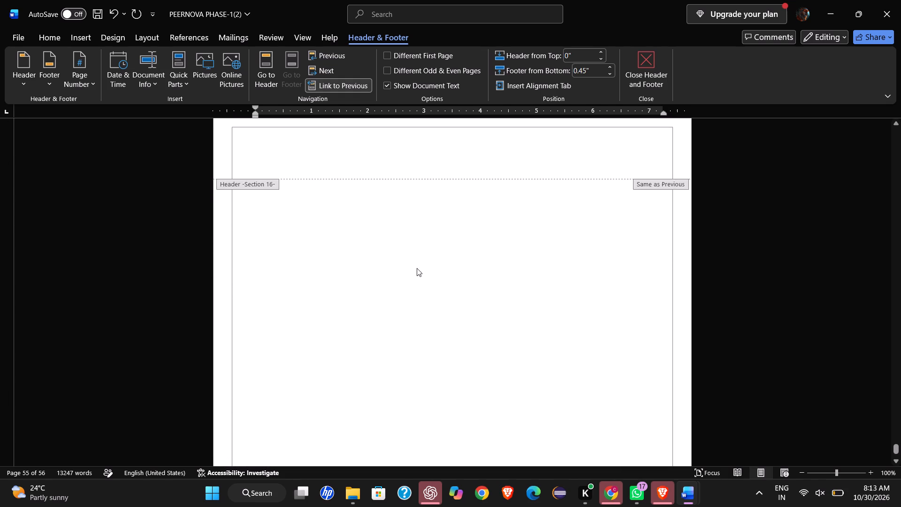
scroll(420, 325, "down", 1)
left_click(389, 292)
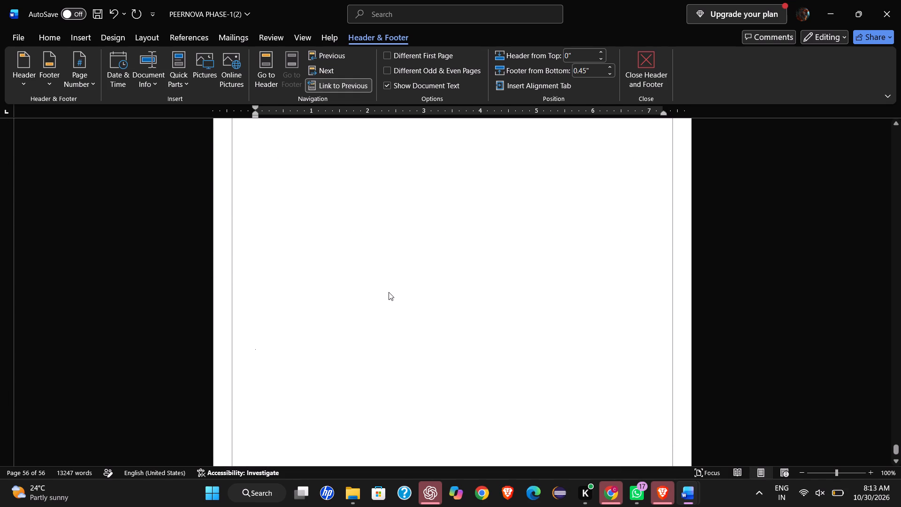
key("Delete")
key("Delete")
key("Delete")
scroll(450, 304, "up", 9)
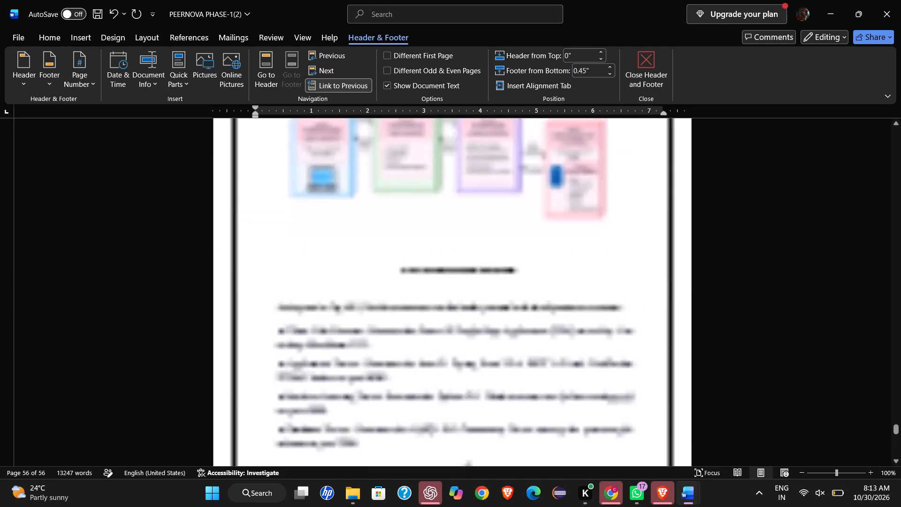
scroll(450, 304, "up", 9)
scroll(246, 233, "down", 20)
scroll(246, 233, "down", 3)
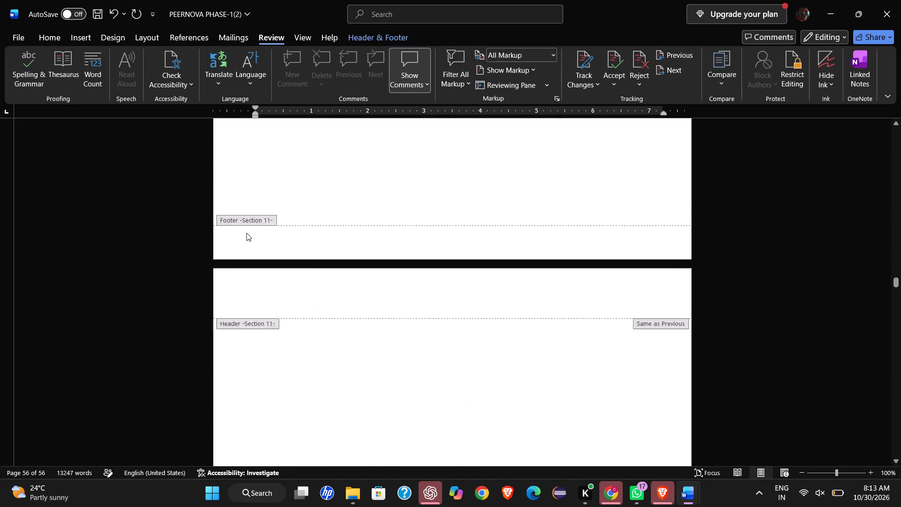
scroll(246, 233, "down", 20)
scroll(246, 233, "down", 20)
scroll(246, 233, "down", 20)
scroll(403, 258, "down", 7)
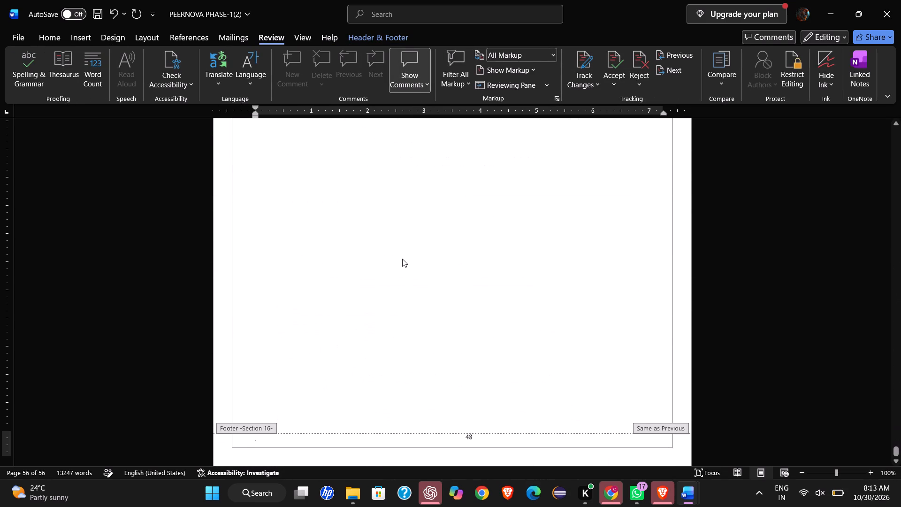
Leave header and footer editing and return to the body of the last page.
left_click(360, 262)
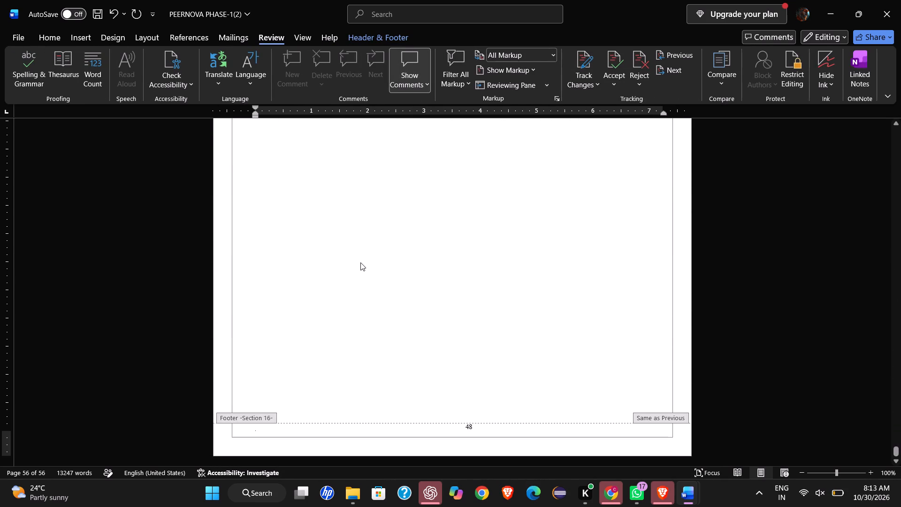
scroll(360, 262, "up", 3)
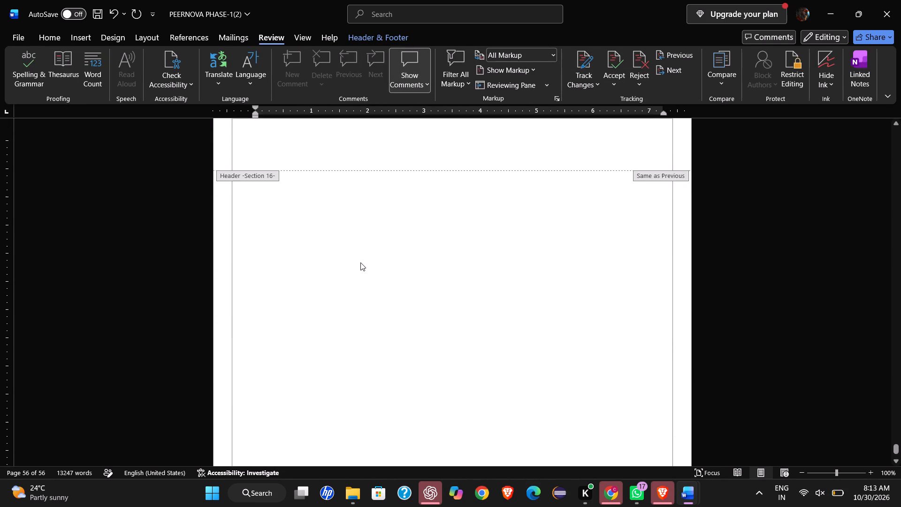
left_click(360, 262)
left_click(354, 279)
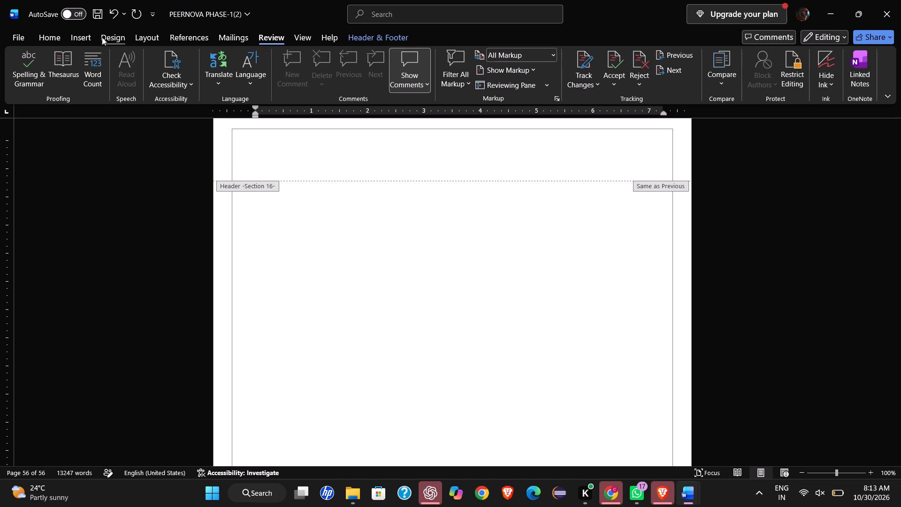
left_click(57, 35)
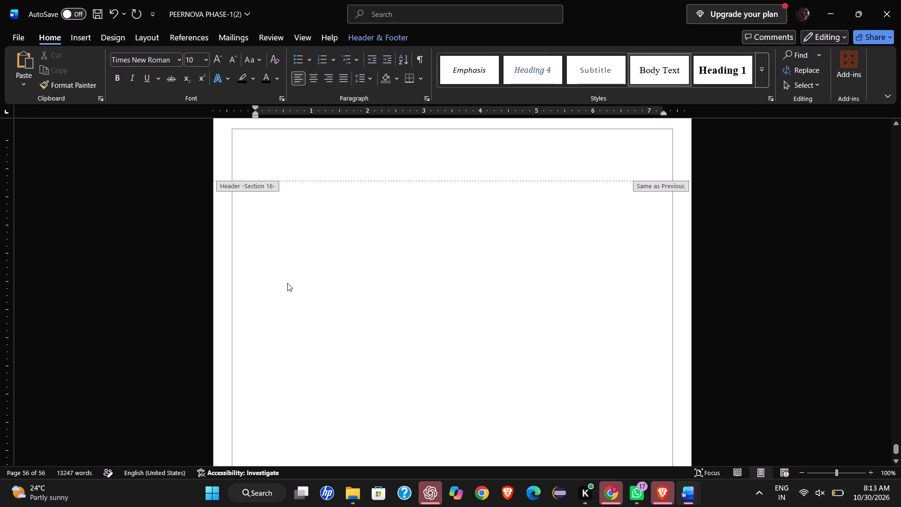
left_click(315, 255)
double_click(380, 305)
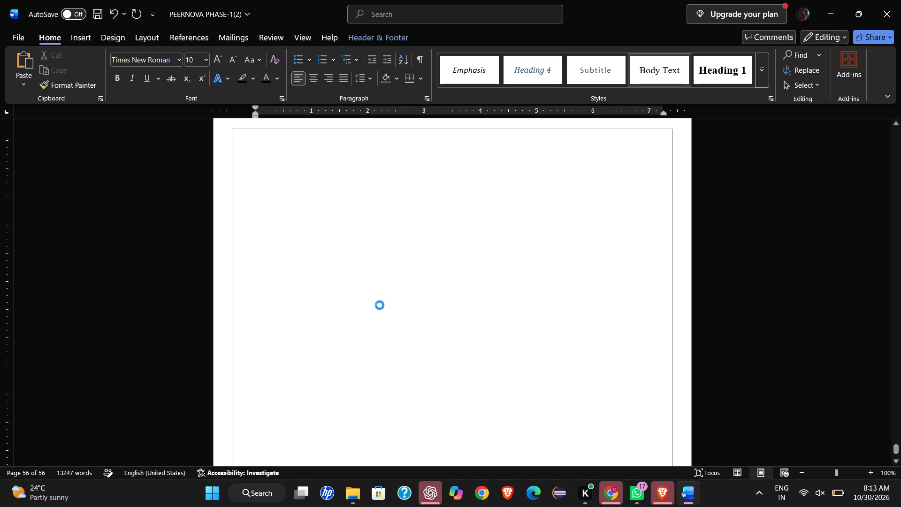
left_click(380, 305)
Select the empty content from the last page back to the blank page after reference [10] and delete it.
left_click_drag(343, 249, 262, 111)
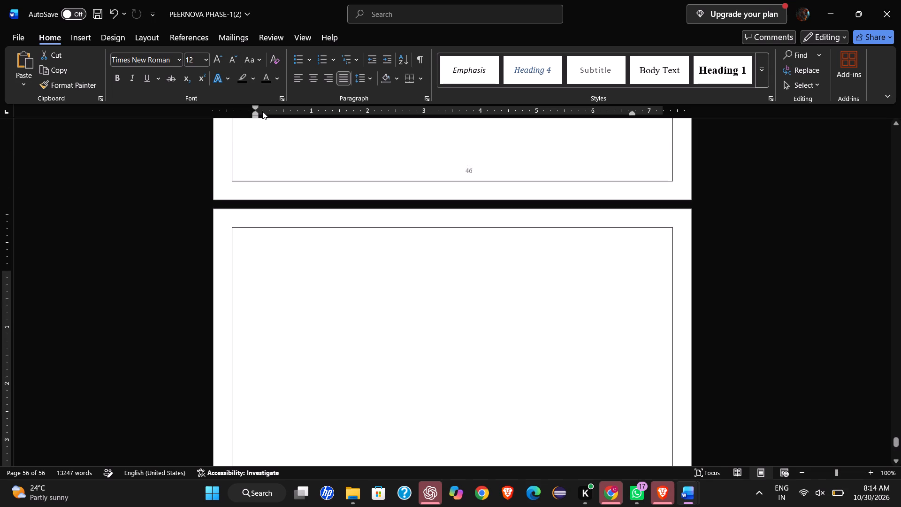
left_click_drag(262, 111, 331, 390)
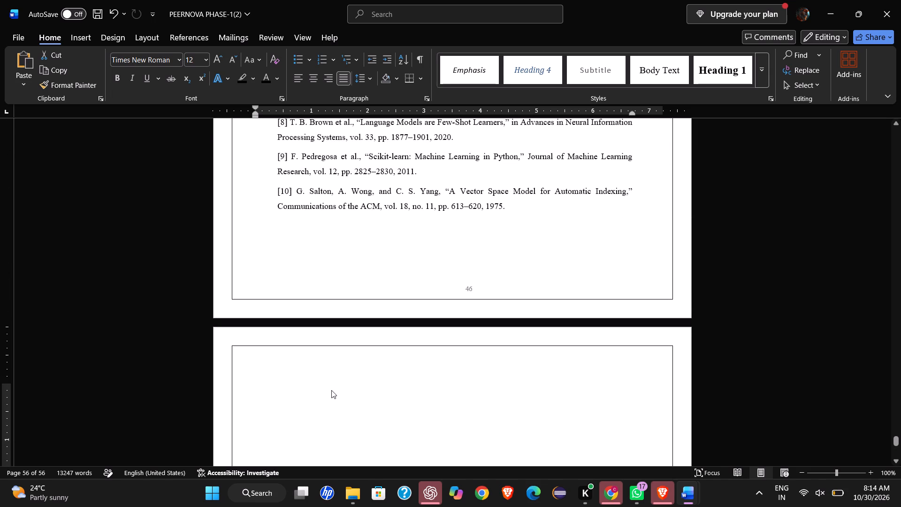
left_click_drag(331, 390, 329, 389)
key("Delete")
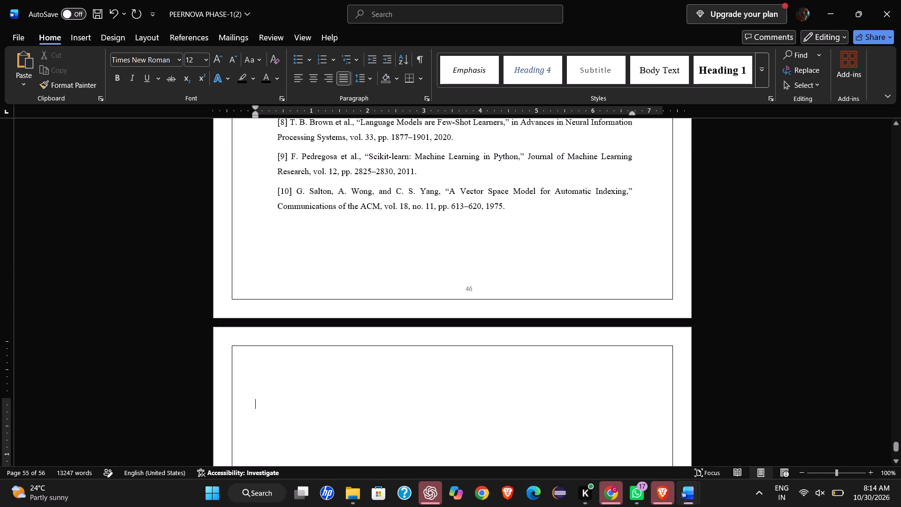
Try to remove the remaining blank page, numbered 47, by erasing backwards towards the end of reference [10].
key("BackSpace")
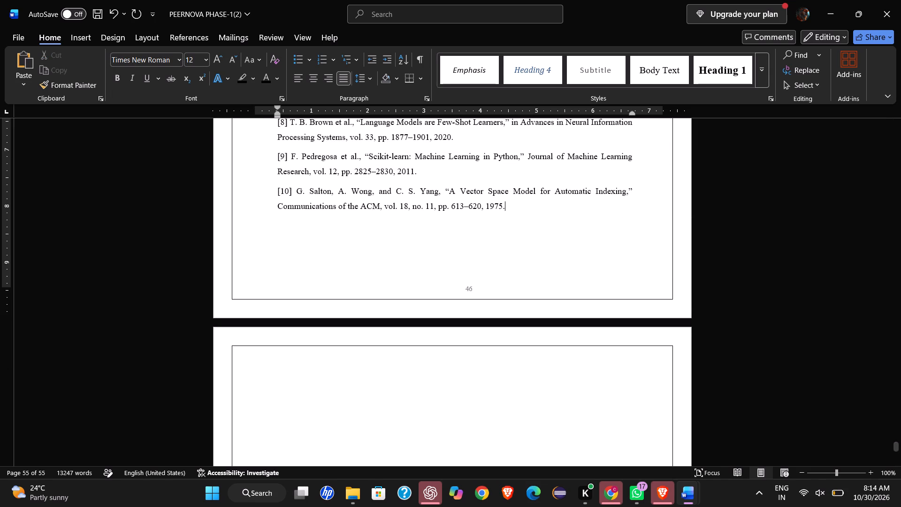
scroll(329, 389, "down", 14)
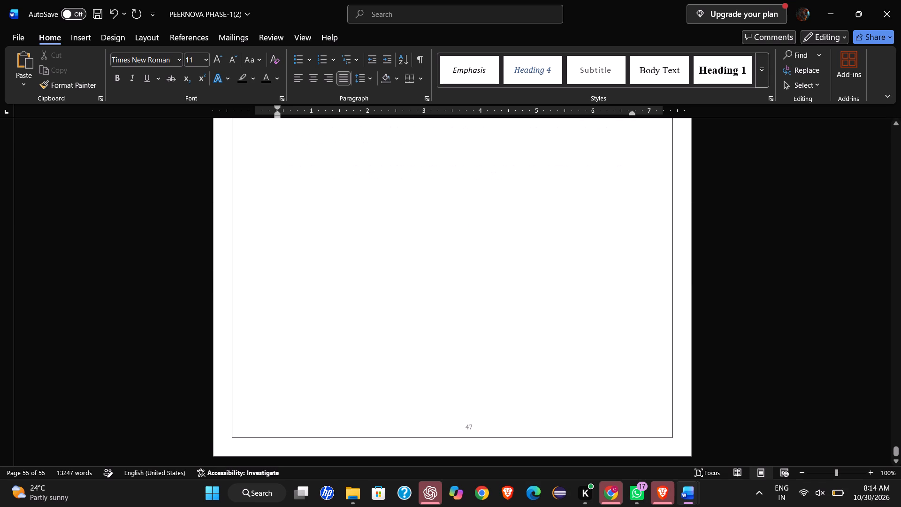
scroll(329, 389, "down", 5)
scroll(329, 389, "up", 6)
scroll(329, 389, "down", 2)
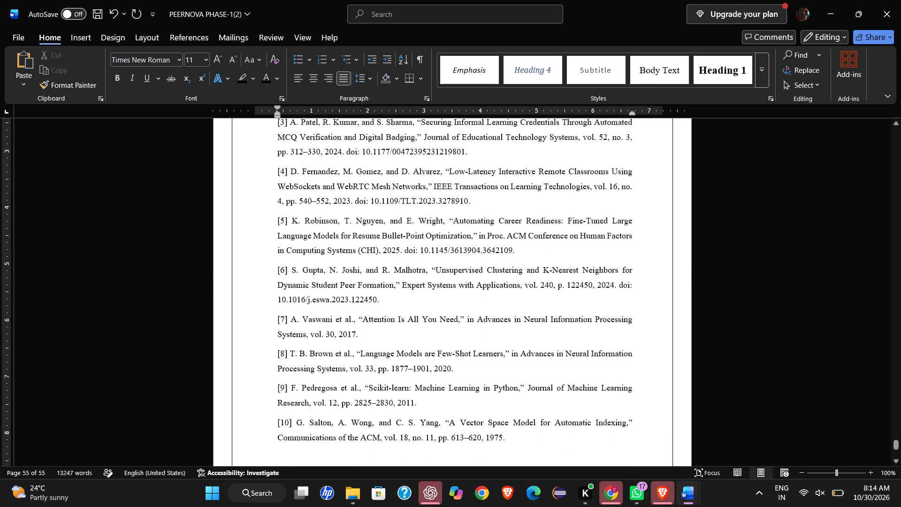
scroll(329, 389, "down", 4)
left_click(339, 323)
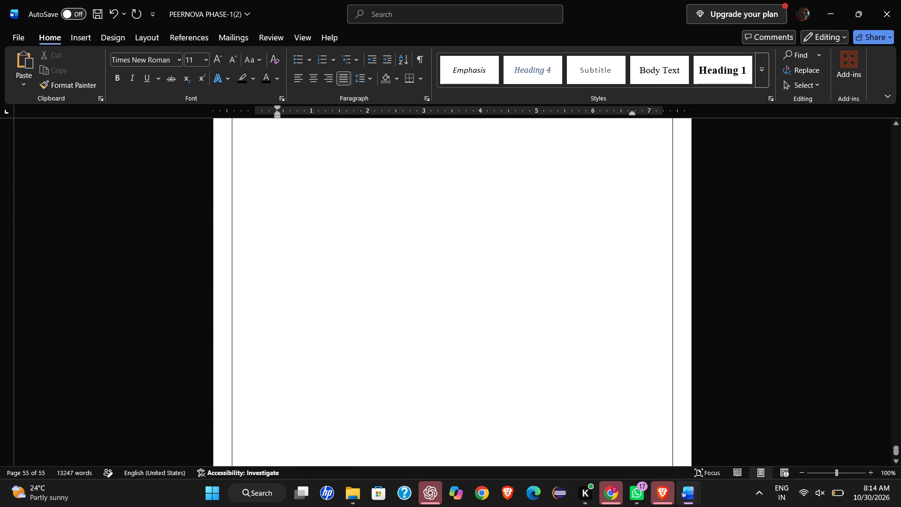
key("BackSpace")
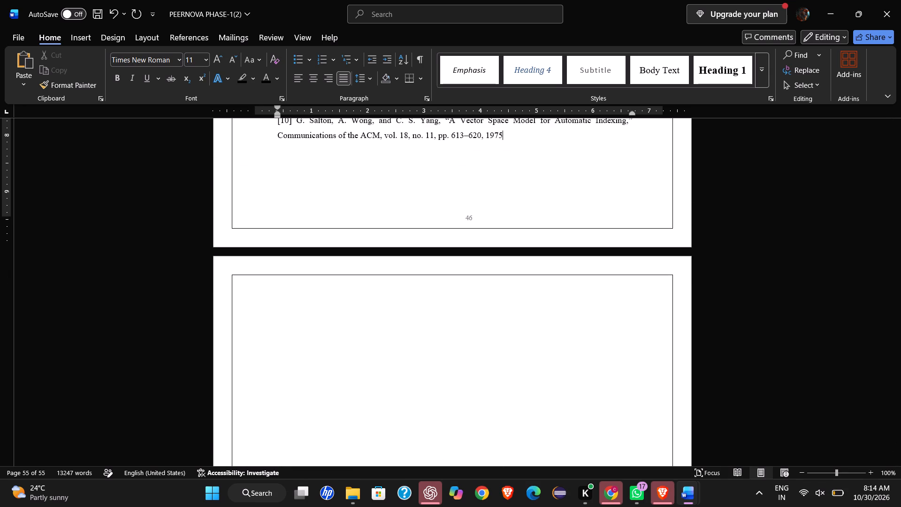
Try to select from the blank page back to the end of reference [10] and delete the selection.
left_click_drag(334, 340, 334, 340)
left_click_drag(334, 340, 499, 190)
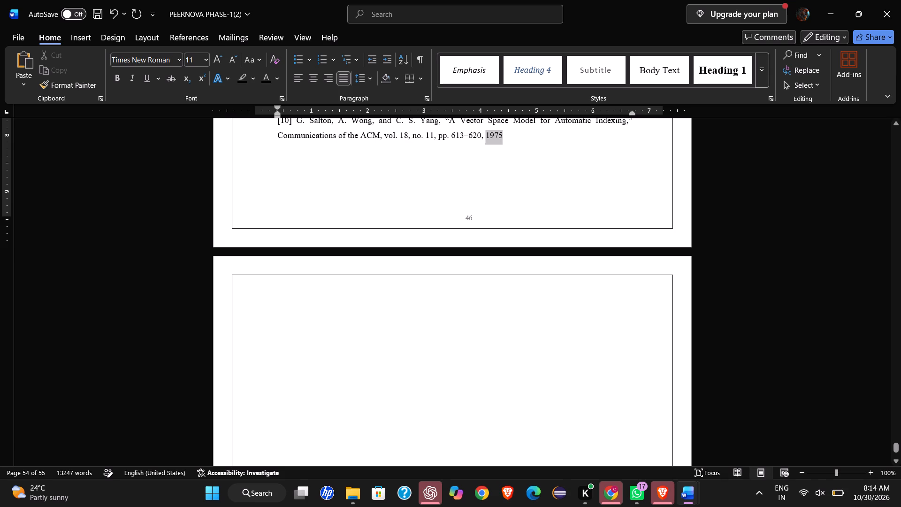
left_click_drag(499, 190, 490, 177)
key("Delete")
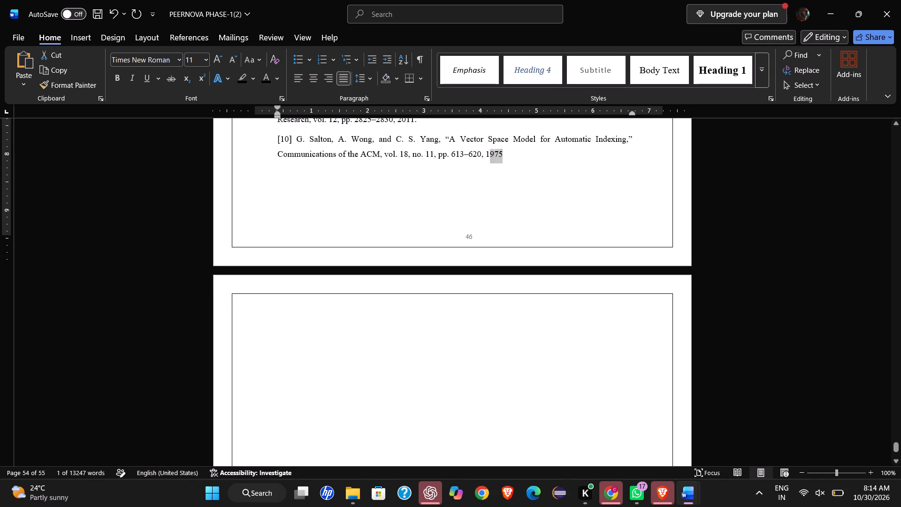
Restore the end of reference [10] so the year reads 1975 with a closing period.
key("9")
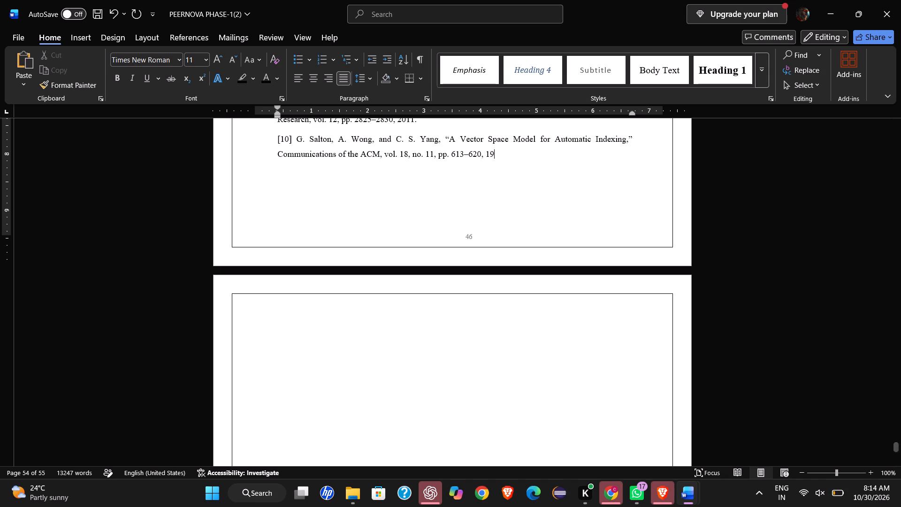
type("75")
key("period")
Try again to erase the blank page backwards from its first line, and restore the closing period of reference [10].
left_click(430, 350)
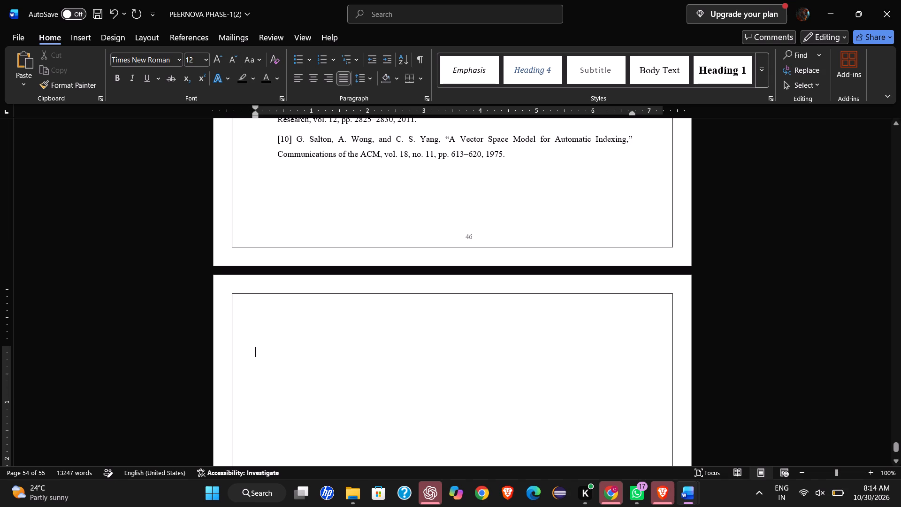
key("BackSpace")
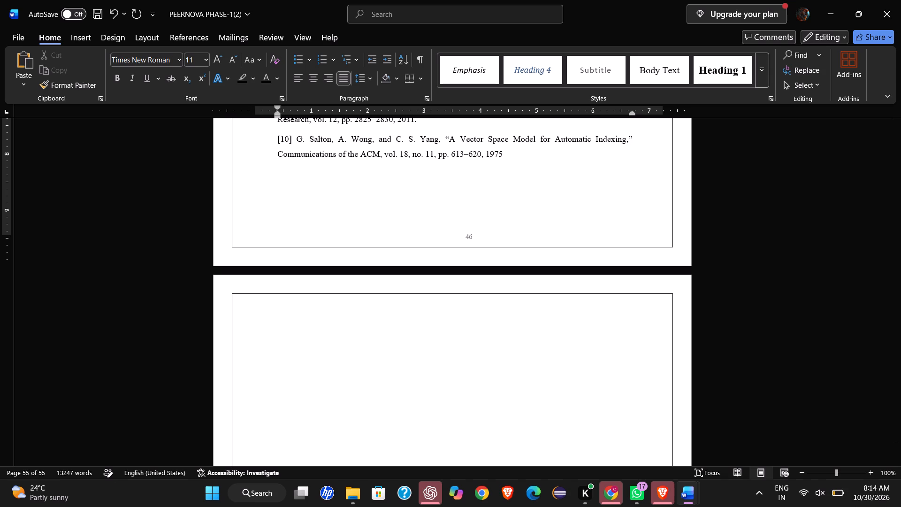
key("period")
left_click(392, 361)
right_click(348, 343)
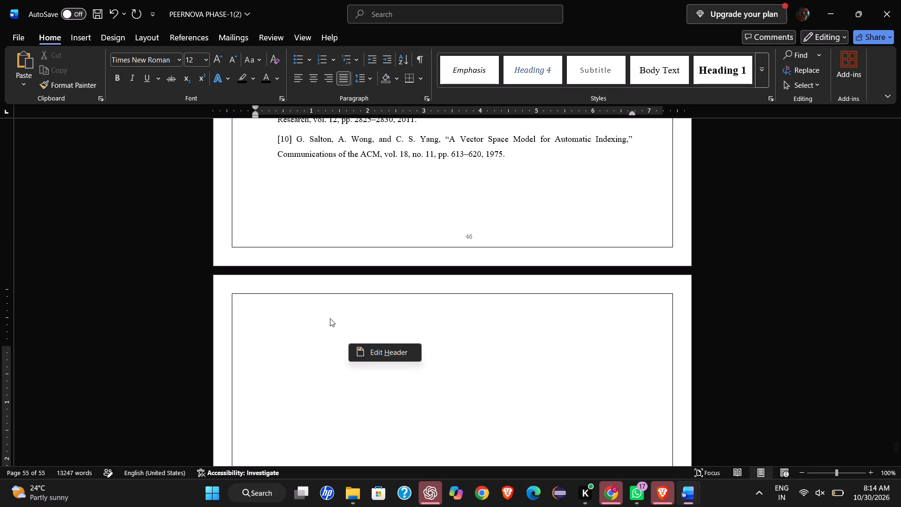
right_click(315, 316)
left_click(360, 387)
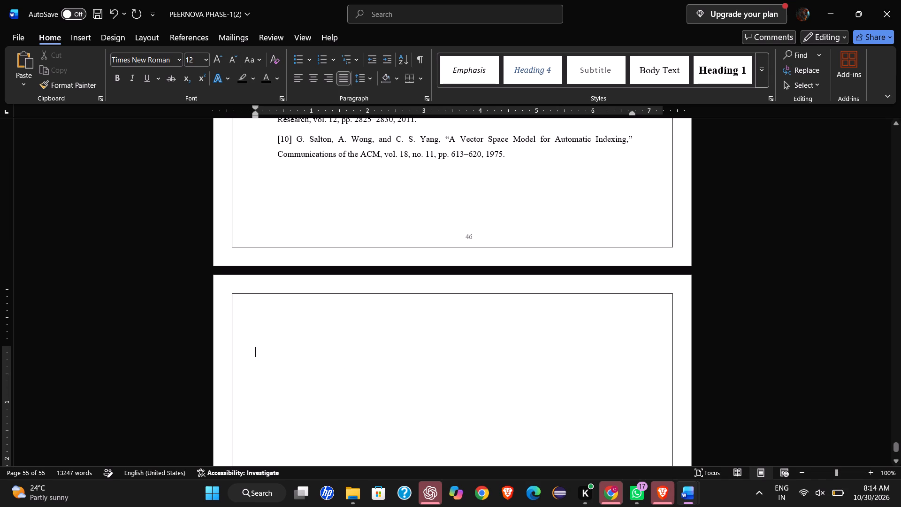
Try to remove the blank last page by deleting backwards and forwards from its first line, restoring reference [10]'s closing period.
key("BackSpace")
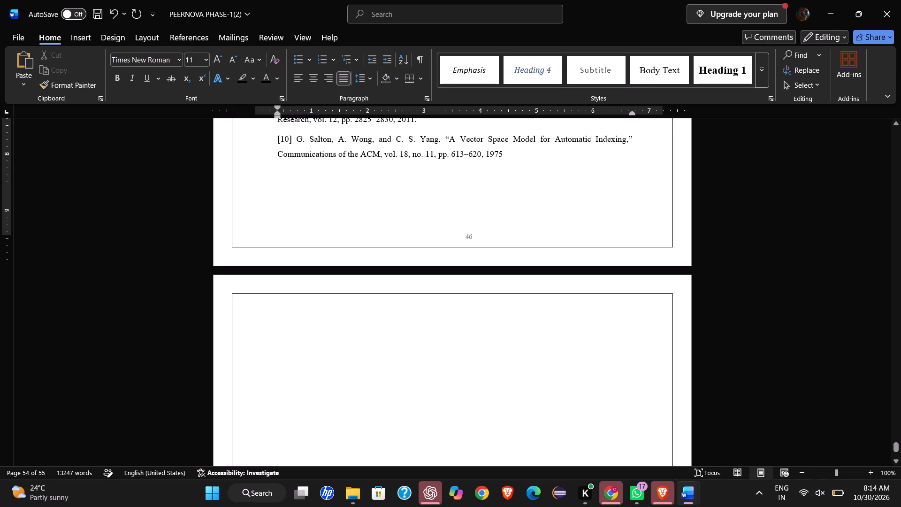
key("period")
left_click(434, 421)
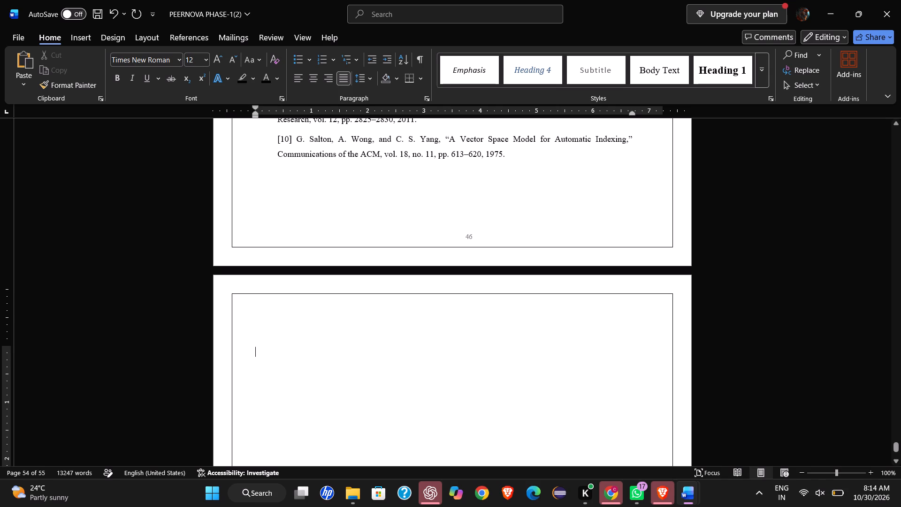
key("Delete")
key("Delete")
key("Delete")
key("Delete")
Save the report as a Word Document named PEERNOVA PHASE-1(2) in the 4-1(PDT) folder on New Volume (D:).
left_click(17, 37)
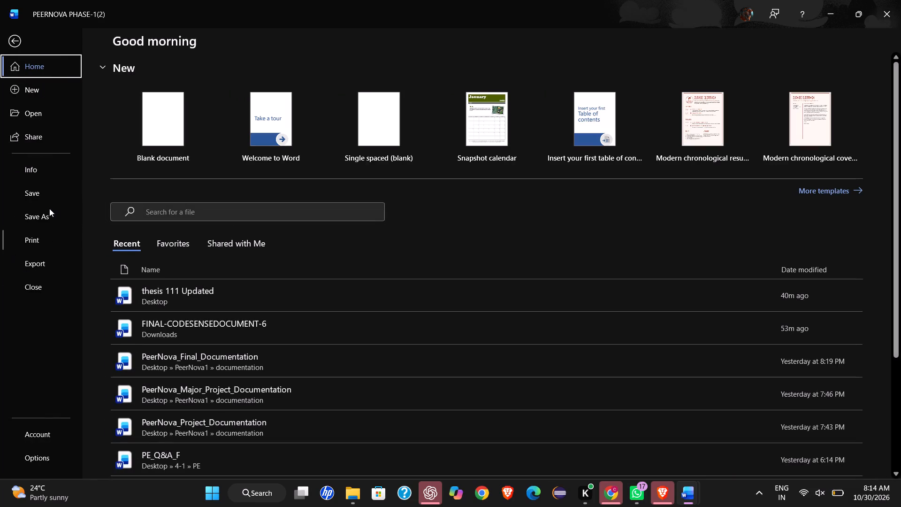
left_click(49, 208)
left_click(164, 311)
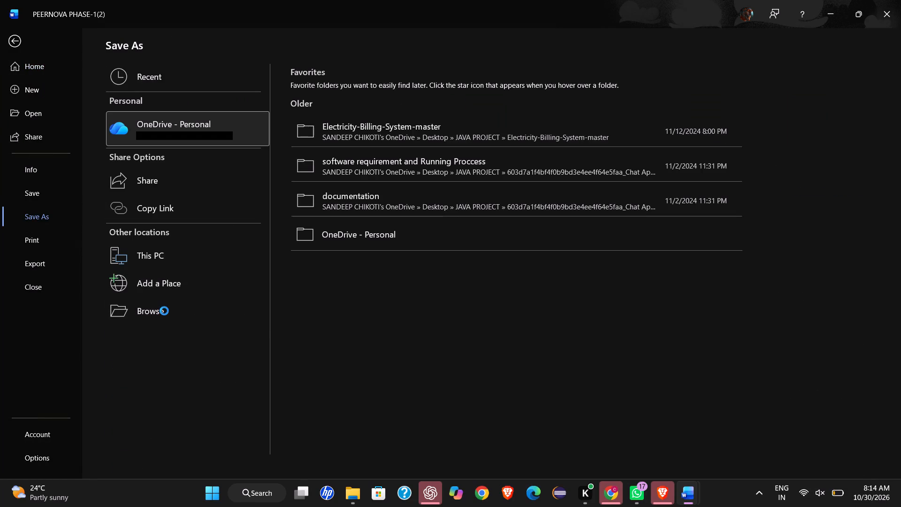
scroll(42, 129, "down", 3)
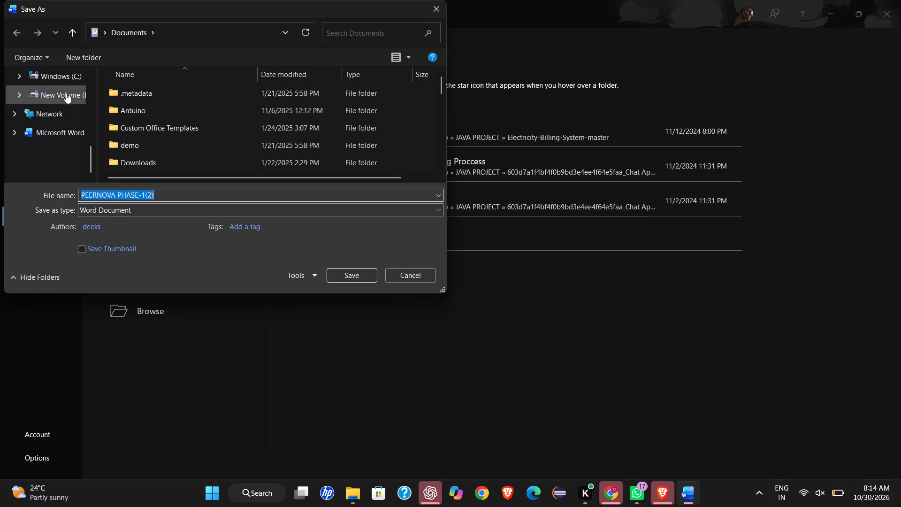
left_click(62, 84)
left_click(62, 92)
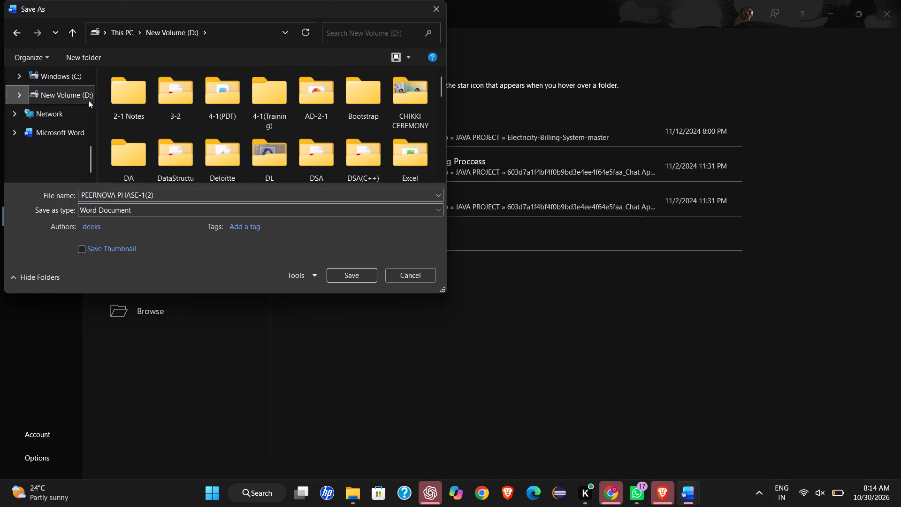
double_click(222, 104)
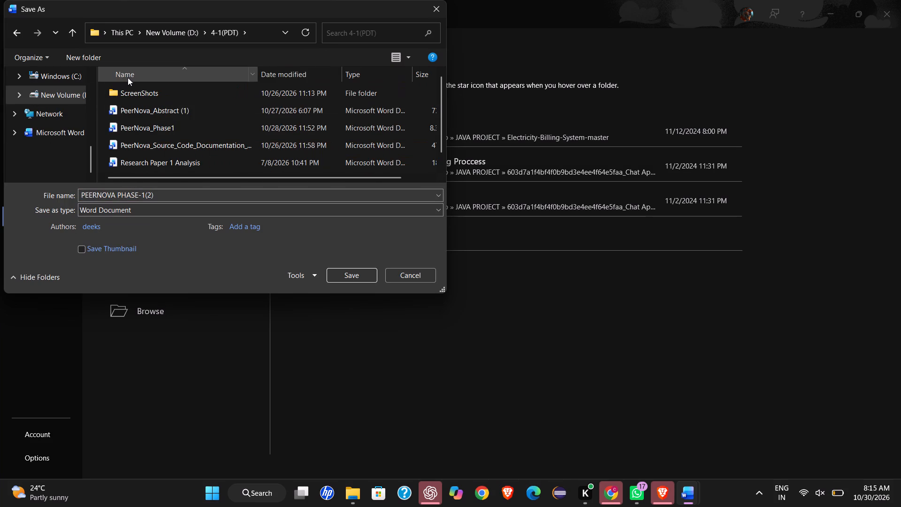
scroll(197, 138, "down", 4)
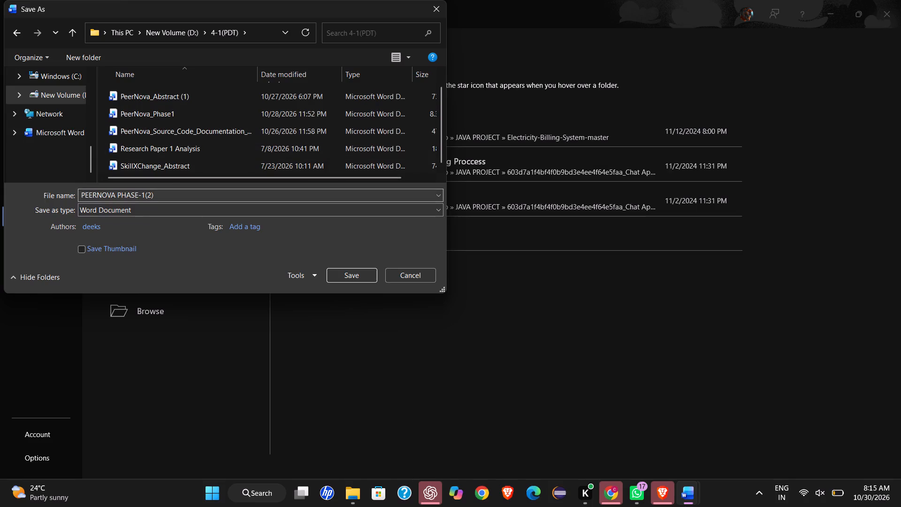
left_click(161, 196)
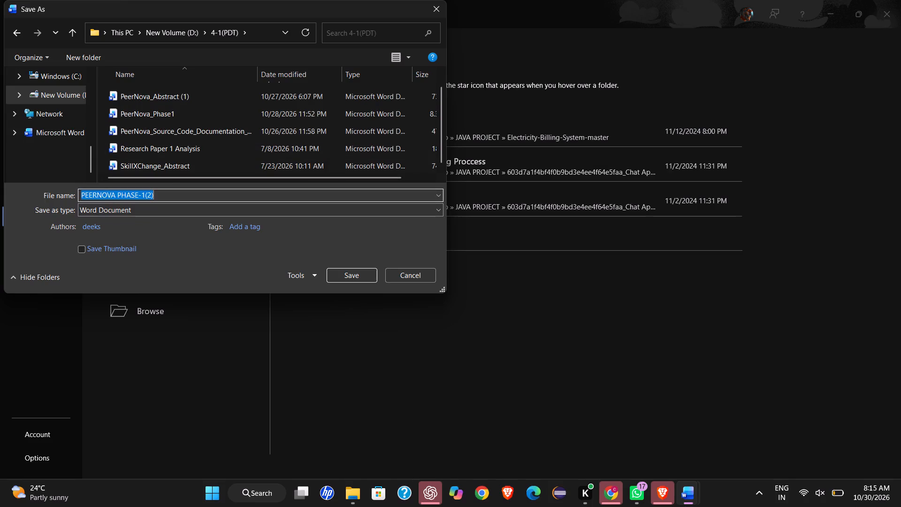
left_click(354, 275)
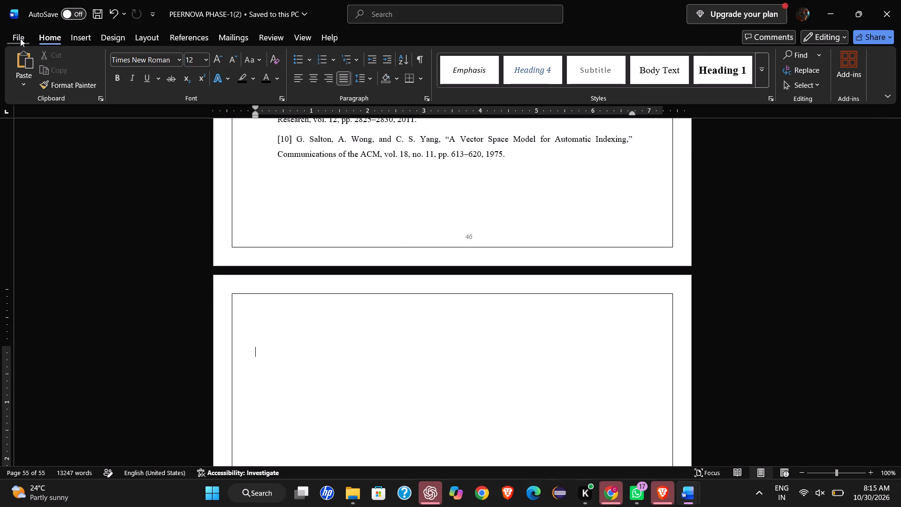
Open the Save As locations again for another save of the report.
left_click(15, 31)
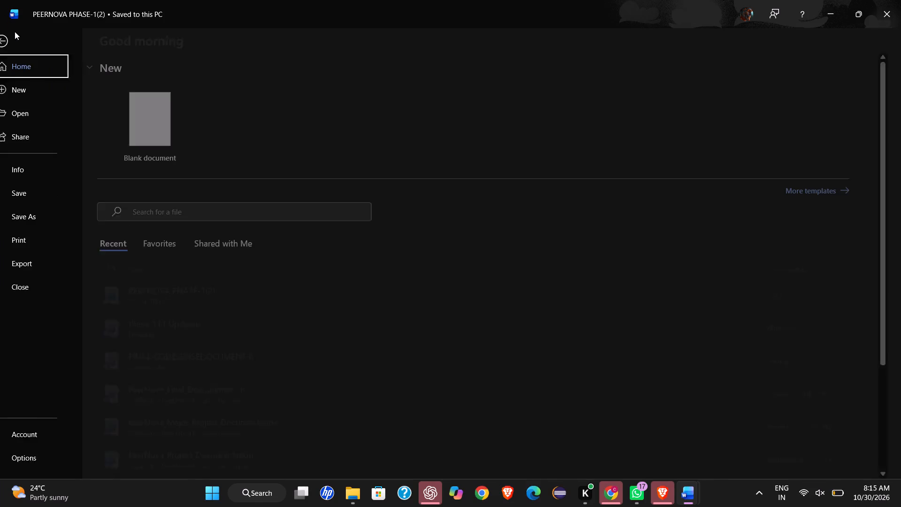
left_click(41, 222)
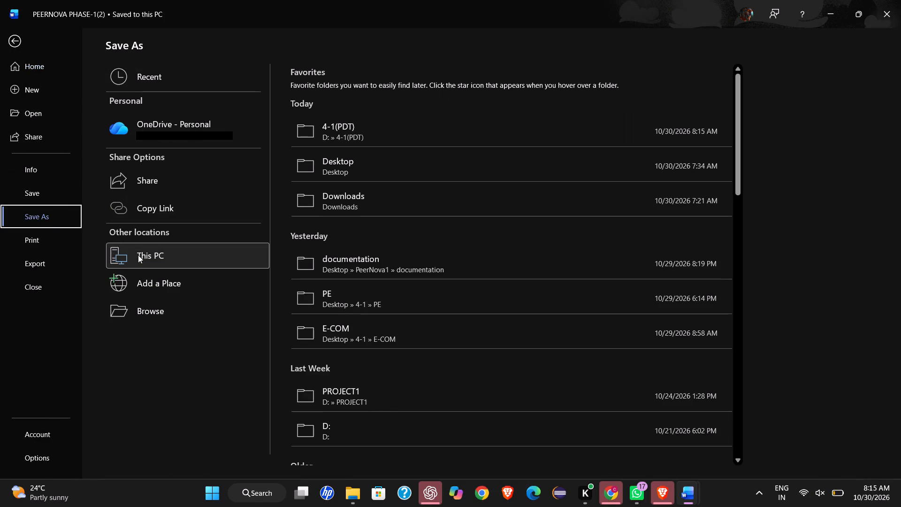
Save a PDF copy of the report as PEERNOVA PHASE-1(2) in the 4-1(PDT) folder on New Volume (D:).
left_click(174, 302)
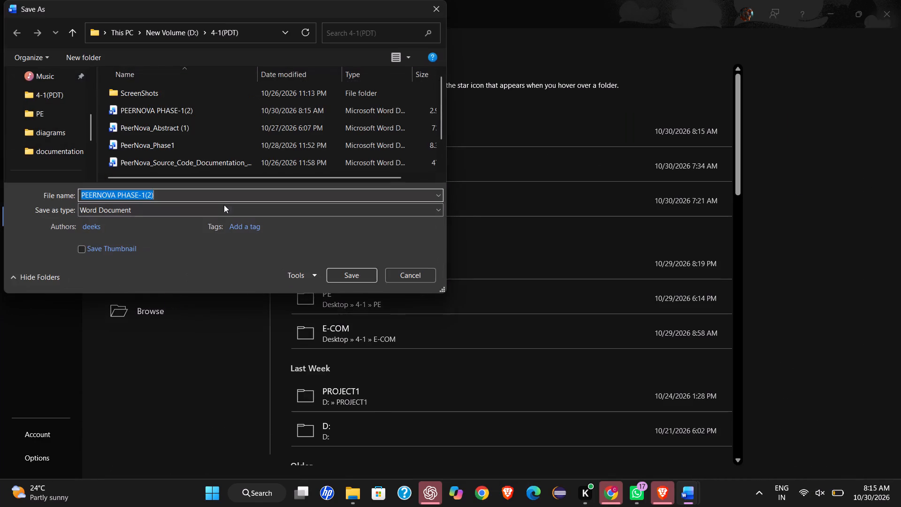
scroll(182, 121, "down", 3)
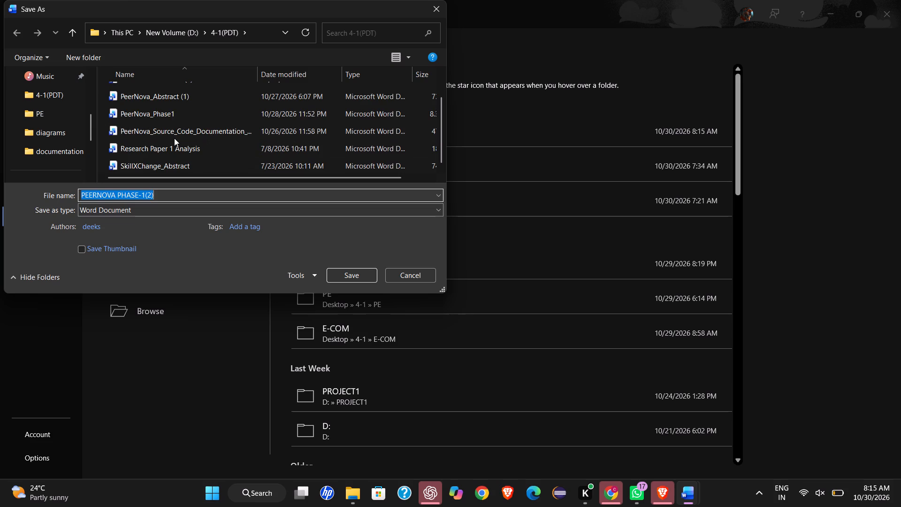
left_click(133, 213)
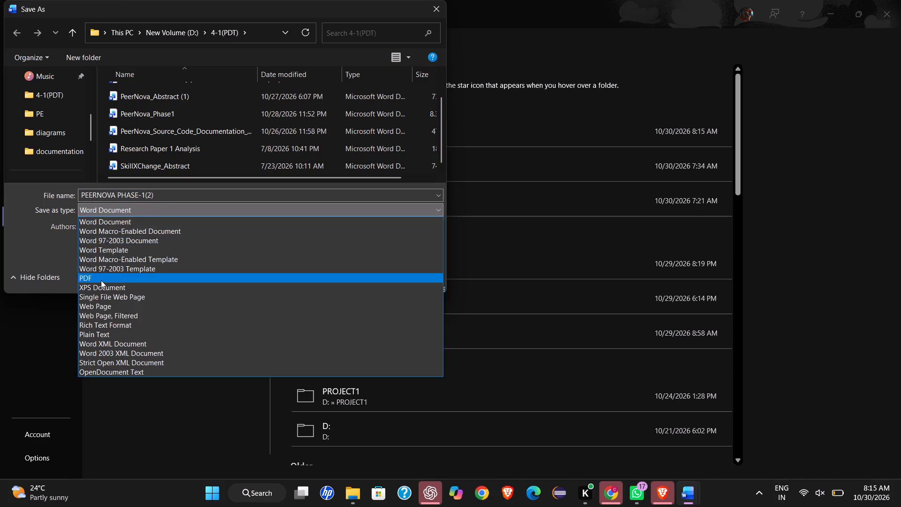
left_click(101, 280)
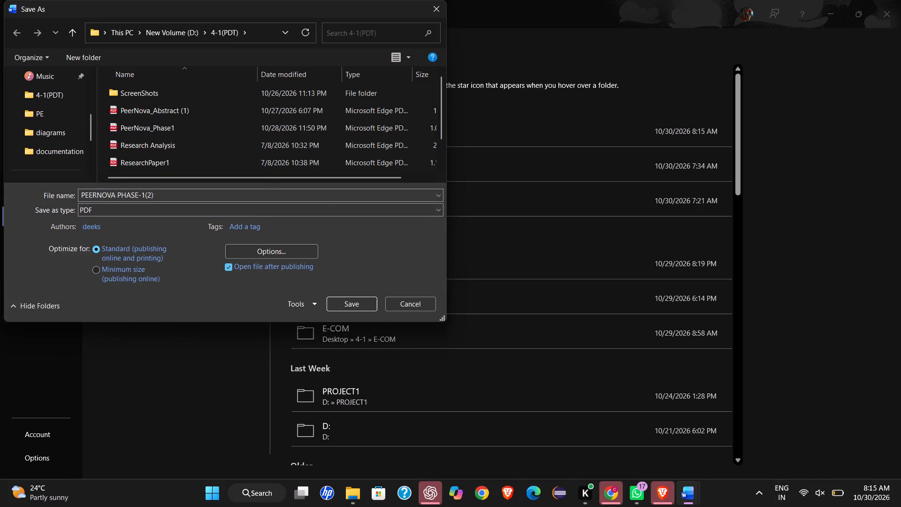